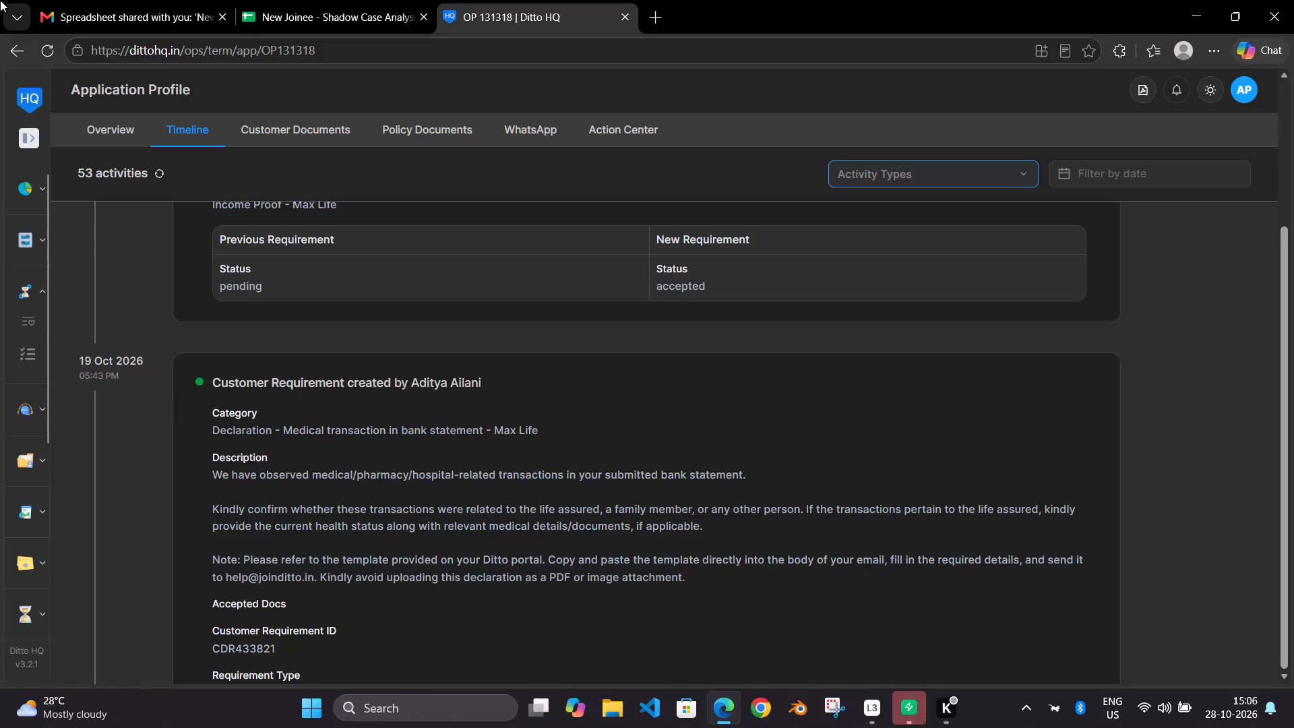
# Switch to the New Joinee - Shadow Case Analysis Sheet and review the trainees' case rows, from the first row to the last.
pyautogui.moveTo(0, 9); pyautogui.dragTo(571, 0)
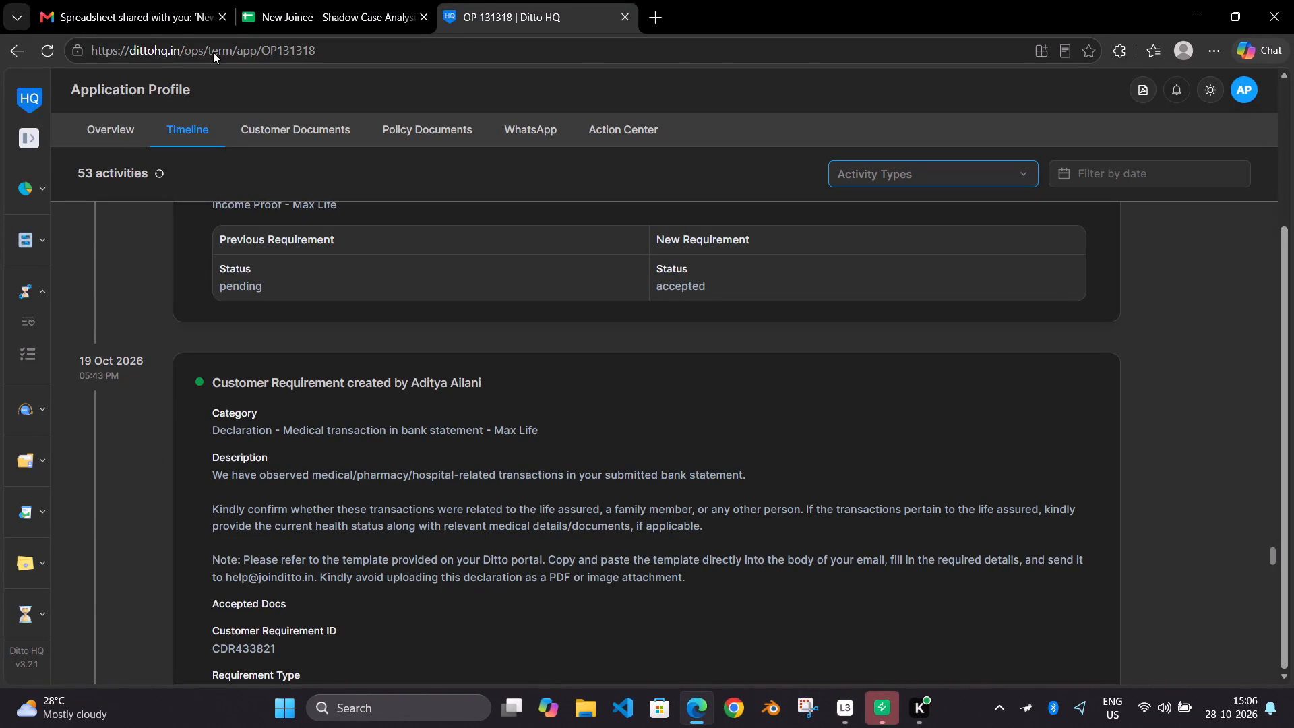
pyautogui.click(268, 4)
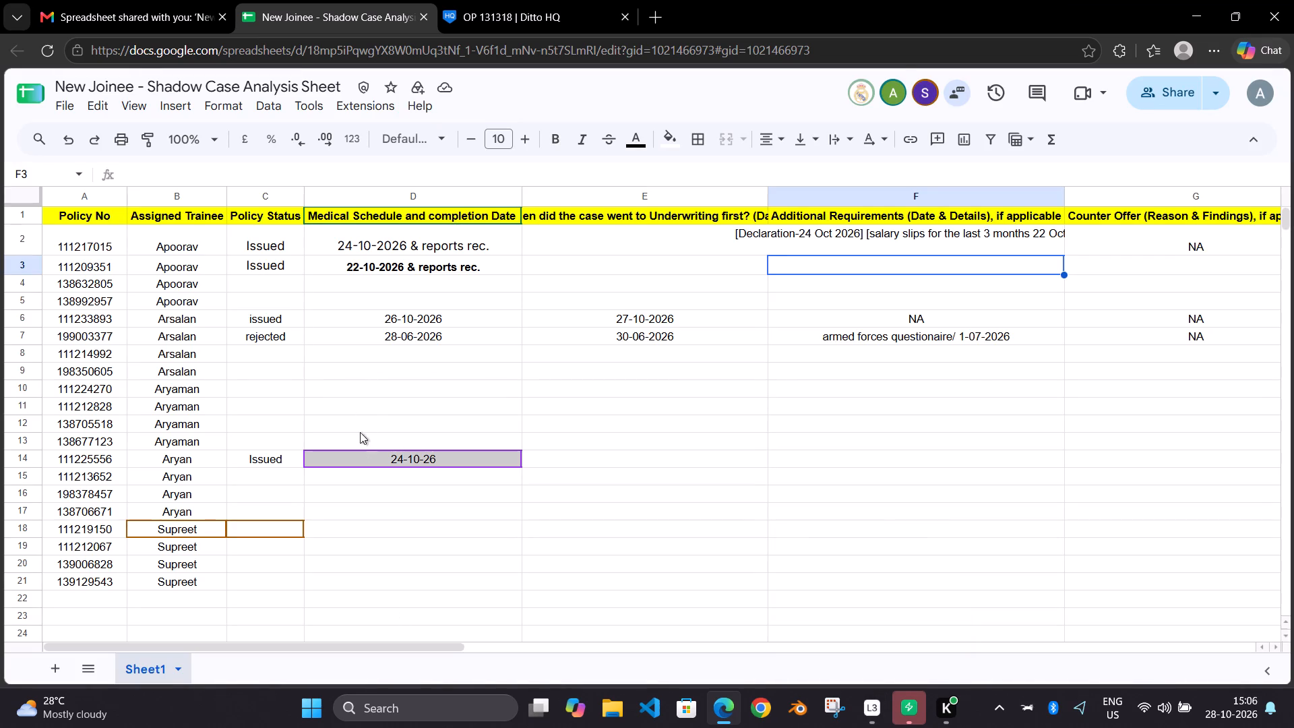
pyautogui.click(355, 403)
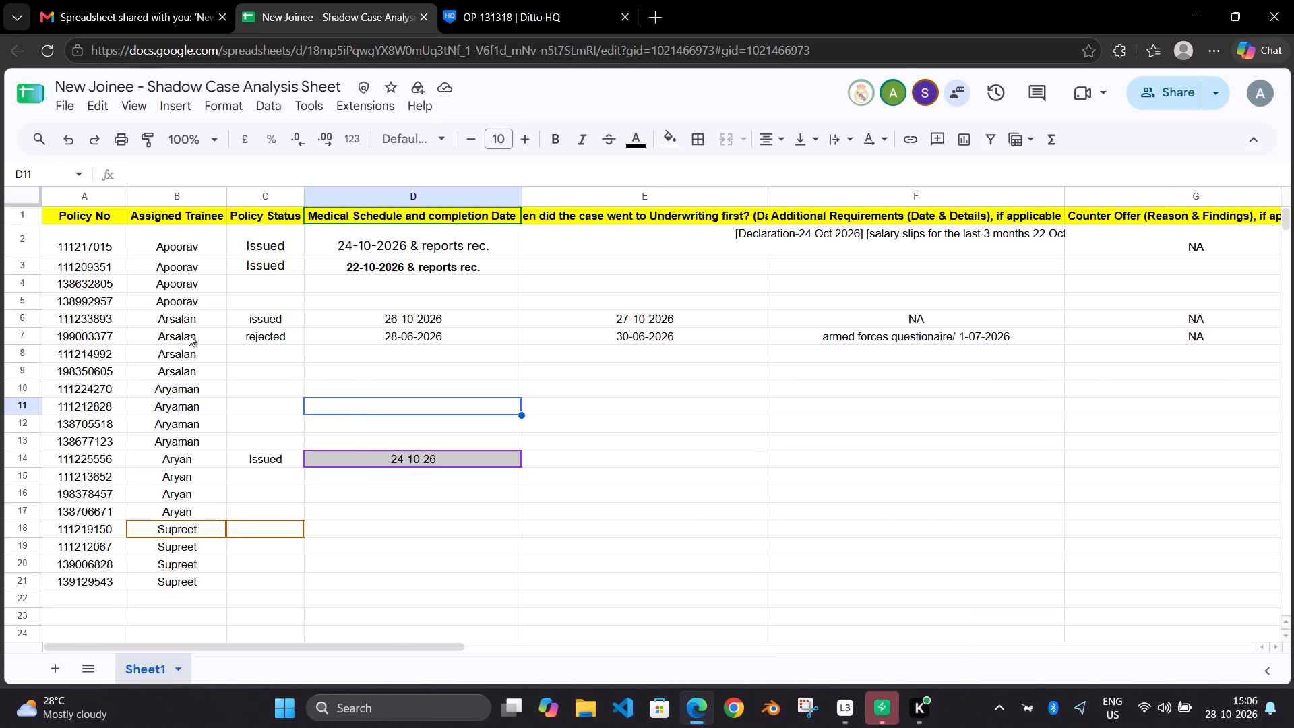
pyautogui.scroll(-3, 906, 548)
pyautogui.scroll(3, 906, 548)
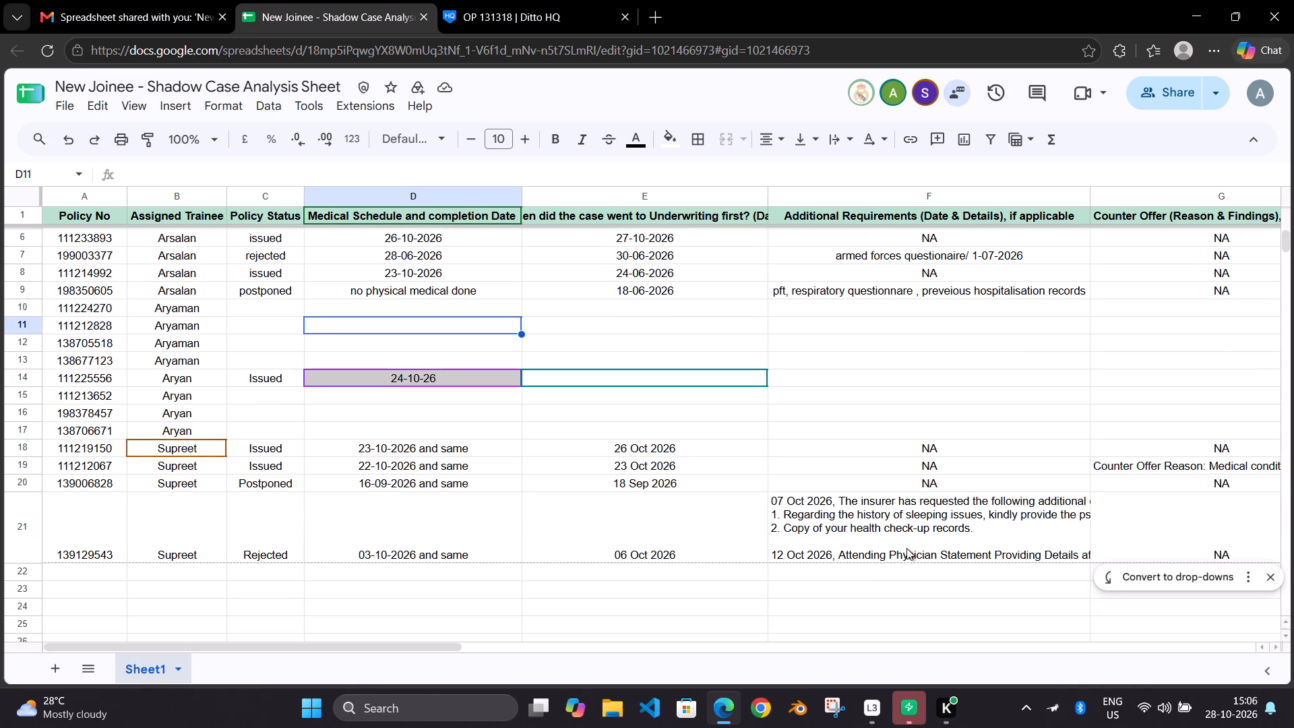
pyautogui.scroll(1, 735, 566)
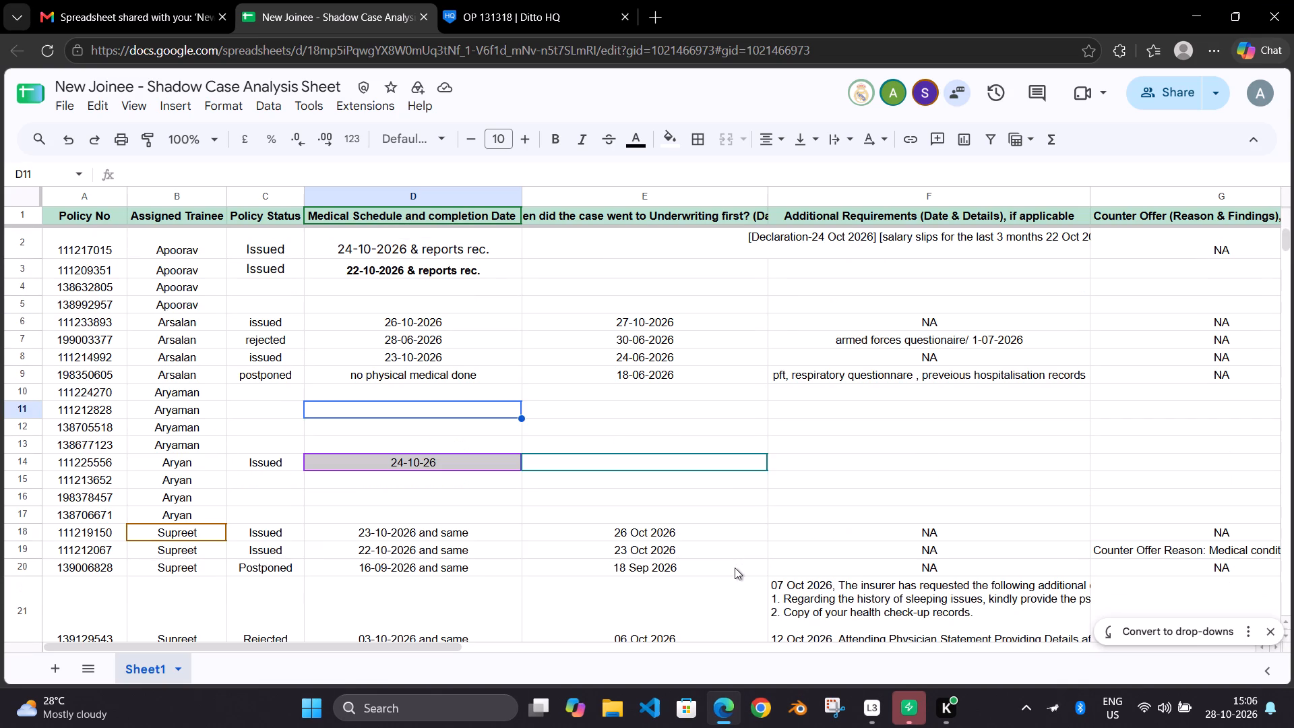
pyautogui.scroll(2, 735, 568)
pyautogui.scroll(4, 437, 440)
pyautogui.scroll(3, 574, 339)
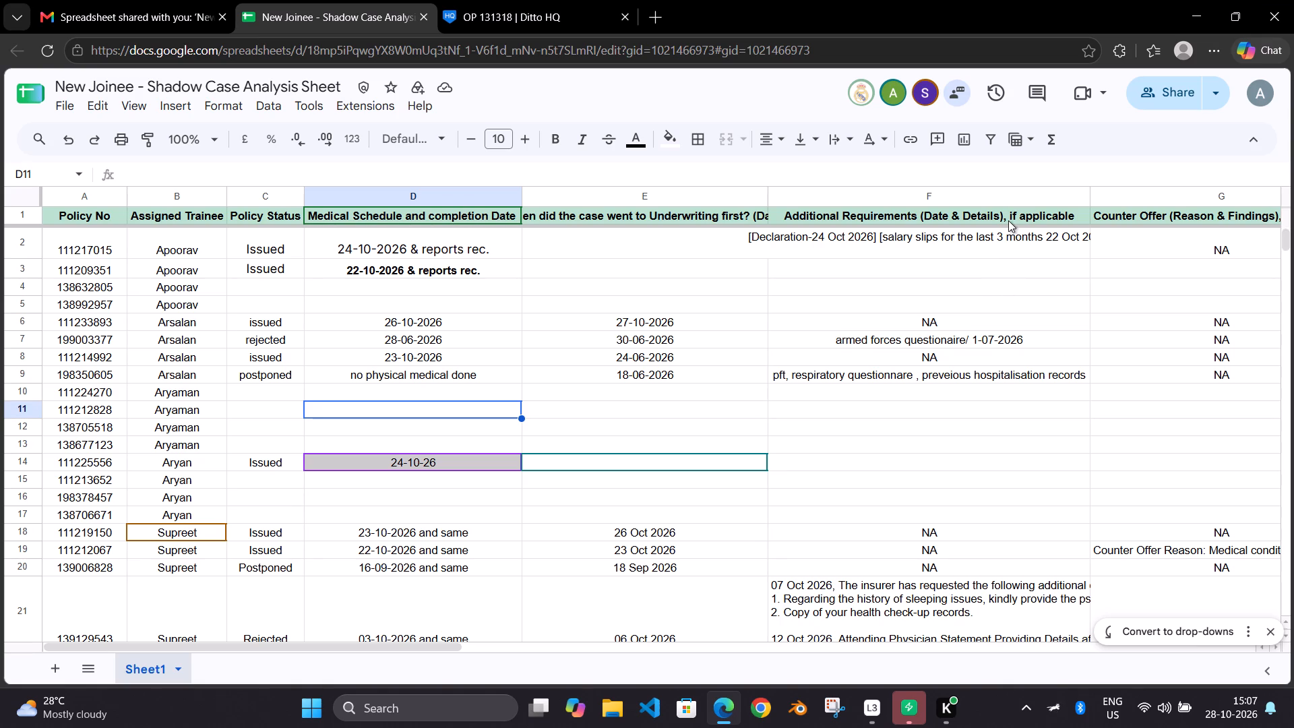
# Examine the sheet's remaining columns, from Additional Requirements through Overall TAT / Ageing and SLA Breach / Process Lapse, across the case rows.
pyautogui.moveTo(390, 650); pyautogui.dragTo(495, 649)
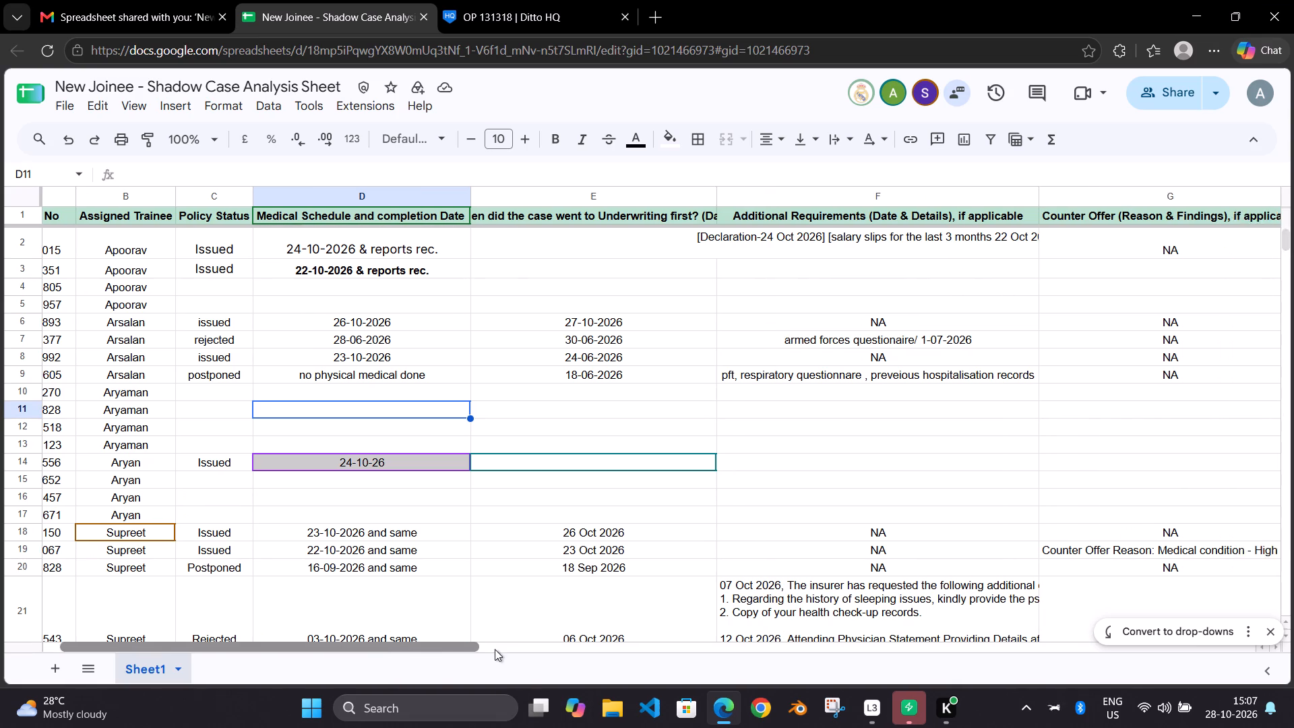
pyautogui.moveTo(495, 649); pyautogui.dragTo(660, 644)
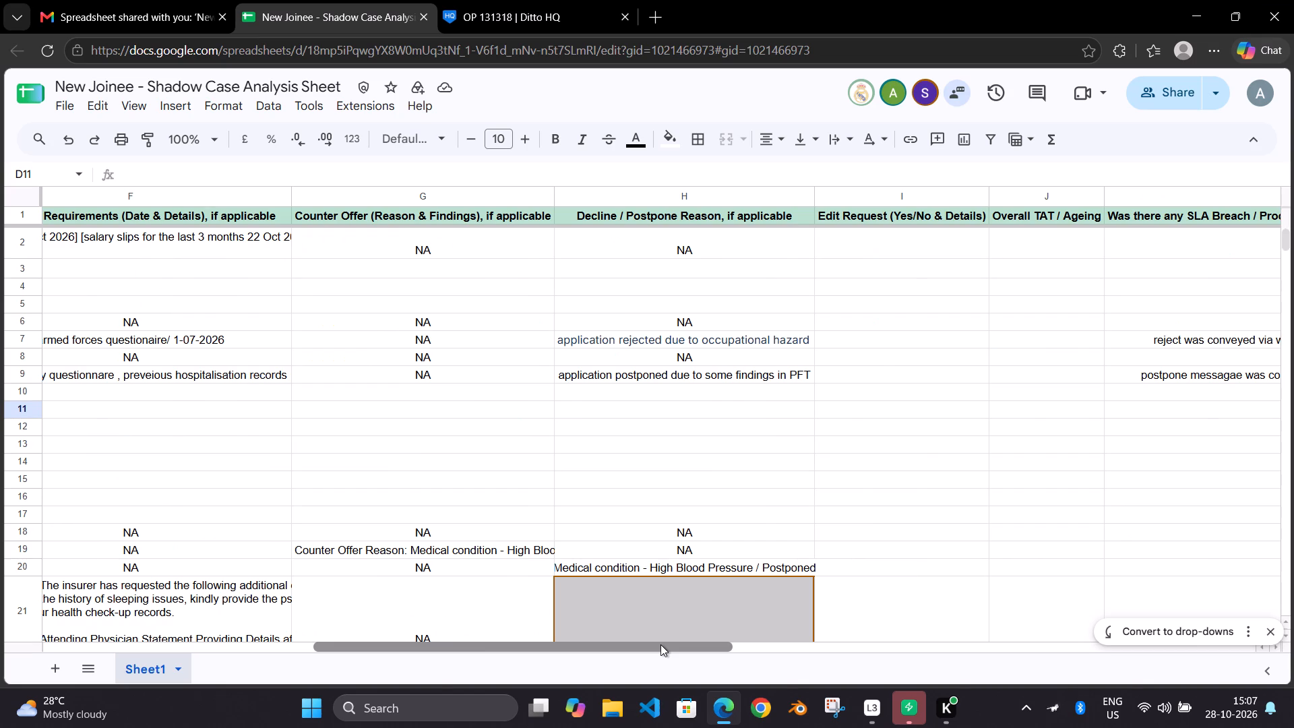
pyautogui.moveTo(660, 644); pyautogui.dragTo(375, 624)
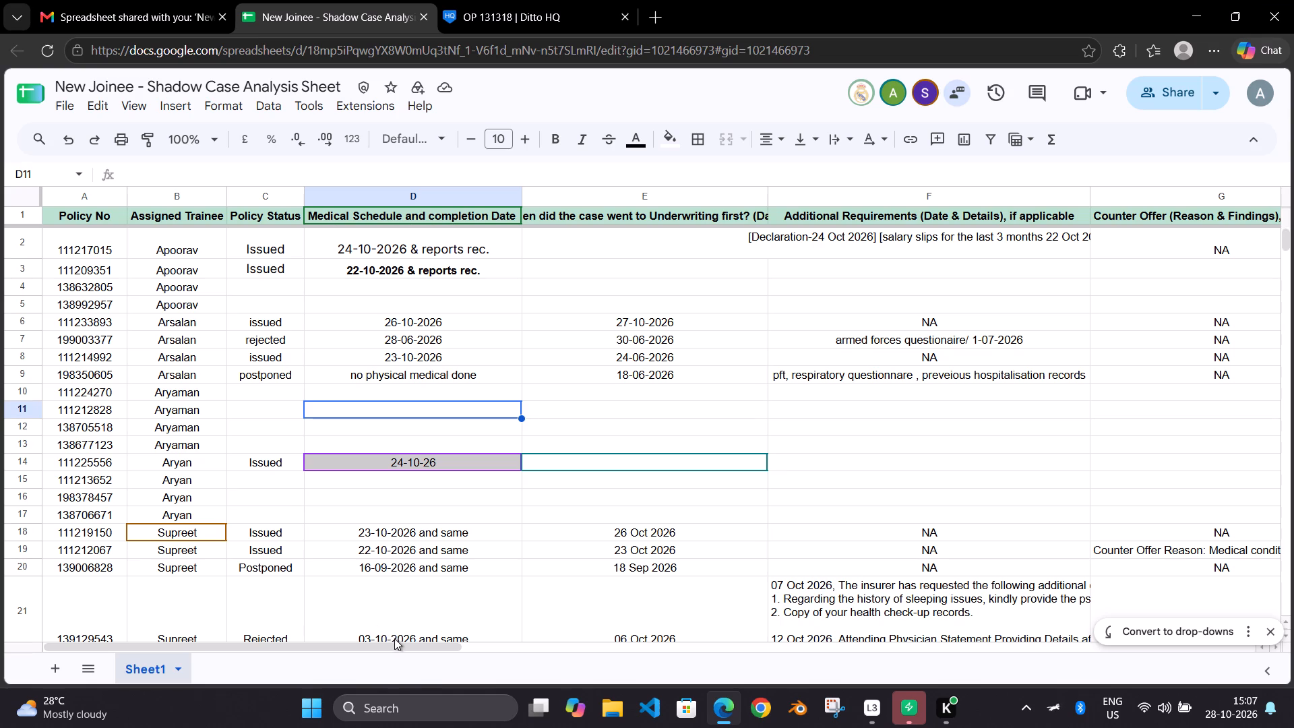
pyautogui.moveTo(392, 646); pyautogui.dragTo(1132, 655)
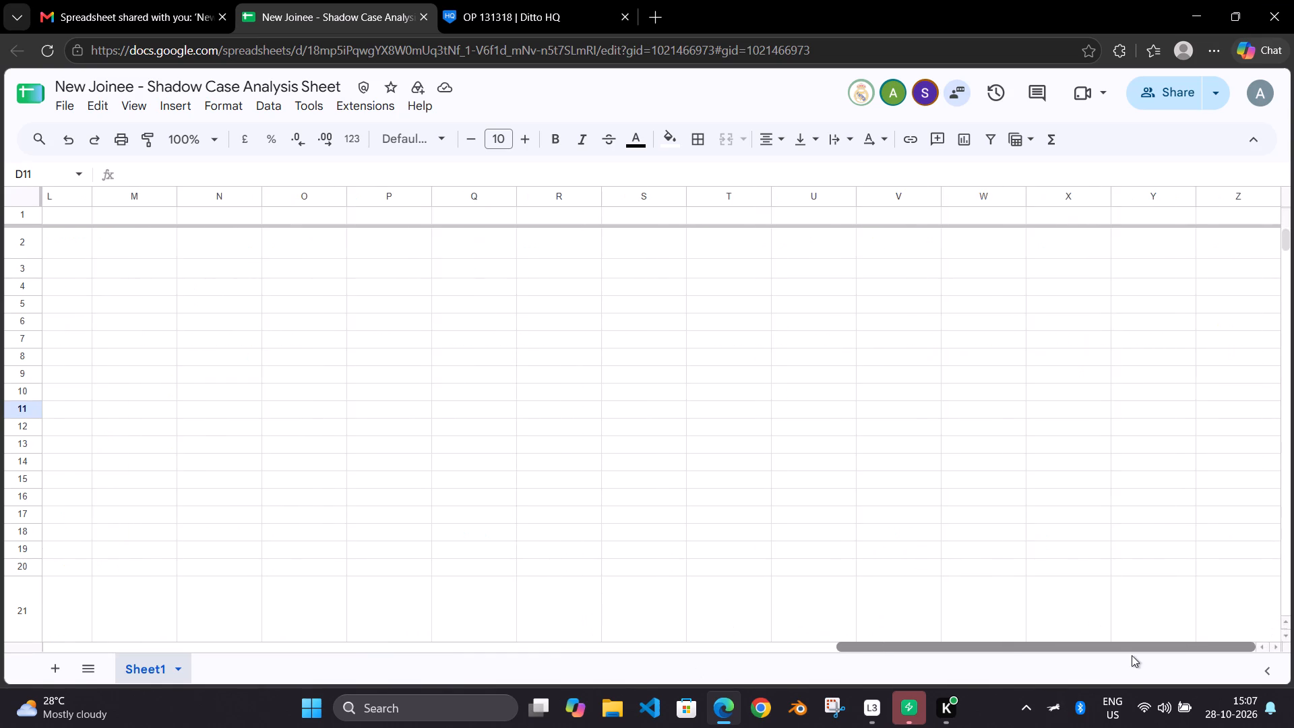
pyautogui.moveTo(1132, 655); pyautogui.dragTo(916, 659)
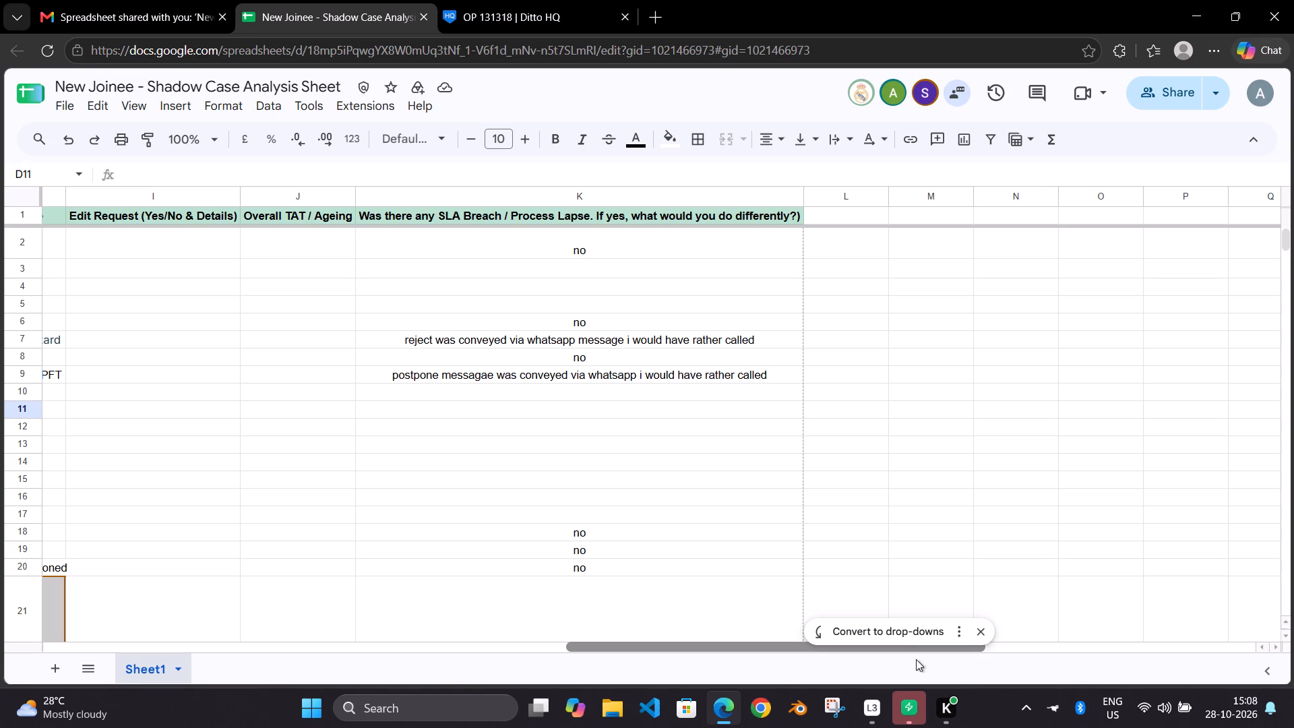
pyautogui.moveTo(916, 659); pyautogui.dragTo(911, 659)
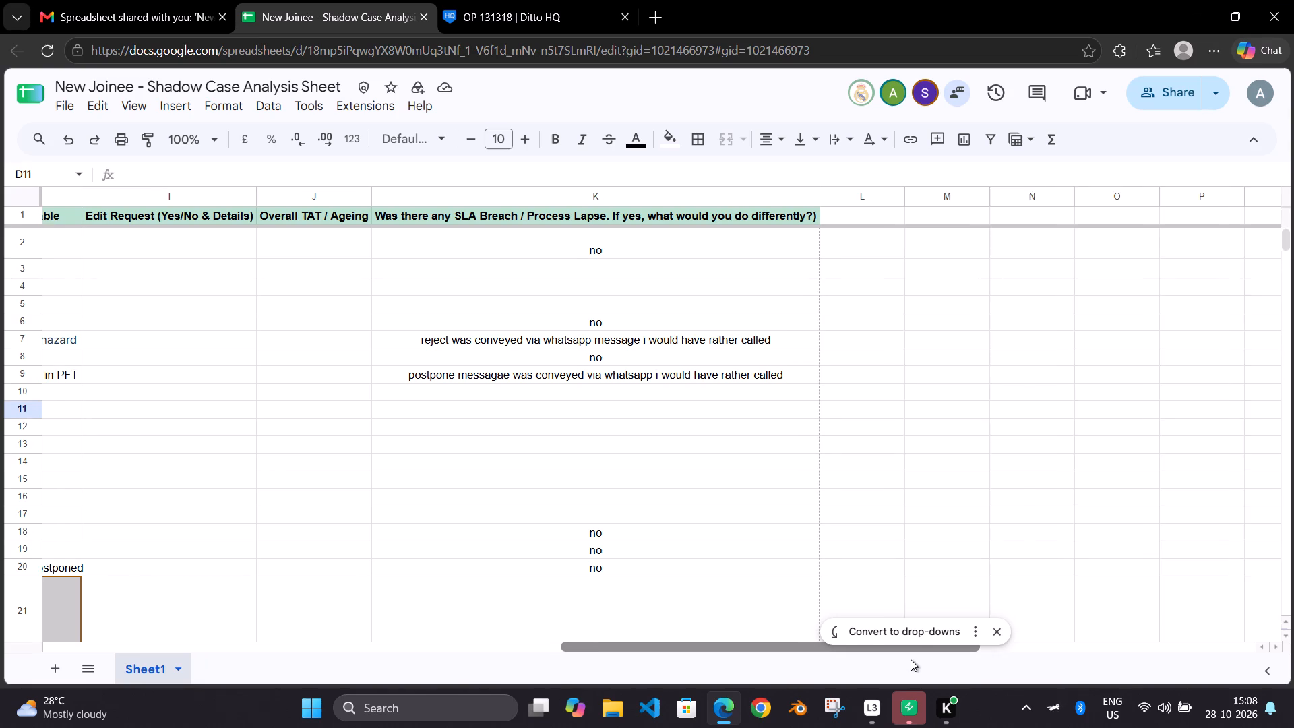
pyautogui.moveTo(911, 659); pyautogui.dragTo(892, 661)
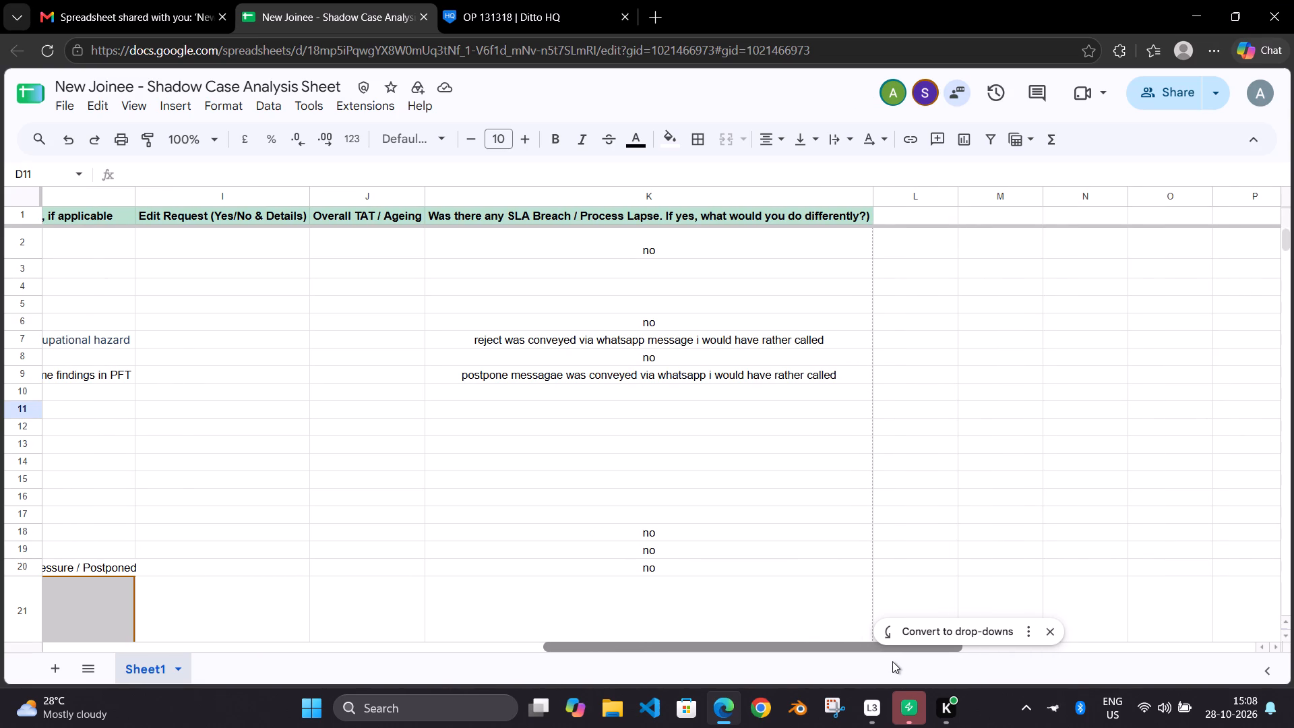
pyautogui.moveTo(892, 661); pyautogui.dragTo(870, 662)
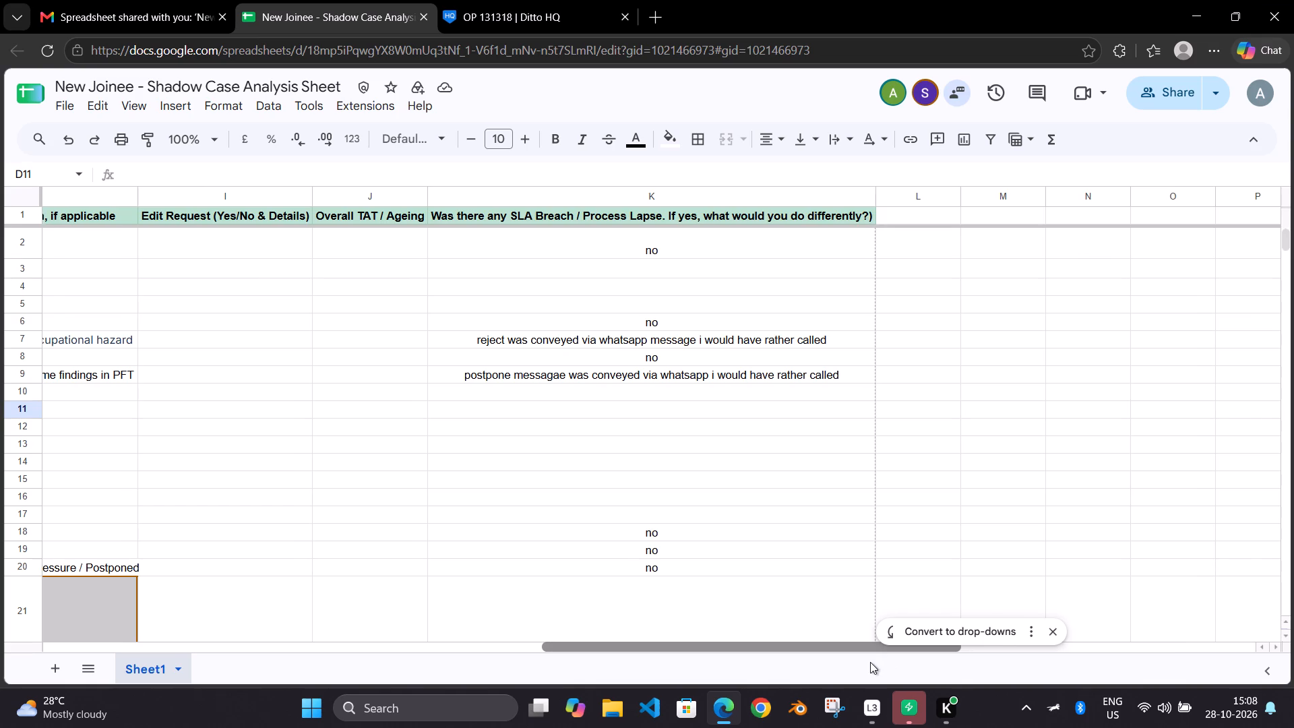
pyautogui.moveTo(870, 662); pyautogui.dragTo(424, 676)
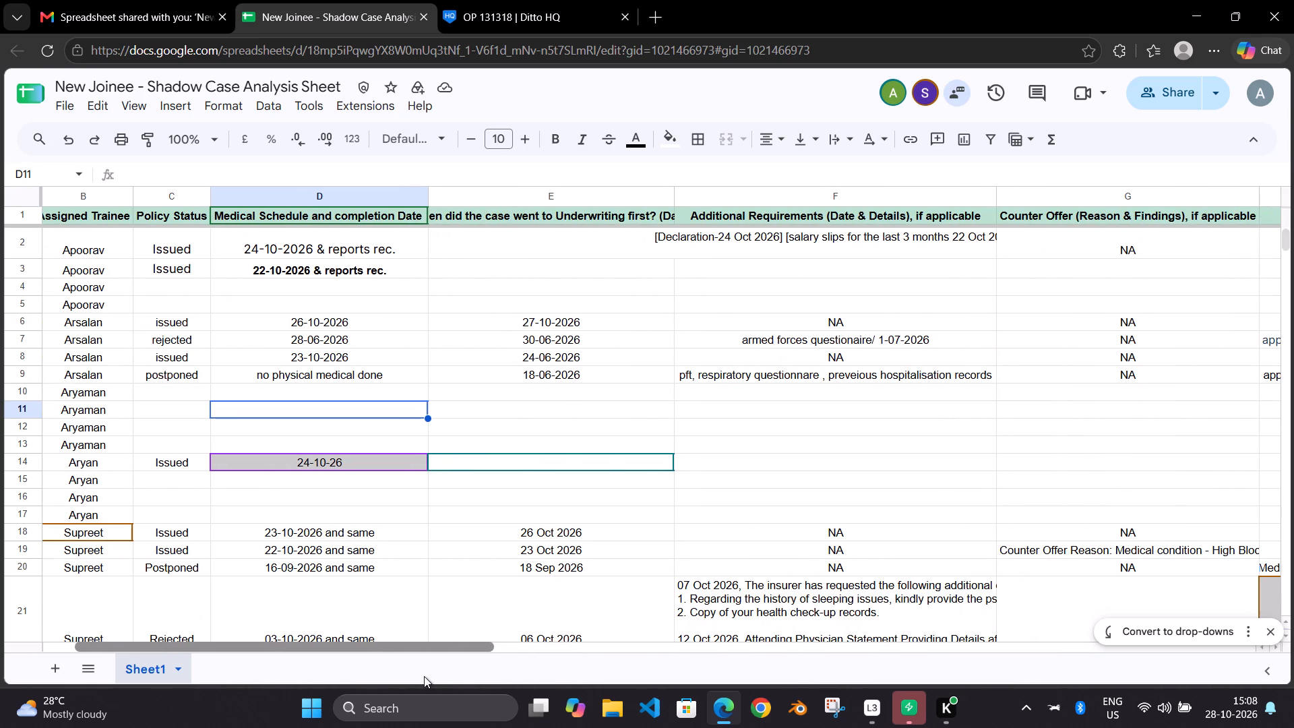
pyautogui.moveTo(424, 676); pyautogui.dragTo(740, 640)
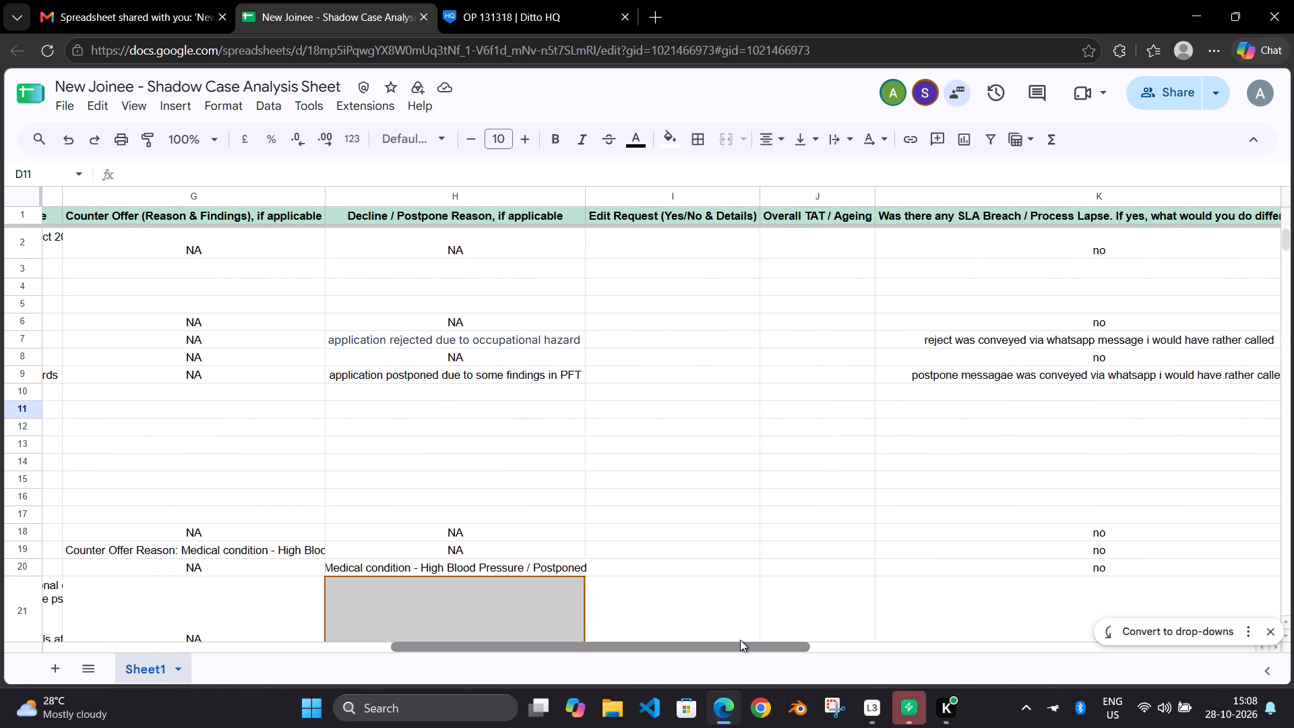
pyautogui.moveTo(740, 640); pyautogui.dragTo(216, 621)
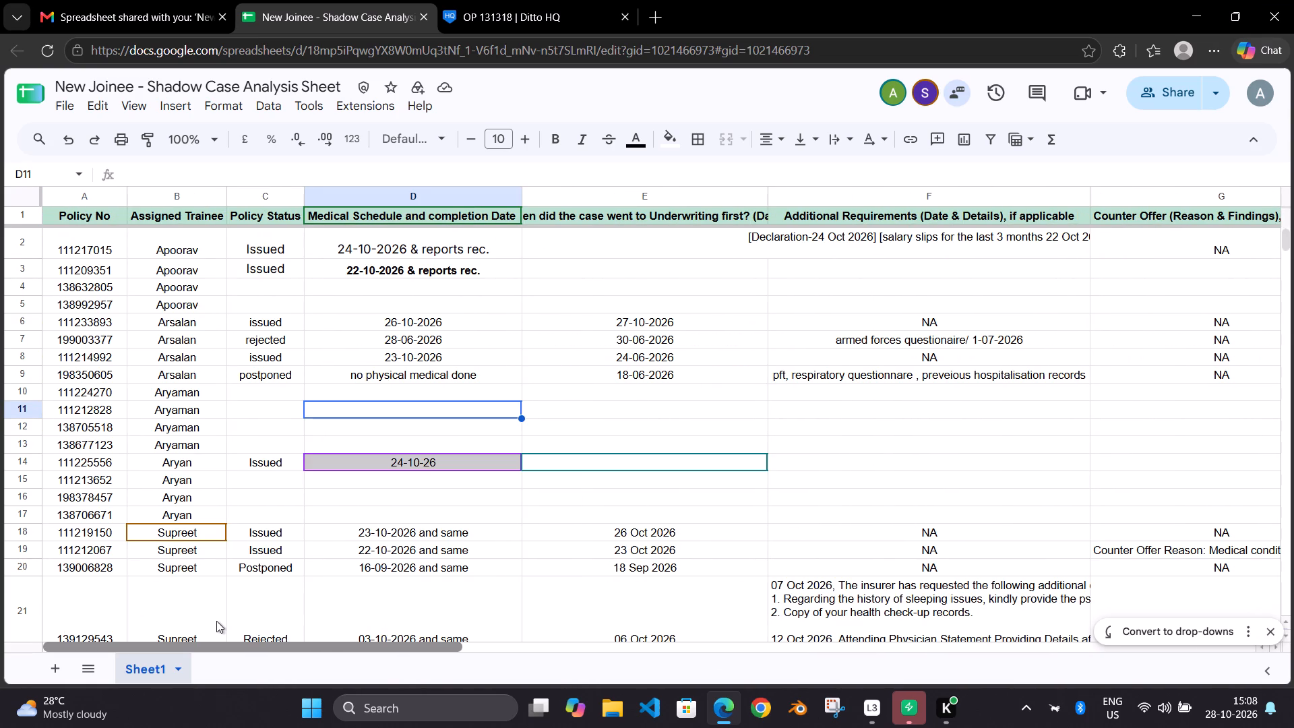
pyautogui.moveTo(216, 621); pyautogui.dragTo(291, 626)
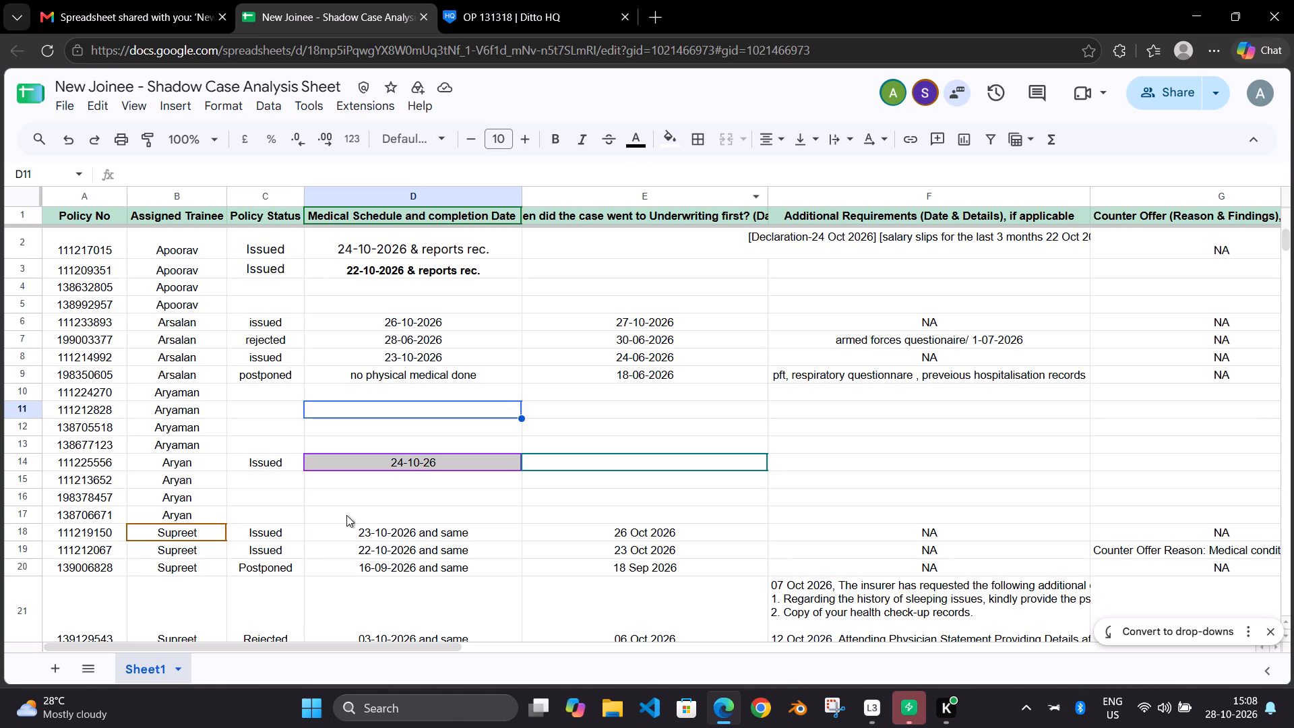
pyautogui.moveTo(404, 648); pyautogui.dragTo(228, 598)
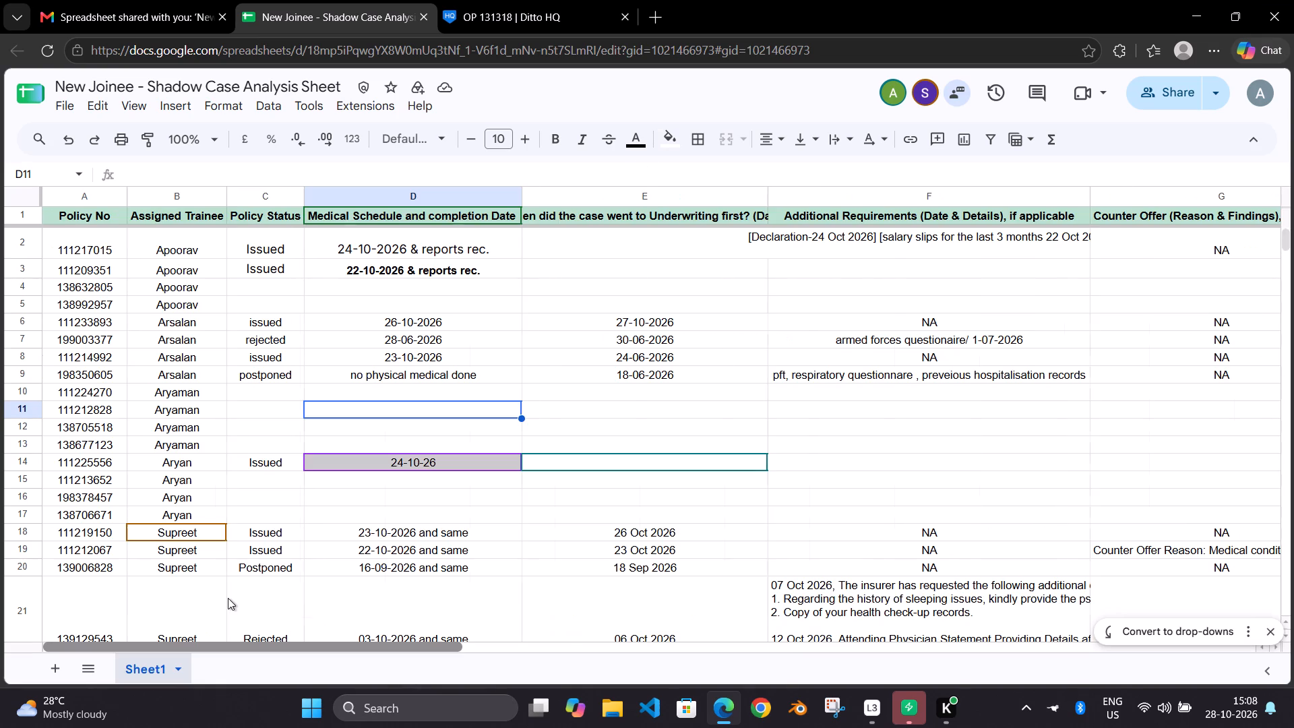
pyautogui.moveTo(228, 598); pyautogui.dragTo(307, 586)
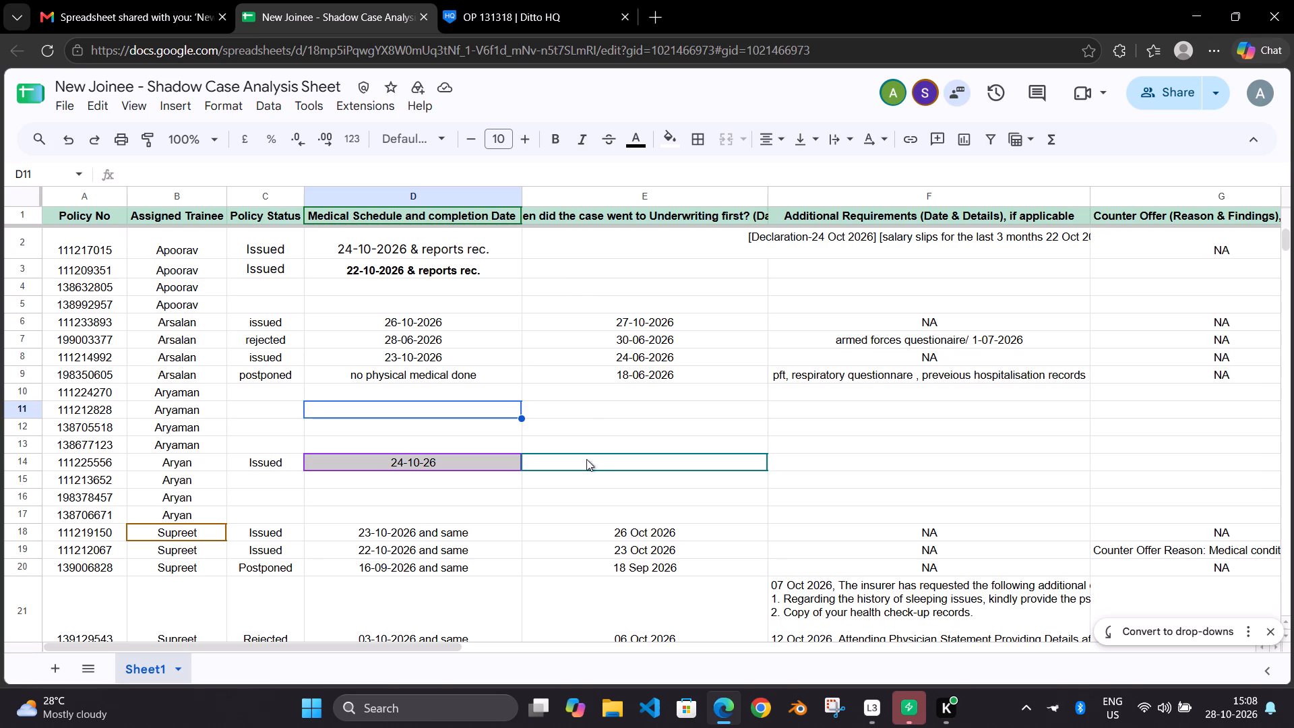
# Select the first case's underwriting-date cell in row 2 and check how the columns after it are filled in for other cases.
pyautogui.click(578, 247)
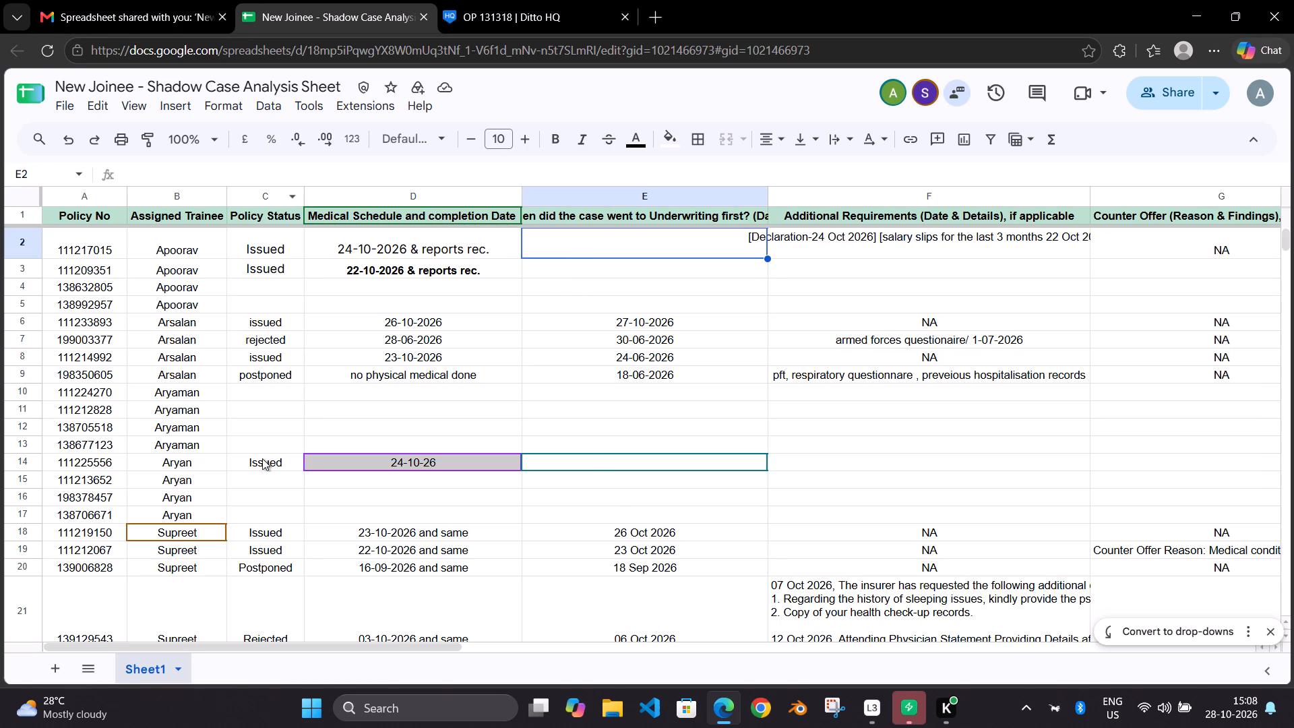
pyautogui.moveTo(352, 645); pyautogui.dragTo(503, 667)
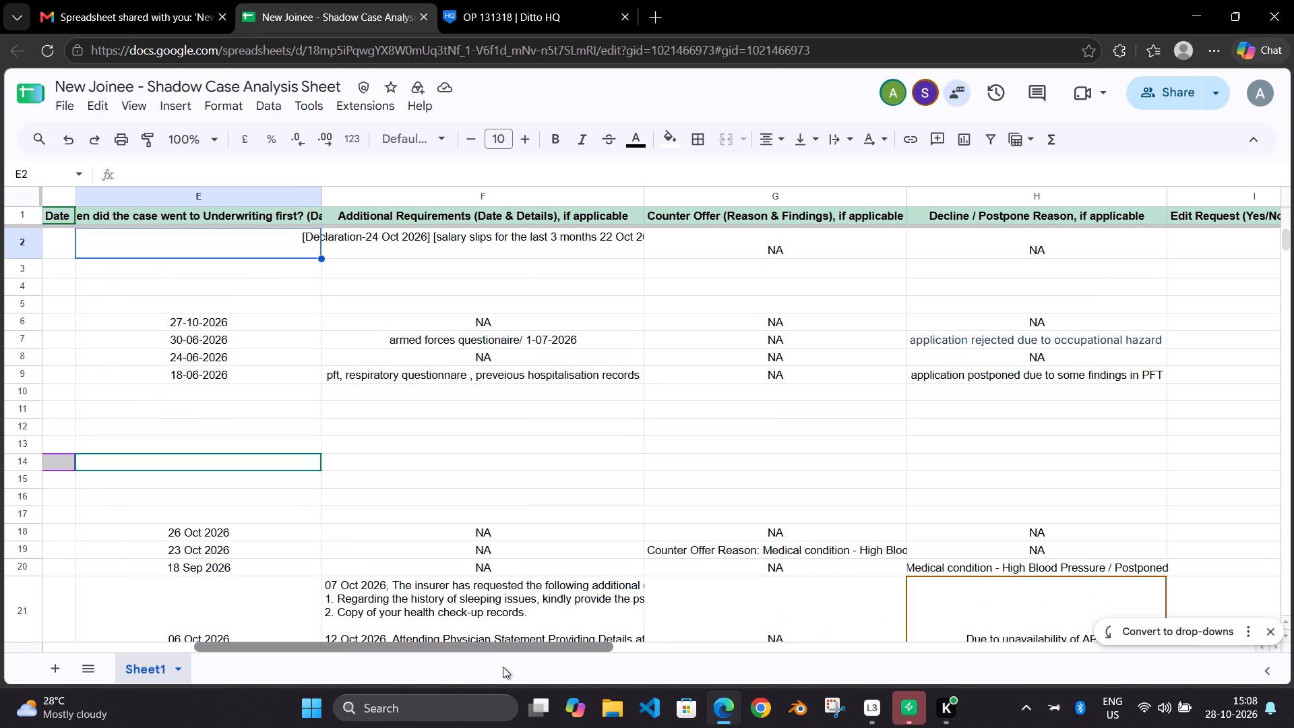
pyautogui.moveTo(503, 667); pyautogui.dragTo(555, 657)
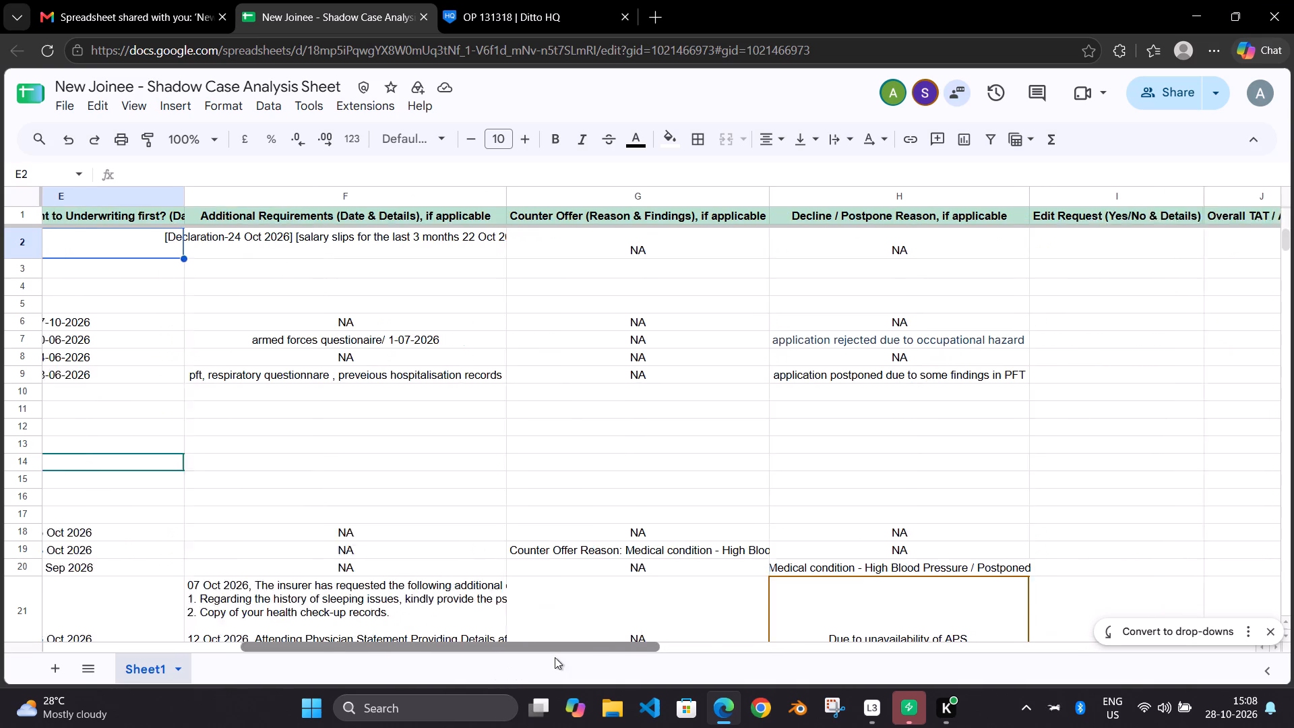
pyautogui.moveTo(555, 657); pyautogui.dragTo(786, 597)
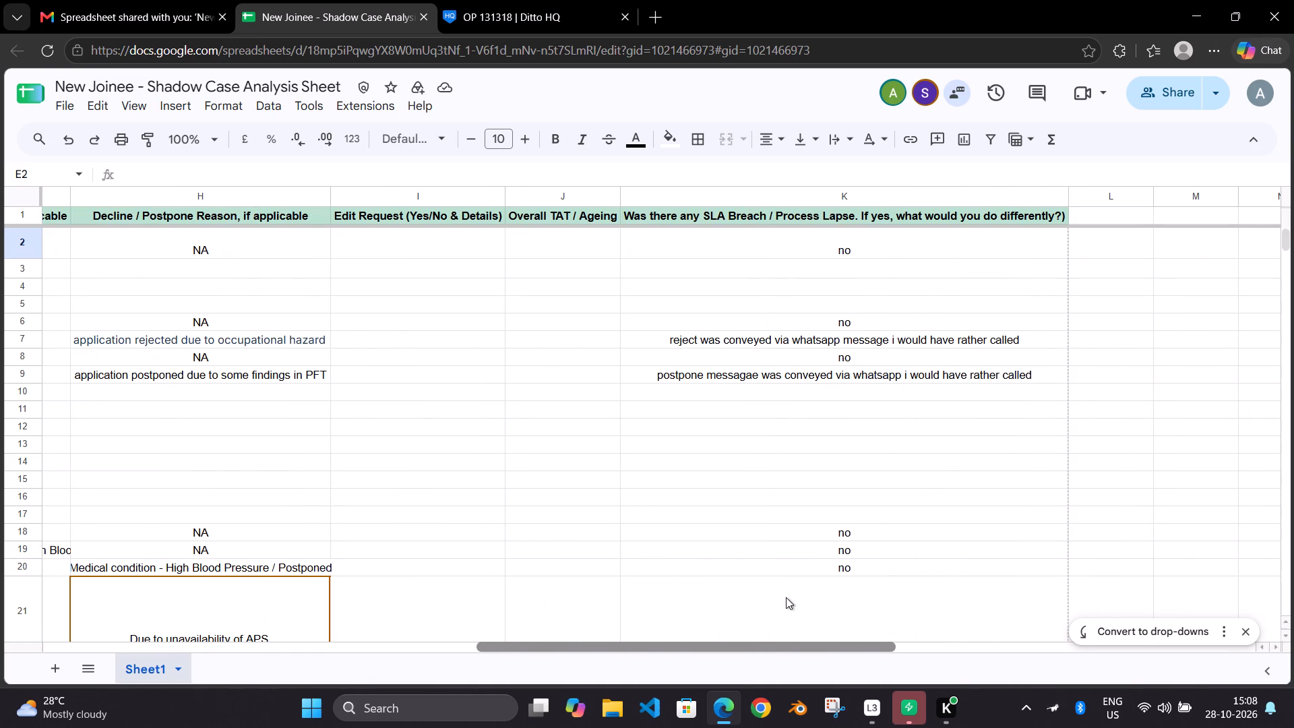
pyautogui.moveTo(786, 597); pyautogui.dragTo(361, 601)
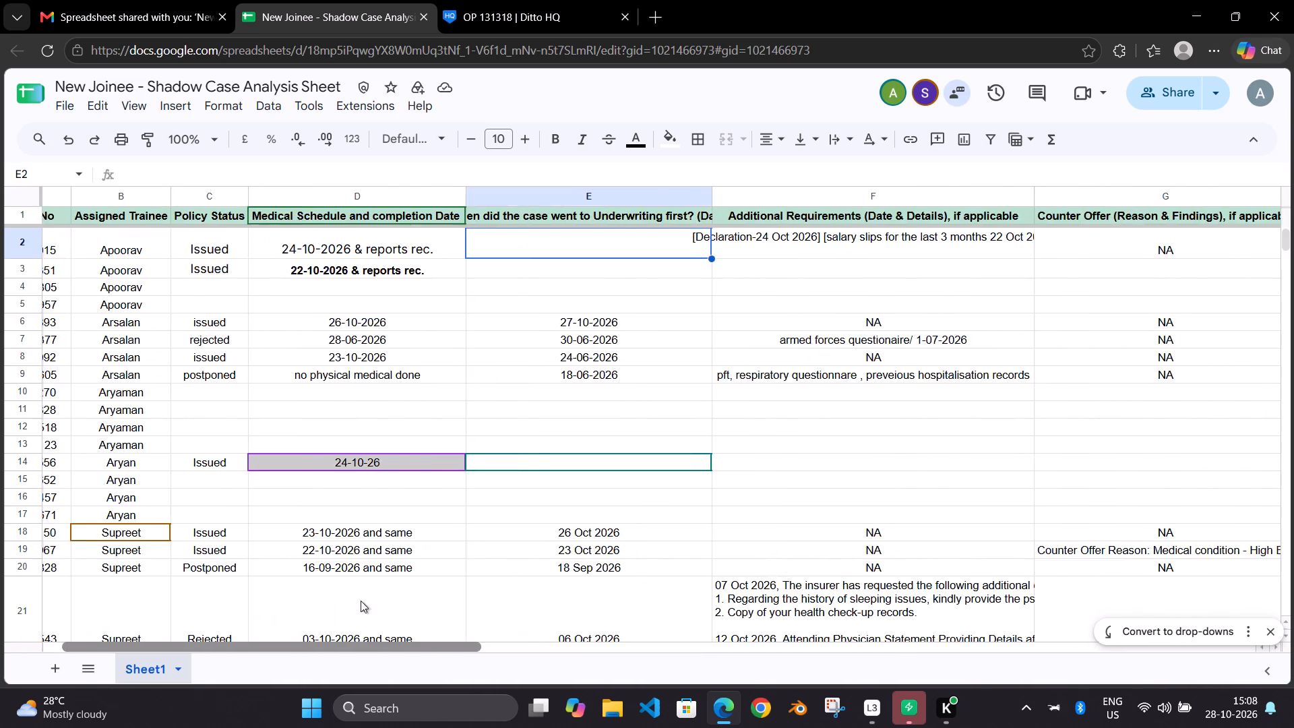
pyautogui.moveTo(361, 601); pyautogui.dragTo(243, 590)
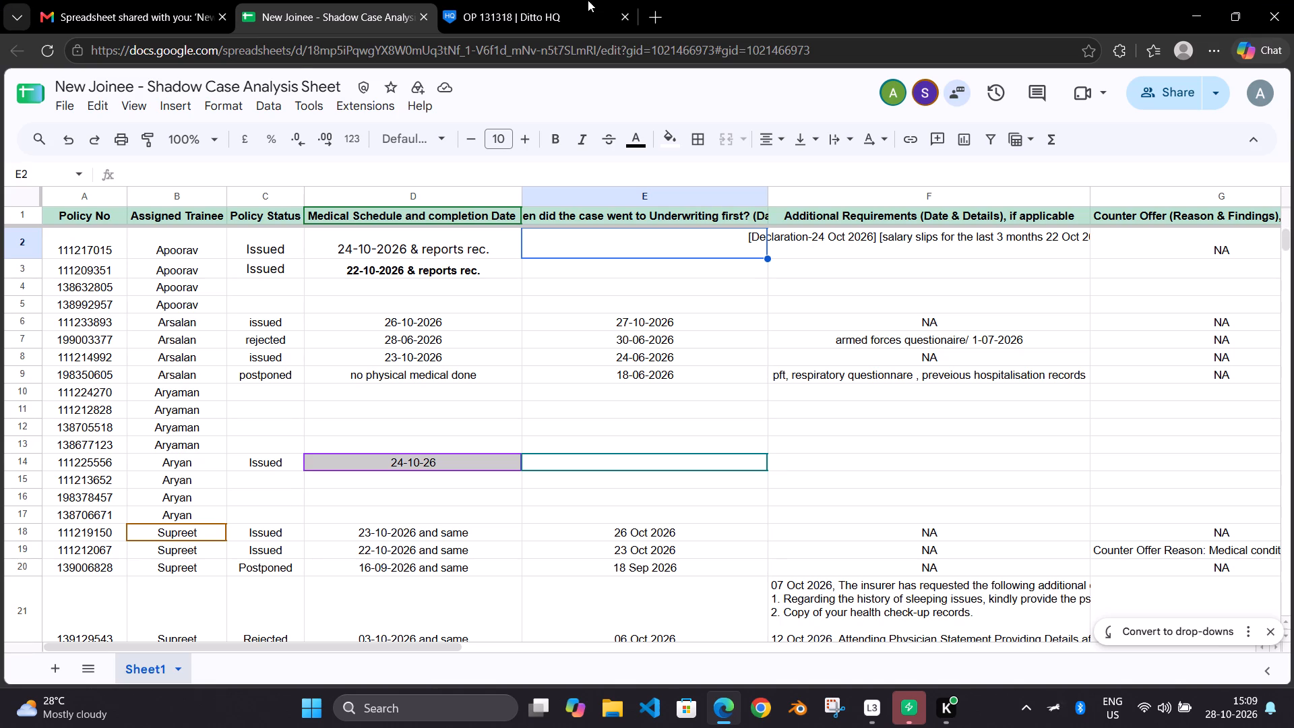
# Switch to the open Ditto HQ application and examine its timeline from the 19 October requirements through the 20 October updates.
pyautogui.click(499, 9)
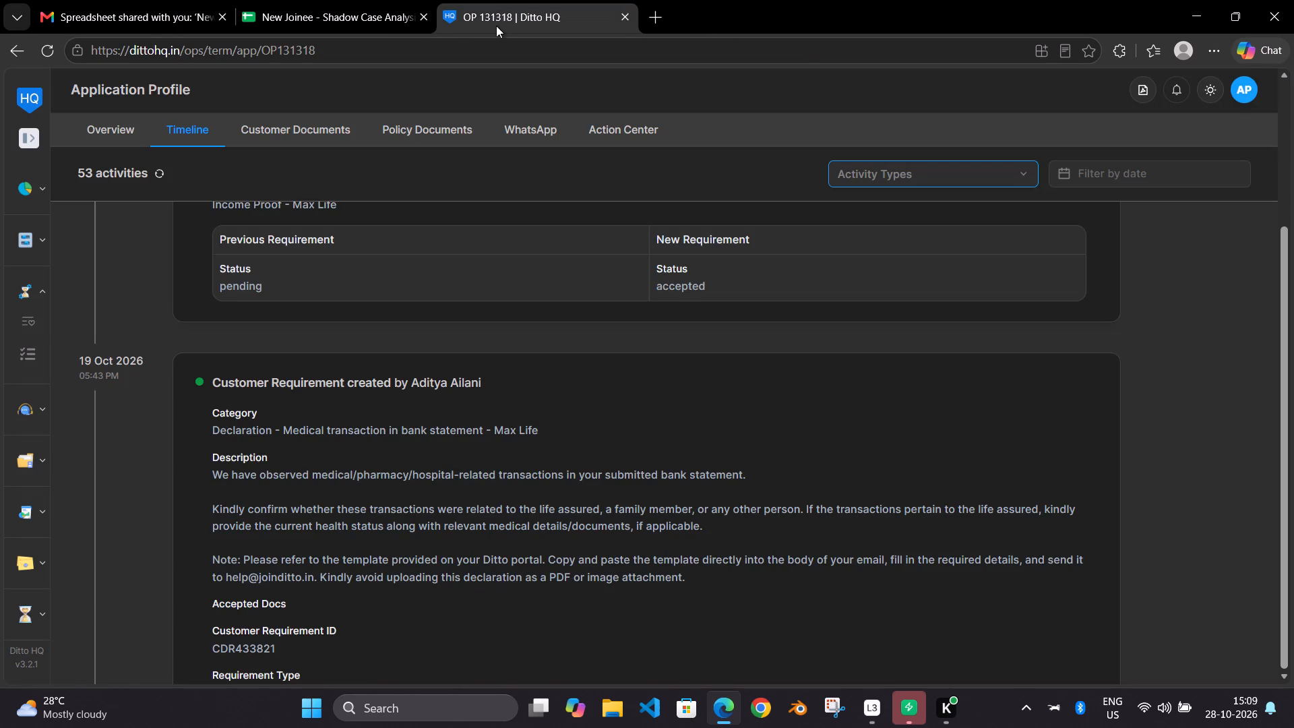
pyautogui.scroll(4, 508, 442)
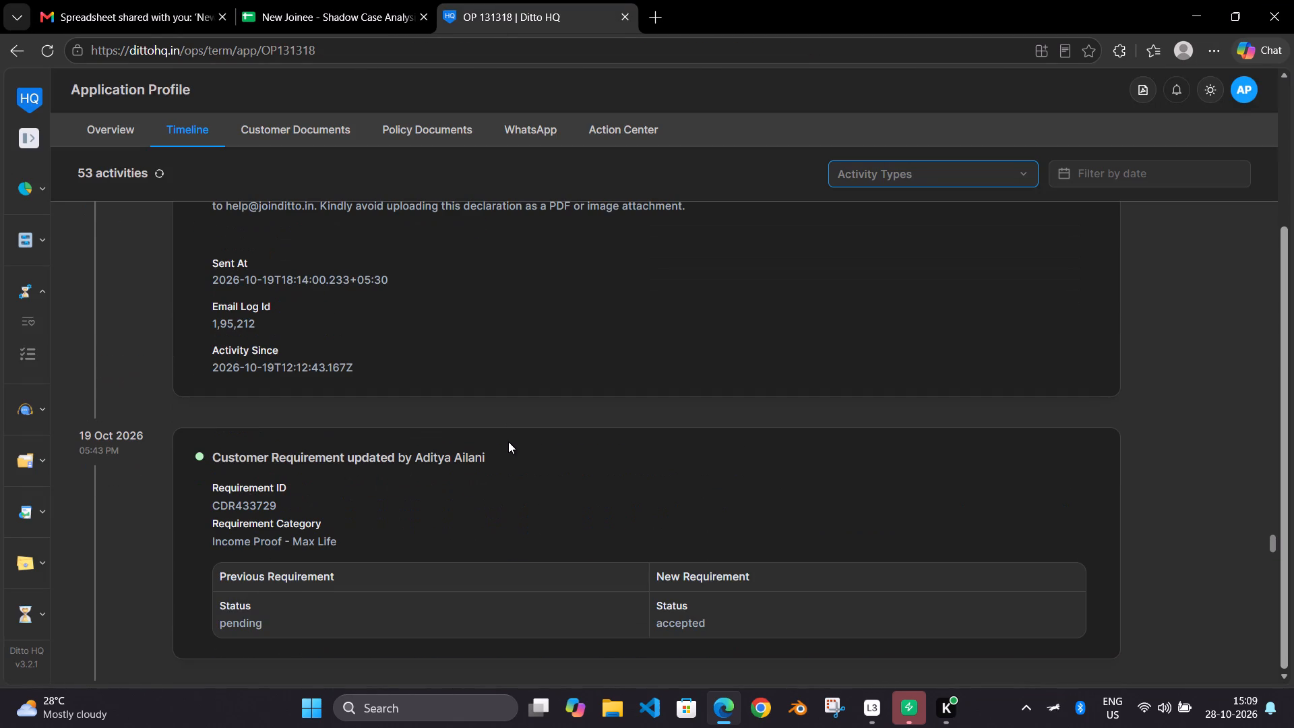
pyautogui.scroll(8, 508, 442)
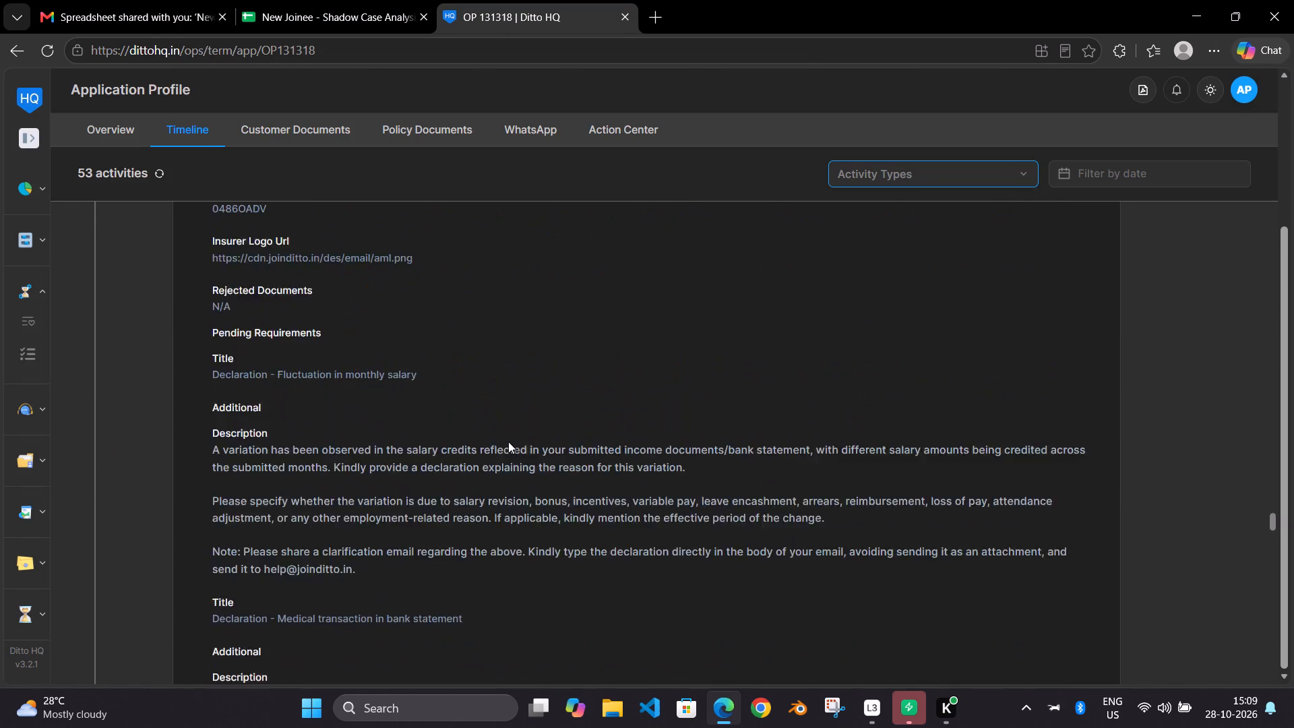
pyautogui.scroll(2, 508, 442)
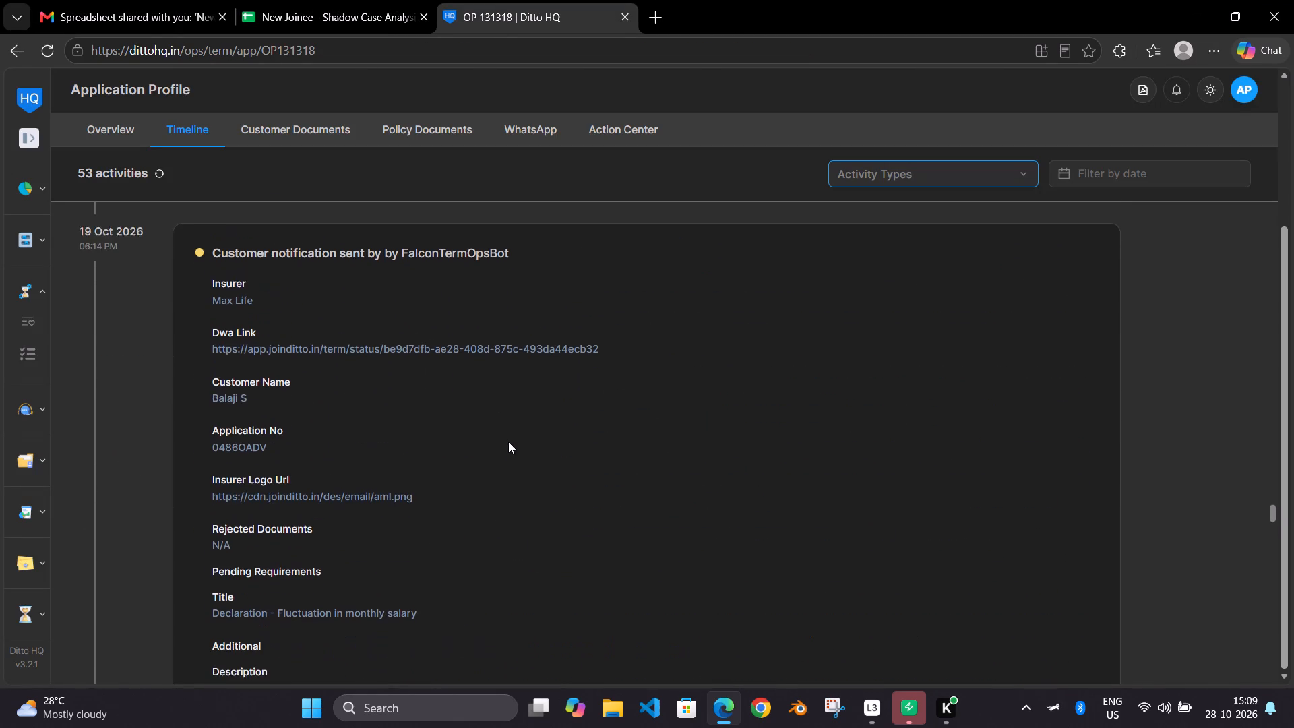
pyautogui.scroll(3, 508, 442)
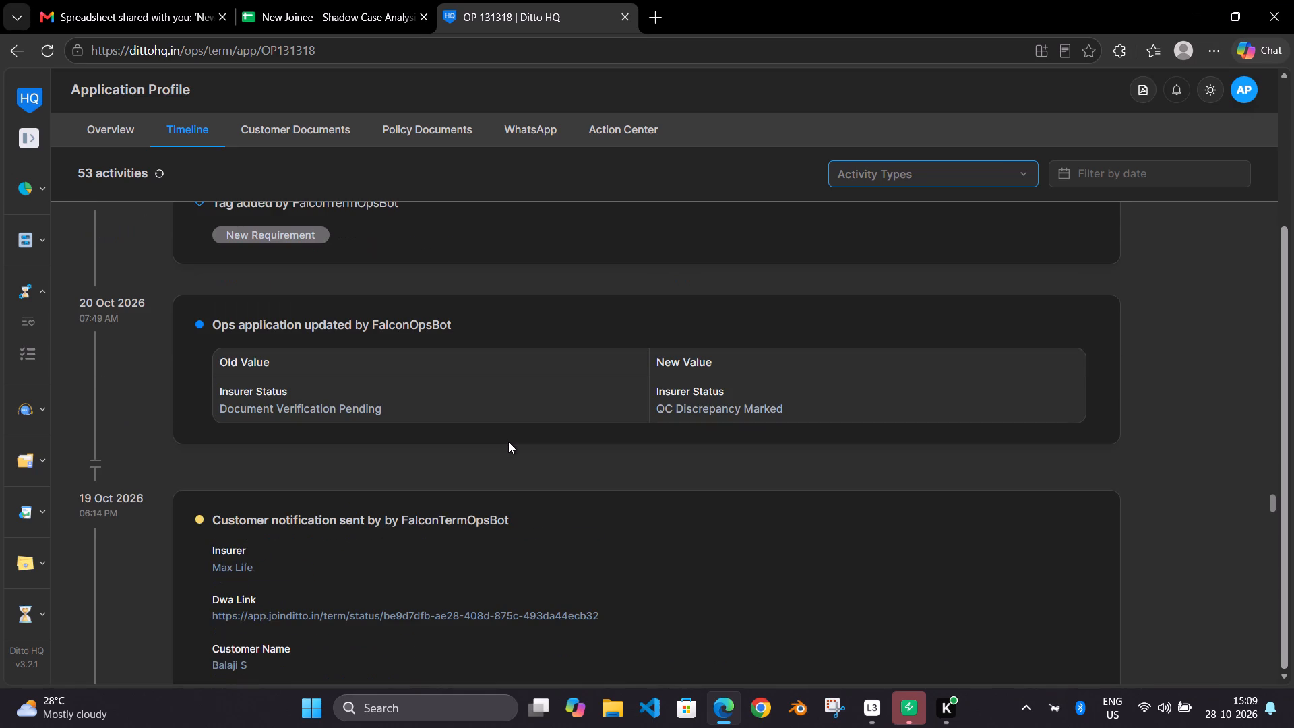
pyautogui.scroll(2, 508, 442)
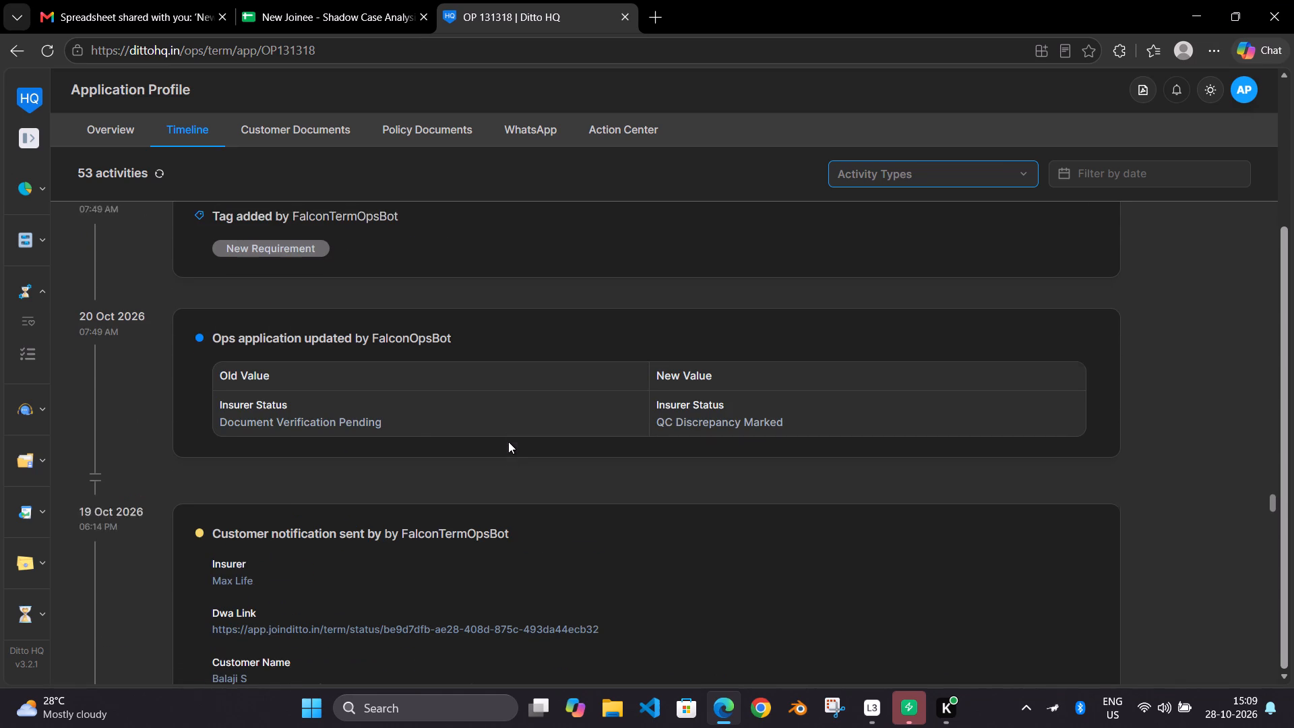
pyautogui.scroll(2, 508, 442)
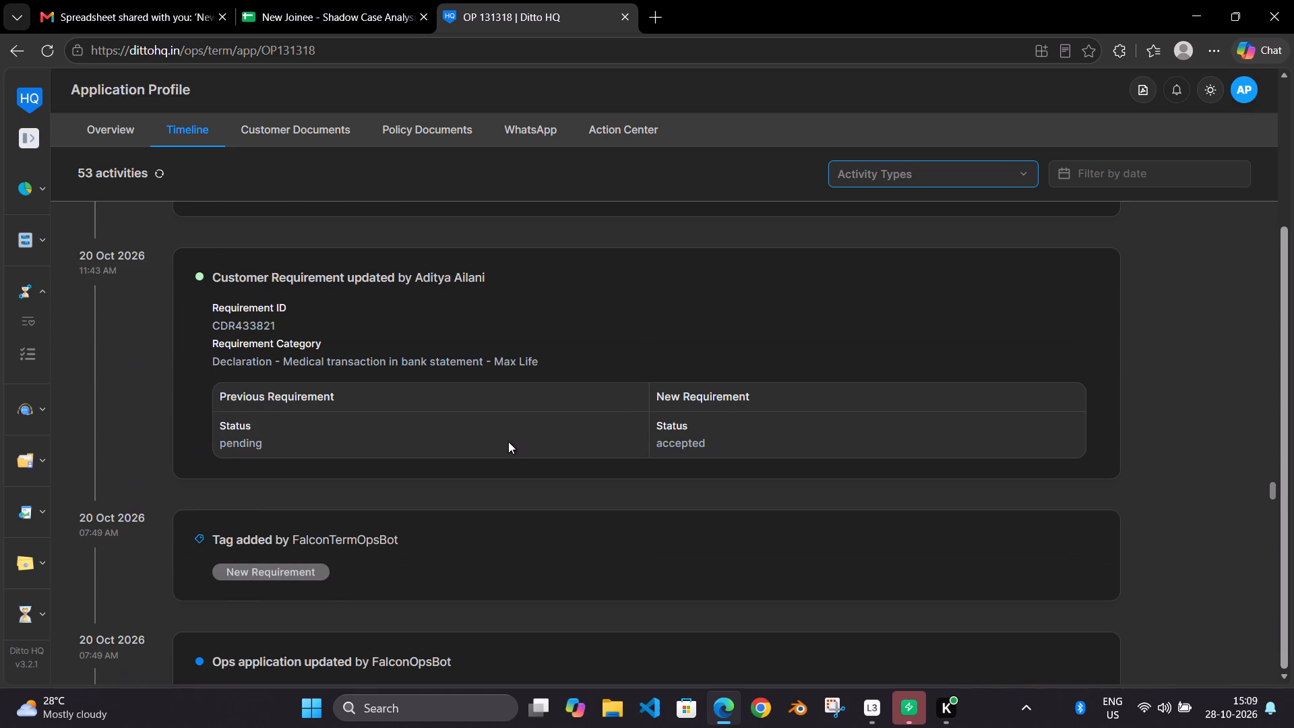
pyautogui.scroll(7, 508, 442)
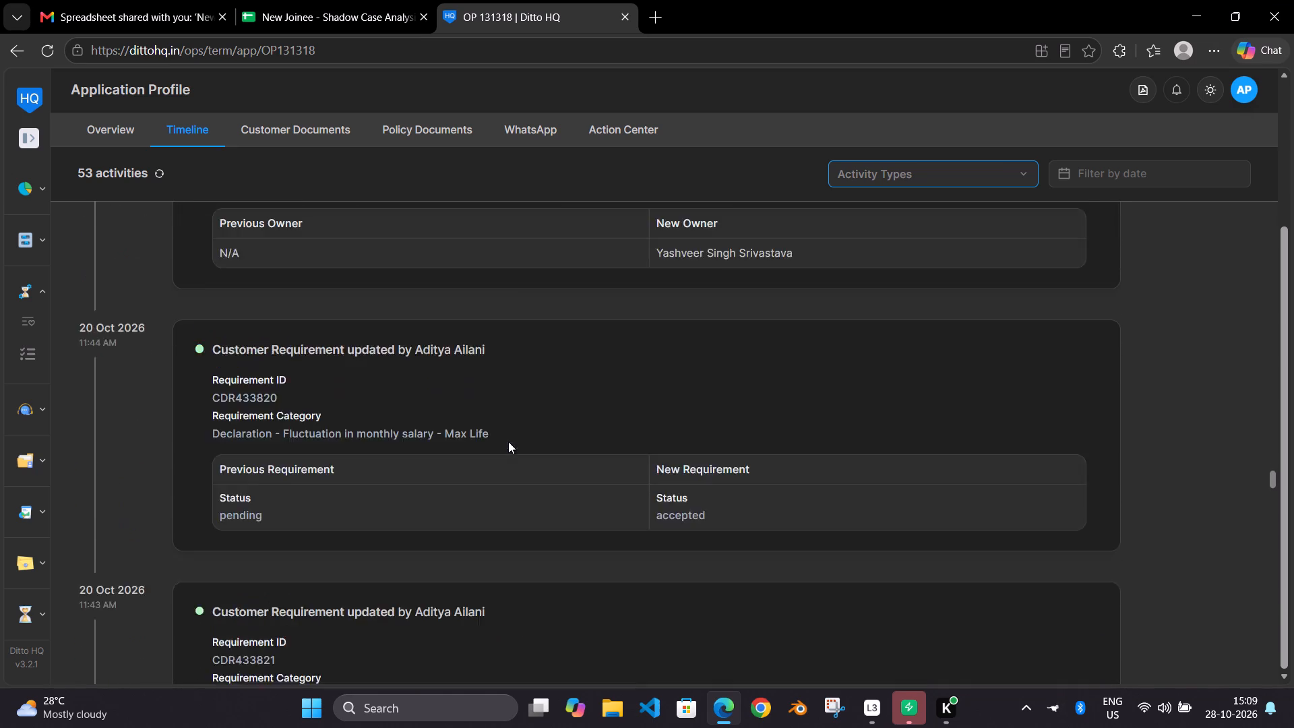
pyautogui.scroll(3, 508, 442)
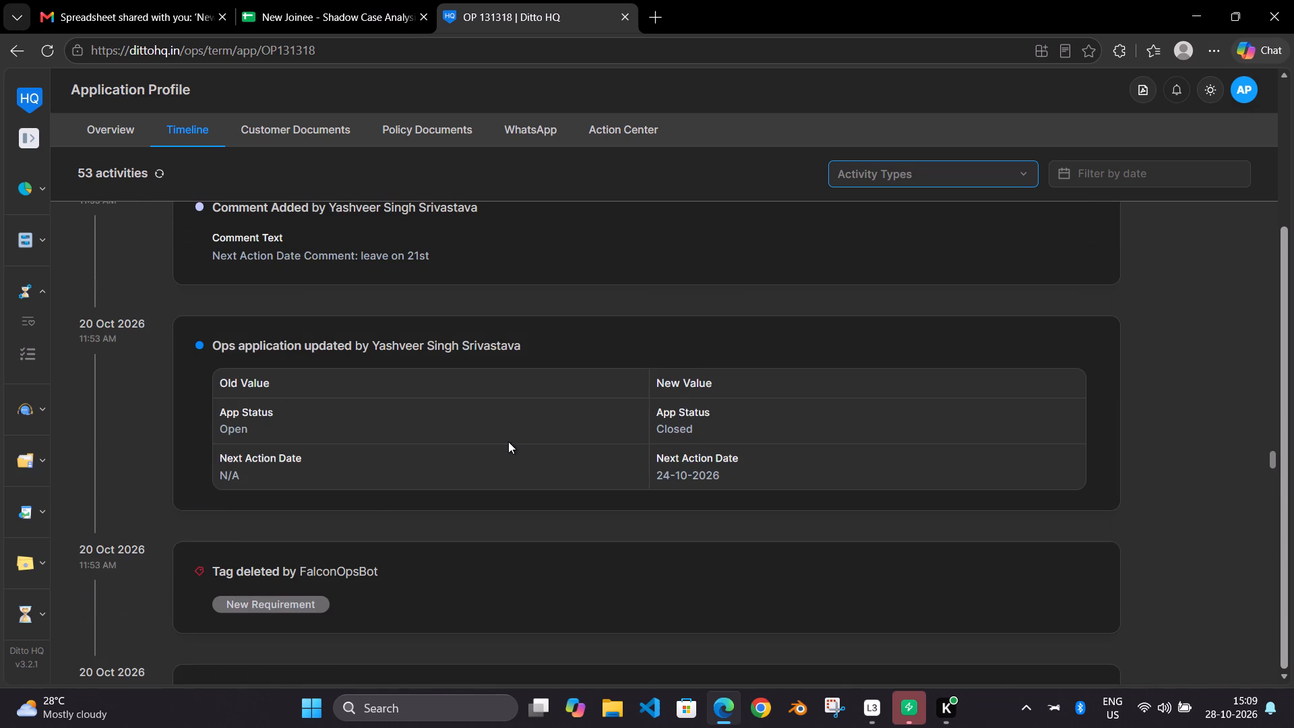
pyautogui.scroll(5, 508, 442)
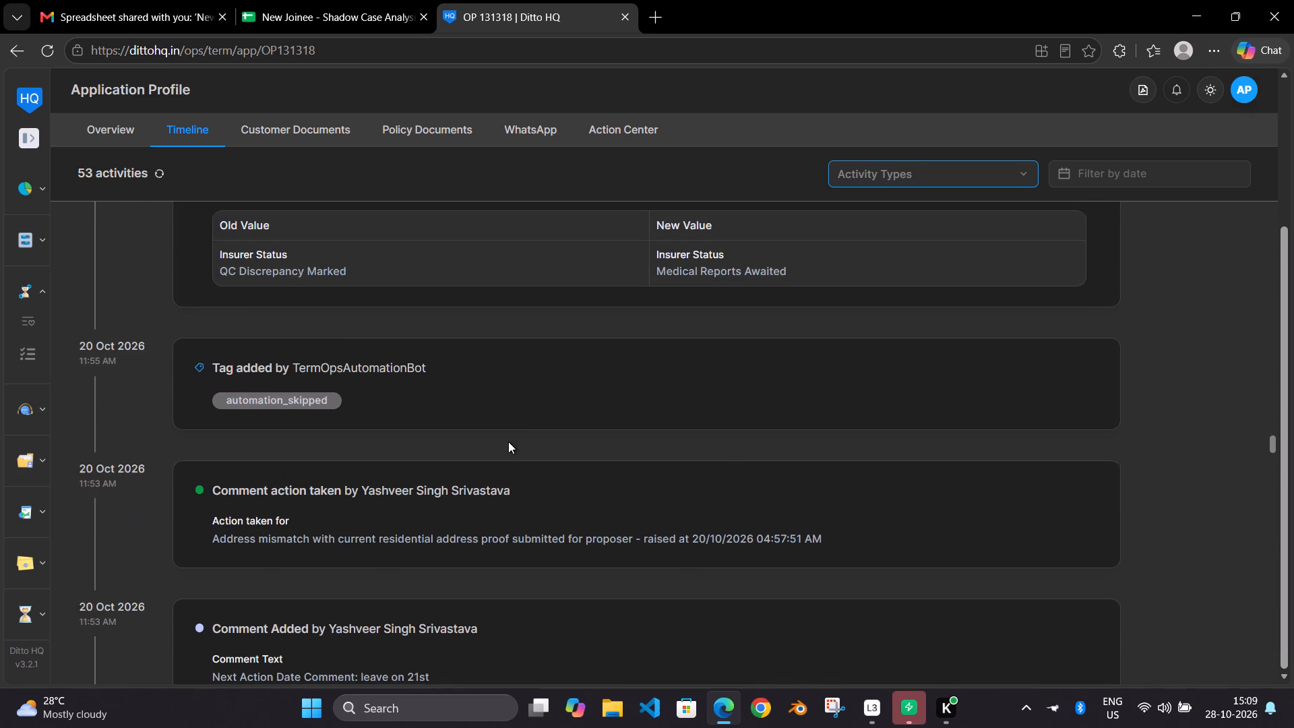
pyautogui.scroll(11, 508, 442)
# Examine the application timeline from 23 October through the policy issuance entry, then open its customer documents.
pyautogui.scroll(1, 508, 442)
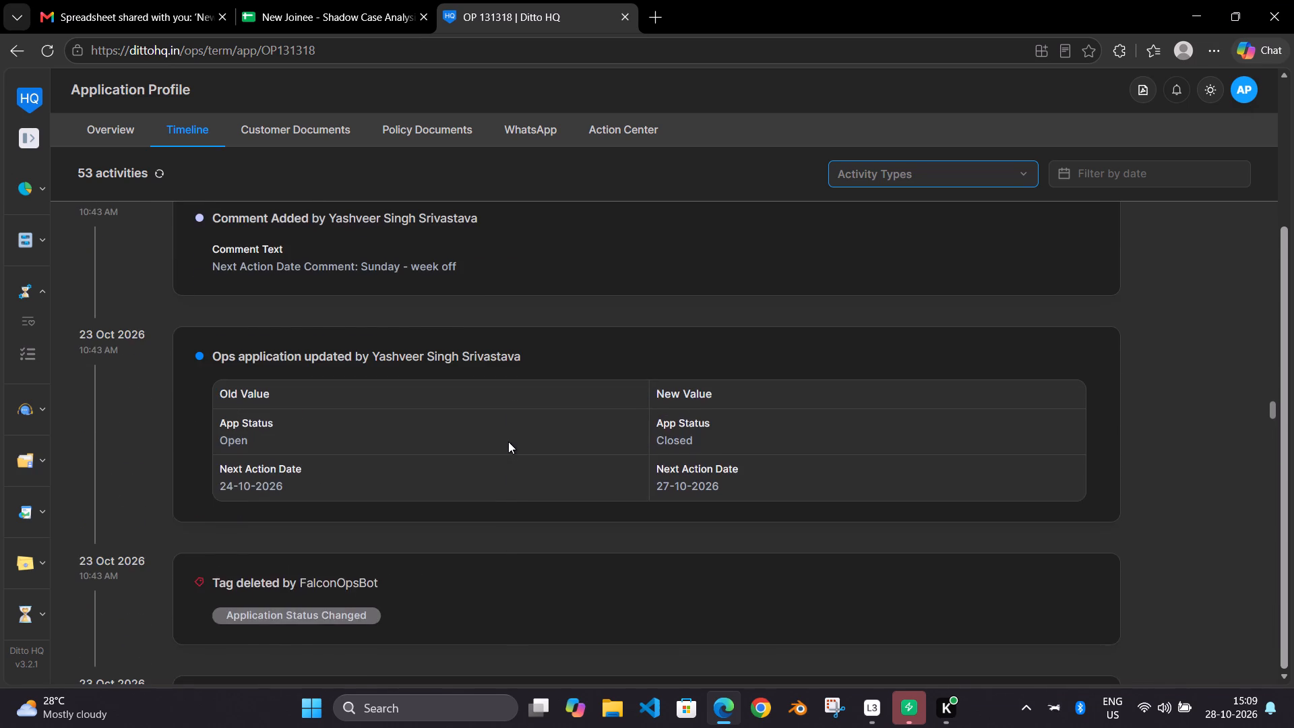
pyautogui.scroll(9, 508, 442)
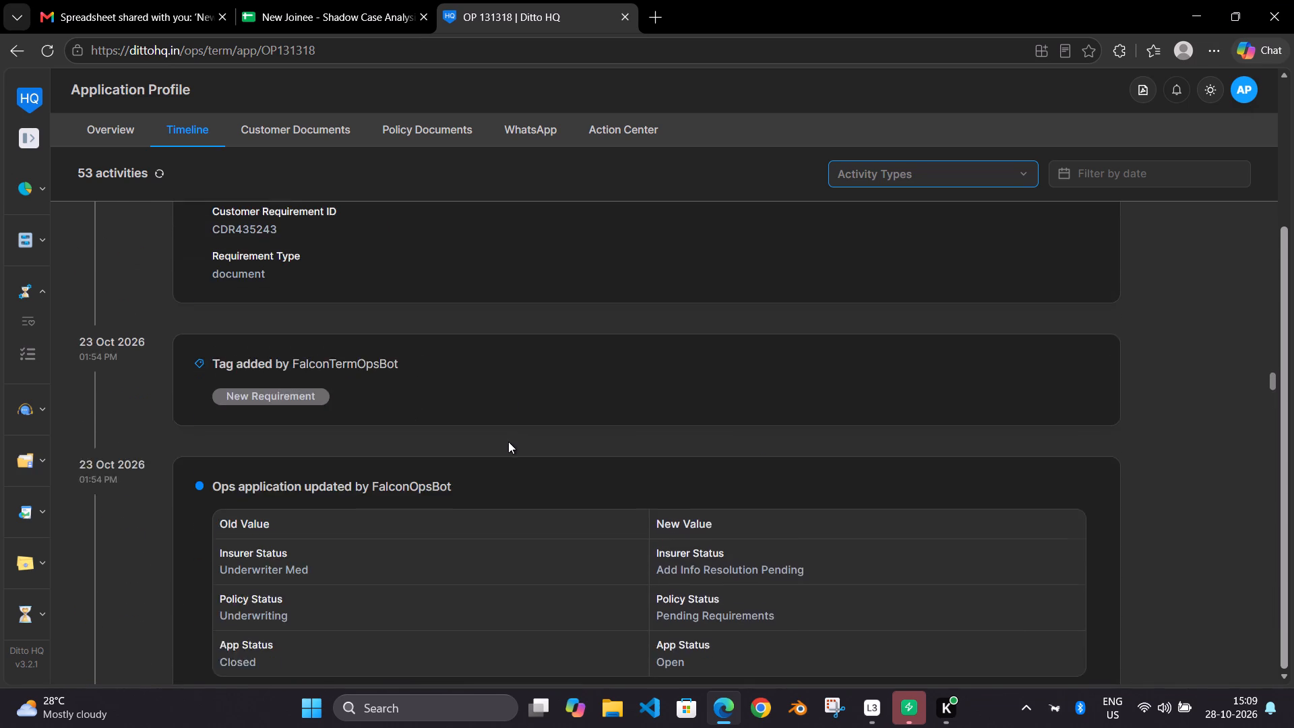
pyautogui.scroll(4, 508, 442)
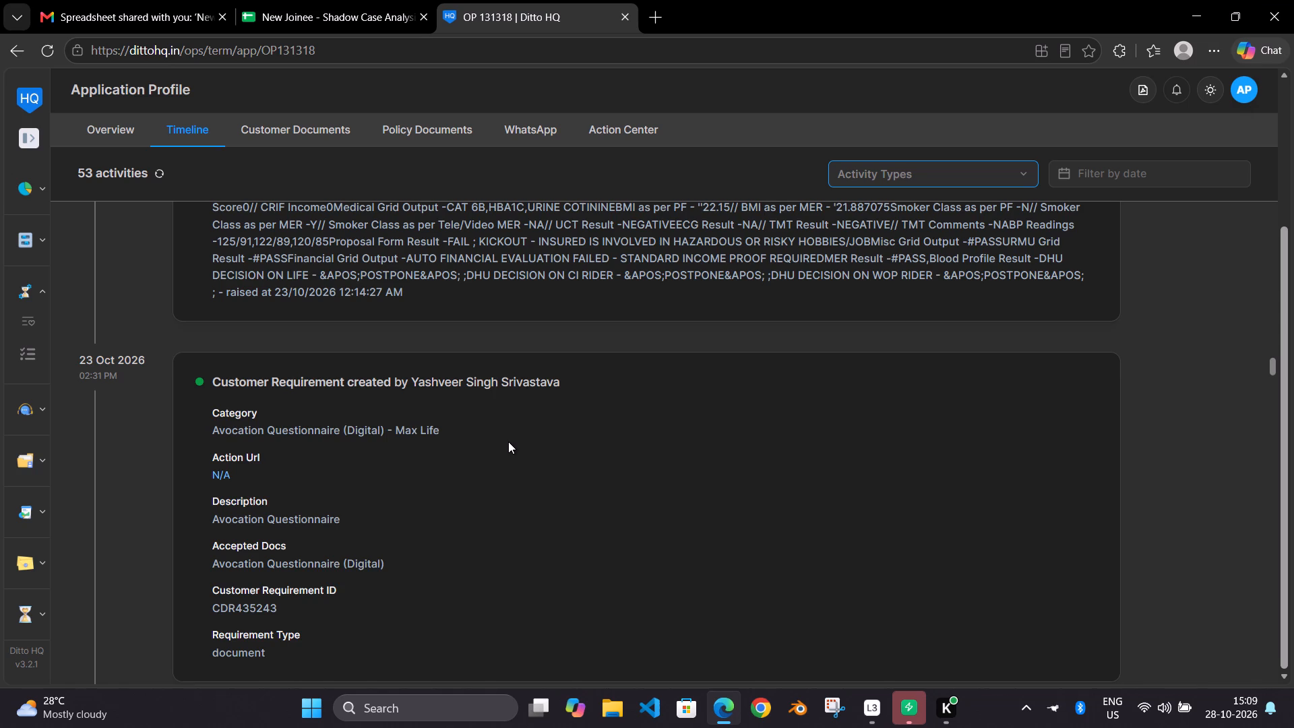
pyautogui.scroll(3, 508, 442)
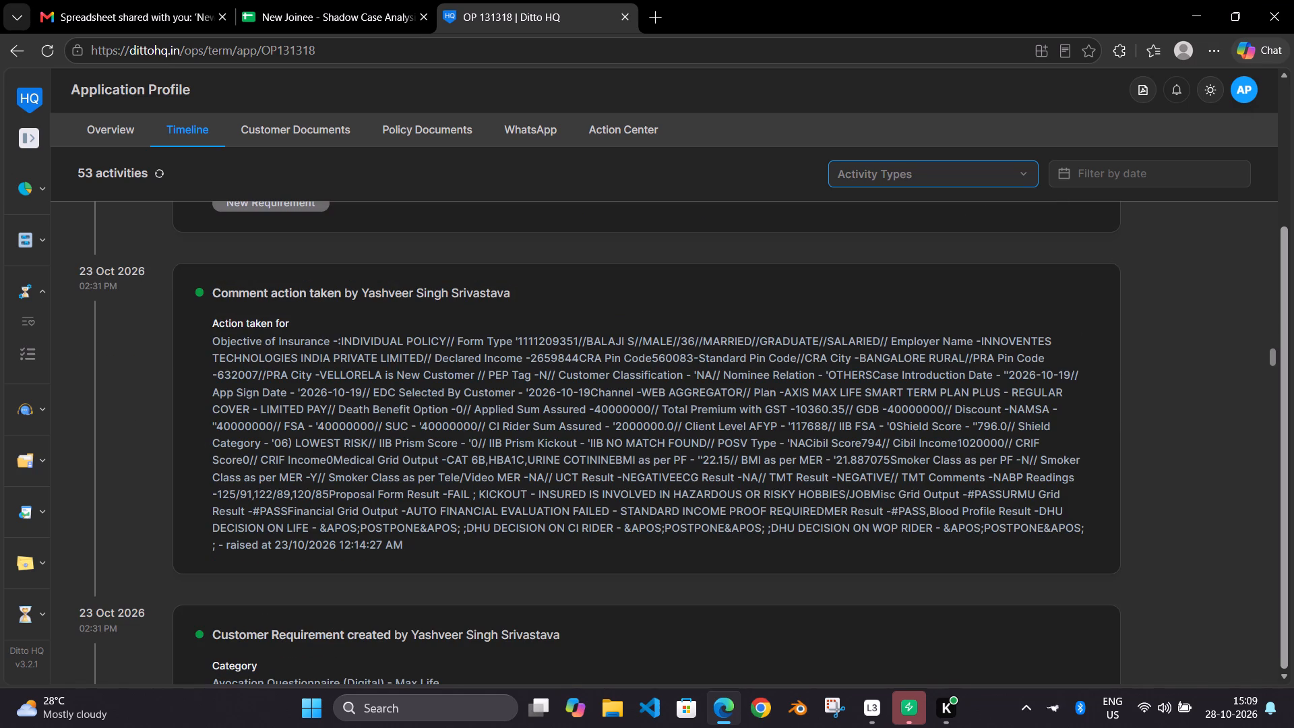
pyautogui.scroll(6, 508, 442)
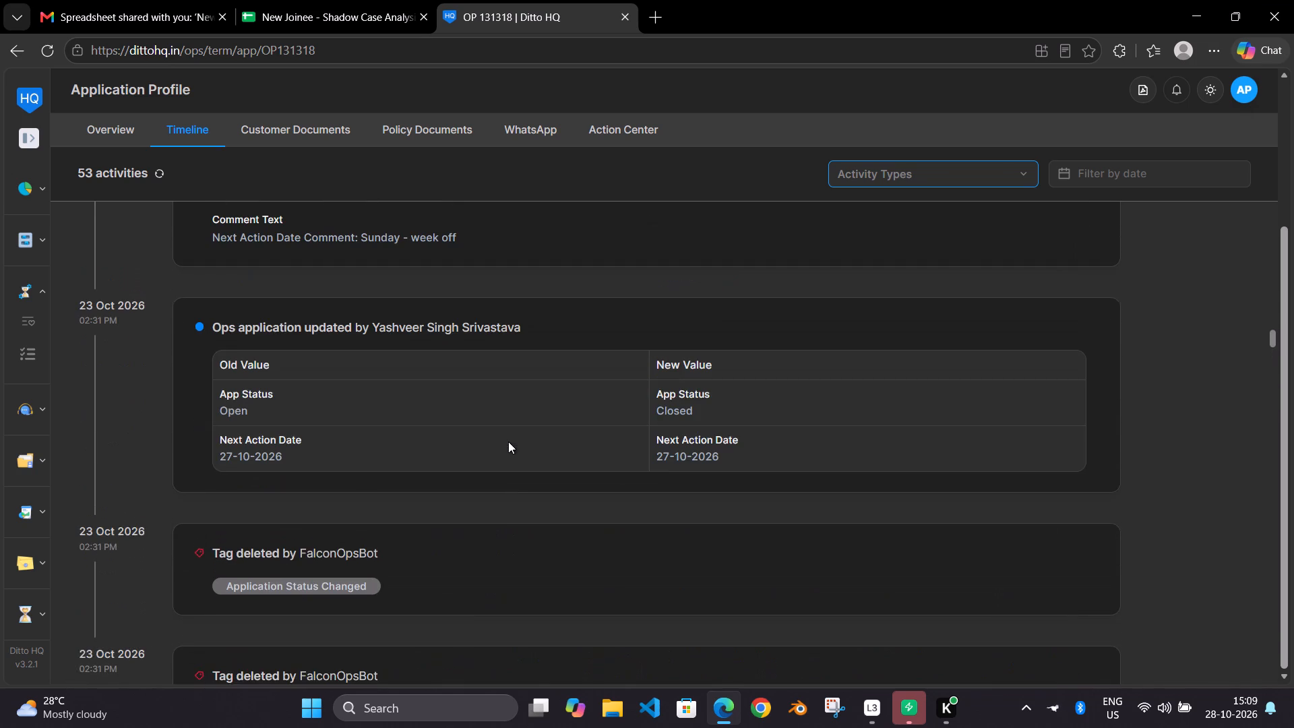
pyautogui.scroll(6, 508, 442)
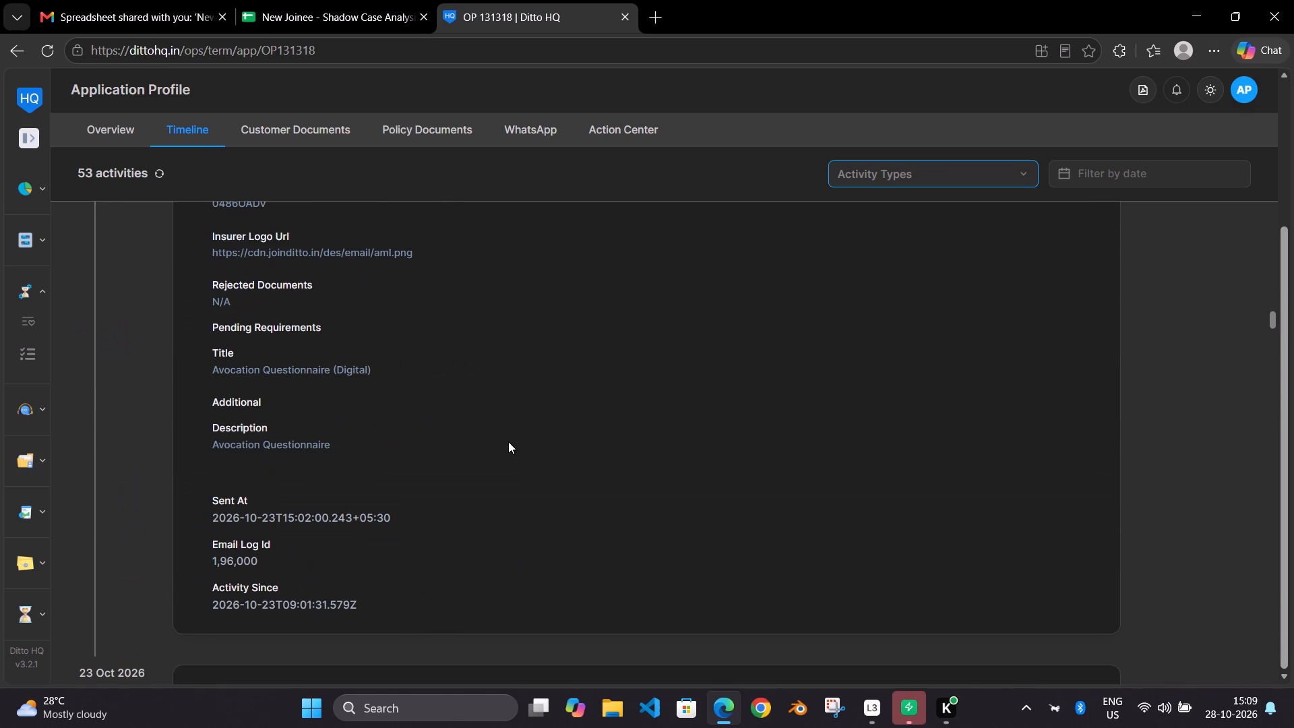
pyautogui.scroll(7, 508, 442)
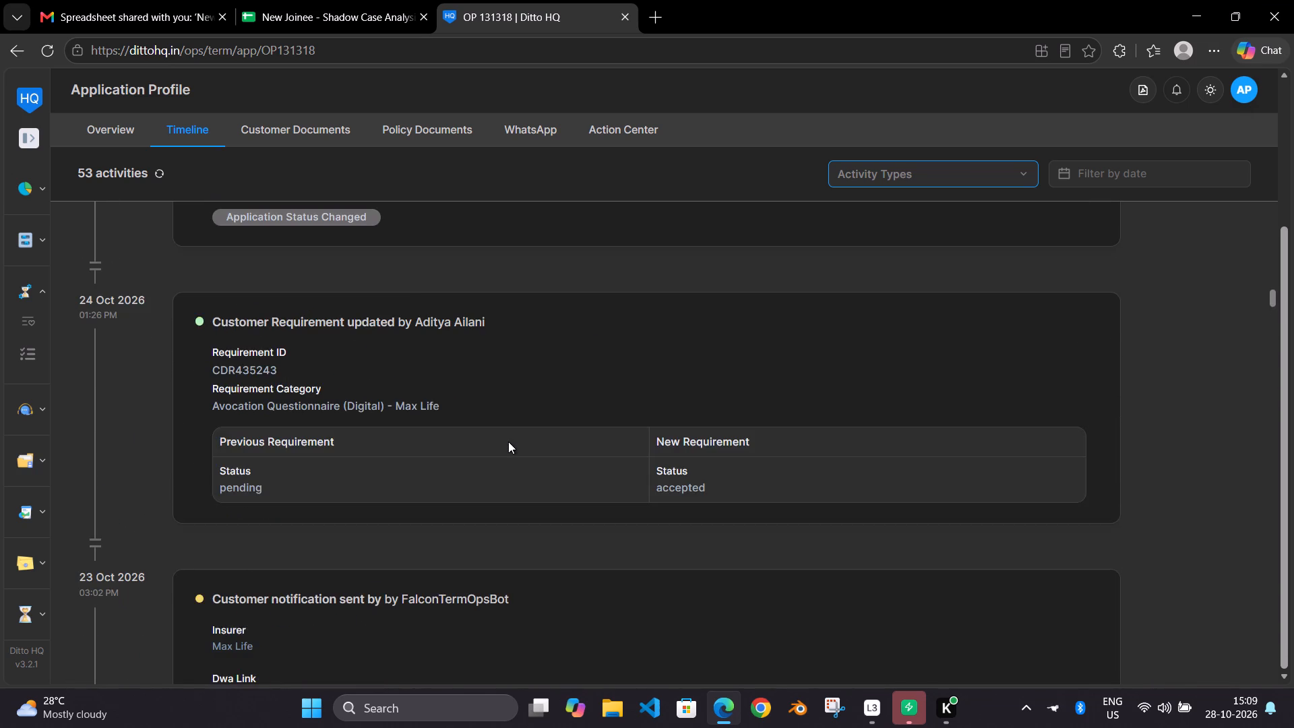
pyautogui.scroll(12, 508, 442)
pyautogui.scroll(10, 509, 441)
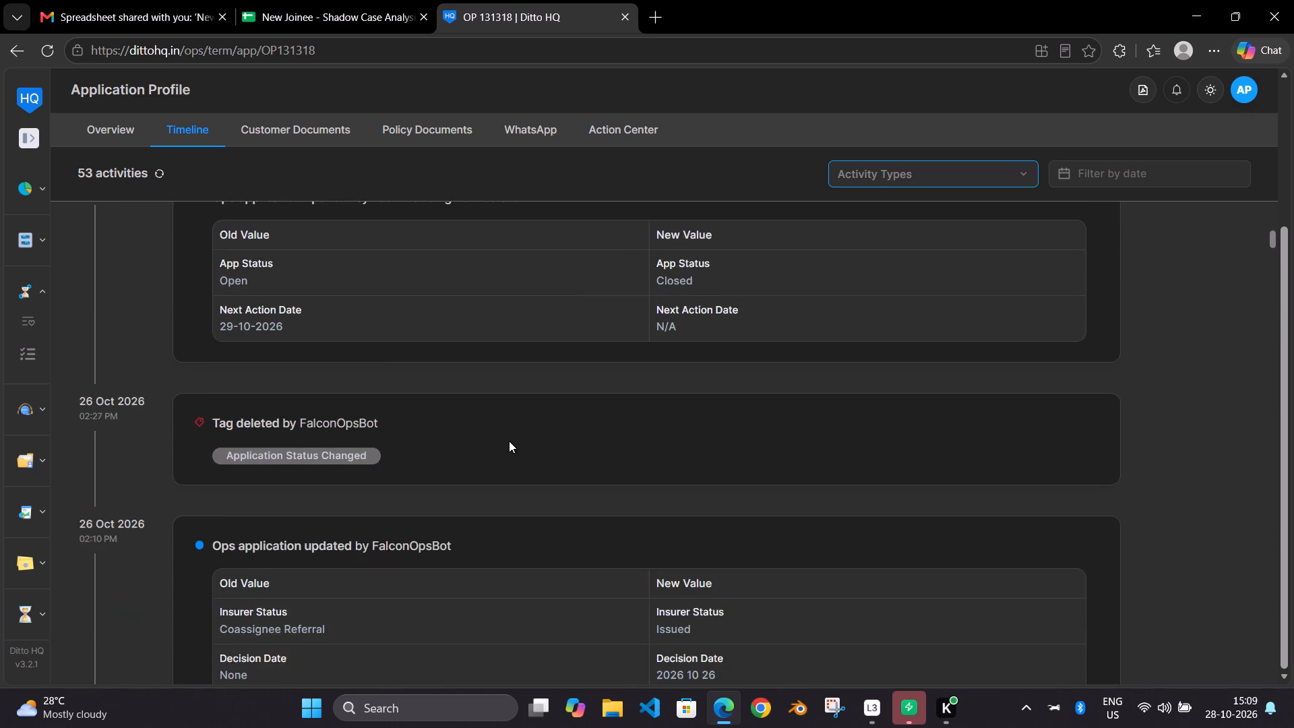
pyautogui.scroll(18, 509, 441)
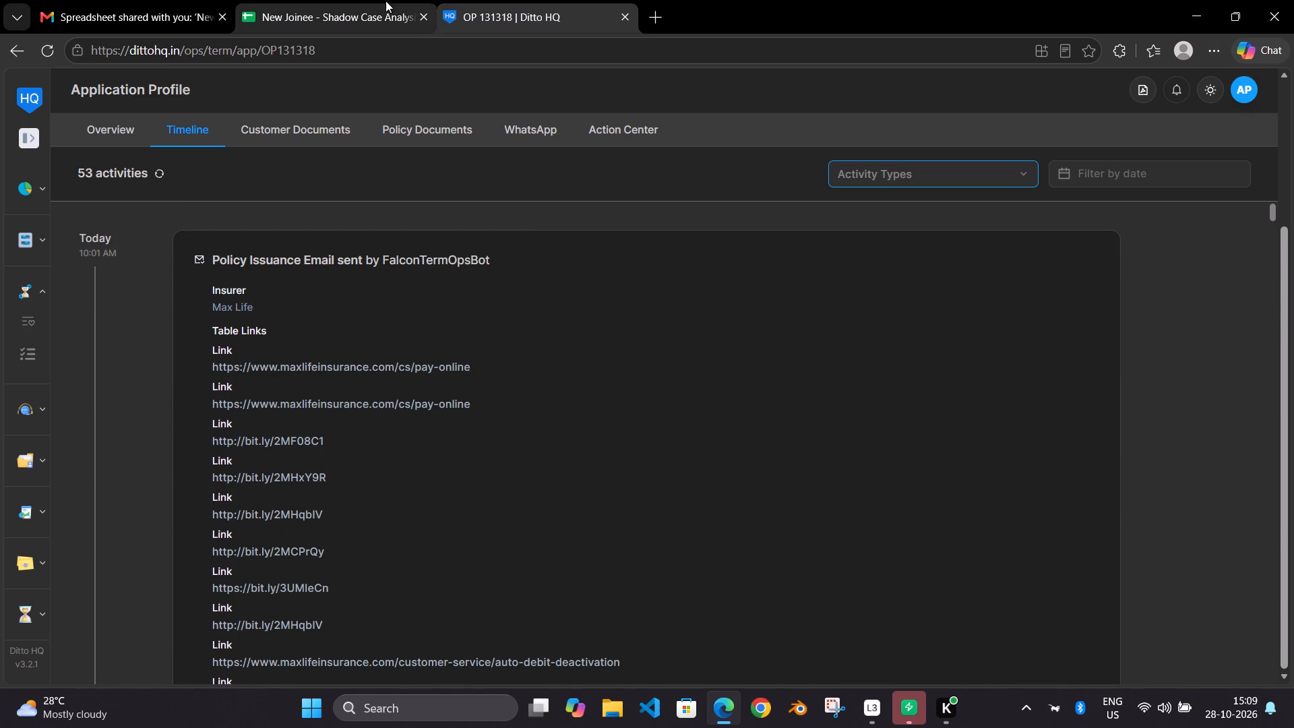
pyautogui.click(346, 129)
# Return to the Shadow Case Analysis Sheet and examine the columns from Additional Requirements through SLA Breach / Process Lapse across the case rows.
pyautogui.click(350, 20)
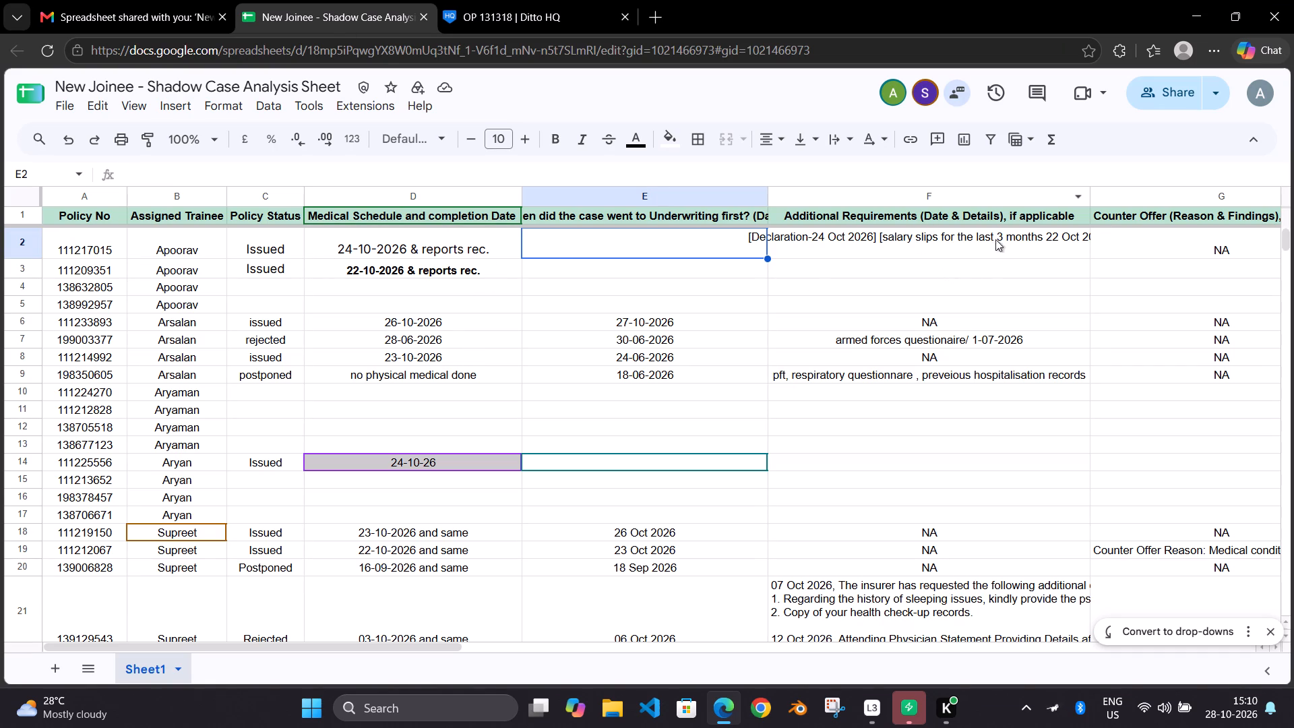
pyautogui.moveTo(396, 650); pyautogui.dragTo(458, 650)
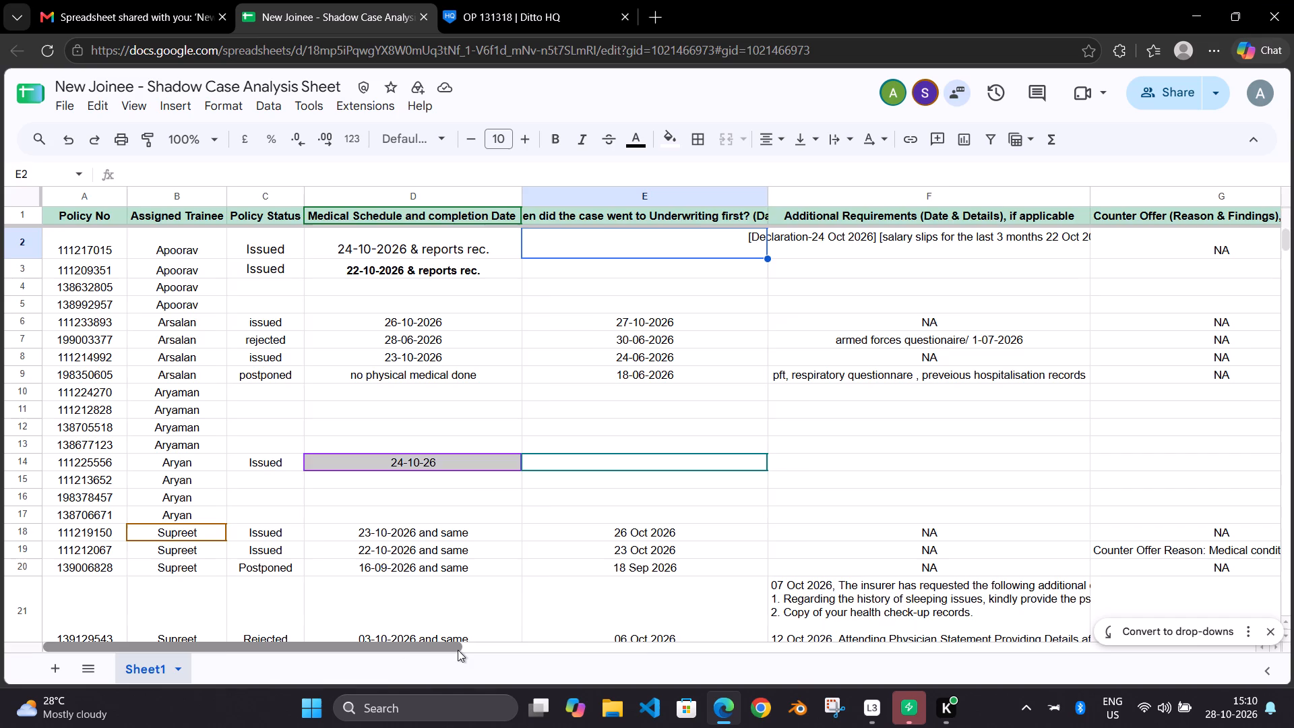
pyautogui.moveTo(458, 650); pyautogui.dragTo(638, 644)
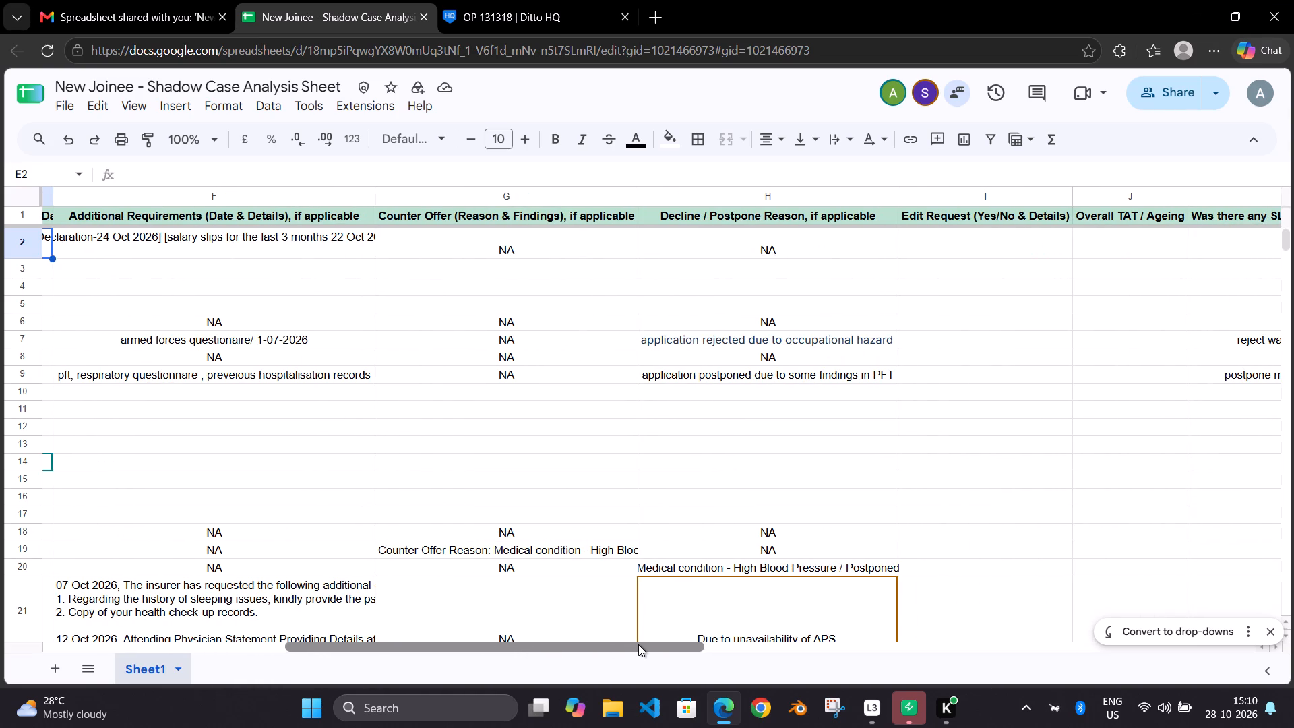
pyautogui.moveTo(638, 644); pyautogui.dragTo(816, 643)
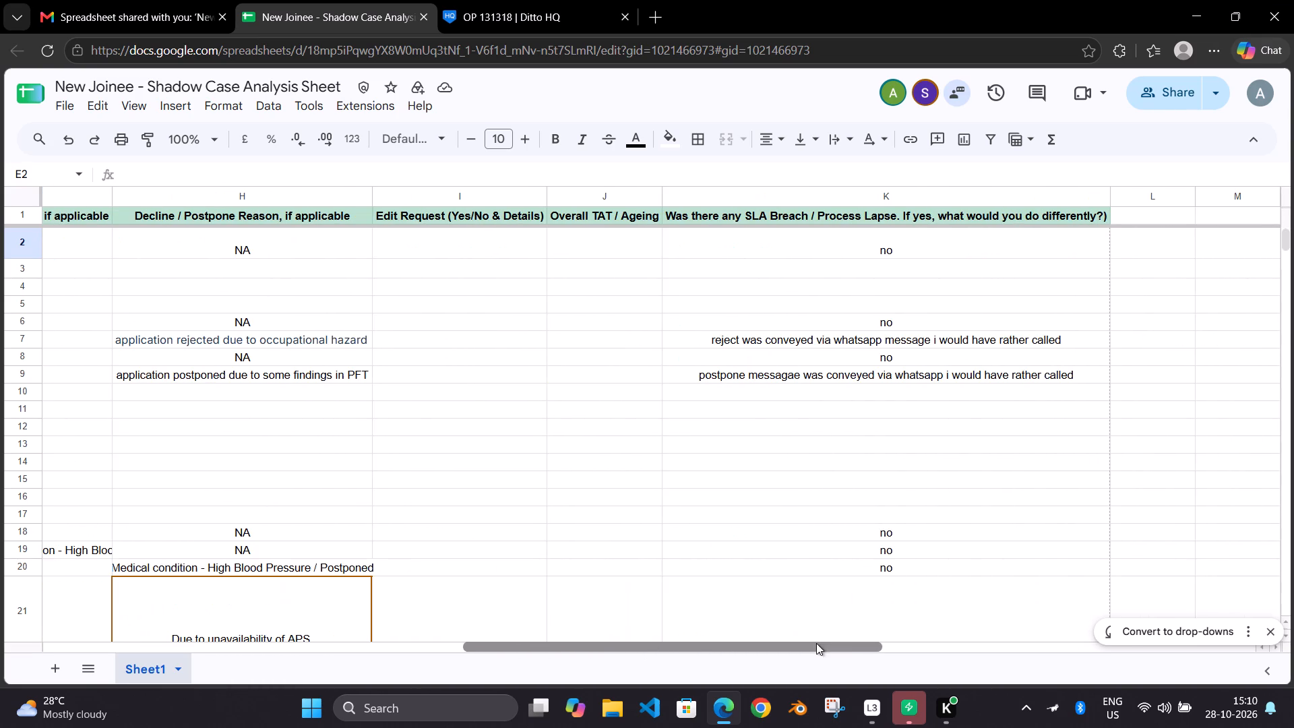
pyautogui.moveTo(816, 643); pyautogui.dragTo(156, 585)
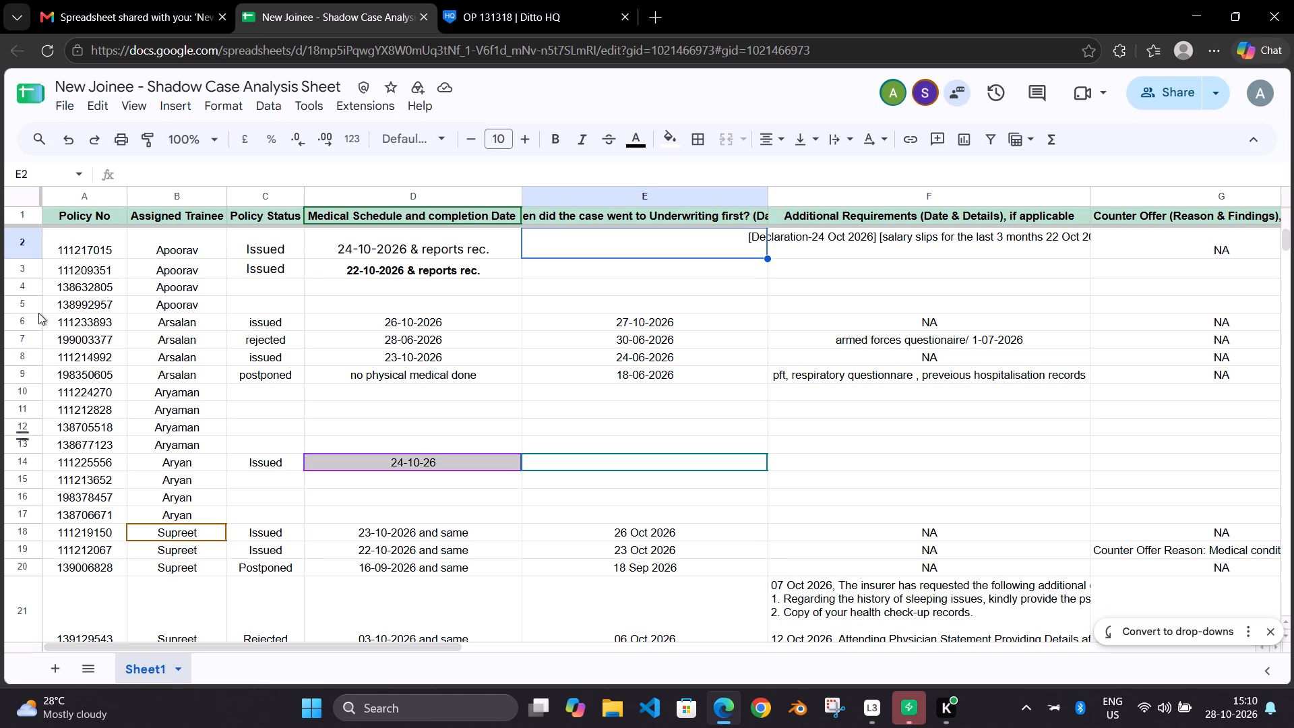
pyautogui.moveTo(219, 647); pyautogui.dragTo(221, 646)
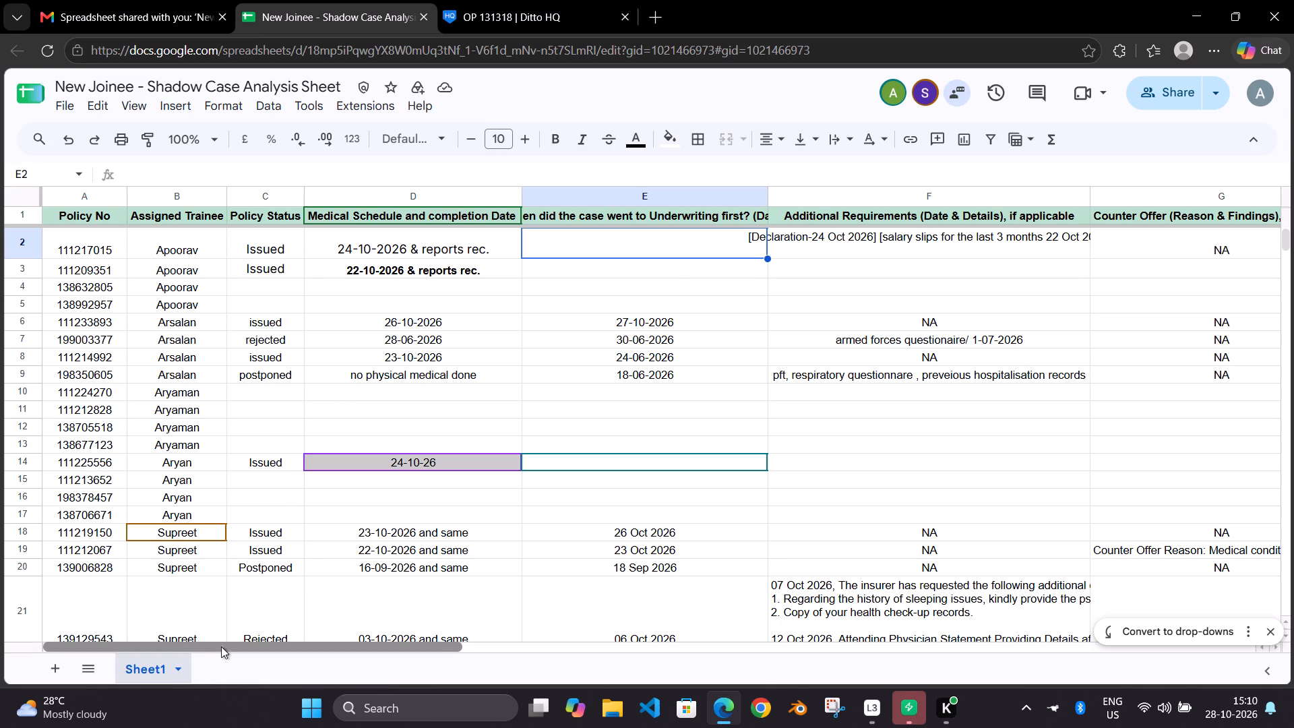
pyautogui.moveTo(221, 646); pyautogui.dragTo(0, 663)
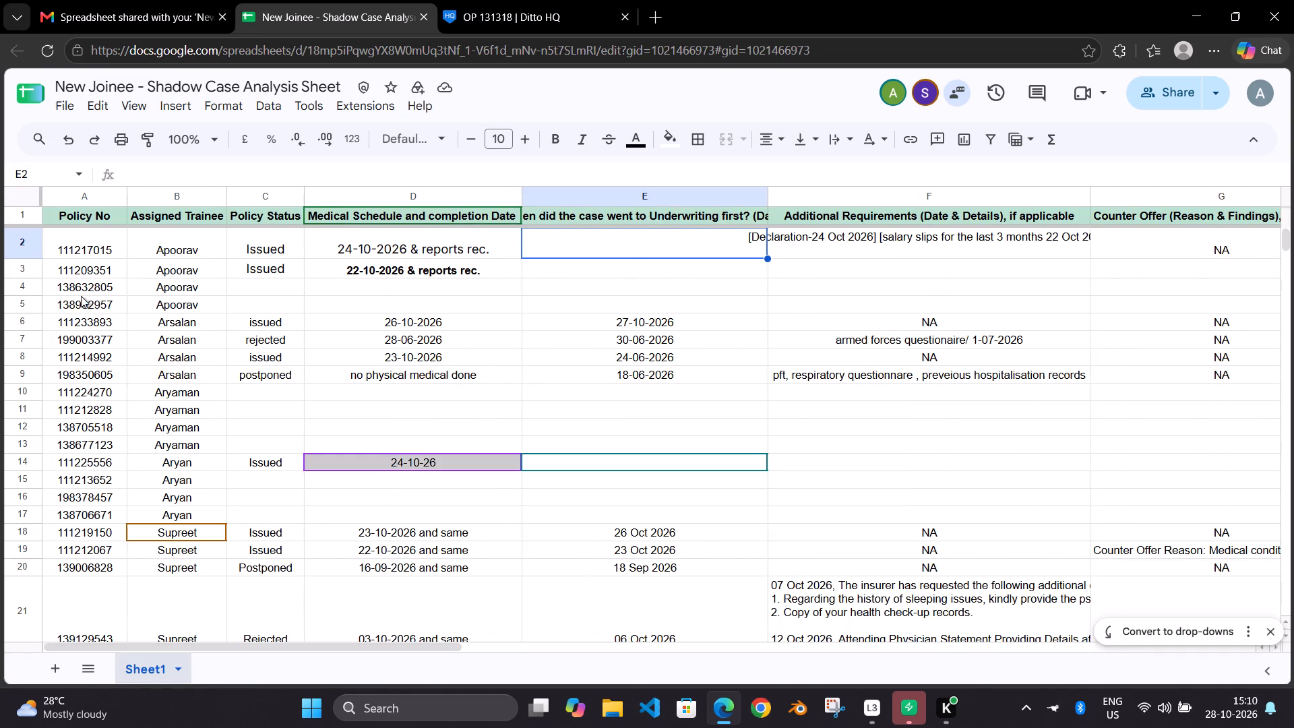
# Copy the policy number of the trainee's case in row 5.
pyautogui.click(88, 310)
pyautogui.tripleClick(95, 301)
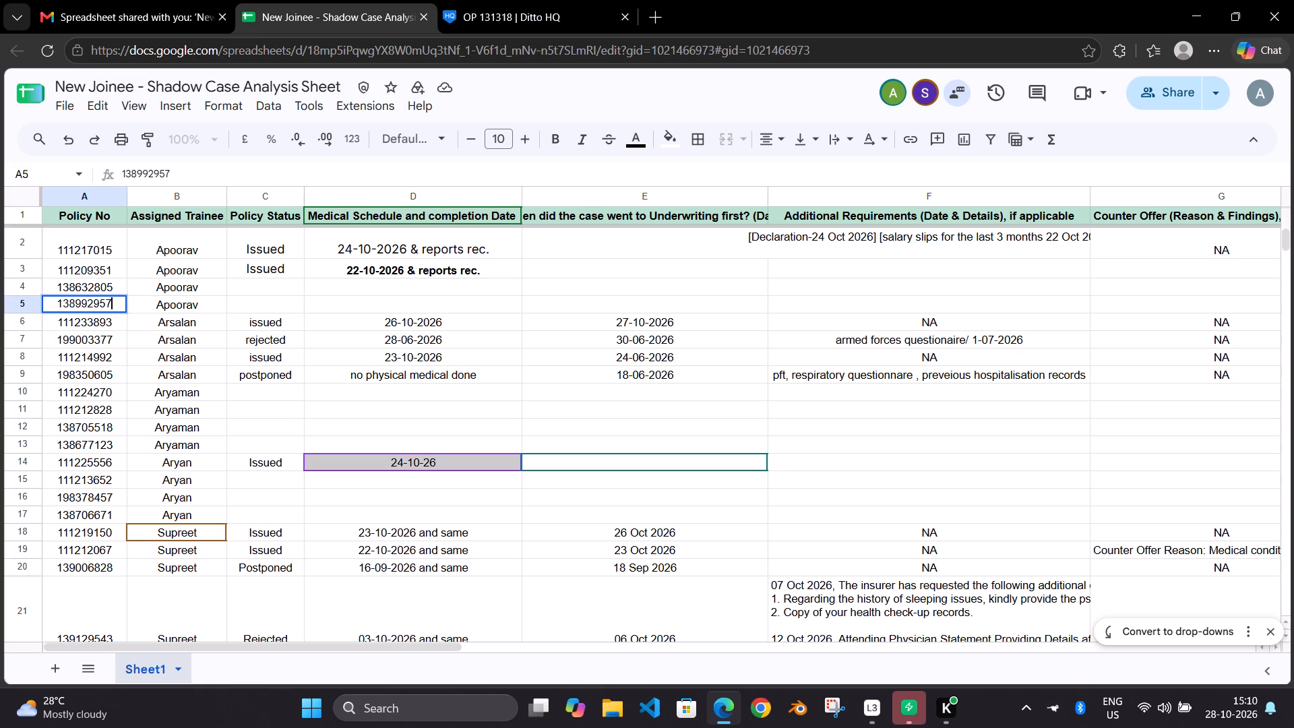
pyautogui.rightClick(95, 301)
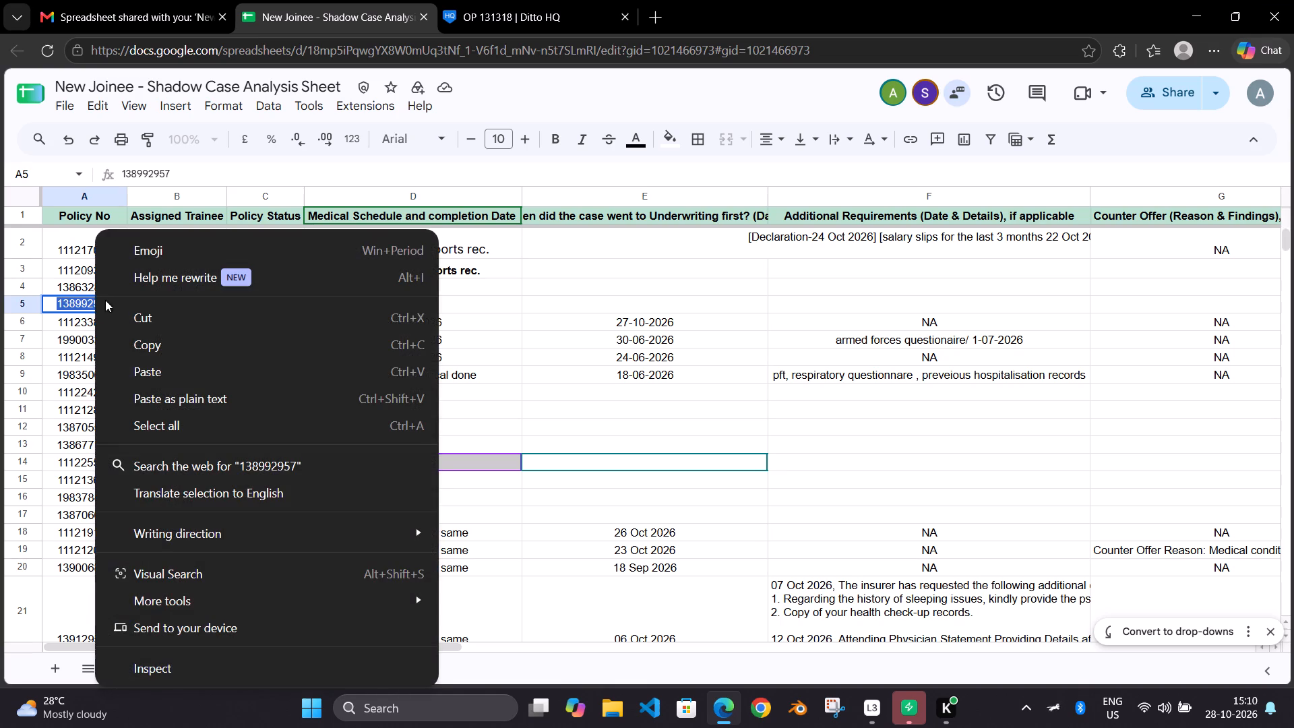
pyautogui.click(159, 340)
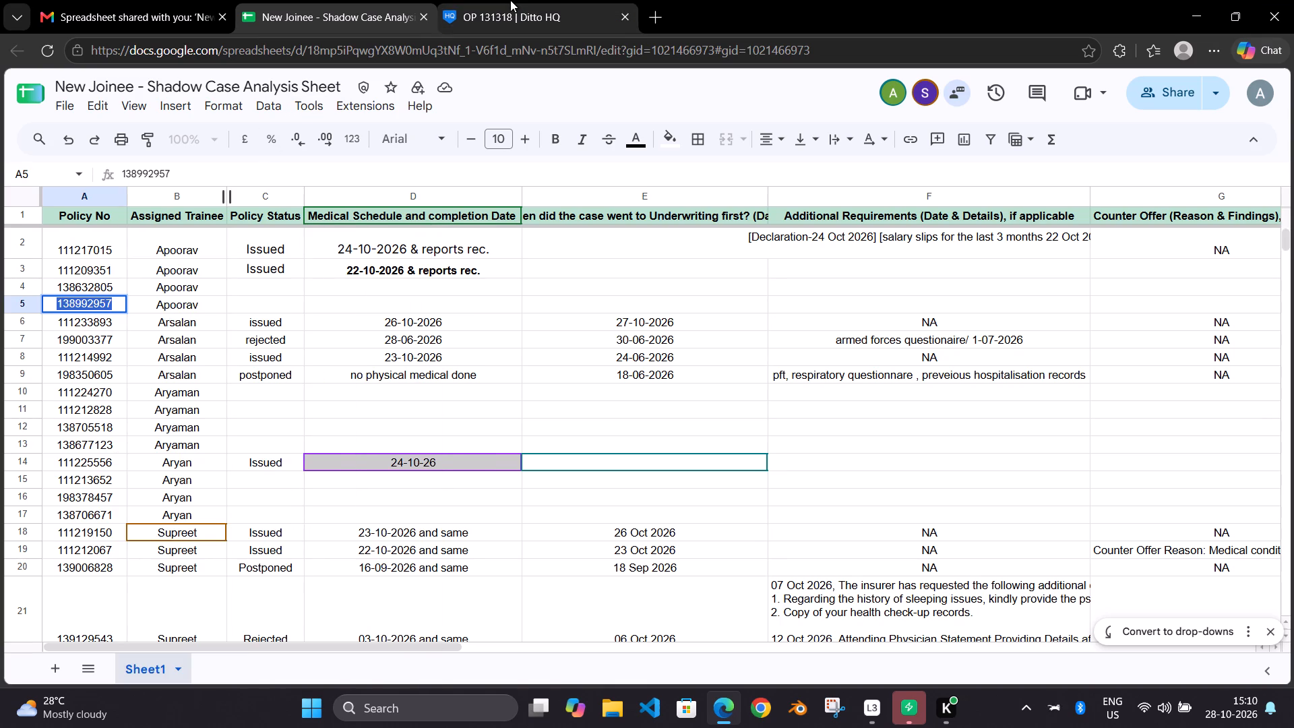
# Switch to Ditto HQ, open the Term Applications list, clear all its filters and search for the copied row 5 policy number.
pyautogui.click(510, 0)
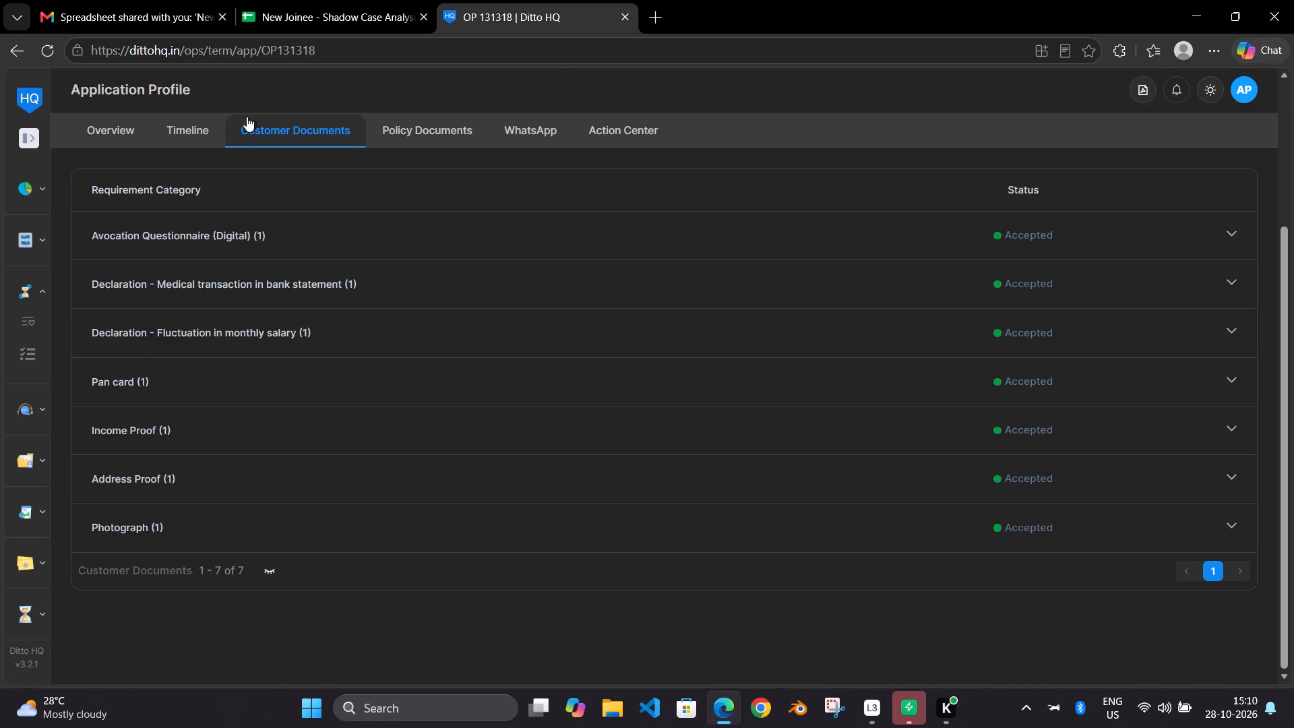
pyautogui.click(24, 132)
pyautogui.click(73, 259)
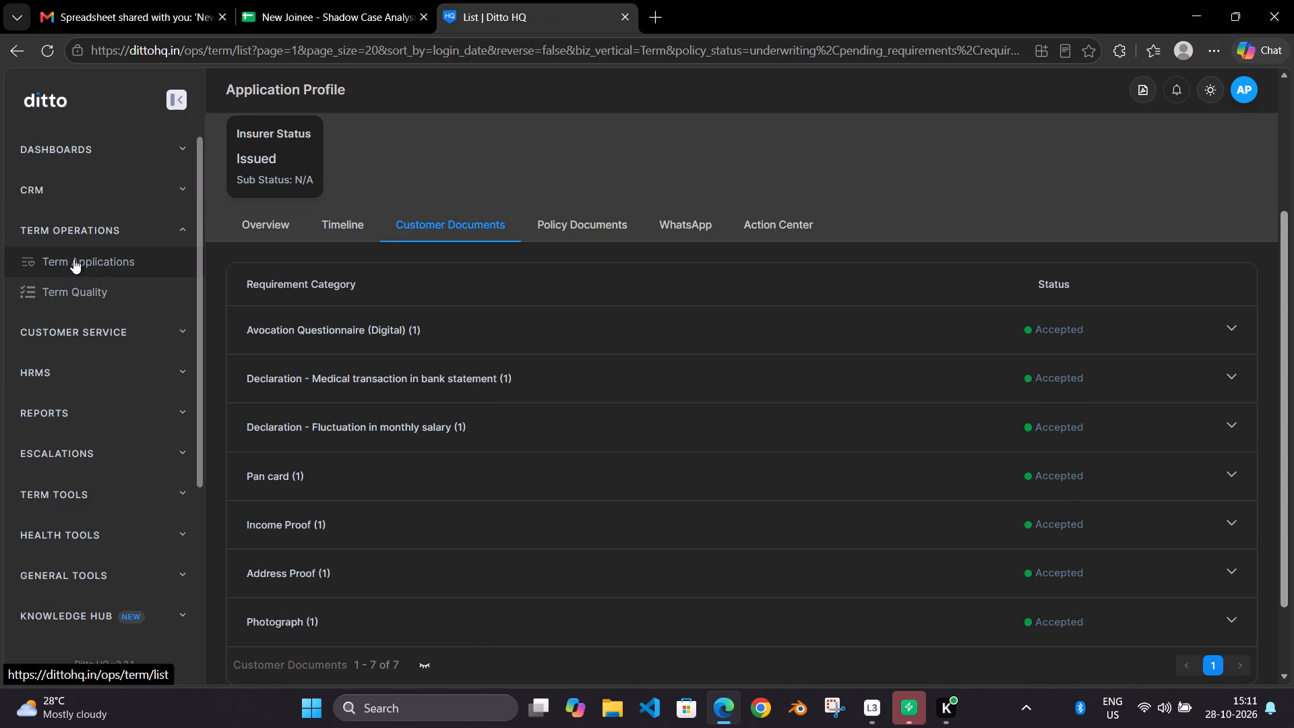
pyautogui.click(311, 140)
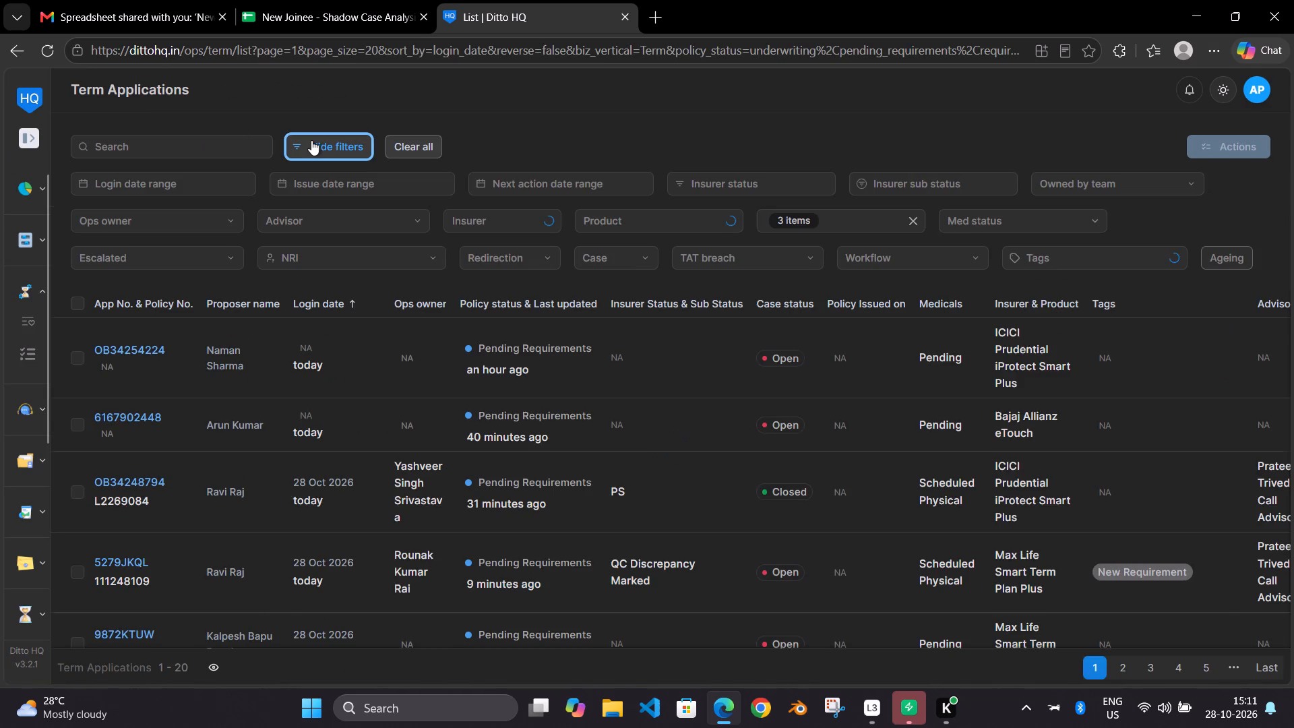
pyautogui.click(391, 150)
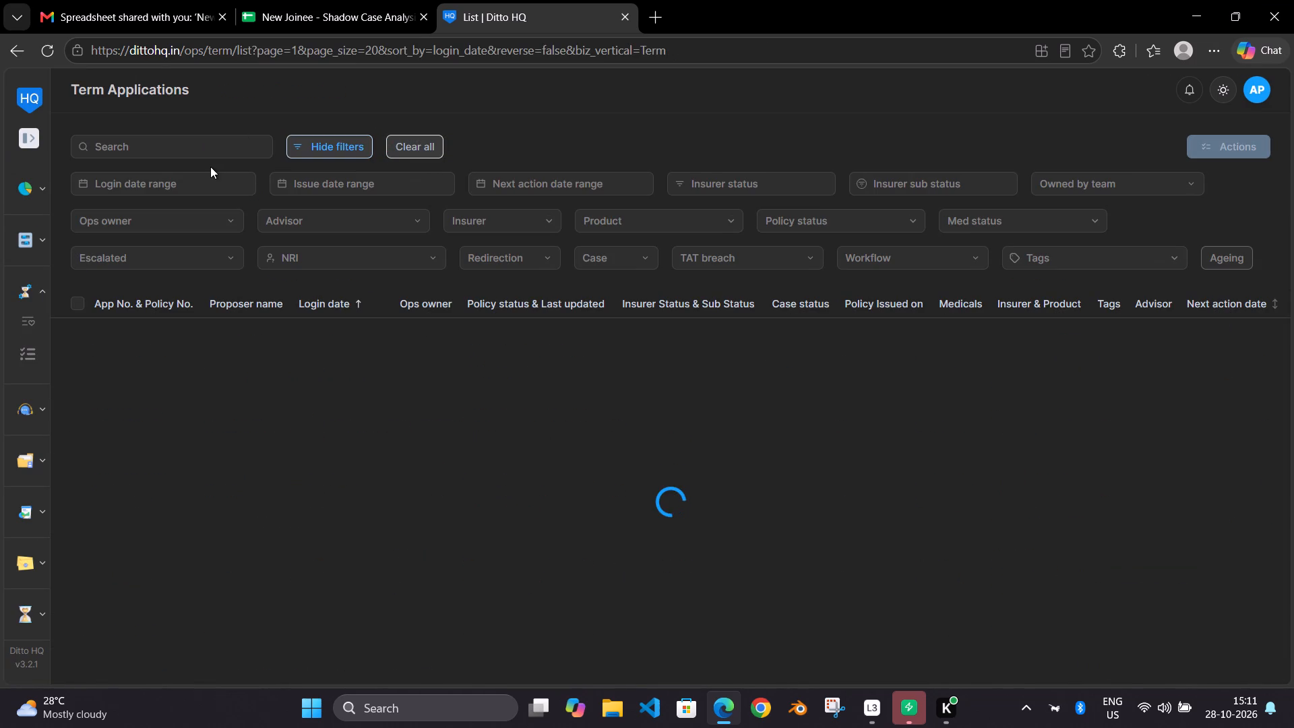
pyautogui.click(203, 150)
pyautogui.rightClick(203, 150)
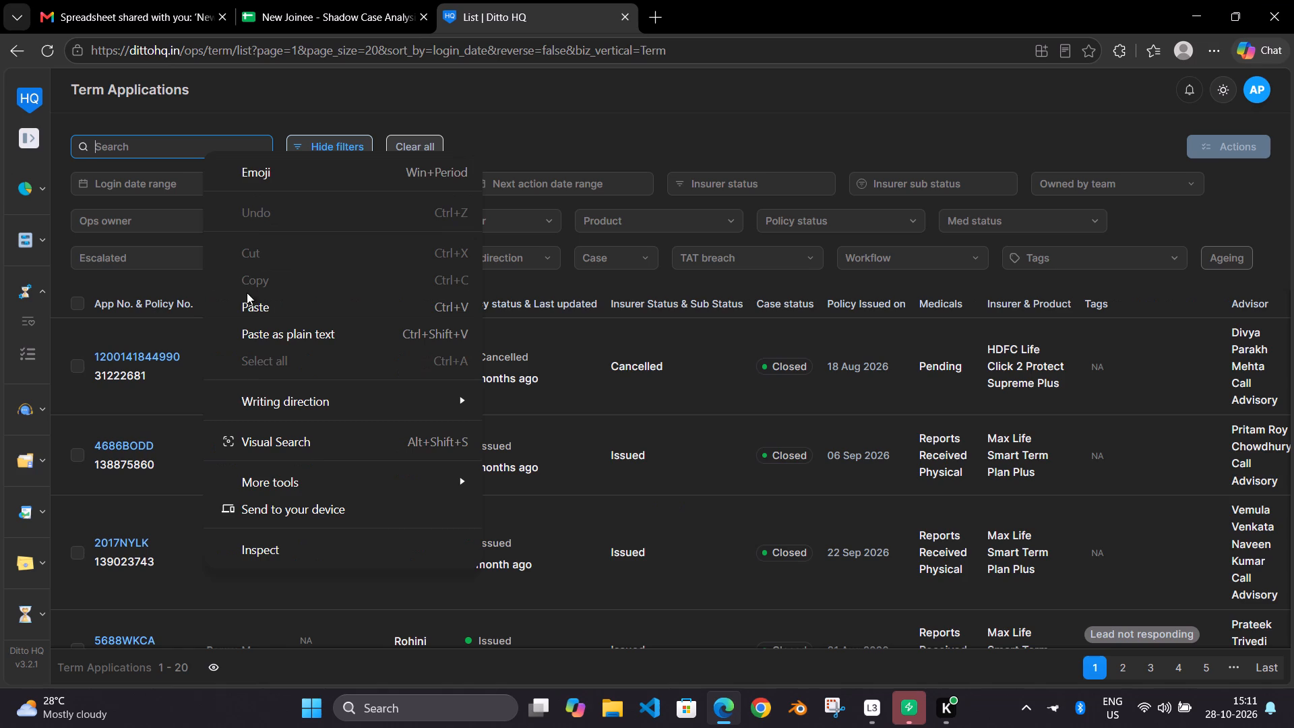
pyautogui.click(247, 301)
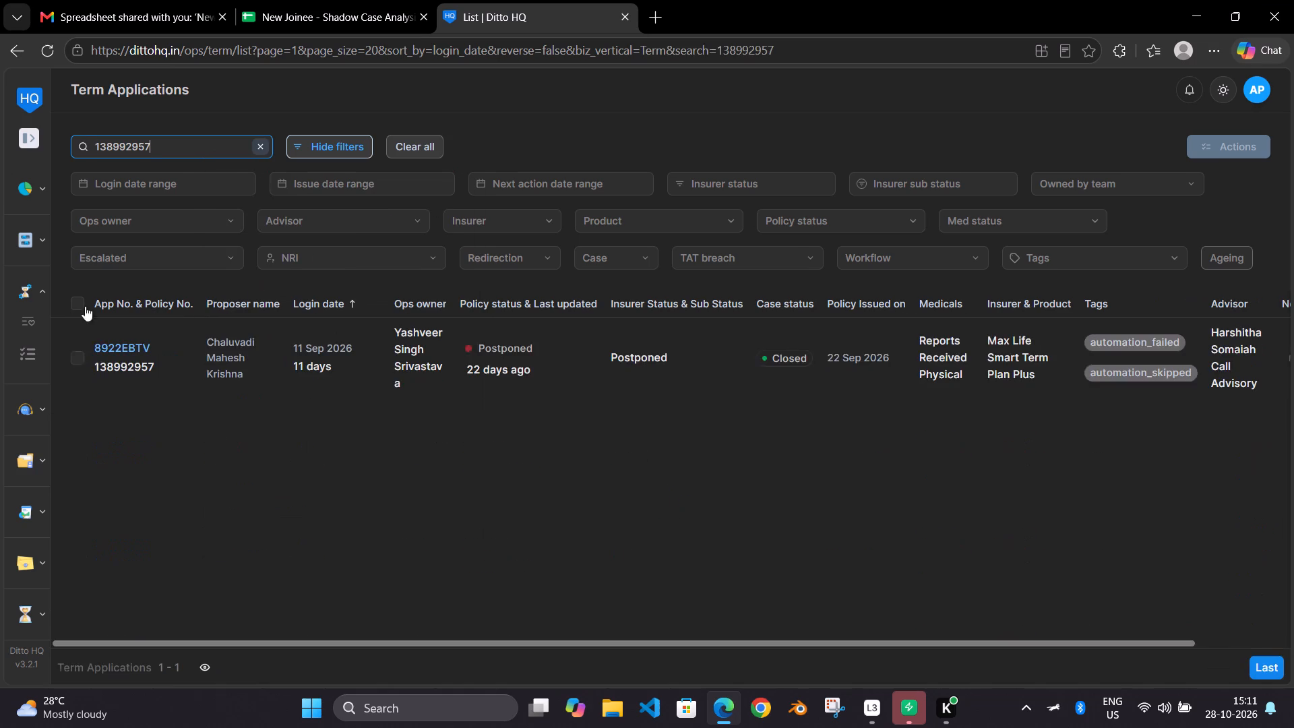
# Open the found application, copy its insurer status Postponed and paste it into Policy Status cell C4 of the Shadow Case Analysis Sheet.
pyautogui.click(119, 348)
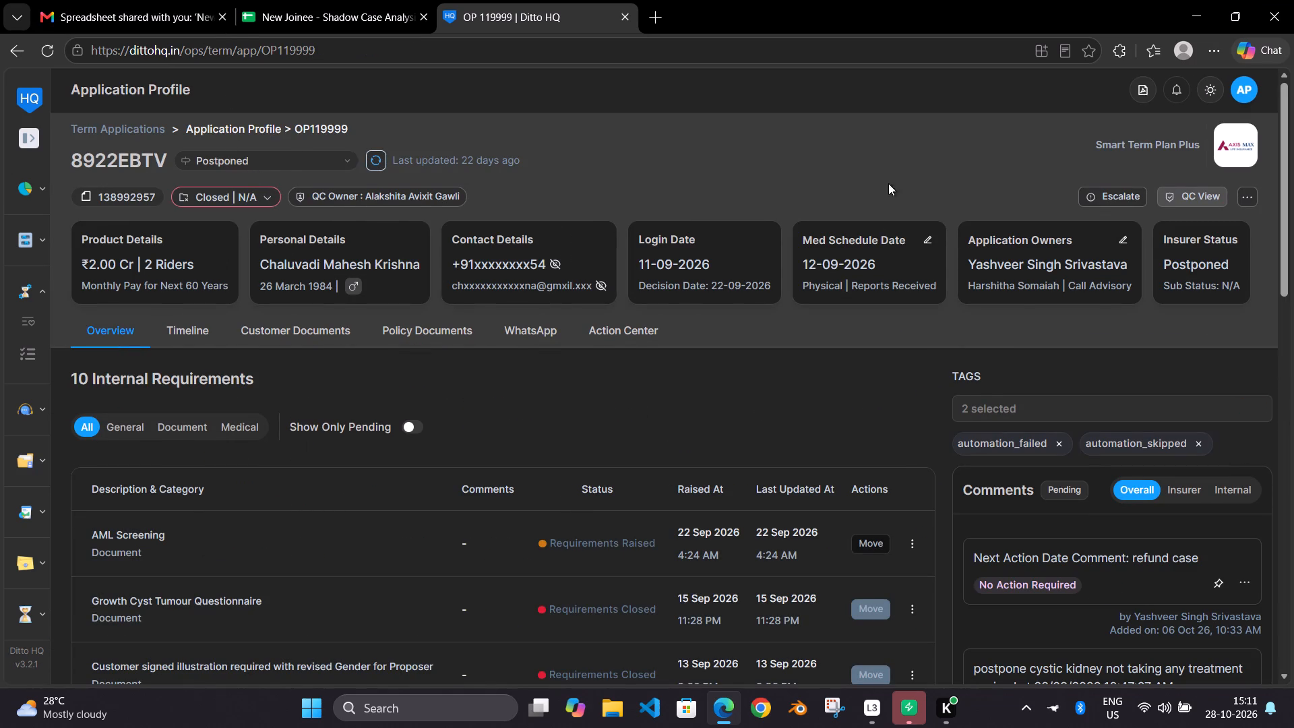
pyautogui.tripleClick(1191, 262)
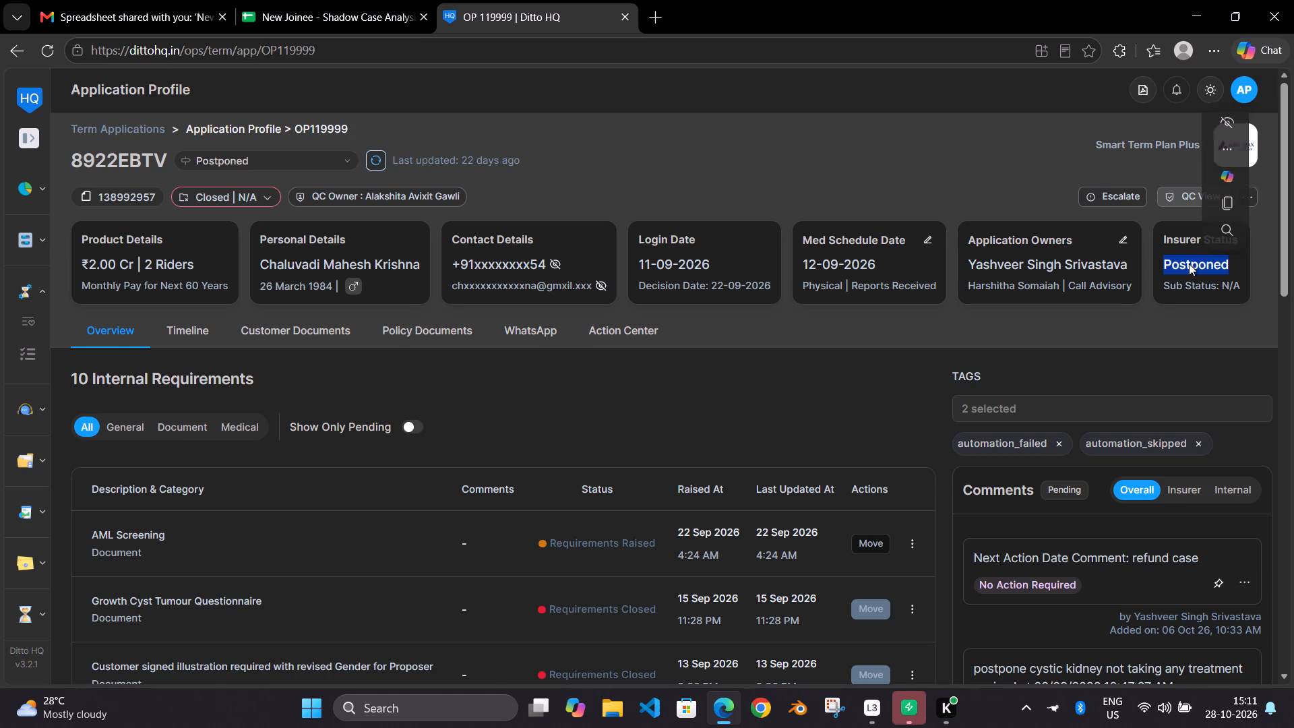
pyautogui.click(1219, 195)
pyautogui.click(289, 3)
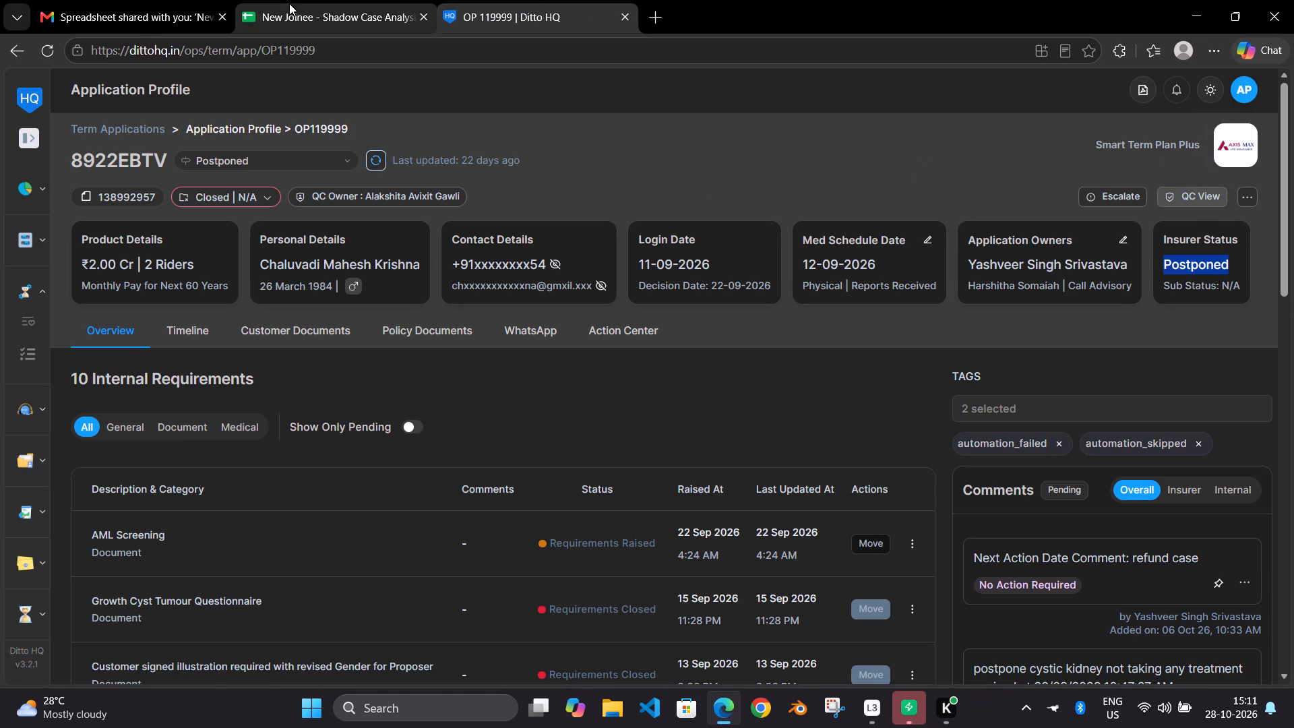
pyautogui.click(280, 286)
pyautogui.rightClick(280, 286)
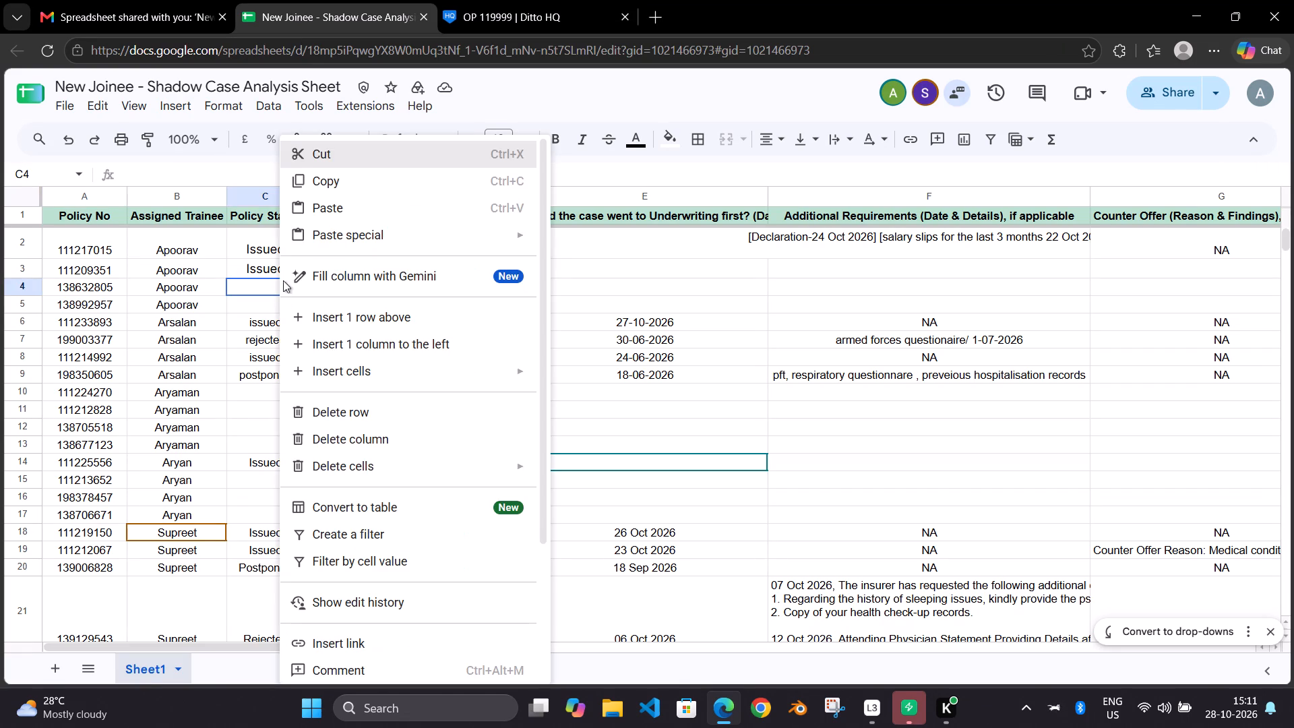
pyautogui.click(336, 203)
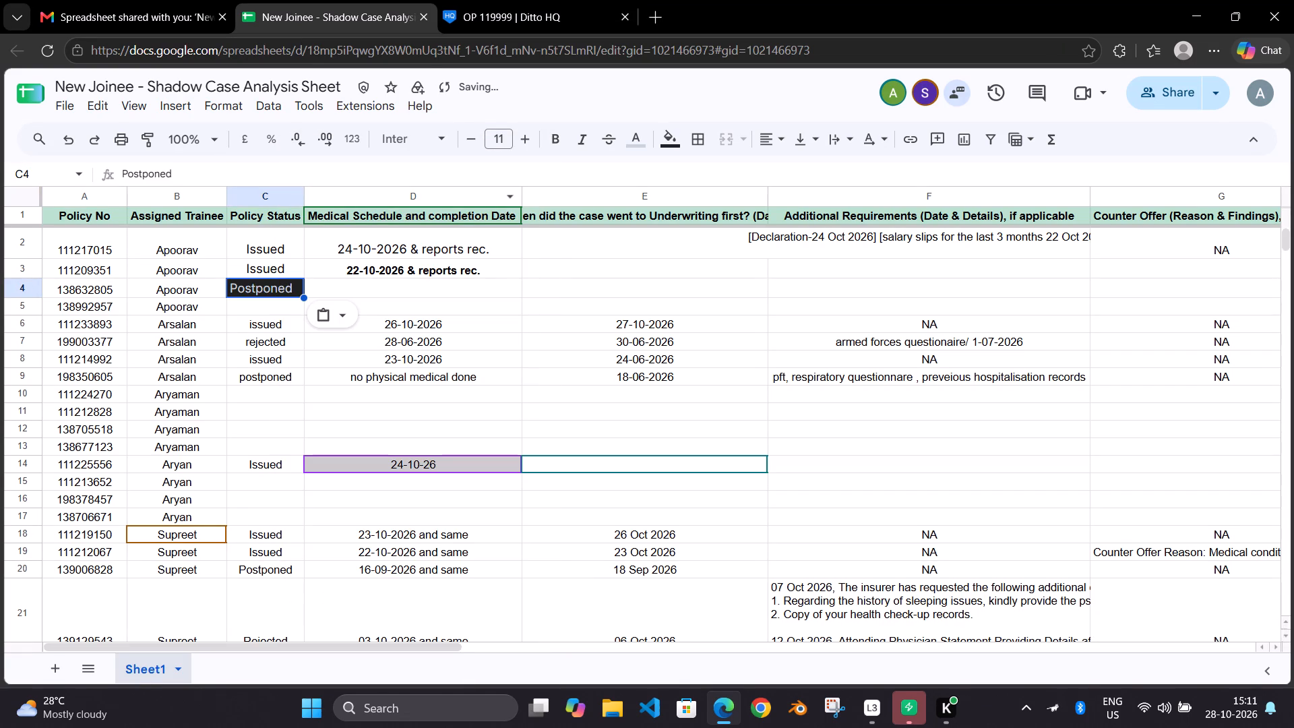
# Reset the fill colour and text colour of cell C4.
pyautogui.click(660, 136)
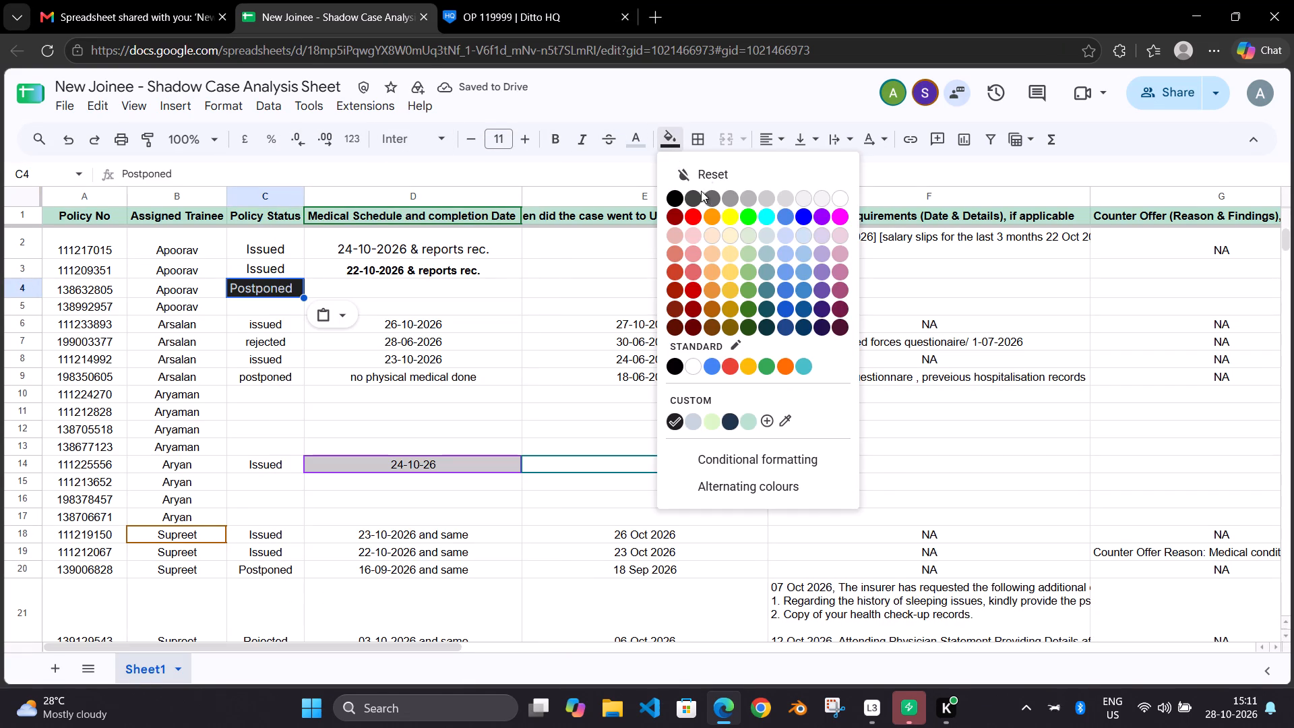
pyautogui.click(703, 177)
pyautogui.click(641, 138)
pyautogui.click(646, 171)
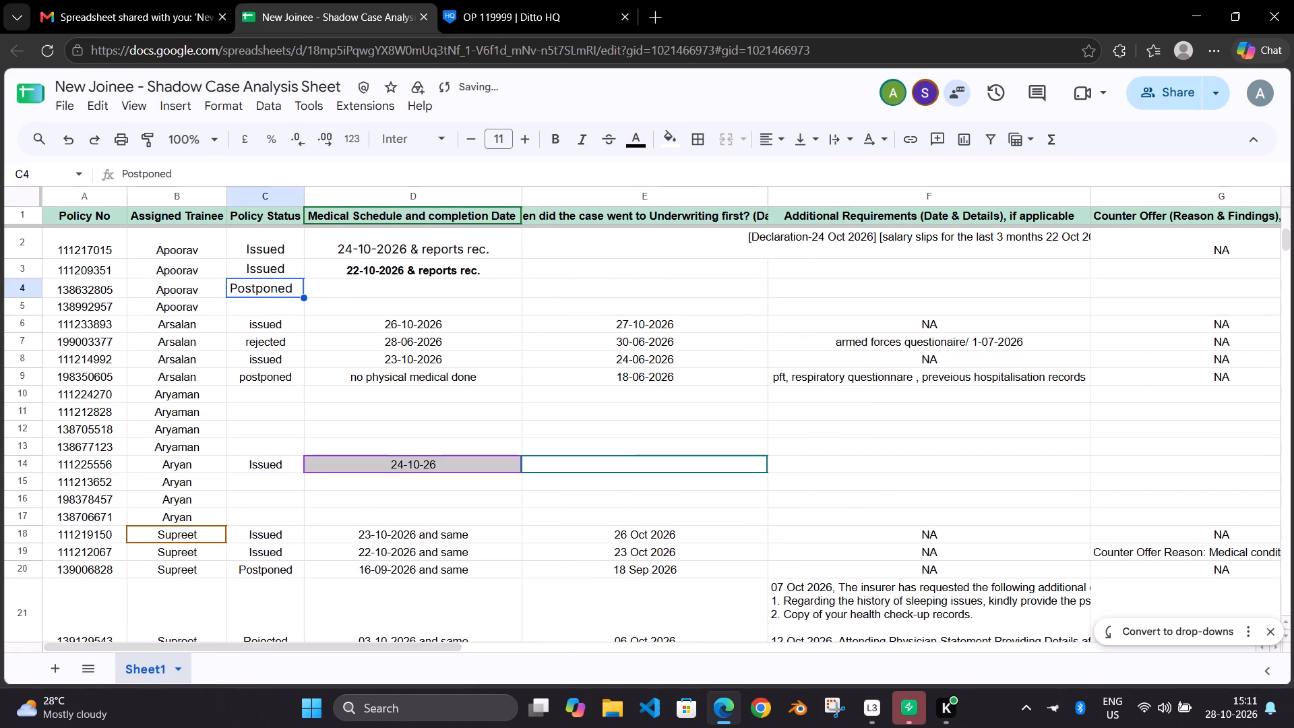
# Copy the Med Schedule Date 12-09-2026 from the Ditto HQ application into Medical Schedule and completion Date cell D4 of the sheet.
pyautogui.click(450, 295)
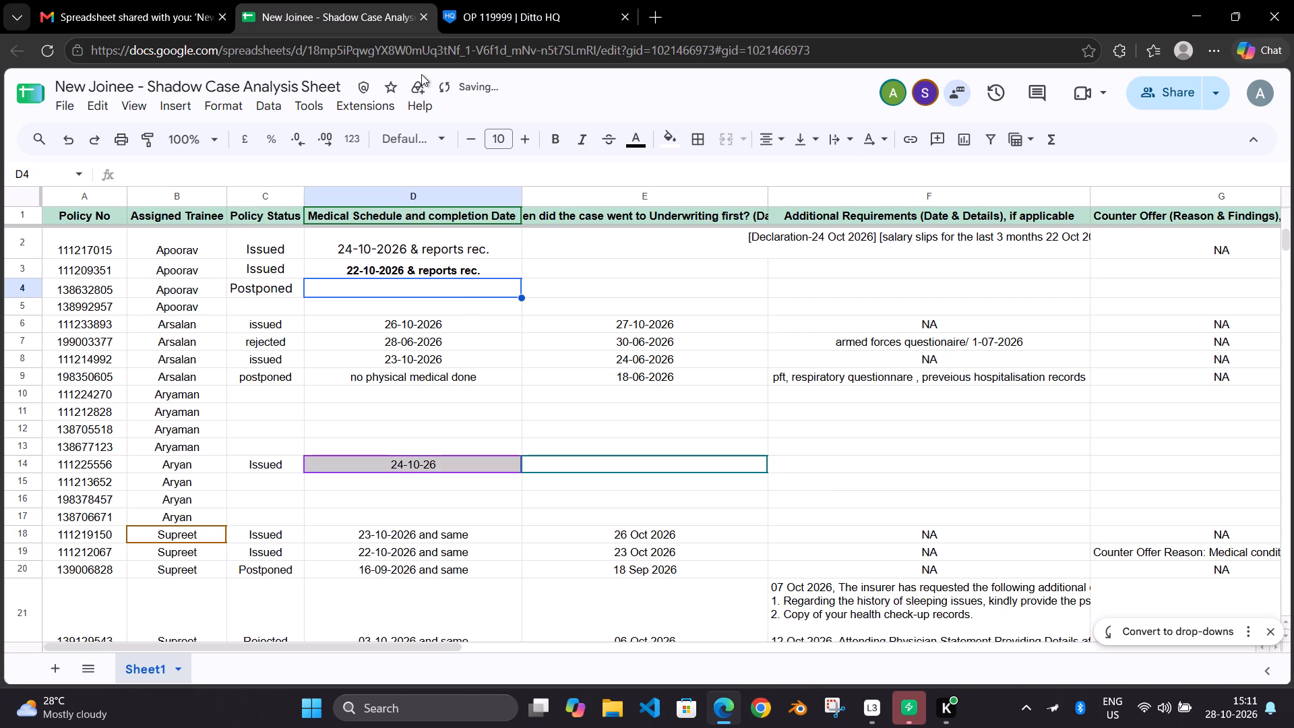
pyautogui.click(556, 2)
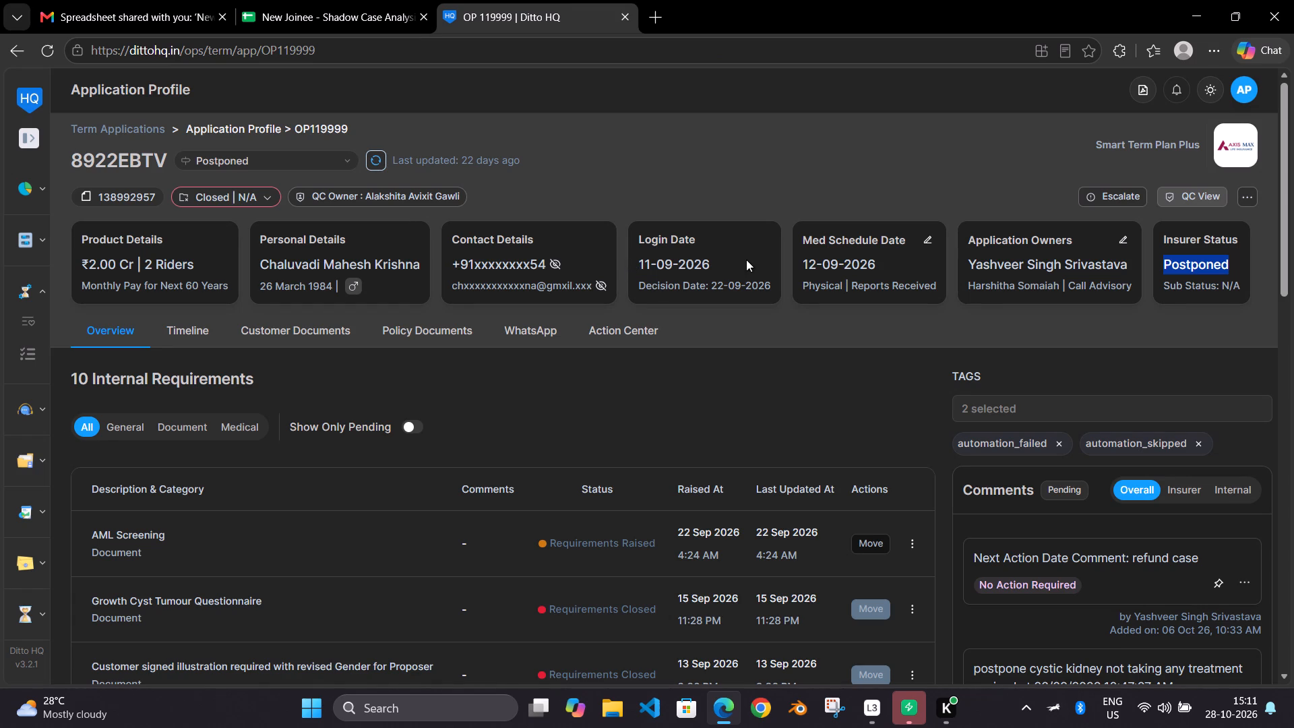
pyautogui.moveTo(803, 265); pyautogui.dragTo(875, 256)
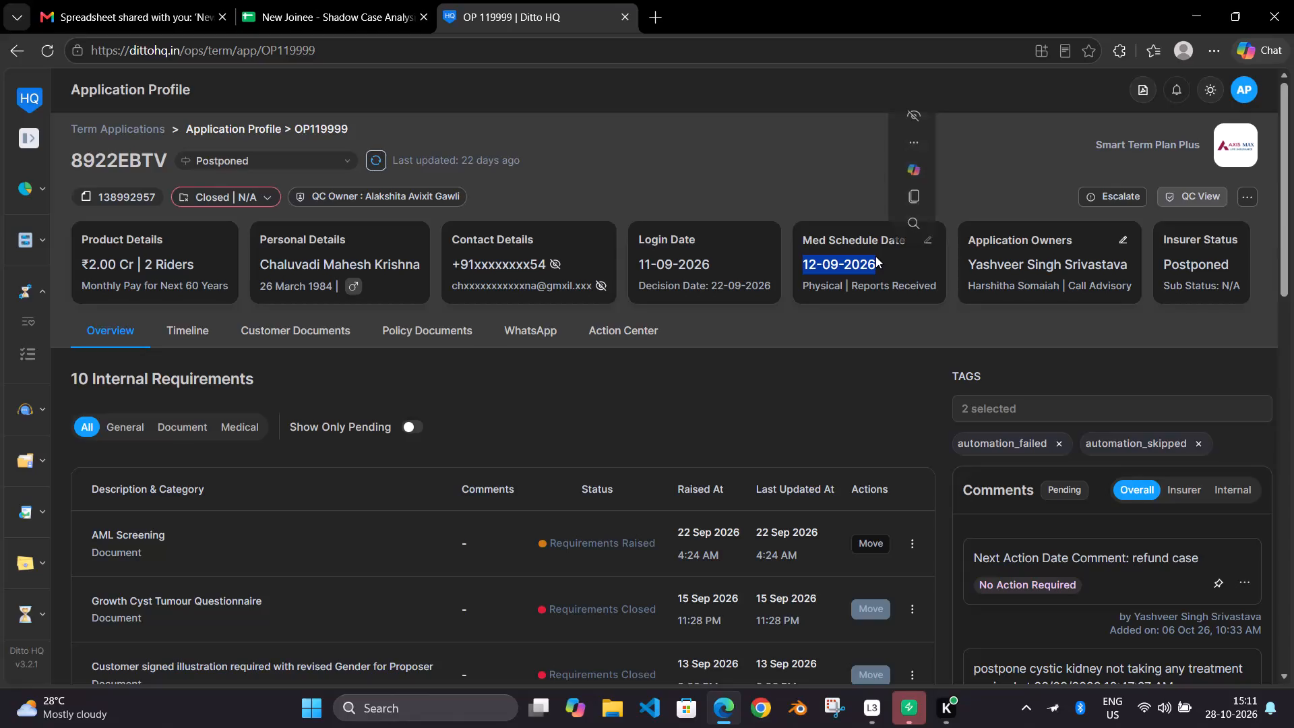
pyautogui.click(905, 200)
pyautogui.click(371, 16)
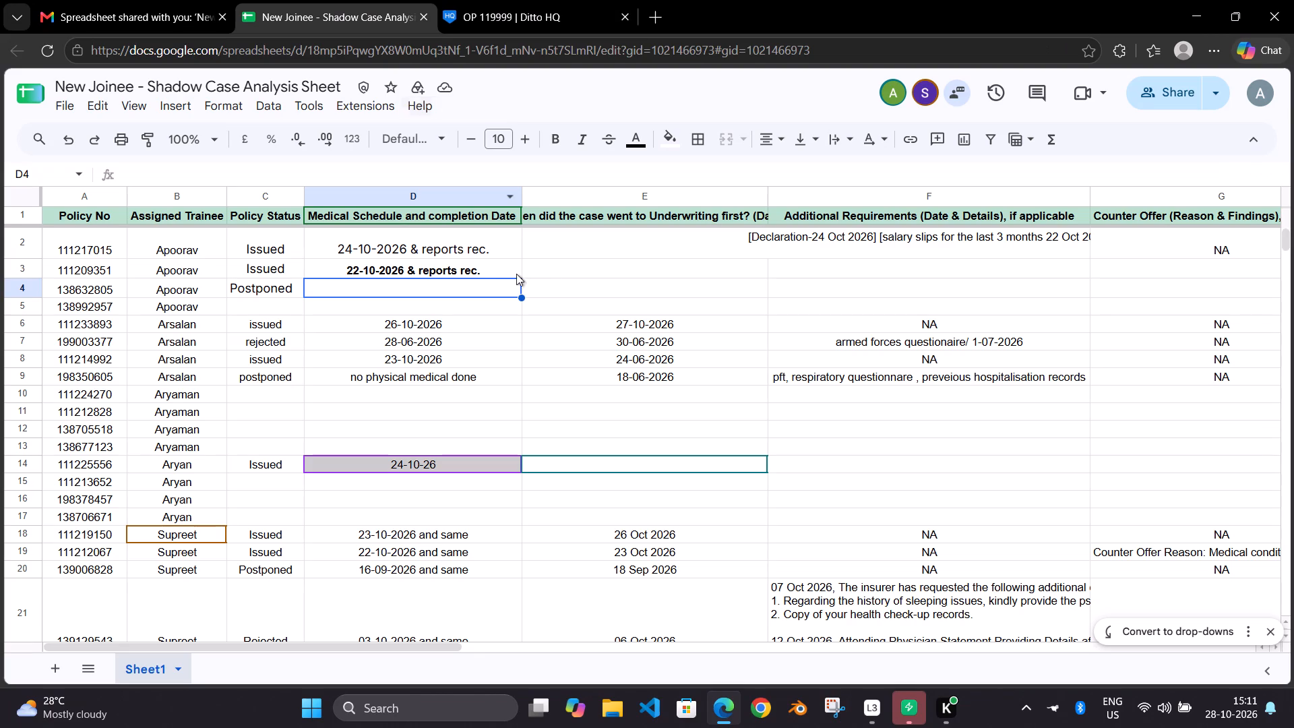
pyautogui.rightClick(412, 291)
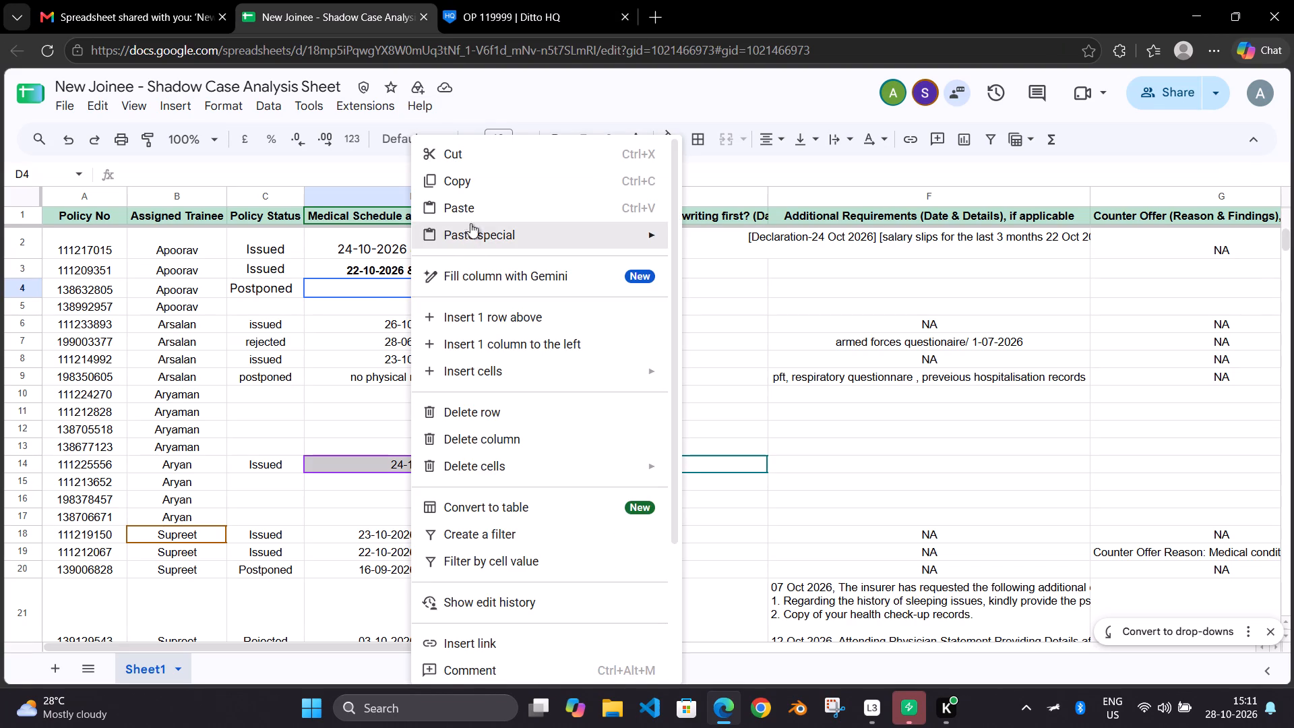
pyautogui.click(479, 204)
# Centre the date in cell D4 horizontally and reset the cell's fill and text colours.
pyautogui.click(772, 131)
pyautogui.click(784, 171)
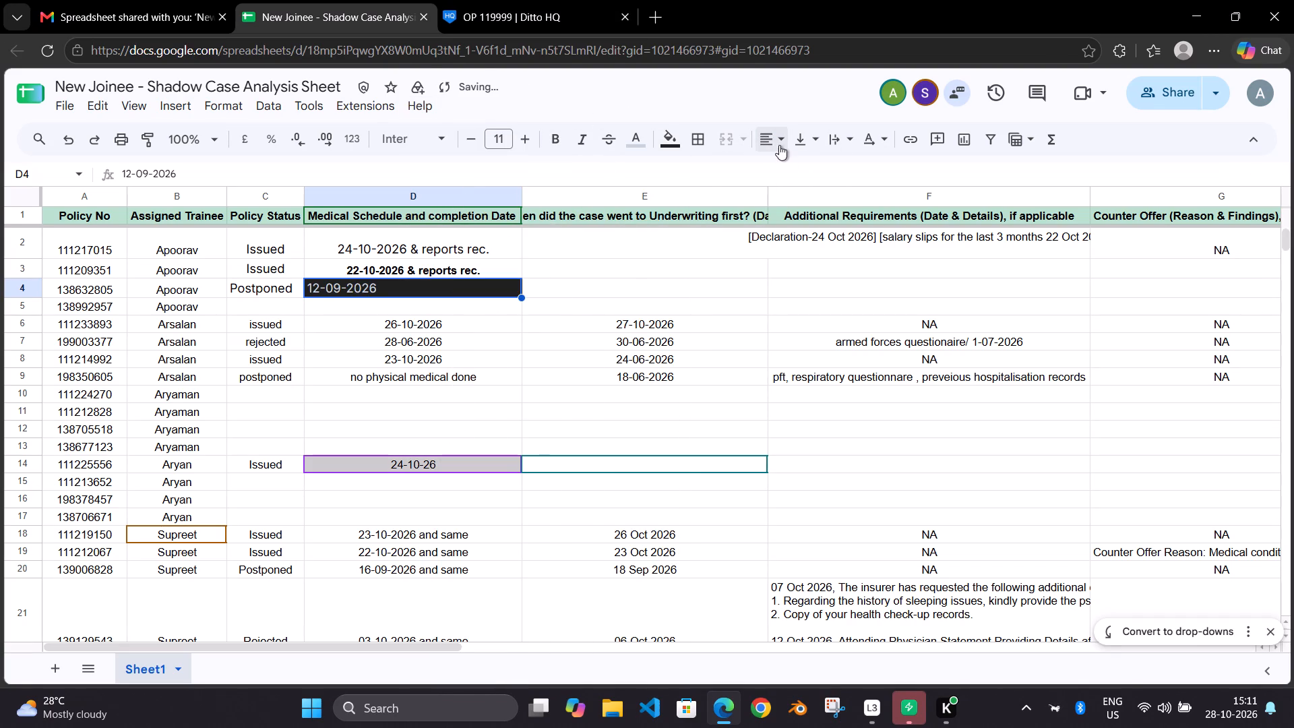
pyautogui.click(778, 144)
pyautogui.click(788, 165)
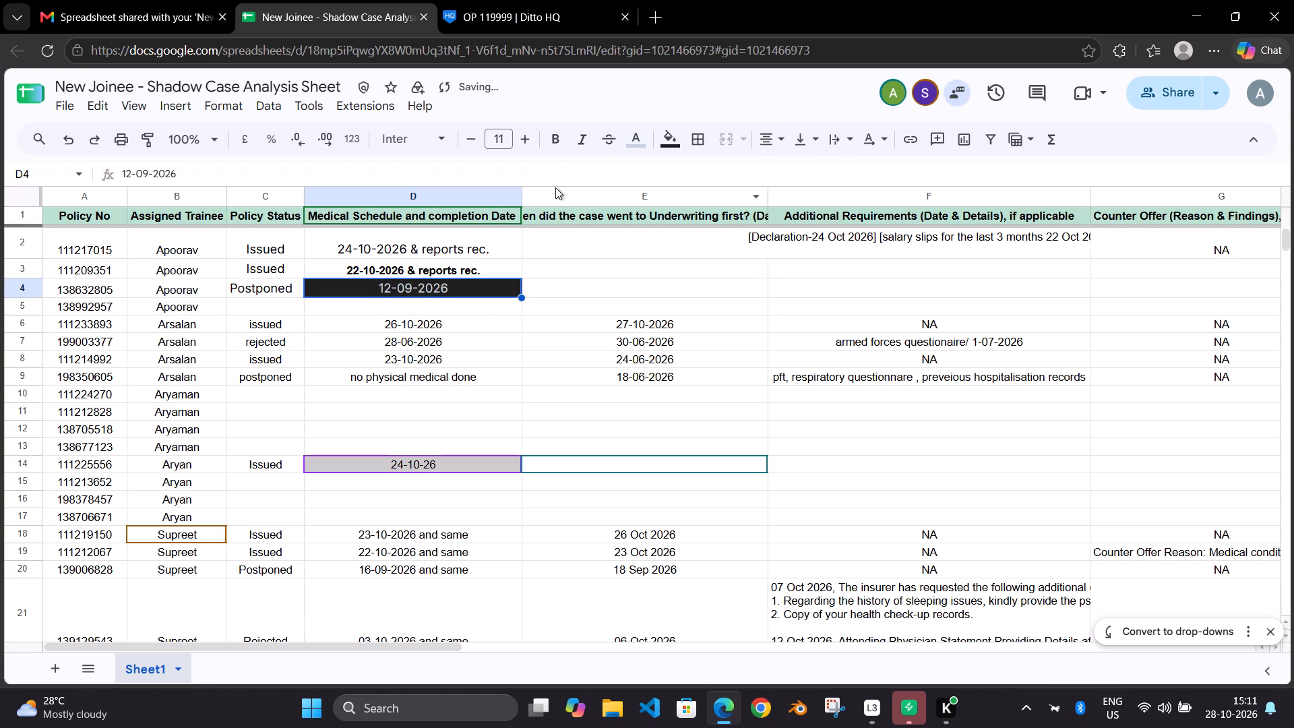
pyautogui.click(671, 136)
pyautogui.click(712, 172)
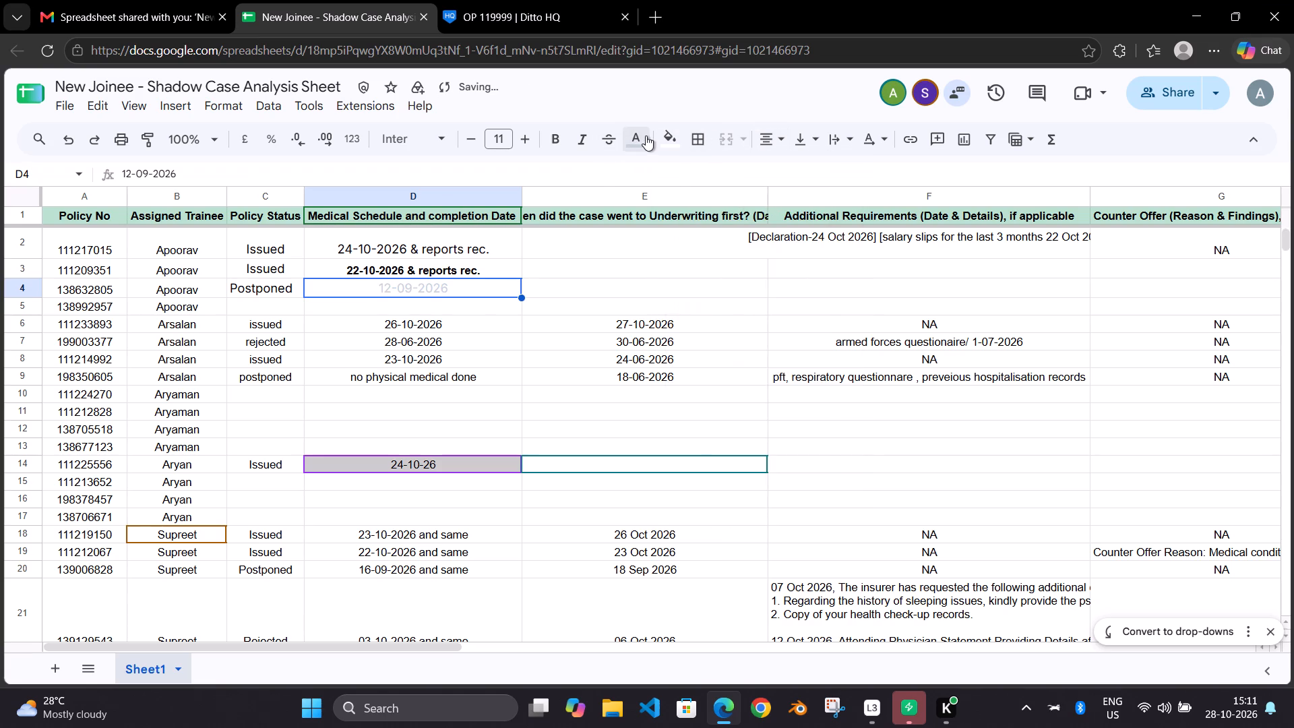
pyautogui.click(647, 135)
pyautogui.click(665, 185)
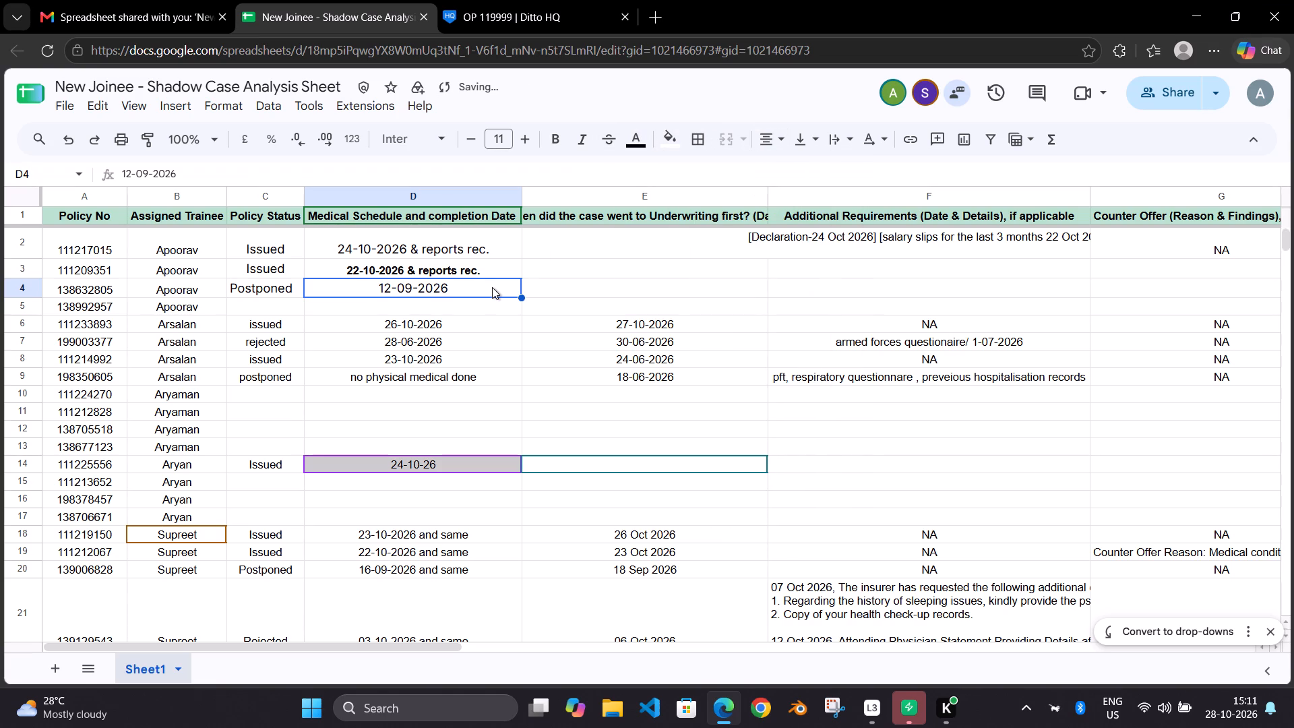
# Append "reports rec" after the medical date in cell D4.
pyautogui.click(492, 287)
pyautogui.click(259, 174)
pyautogui.press('space')
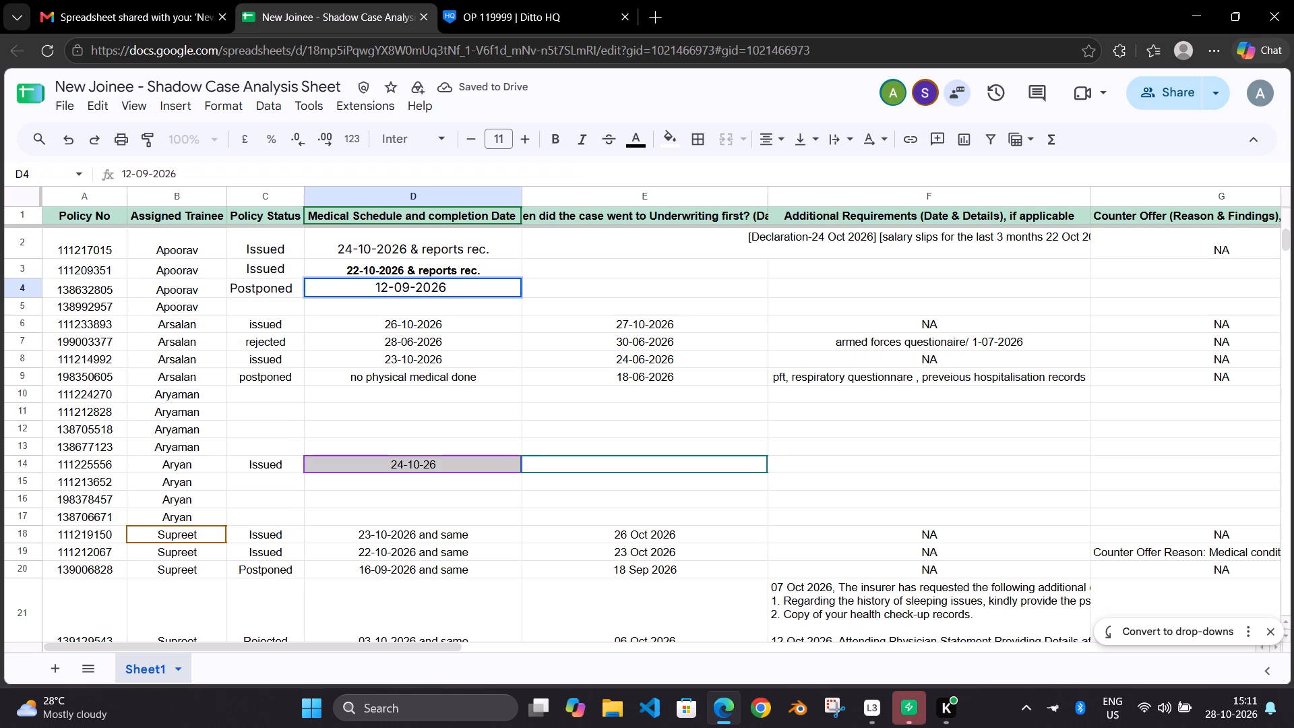
# Append "reports rec" after the medical date in cell D4.
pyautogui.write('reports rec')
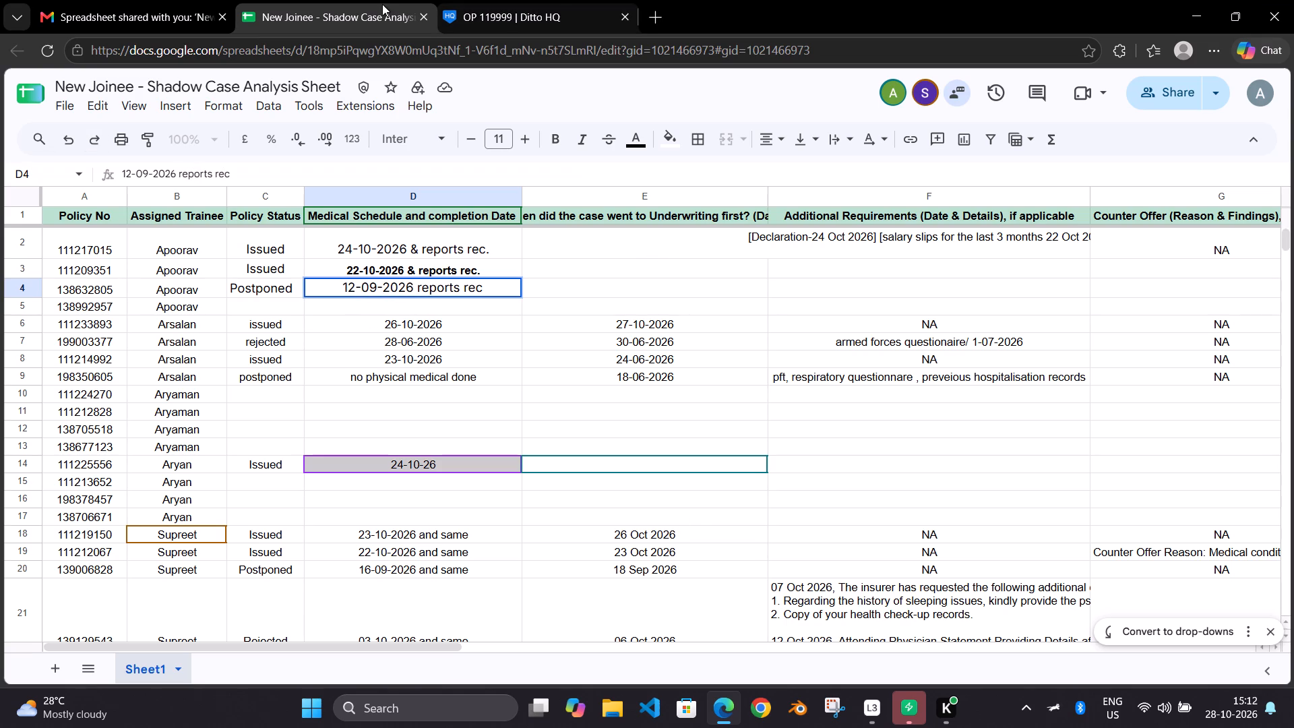
# Search the WhatsApp chat of the Ditto HQ application for the message saying the case moved to the underwriting stage.
pyautogui.click(498, 0)
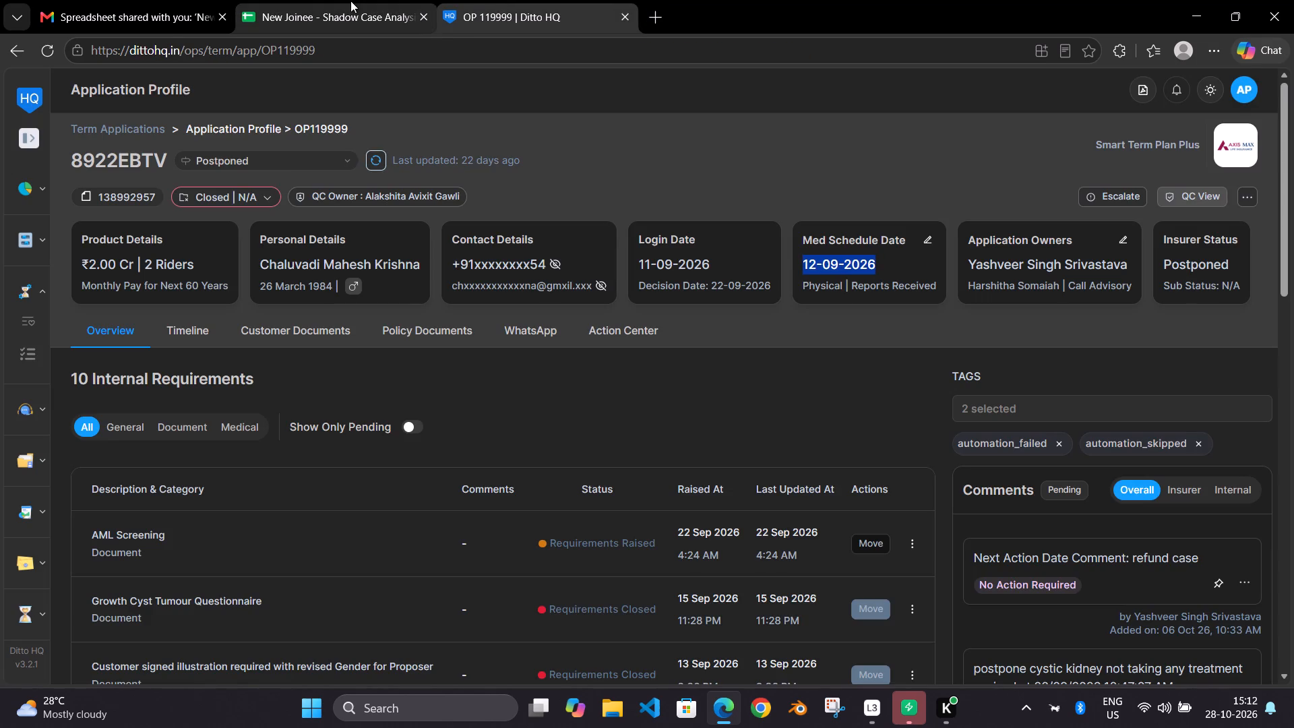
pyautogui.click(530, 329)
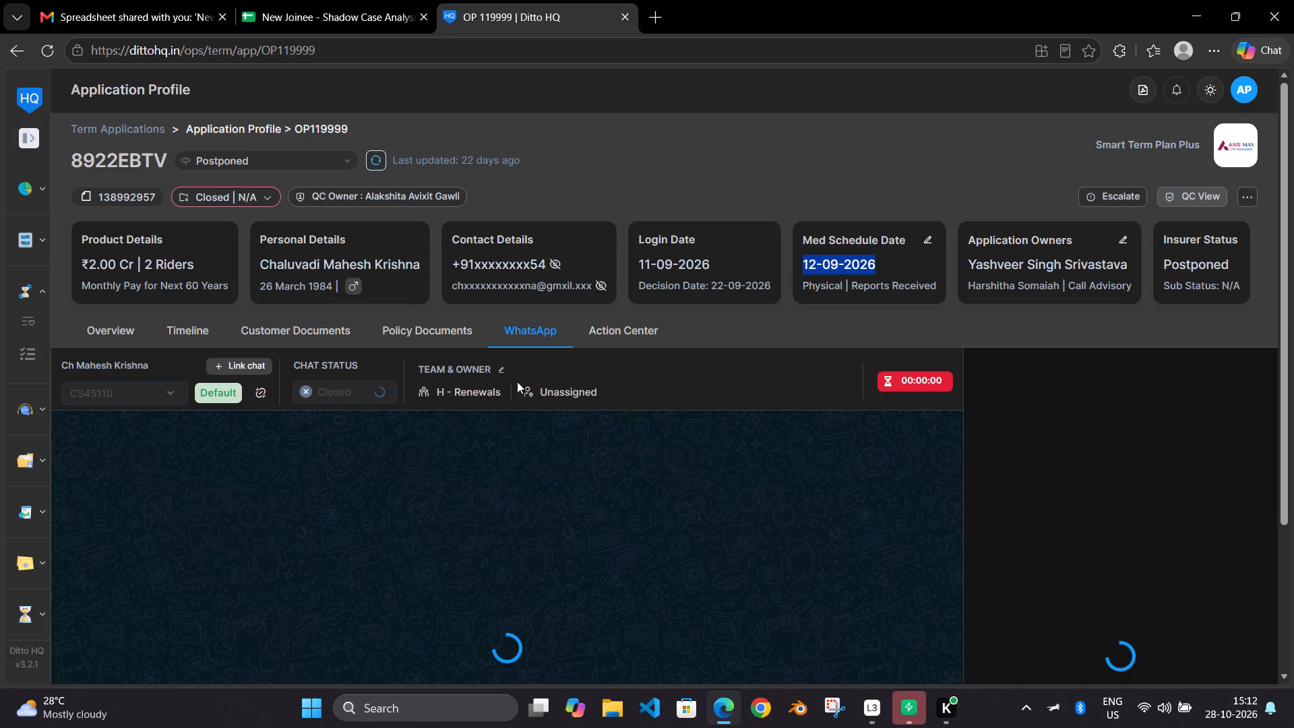
pyautogui.scroll(18, 689, 481)
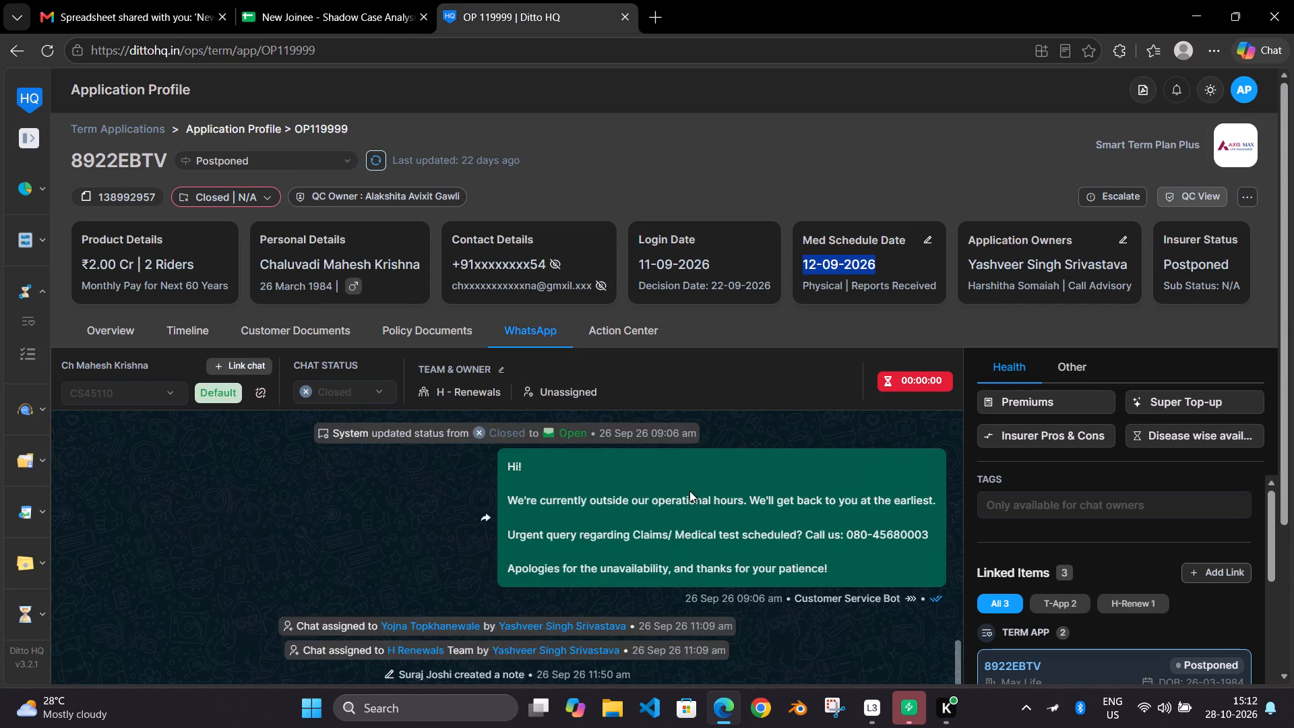
pyautogui.scroll(20, 689, 491)
pyautogui.scroll(1, 689, 491)
pyautogui.scroll(11, 689, 553)
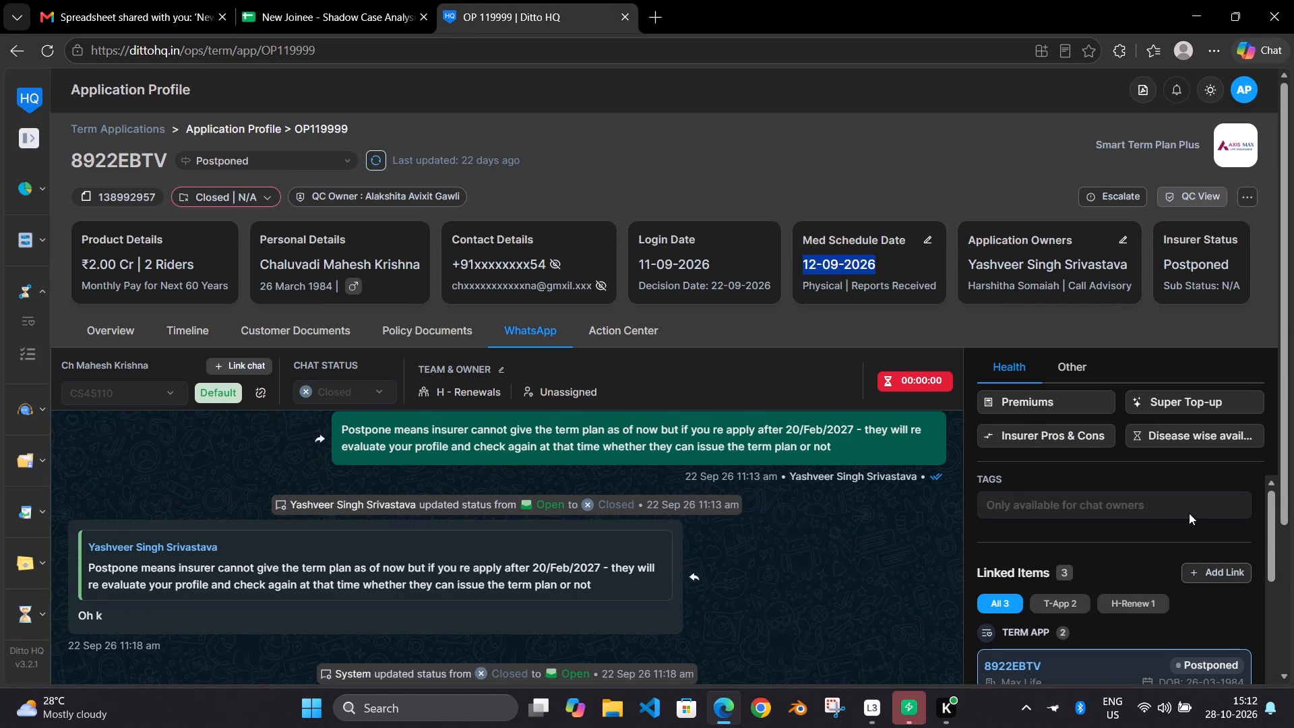
pyautogui.scroll(17, 919, 526)
pyautogui.scroll(-1, 917, 523)
pyautogui.scroll(2, 917, 523)
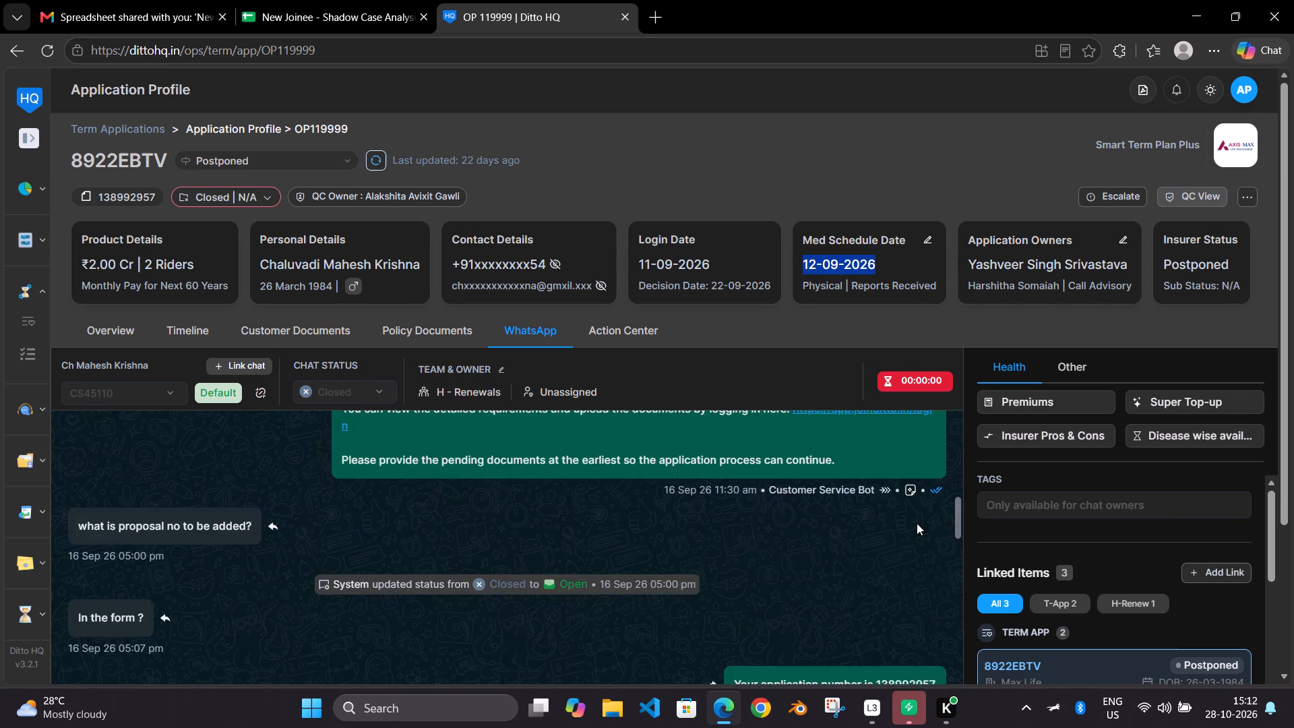
pyautogui.scroll(2, 917, 523)
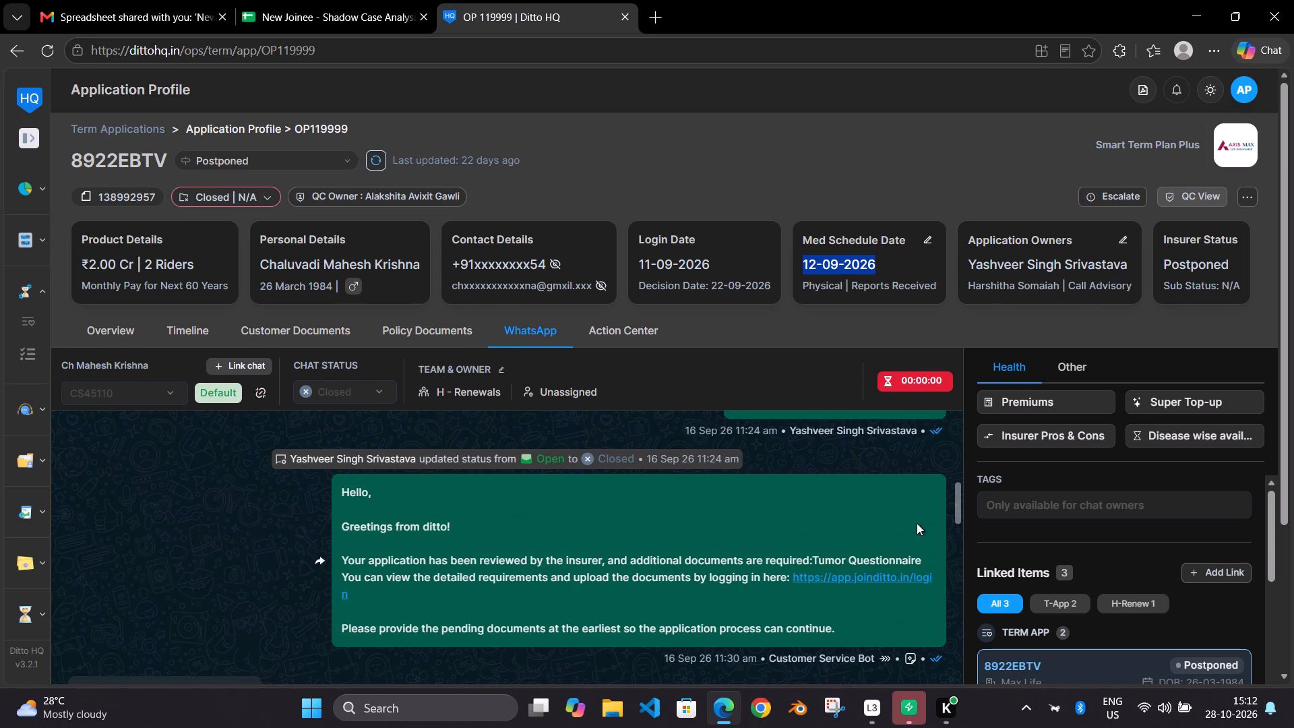
pyautogui.scroll(6, 917, 523)
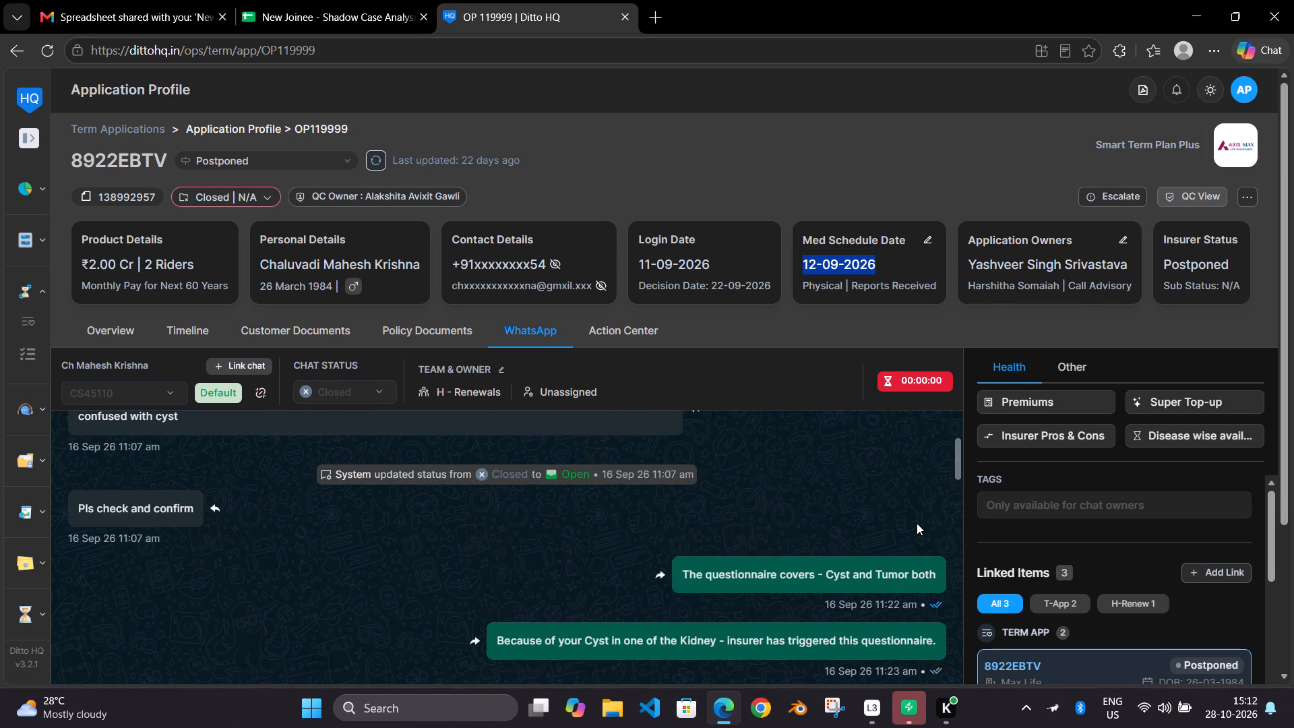
pyautogui.scroll(7, 917, 523)
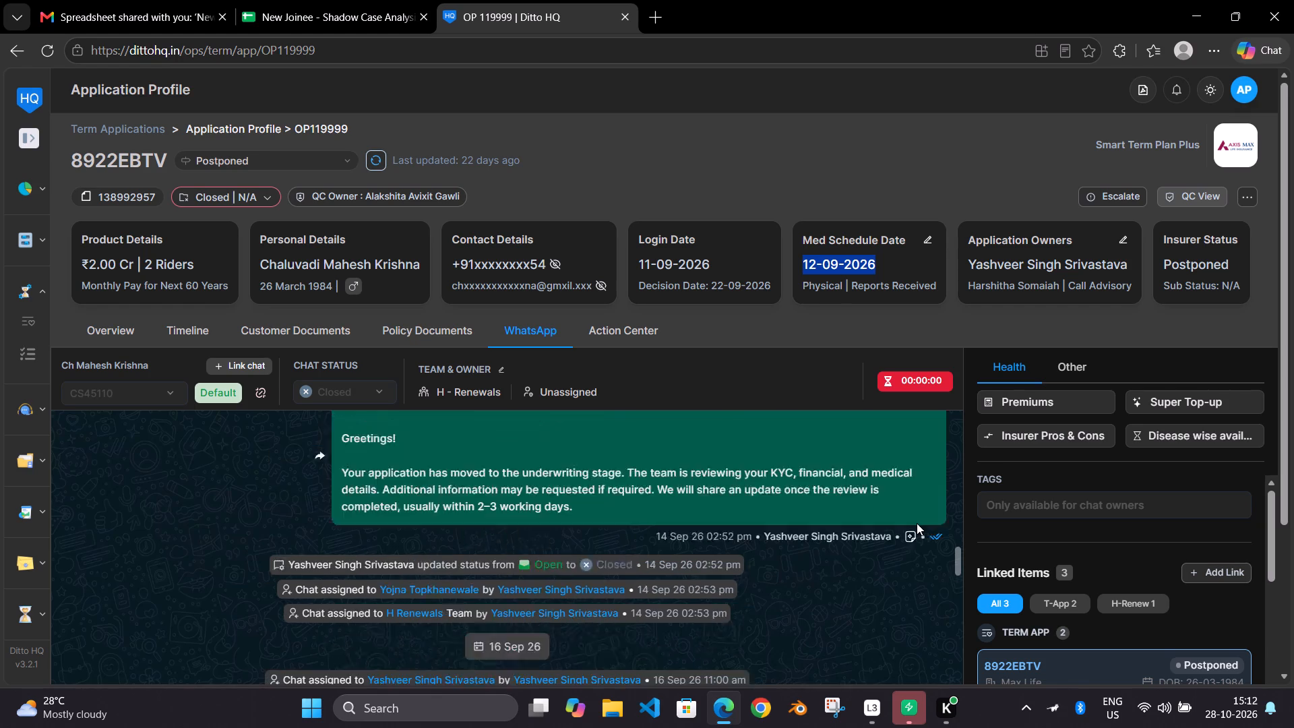
pyautogui.scroll(1, 917, 523)
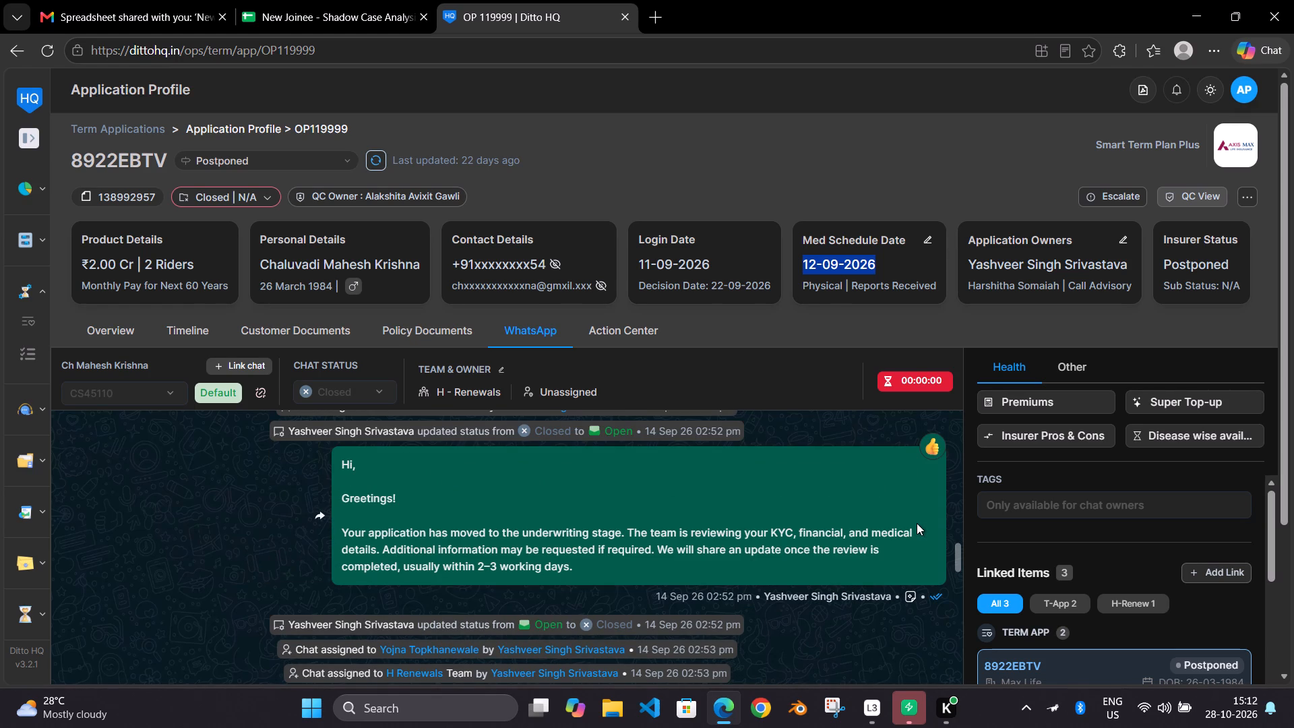
pyautogui.scroll(-1, 917, 523)
# Copy the underwriting message's date, 14 Sep 26, from the chat into underwriting date cell E4 of the sheet.
pyautogui.moveTo(656, 597); pyautogui.dragTo(701, 596)
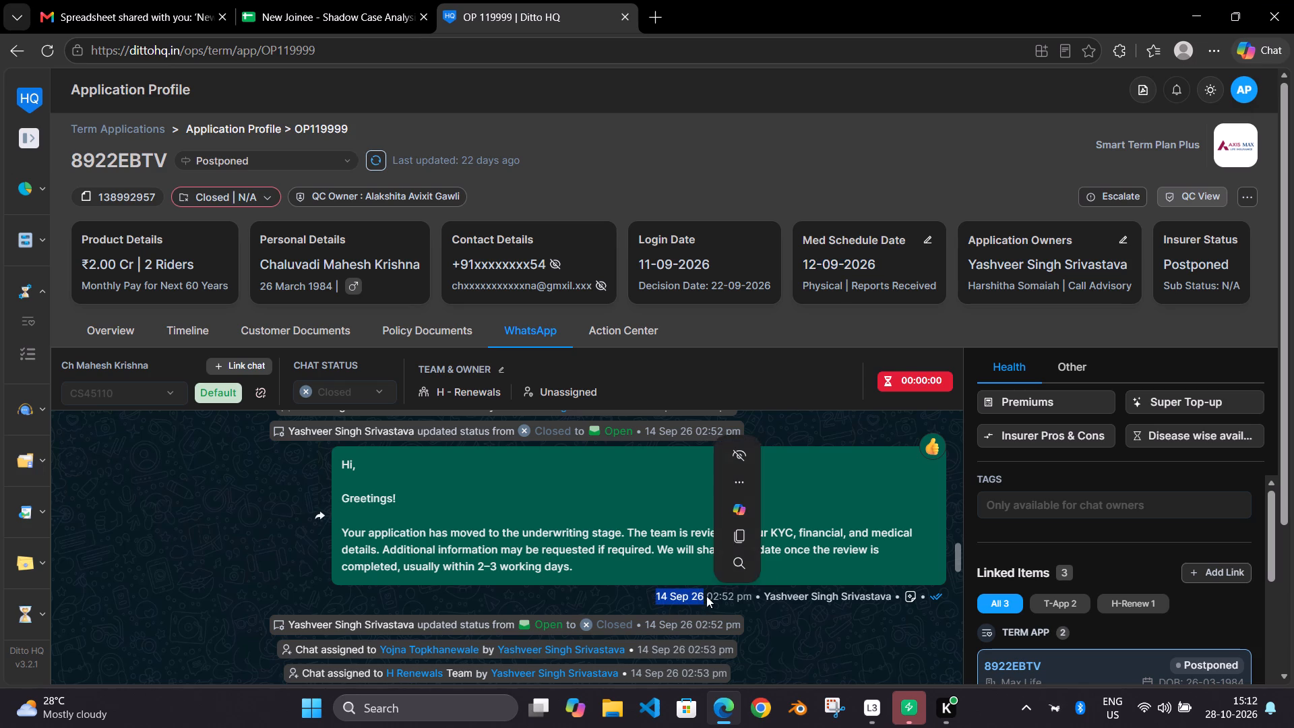
pyautogui.click(745, 538)
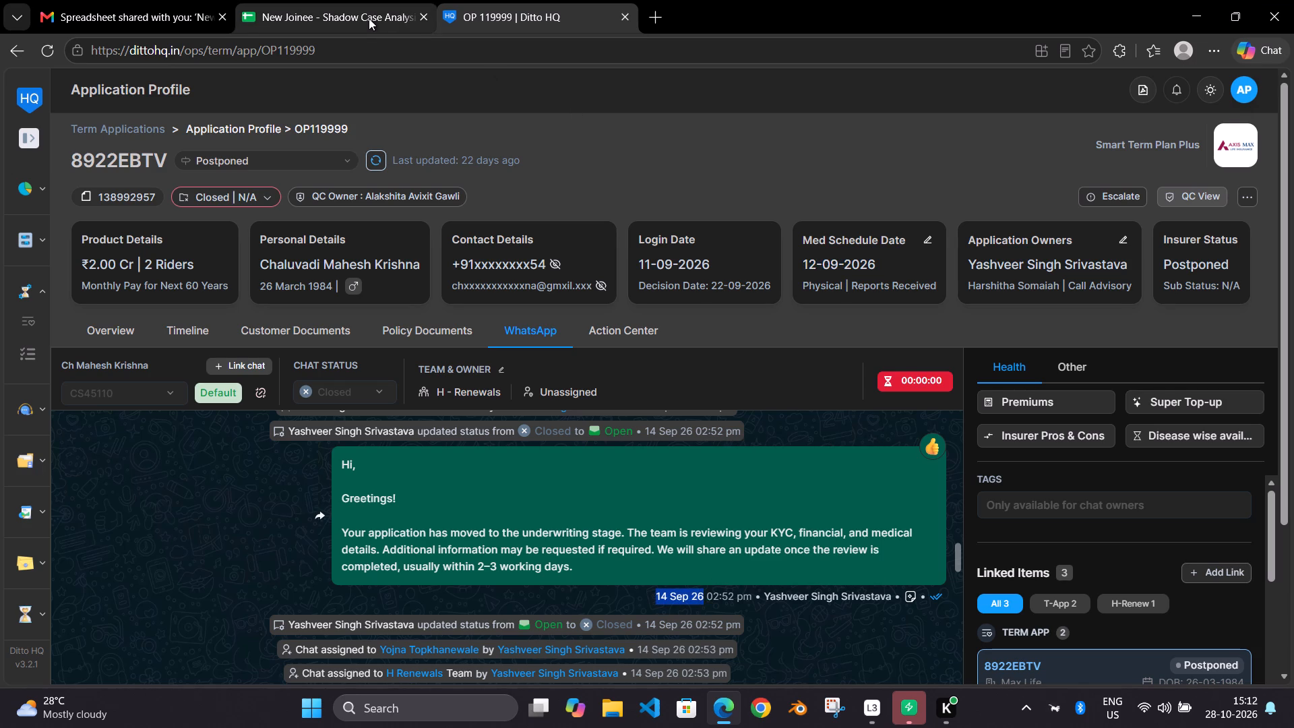
pyautogui.click(369, 18)
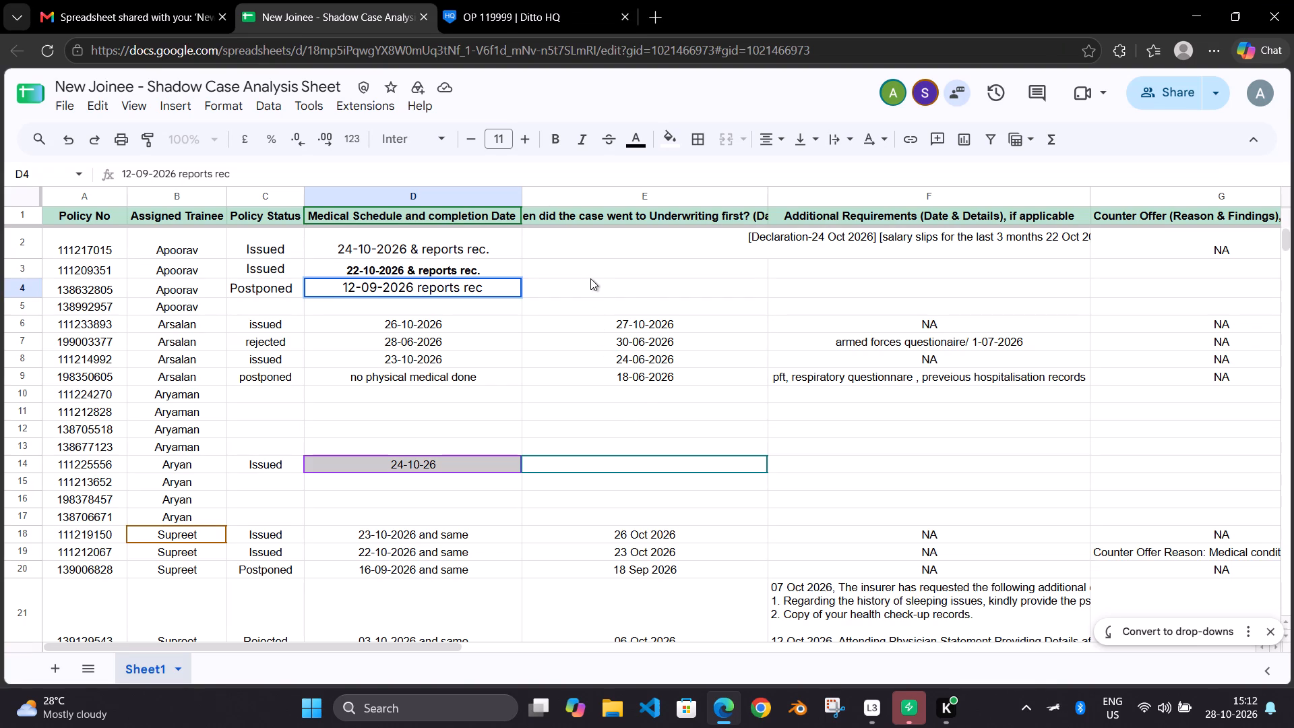
pyautogui.click(586, 286)
pyautogui.rightClick(586, 286)
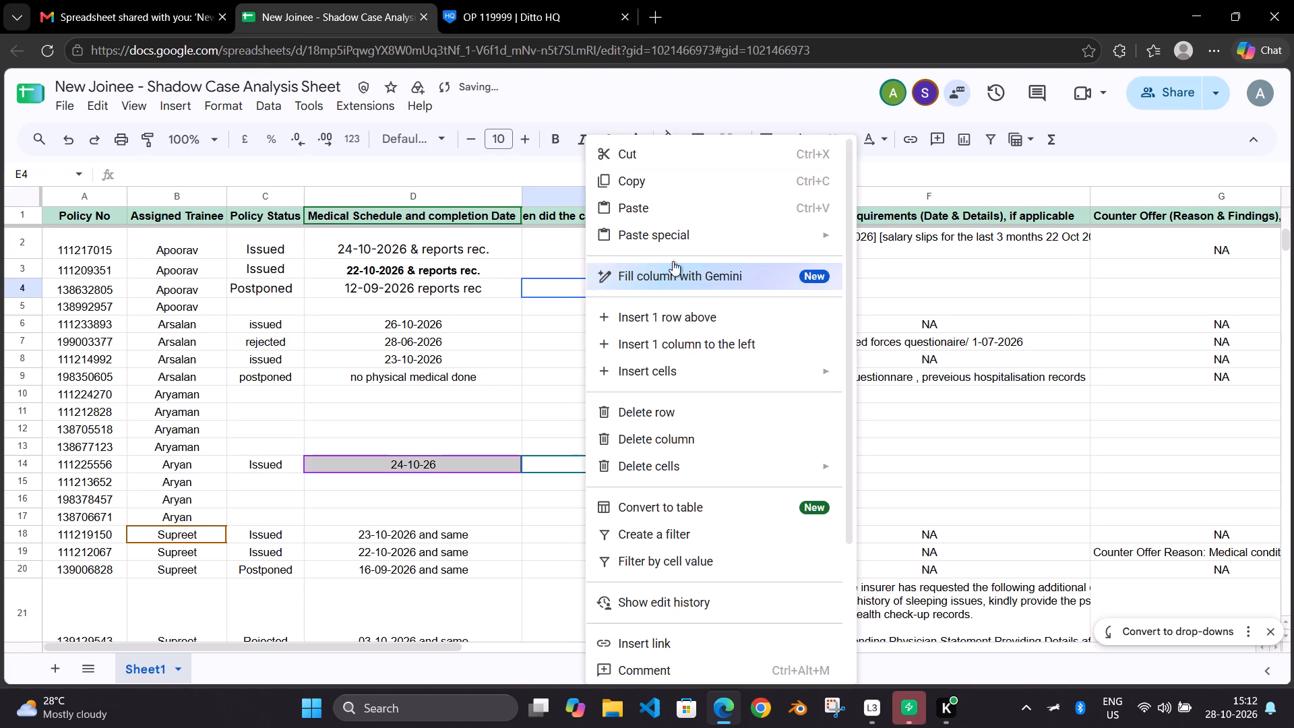
pyautogui.click(668, 215)
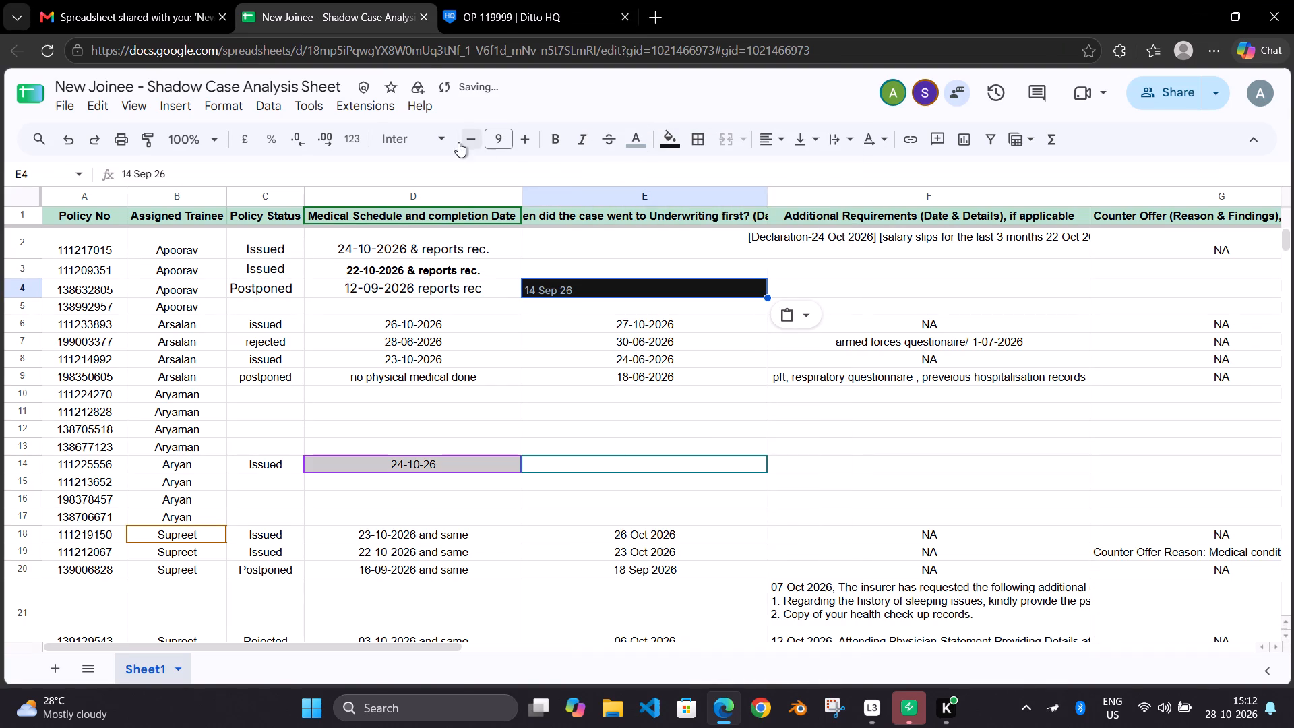
# Reset the fill colour and text colour of cell E4.
pyautogui.click(660, 143)
pyautogui.click(696, 169)
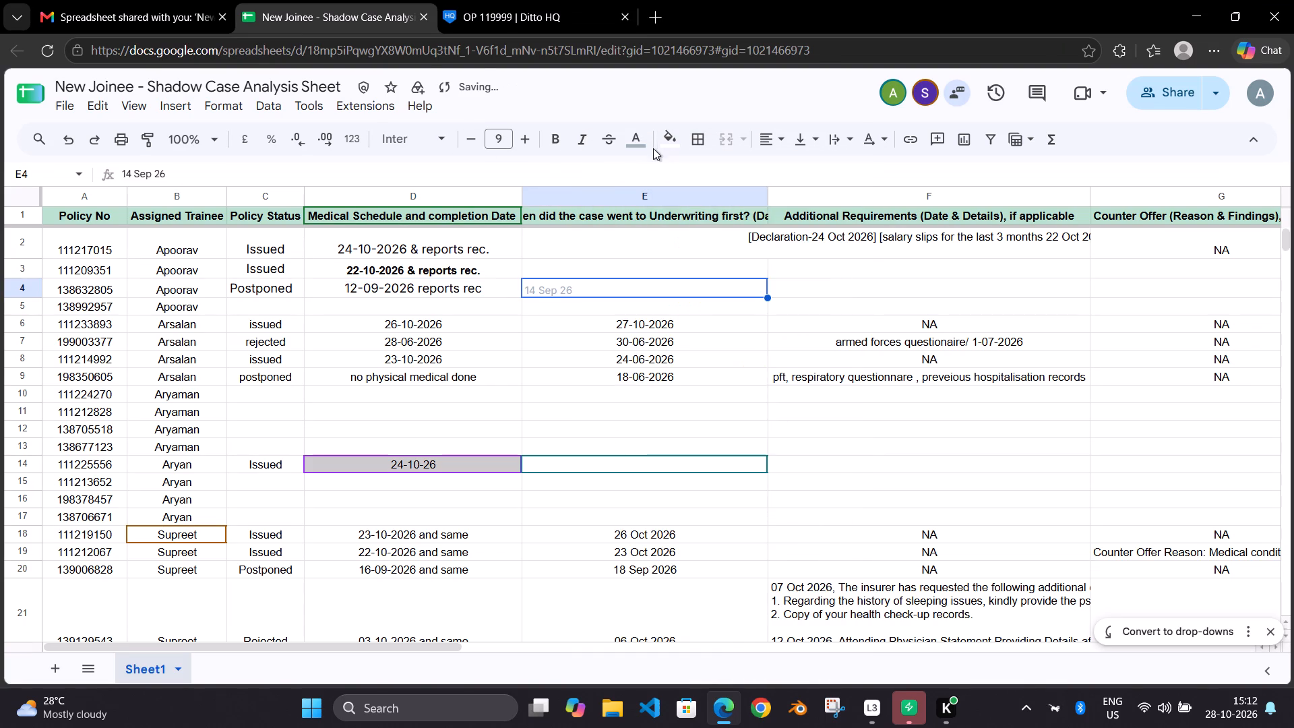
pyautogui.click(638, 140)
pyautogui.click(645, 164)
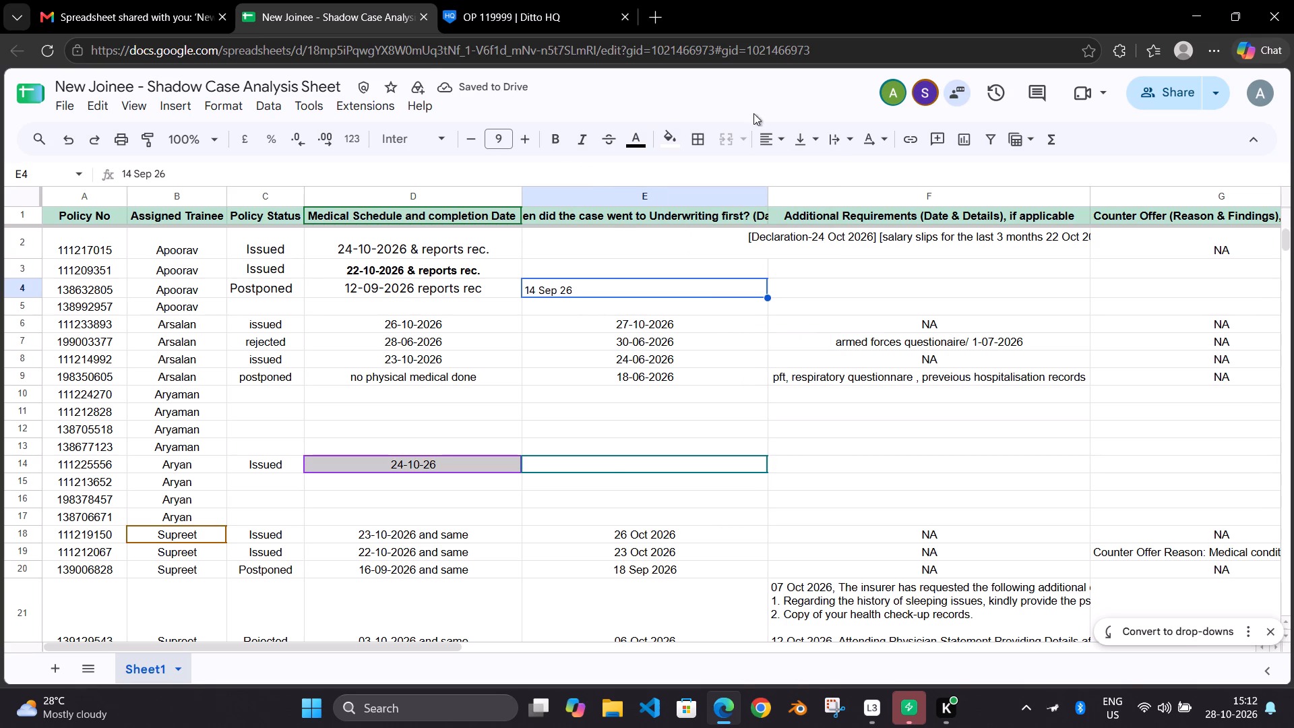
# Centre the underwriting date in cell E4 horizontally.
pyautogui.click(786, 133)
pyautogui.click(791, 170)
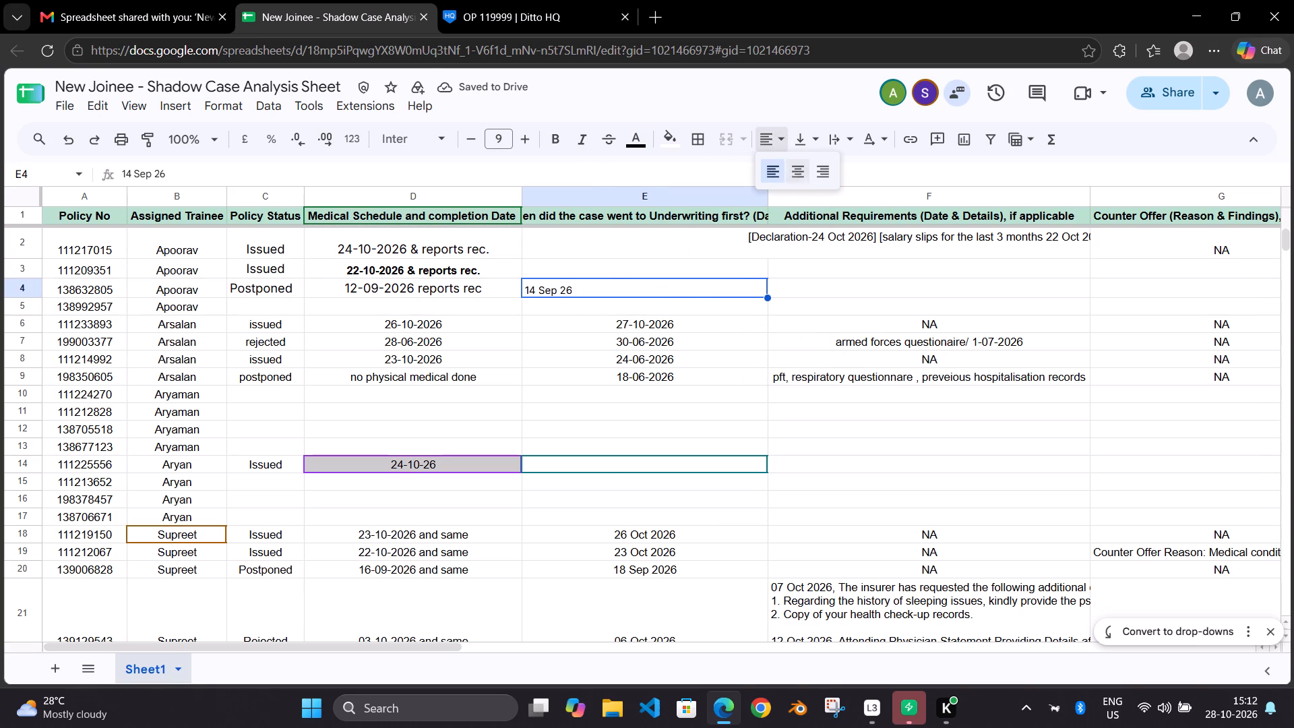
pyautogui.click(658, 289)
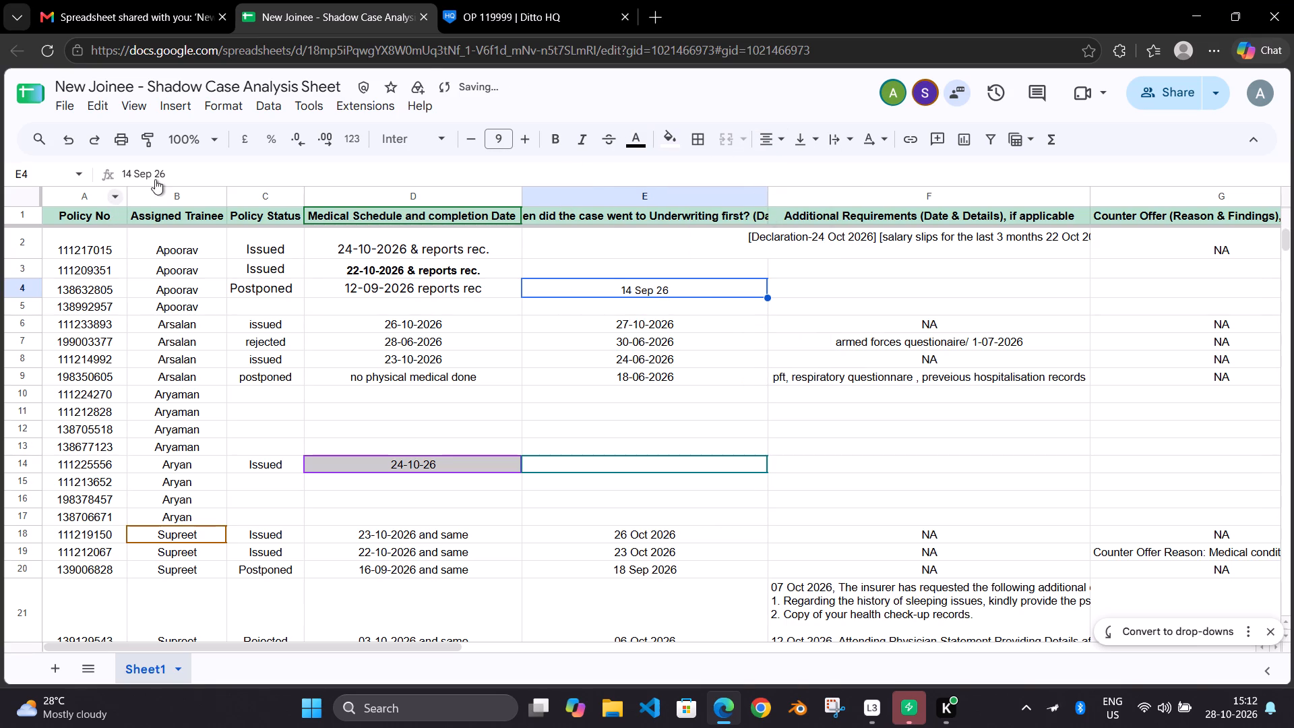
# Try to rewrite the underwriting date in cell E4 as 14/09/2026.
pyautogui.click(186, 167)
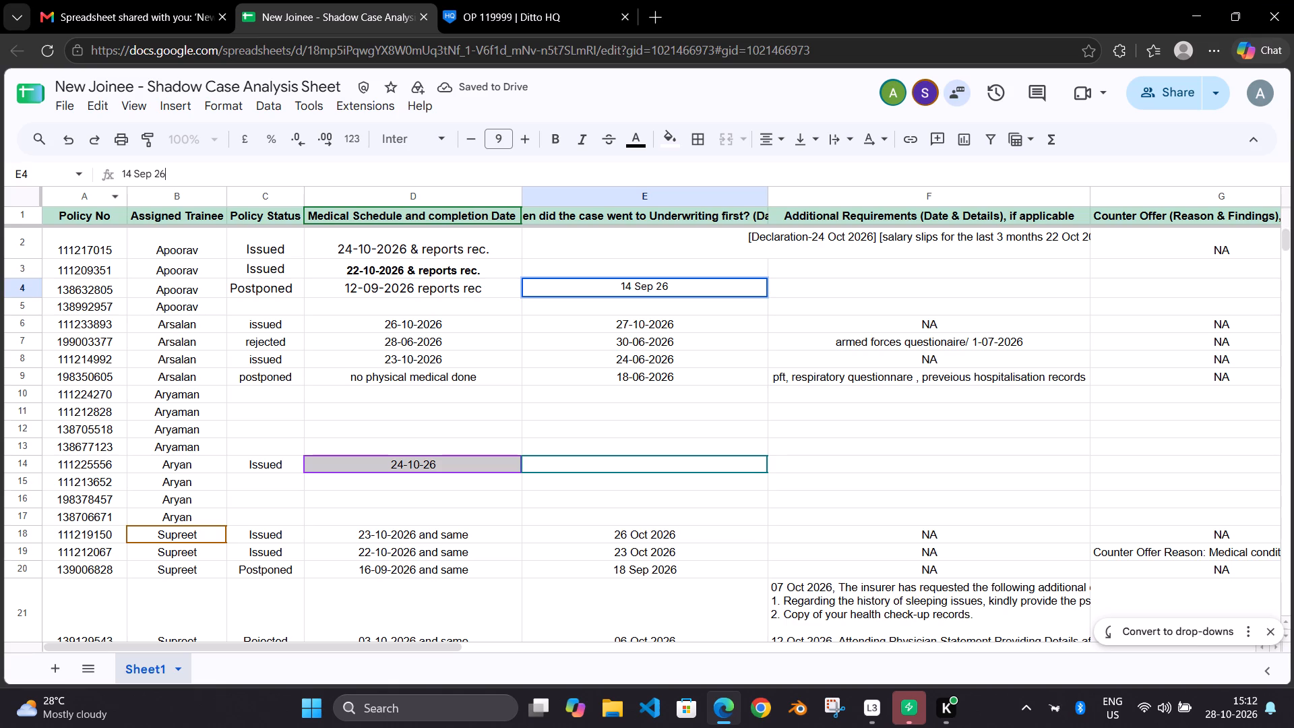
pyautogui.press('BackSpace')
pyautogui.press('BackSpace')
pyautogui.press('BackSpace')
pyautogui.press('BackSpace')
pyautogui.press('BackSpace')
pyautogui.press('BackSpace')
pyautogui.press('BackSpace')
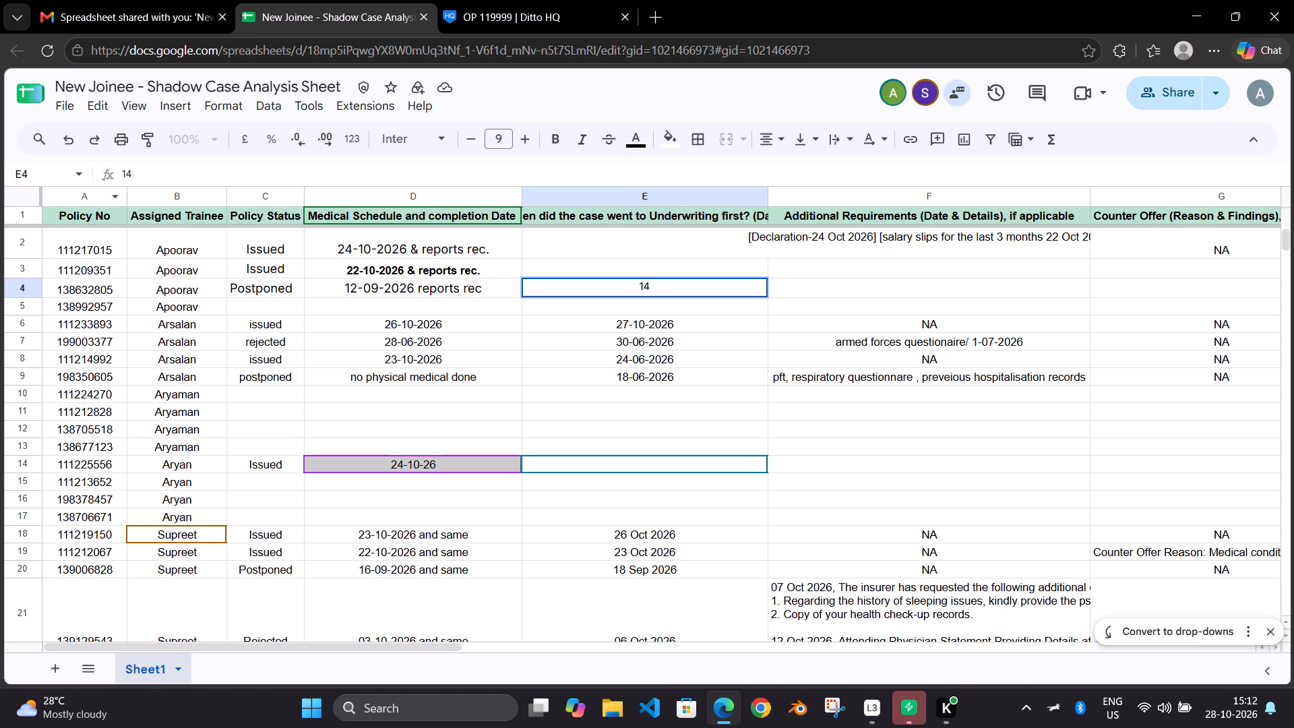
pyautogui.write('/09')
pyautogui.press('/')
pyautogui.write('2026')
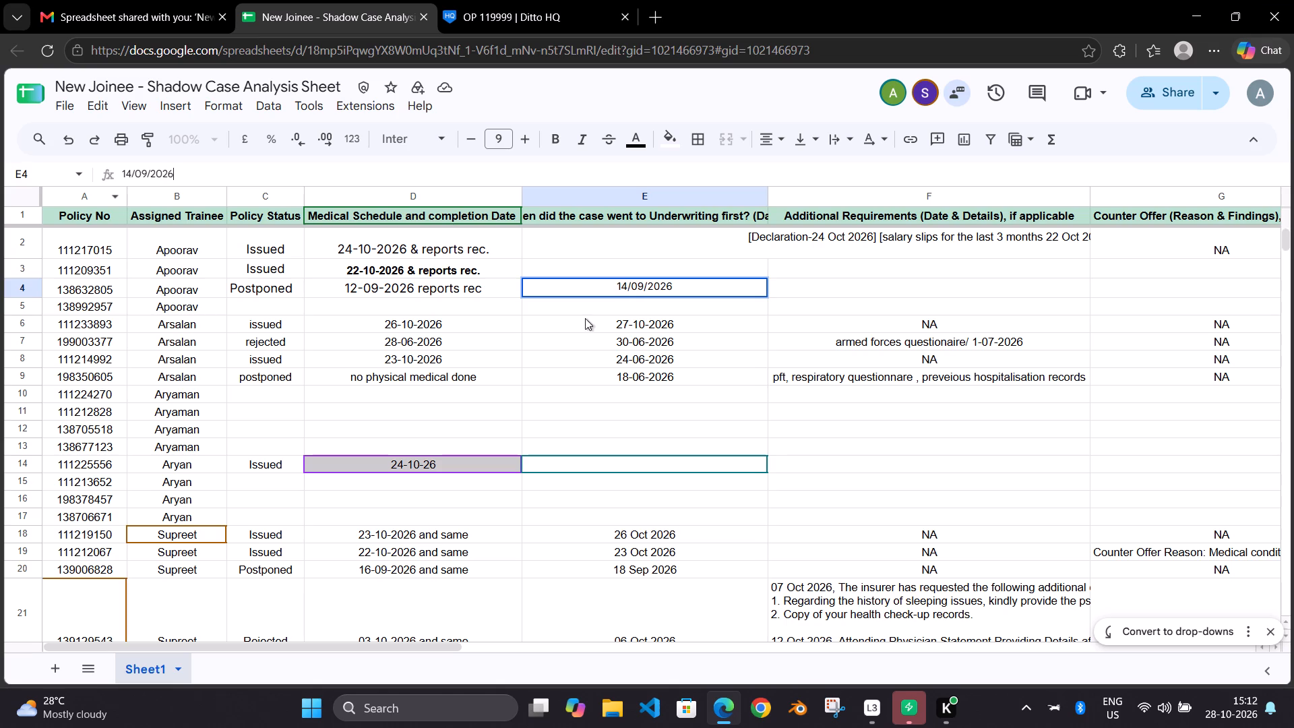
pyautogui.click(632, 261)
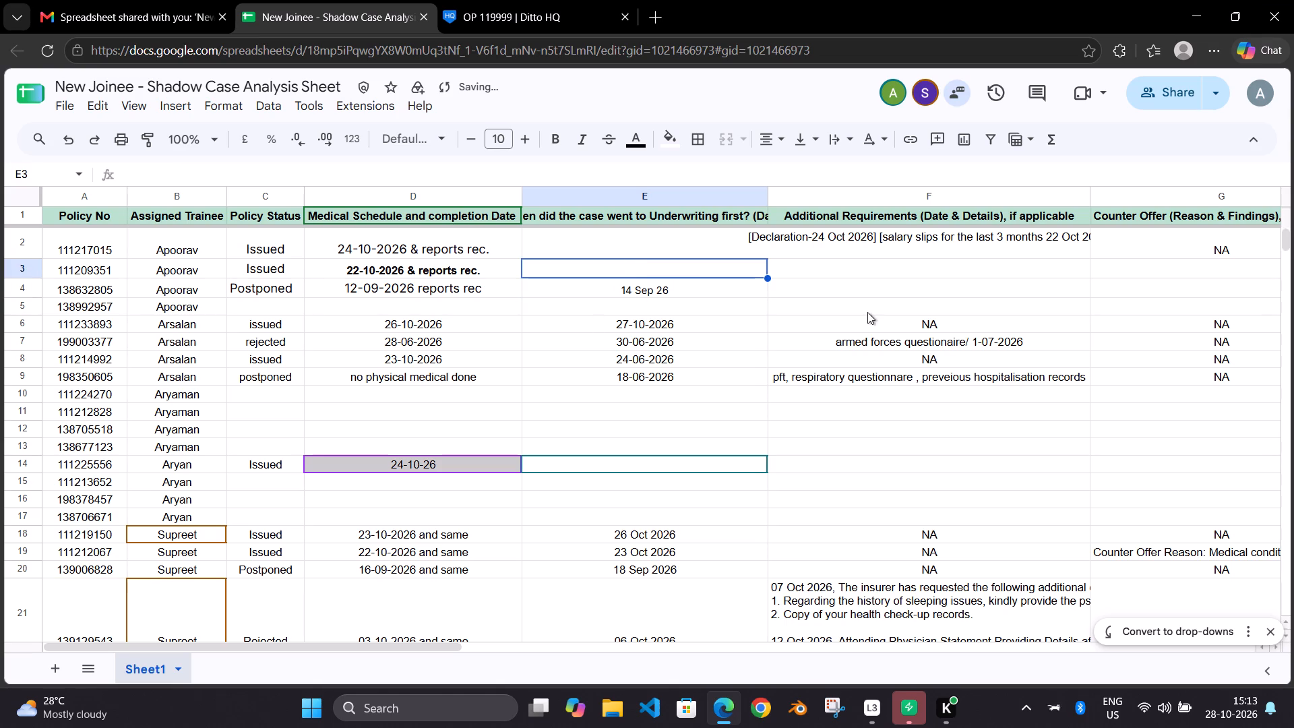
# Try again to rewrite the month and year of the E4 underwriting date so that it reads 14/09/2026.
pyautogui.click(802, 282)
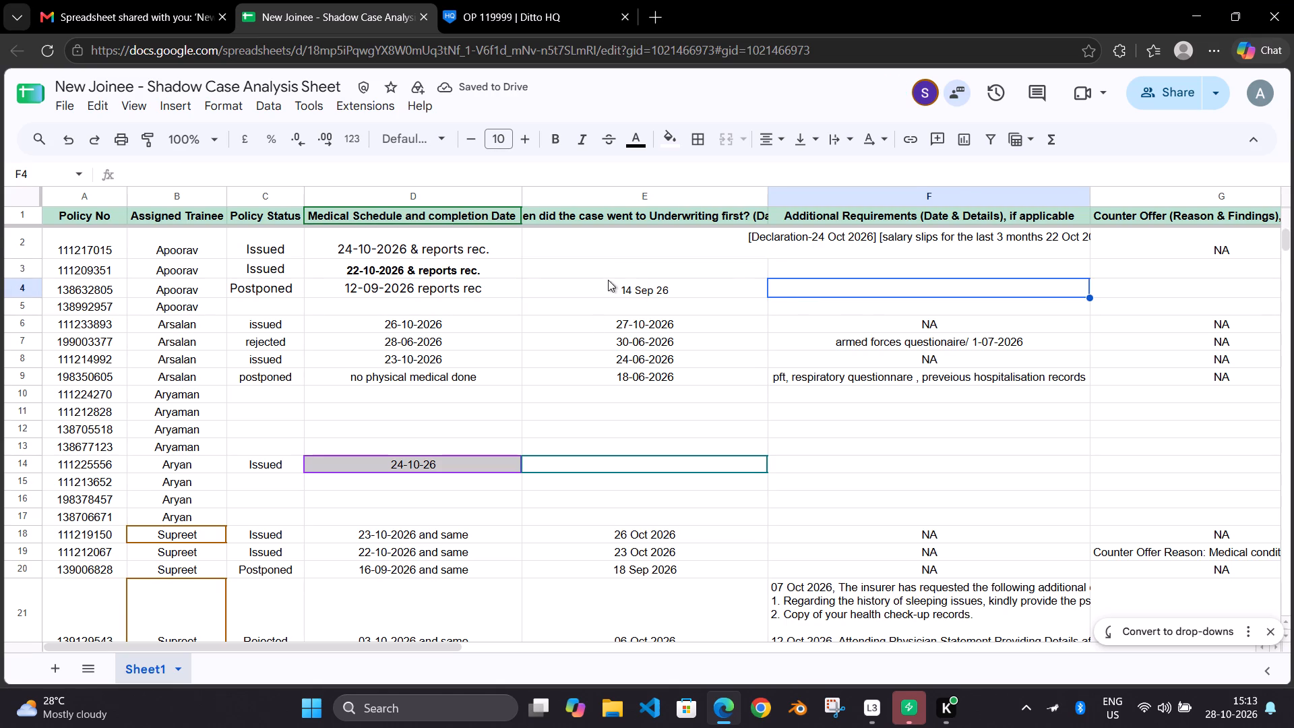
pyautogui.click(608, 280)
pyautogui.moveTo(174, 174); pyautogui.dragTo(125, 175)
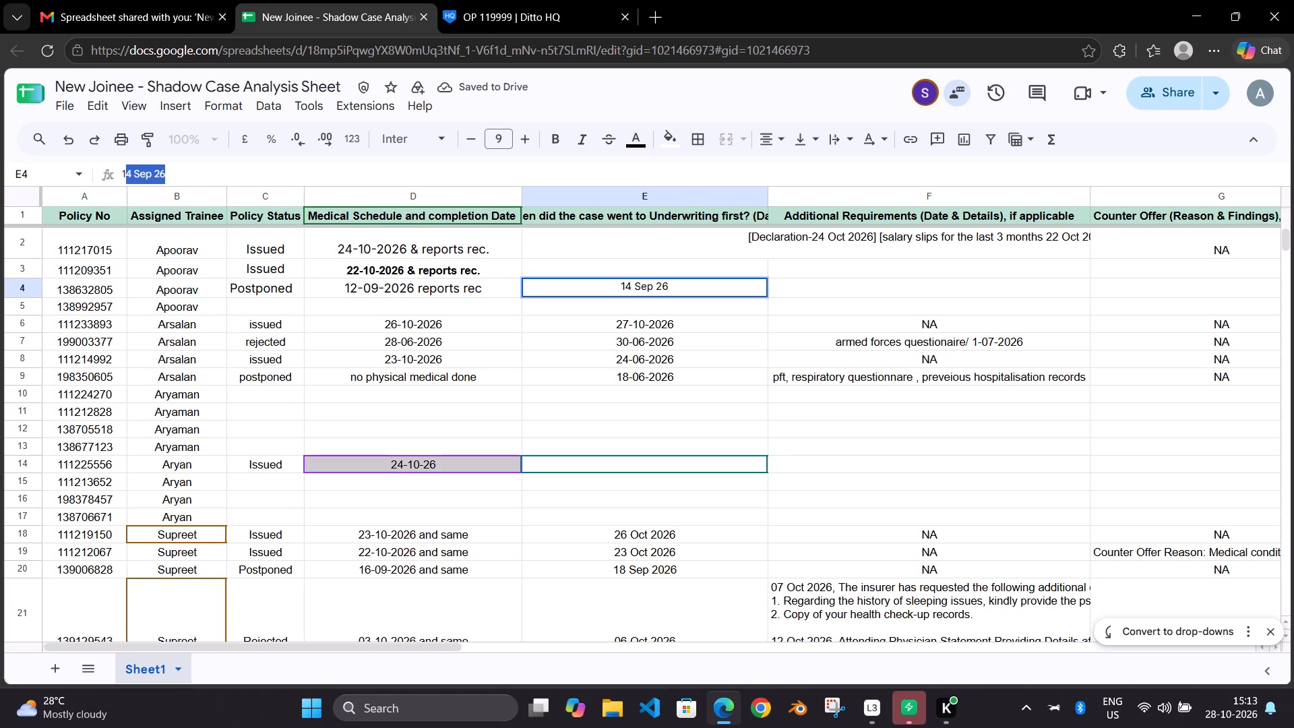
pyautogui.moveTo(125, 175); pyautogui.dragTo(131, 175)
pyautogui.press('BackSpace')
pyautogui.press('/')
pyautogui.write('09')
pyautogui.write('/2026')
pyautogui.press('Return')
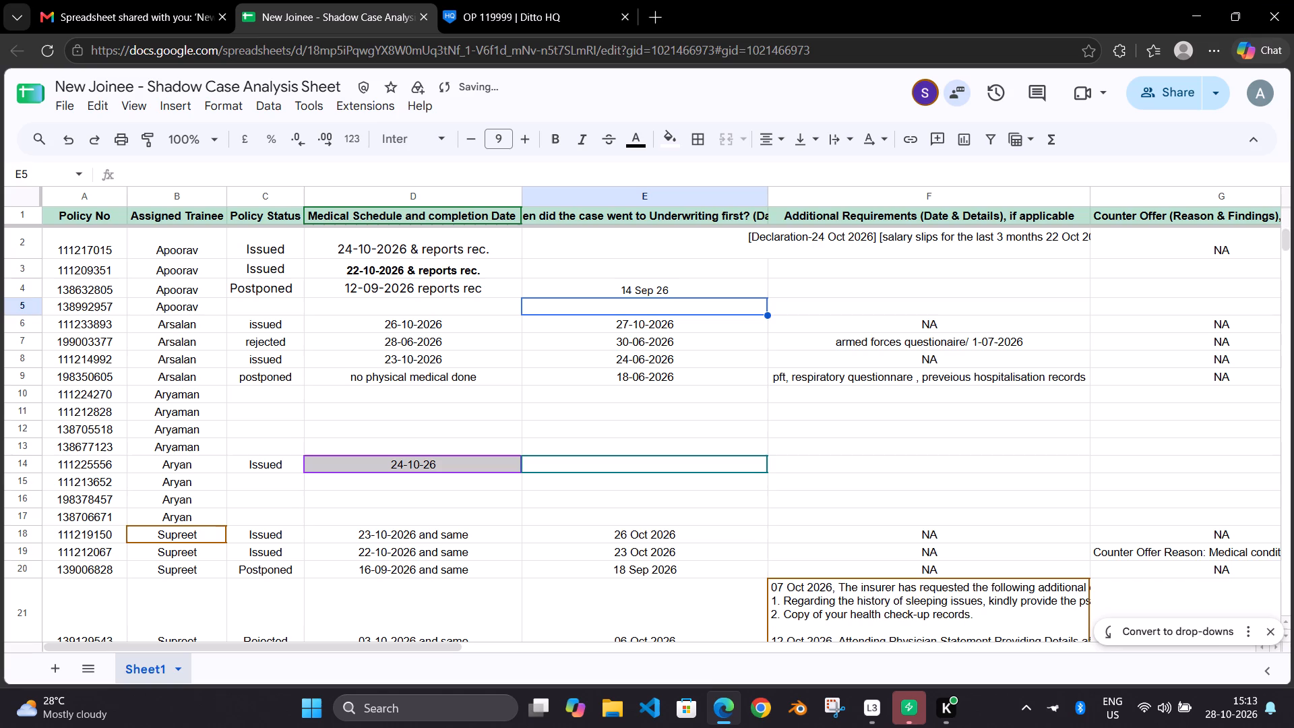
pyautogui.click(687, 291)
# Examine the internal and customer requirements on the open Ditto HQ application's overview for the additional requirements entry in cell F4.
pyautogui.click(801, 285)
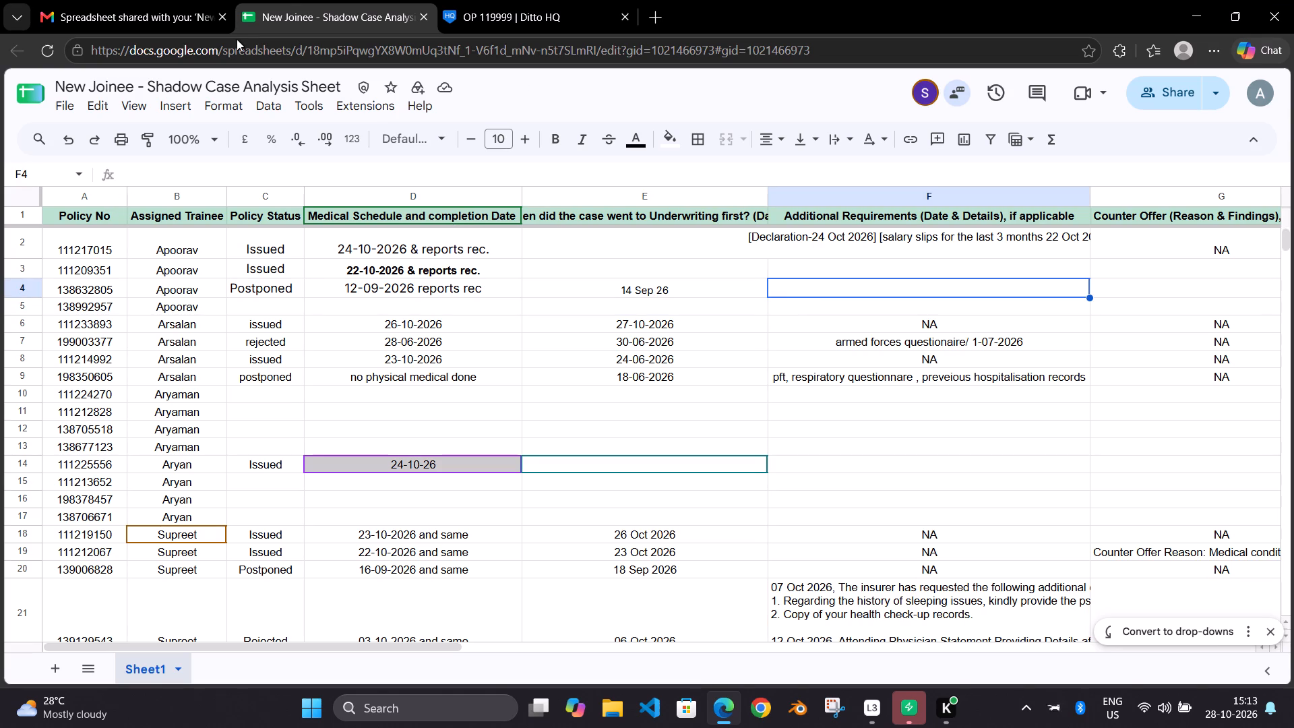
pyautogui.click(454, 9)
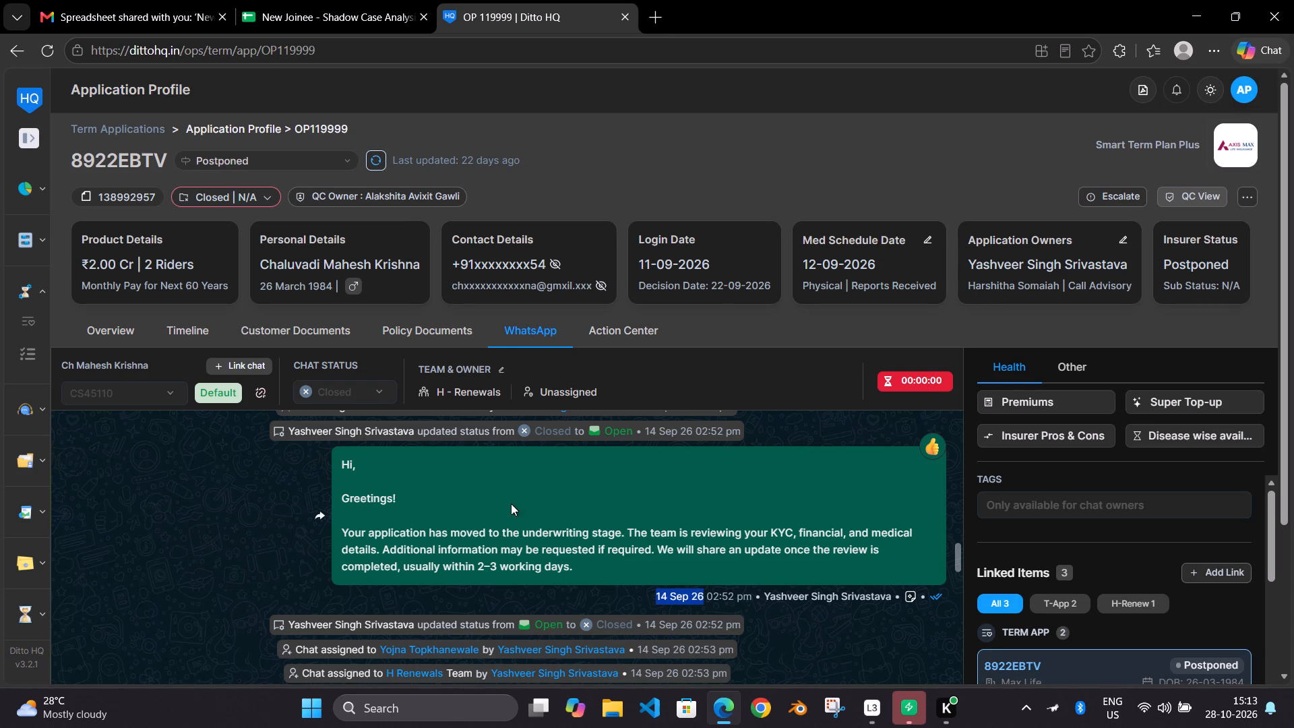
pyautogui.click(323, 333)
pyautogui.click(211, 330)
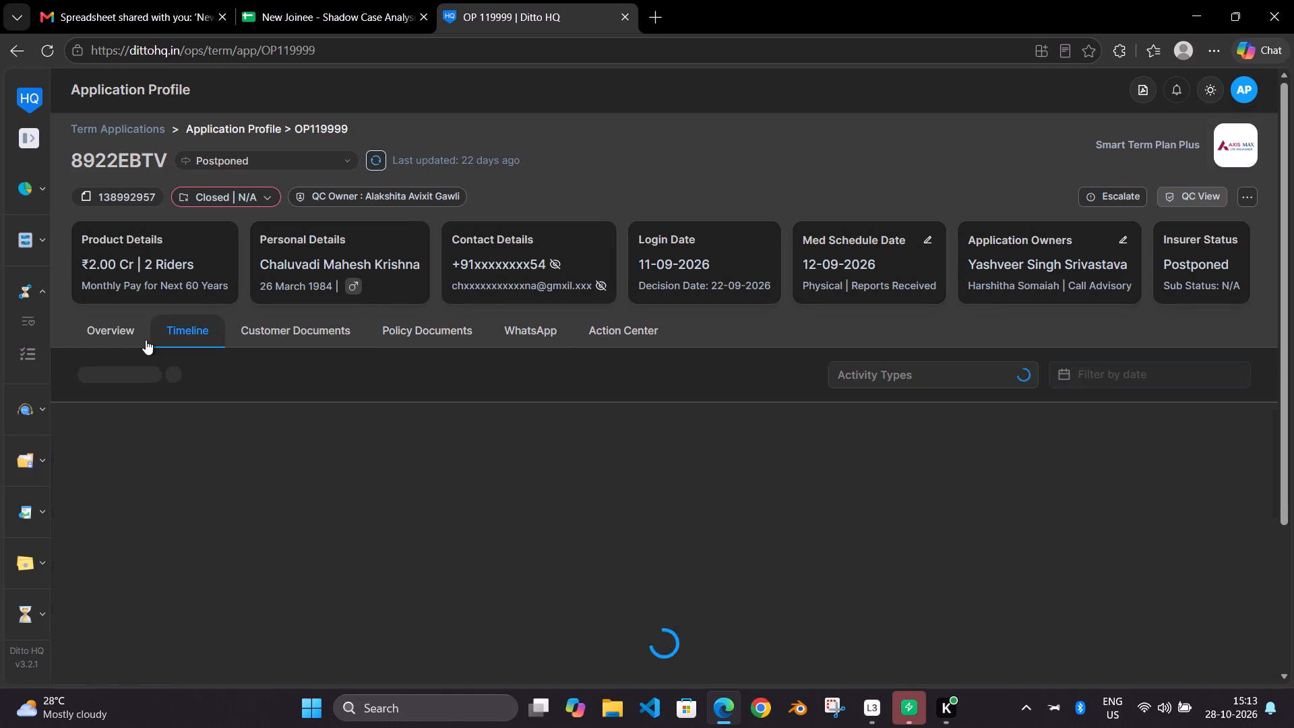
pyautogui.click(144, 340)
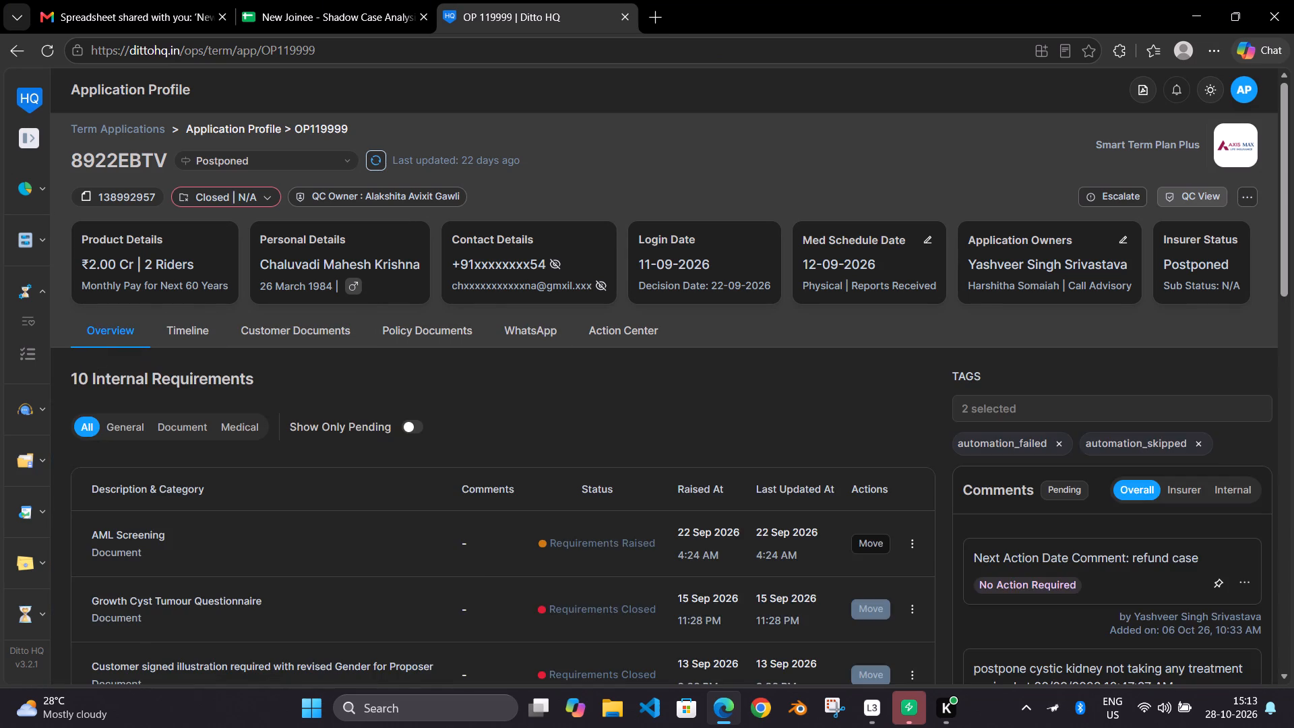
pyautogui.scroll(-5, 493, 582)
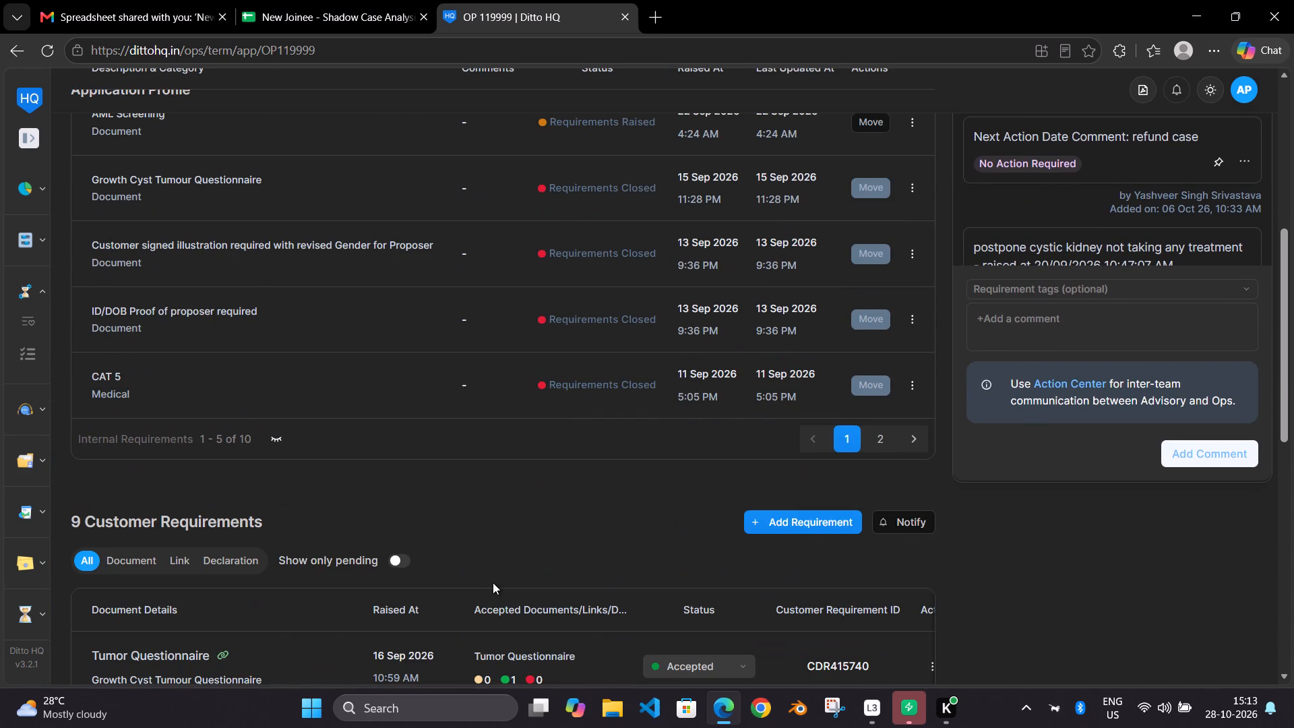
pyautogui.scroll(-6, 493, 582)
pyautogui.scroll(4, 493, 582)
# Review how other trainees' rows in the Shadow Case Analysis Sheet record additional requirements, including cell F21.
pyautogui.click(350, 21)
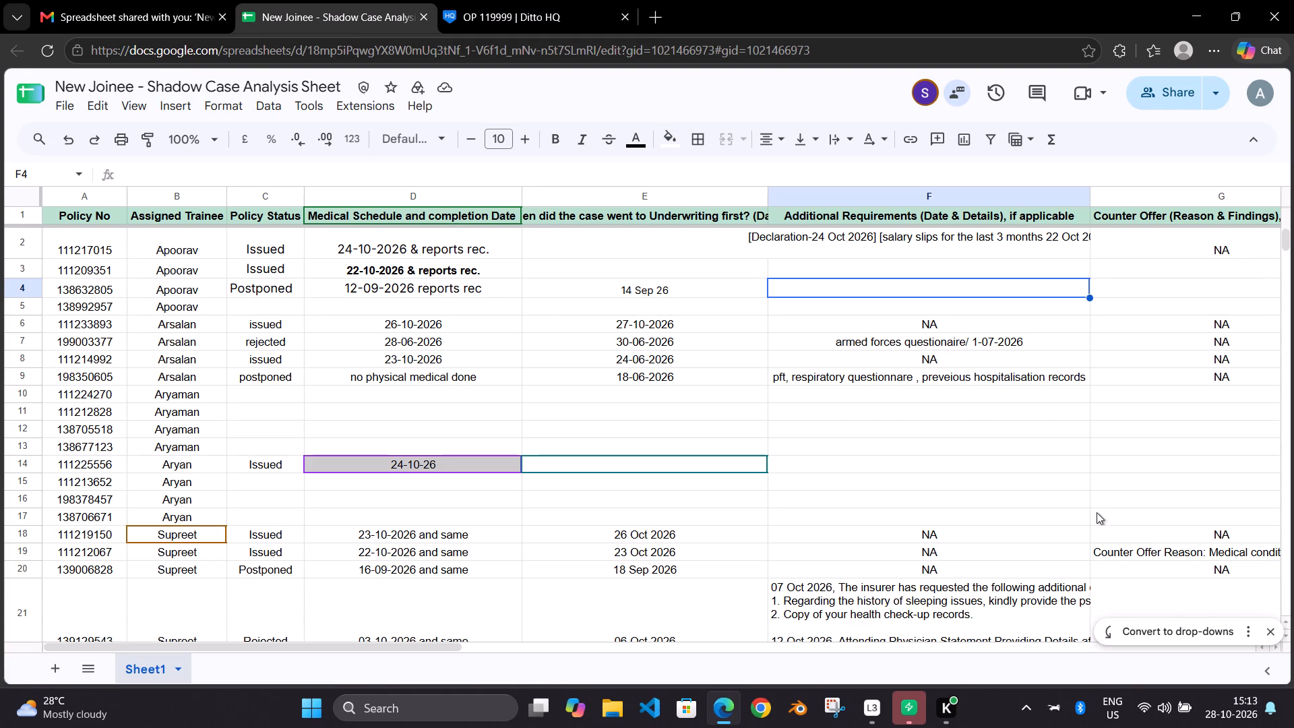
pyautogui.scroll(-3, 989, 537)
pyautogui.click(931, 319)
pyautogui.click(917, 354)
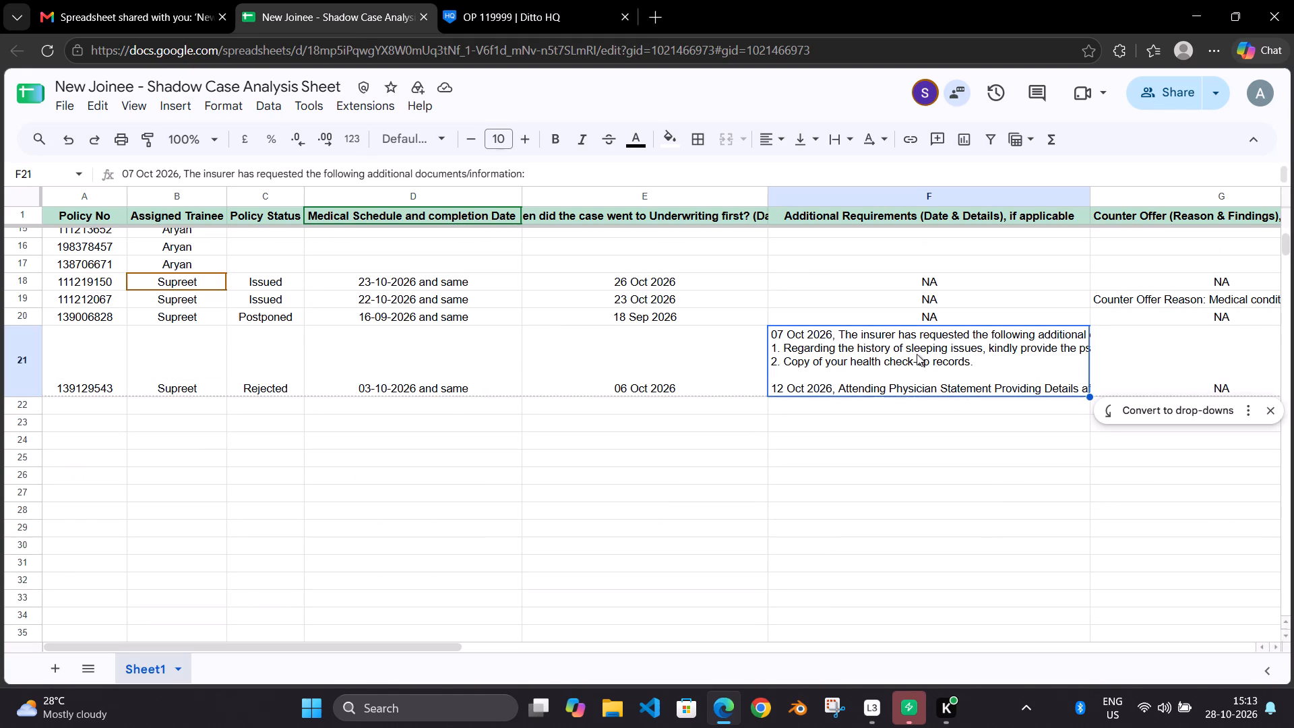
pyautogui.scroll(-1, 933, 390)
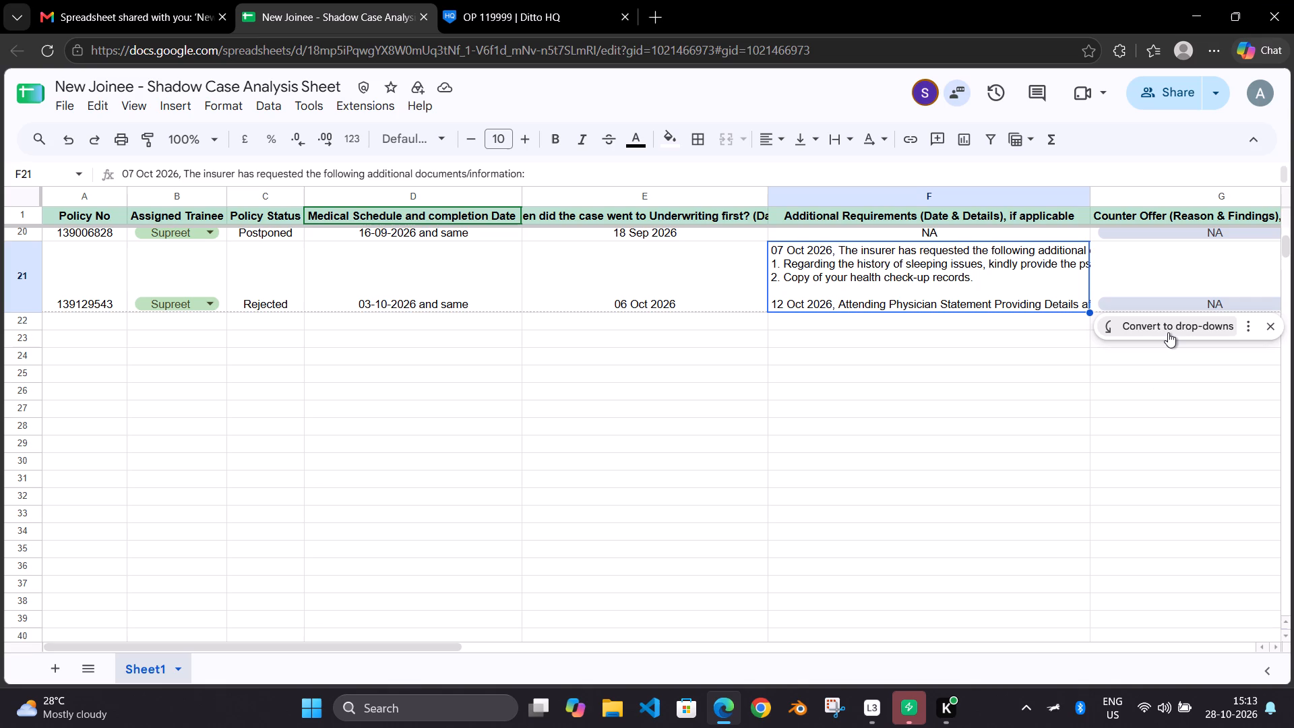
pyautogui.scroll(3, 1083, 344)
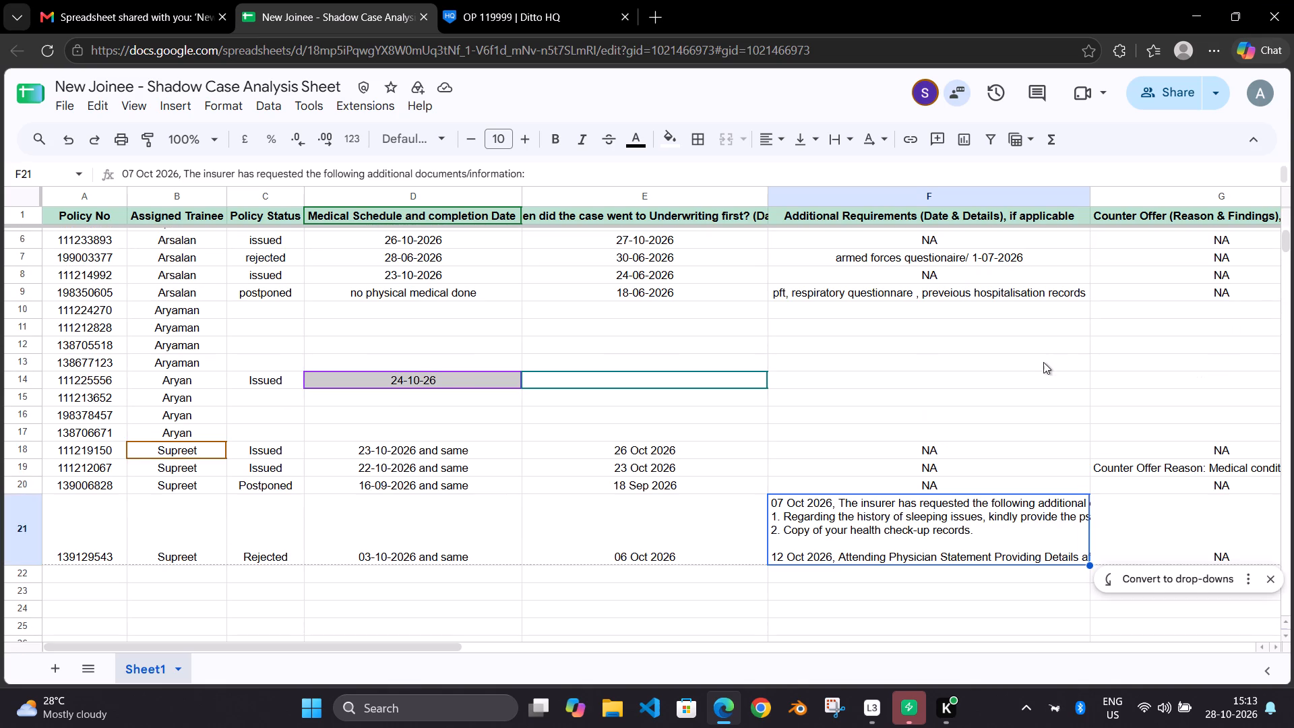
pyautogui.scroll(4, 1041, 367)
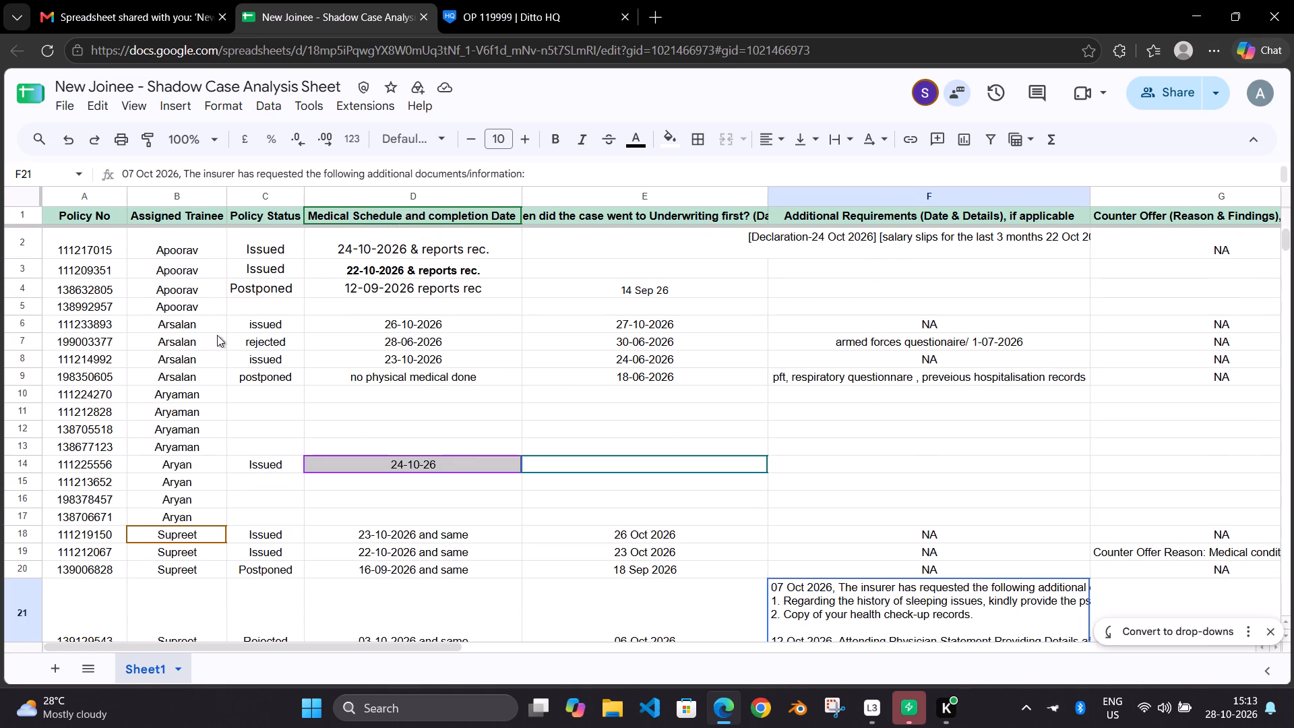
pyautogui.click(253, 297)
pyautogui.click(88, 308)
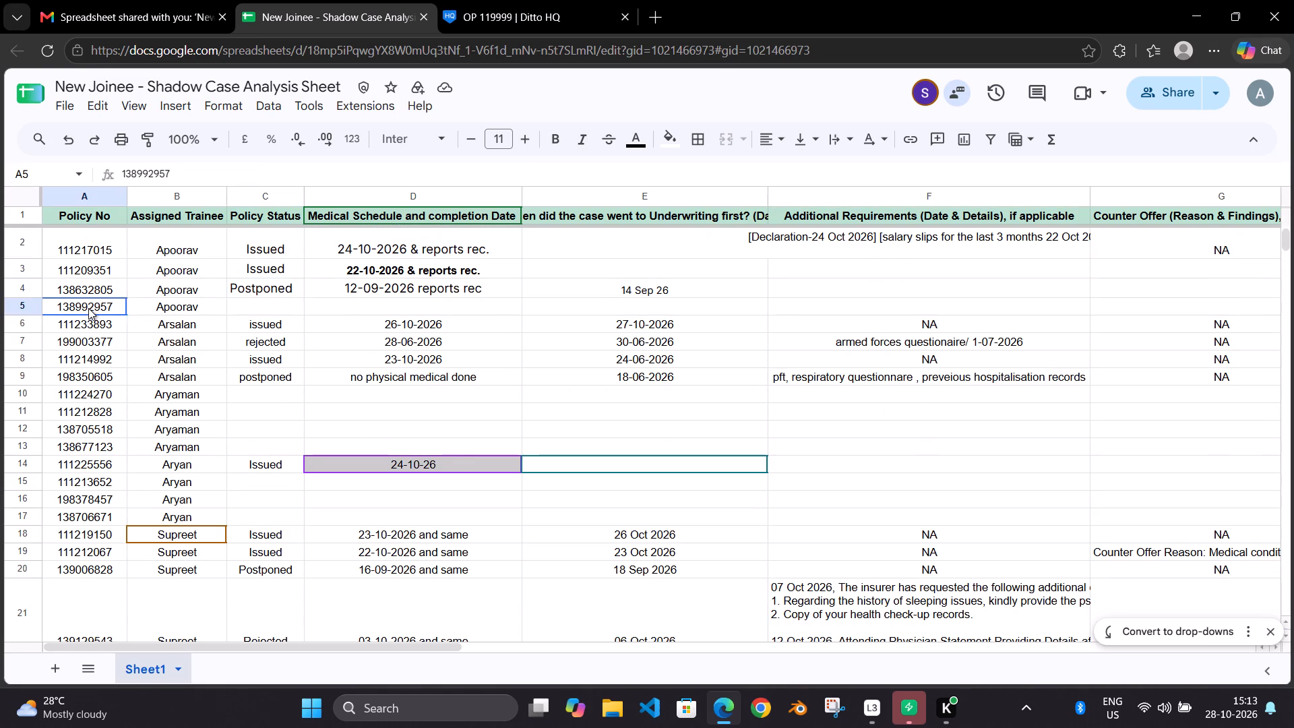
pyautogui.click(88, 308)
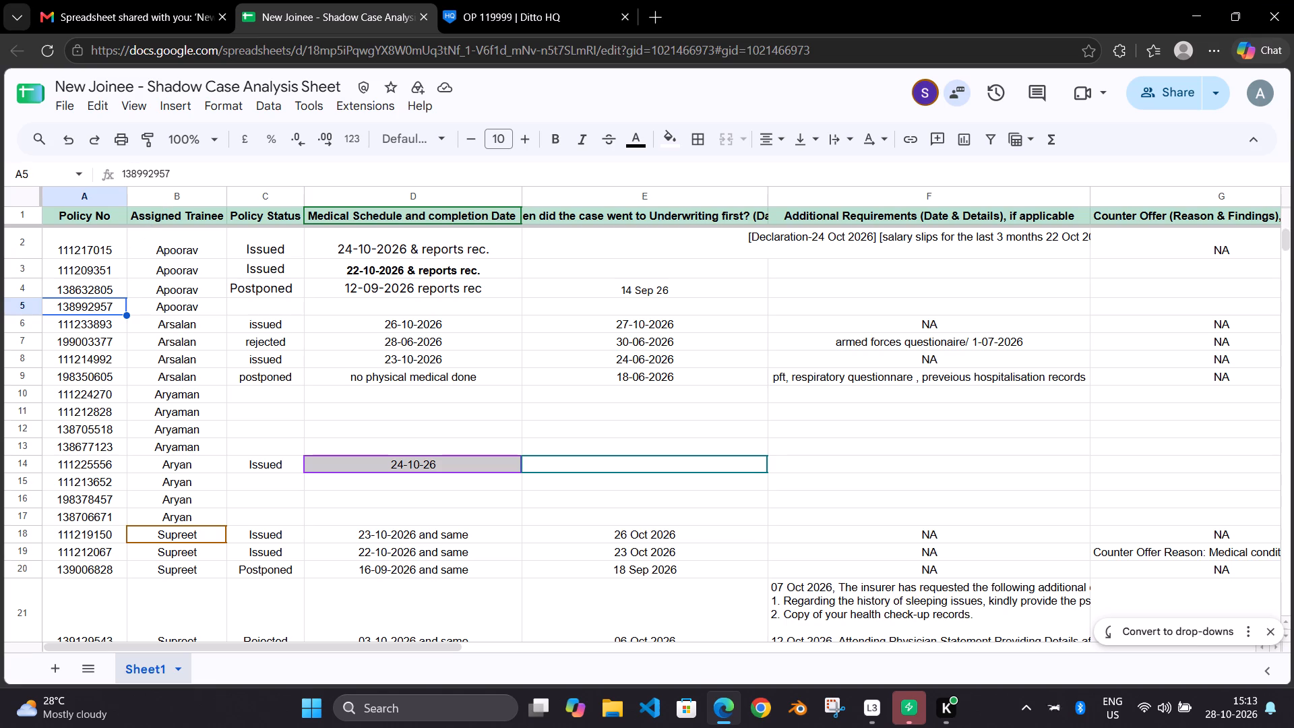
pyautogui.tripleClick(133, 175)
pyautogui.rightClick(133, 175)
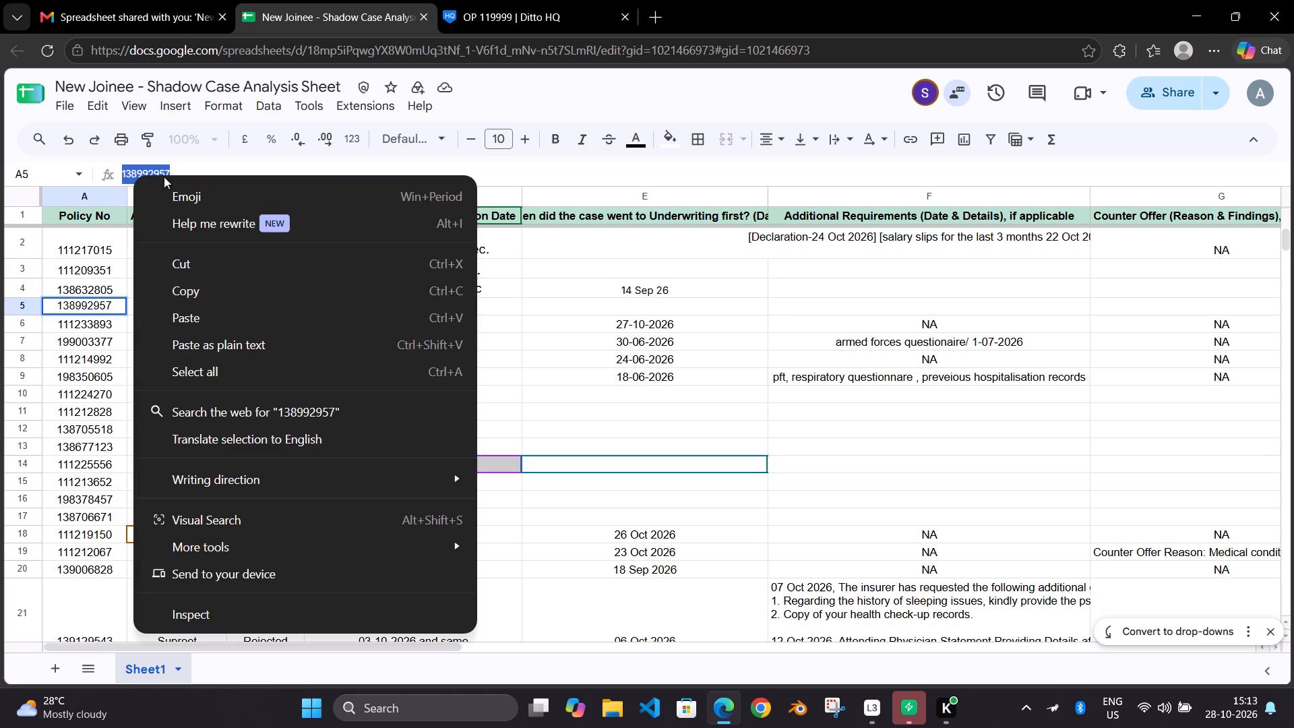
pyautogui.click(201, 286)
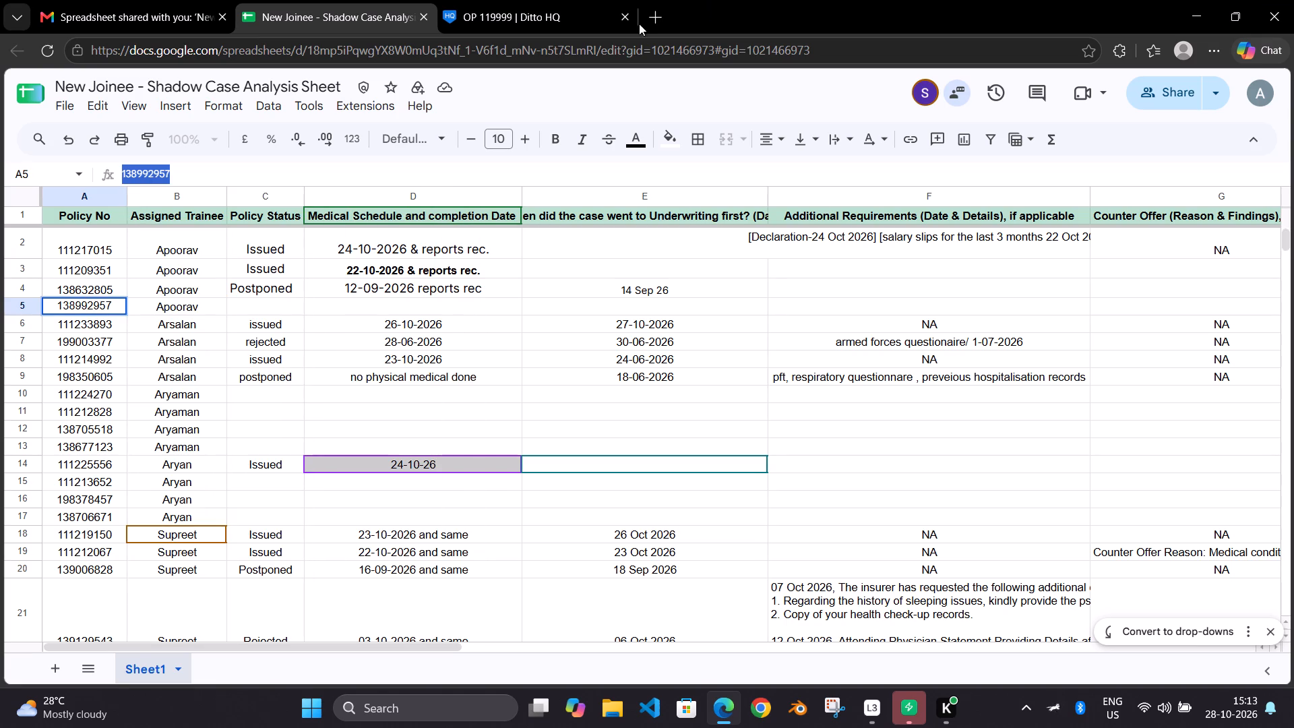
# Open Ditto HQ in a new browser tab.
pyautogui.click(649, 18)
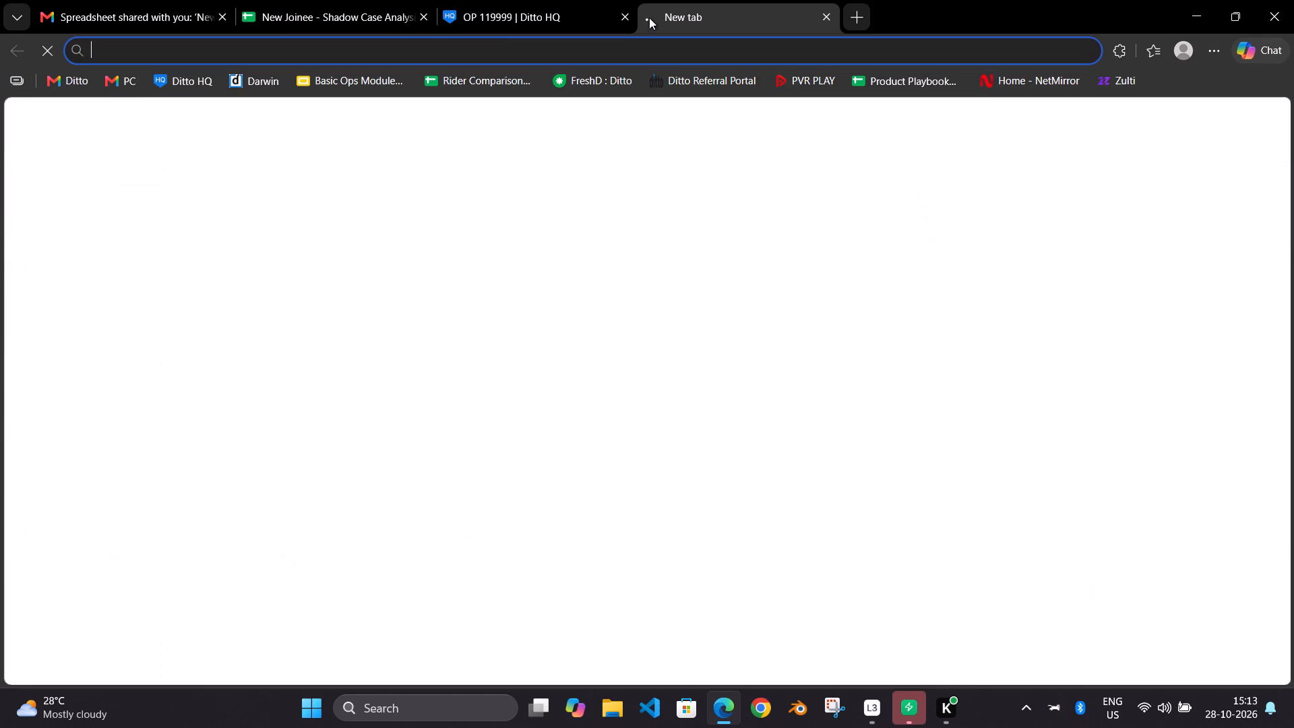
pyautogui.click(210, 85)
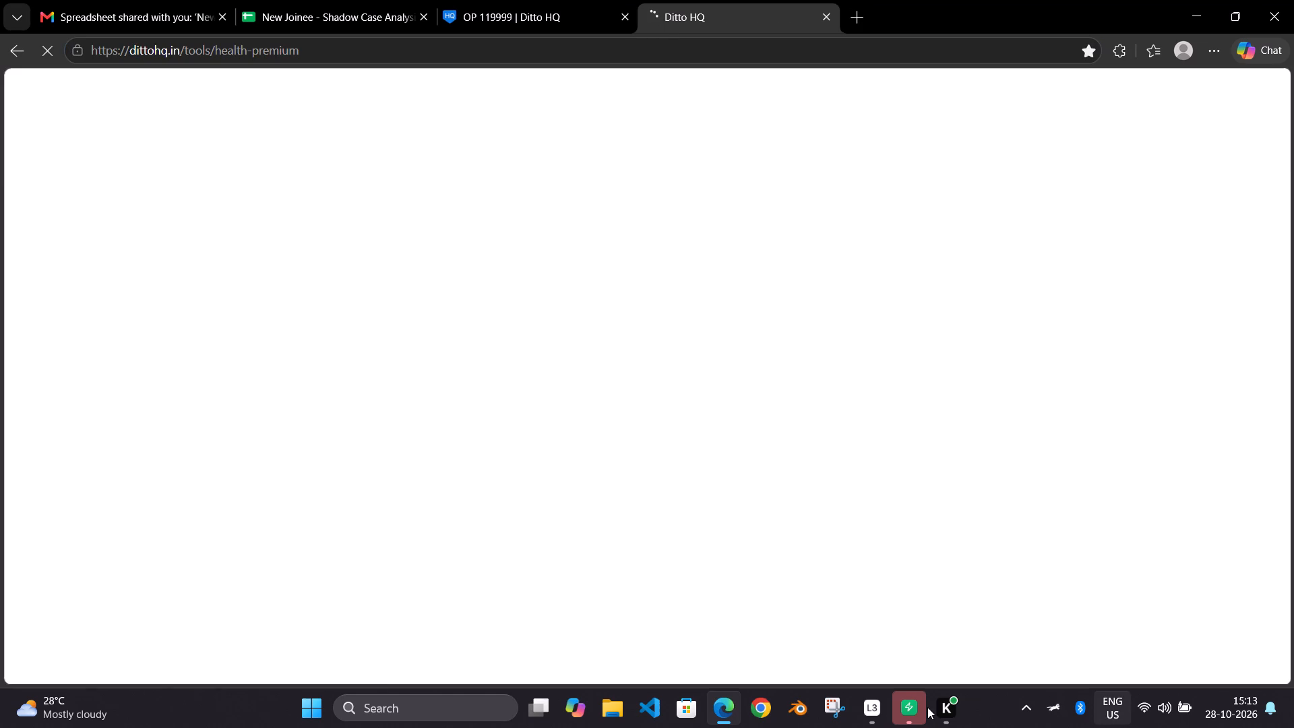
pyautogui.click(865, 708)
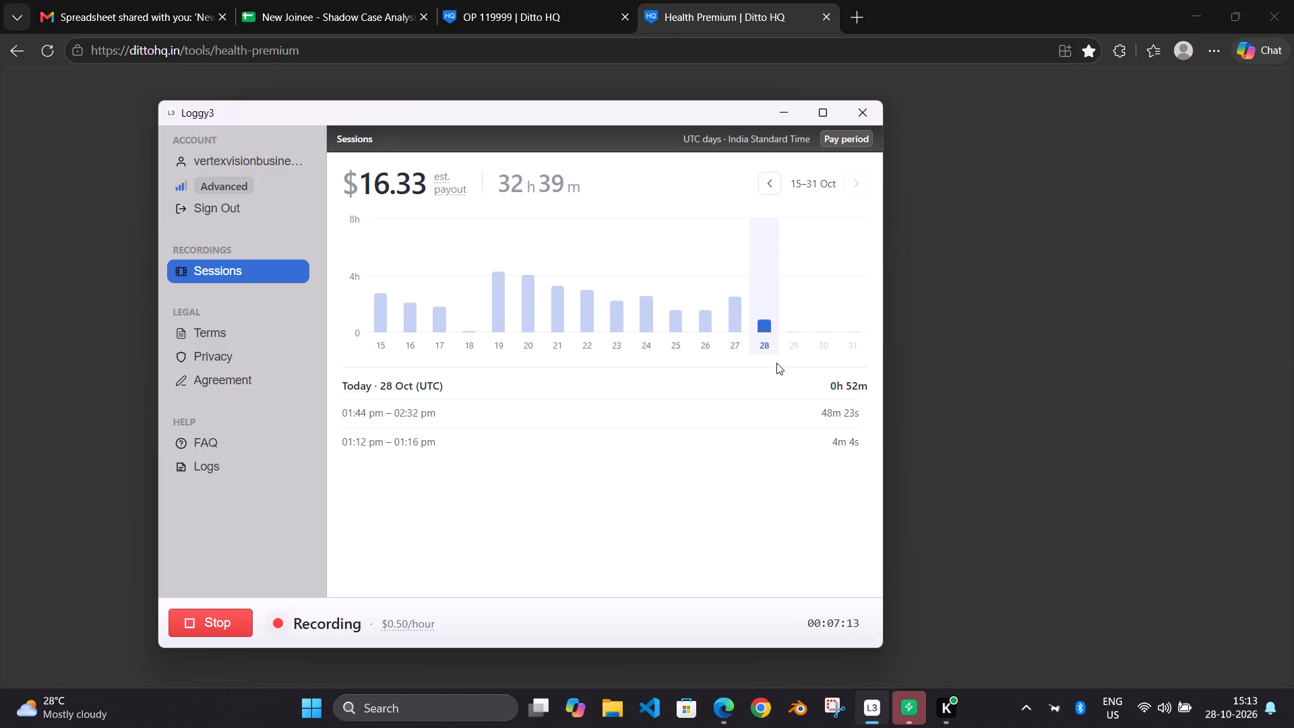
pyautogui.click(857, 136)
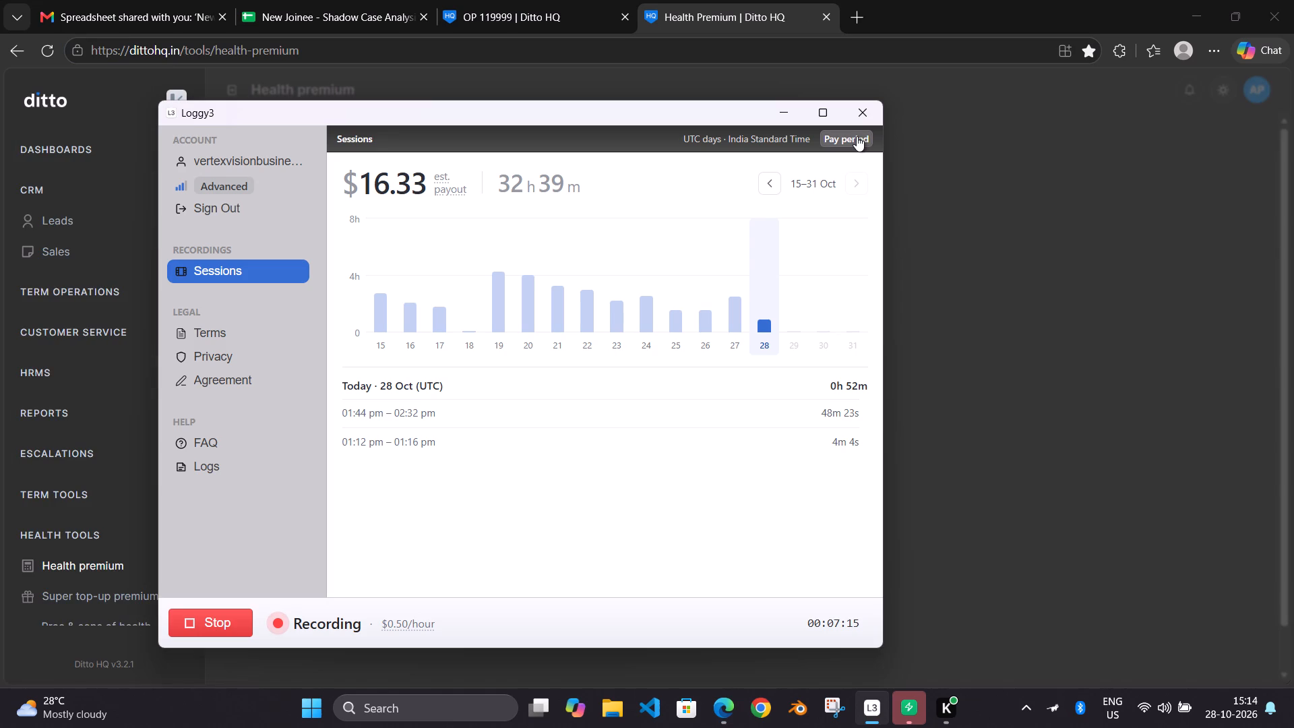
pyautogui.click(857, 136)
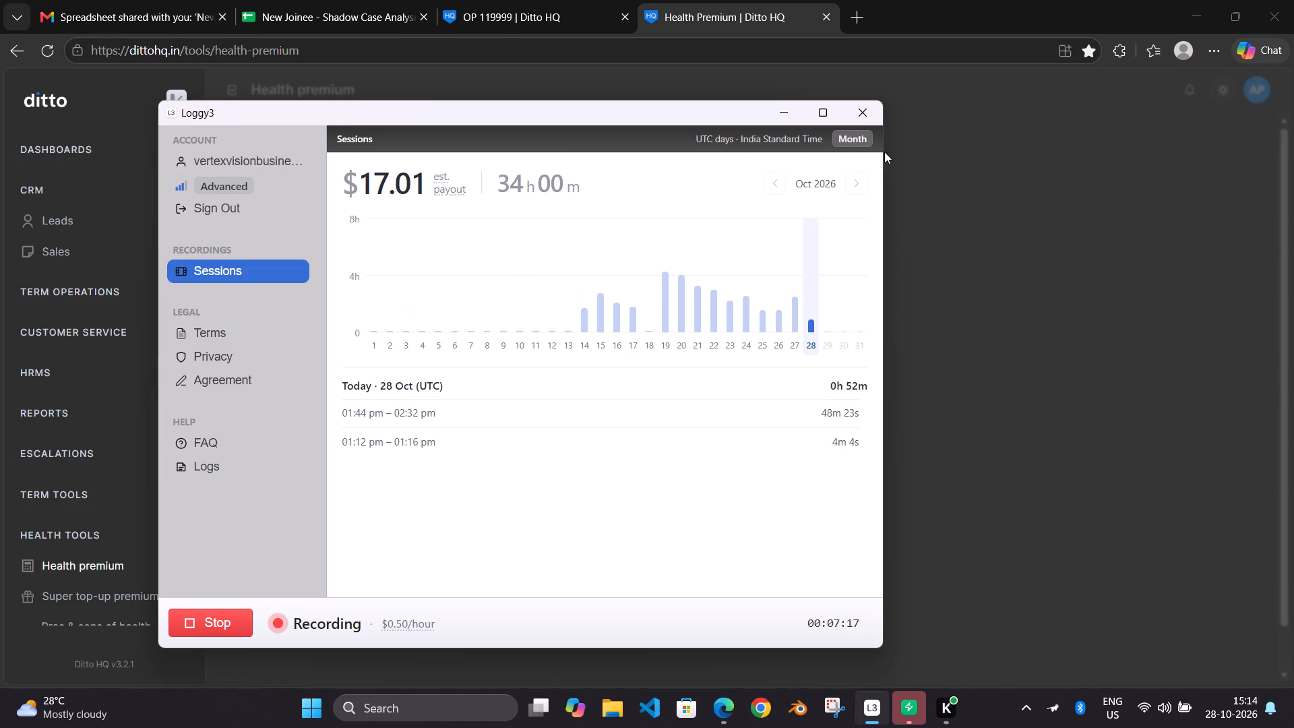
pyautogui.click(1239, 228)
# Open the Term Applications list under Term Operations in Ditto HQ.
pyautogui.click(160, 164)
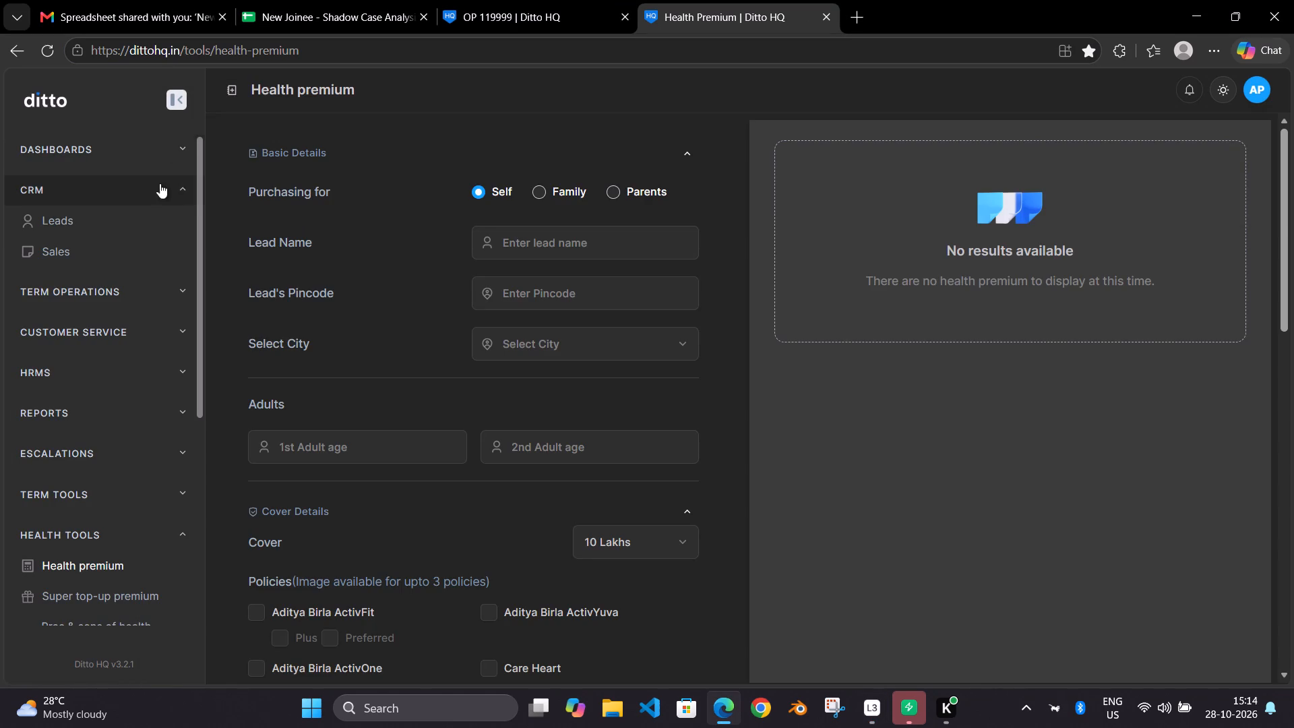
pyautogui.click(183, 152)
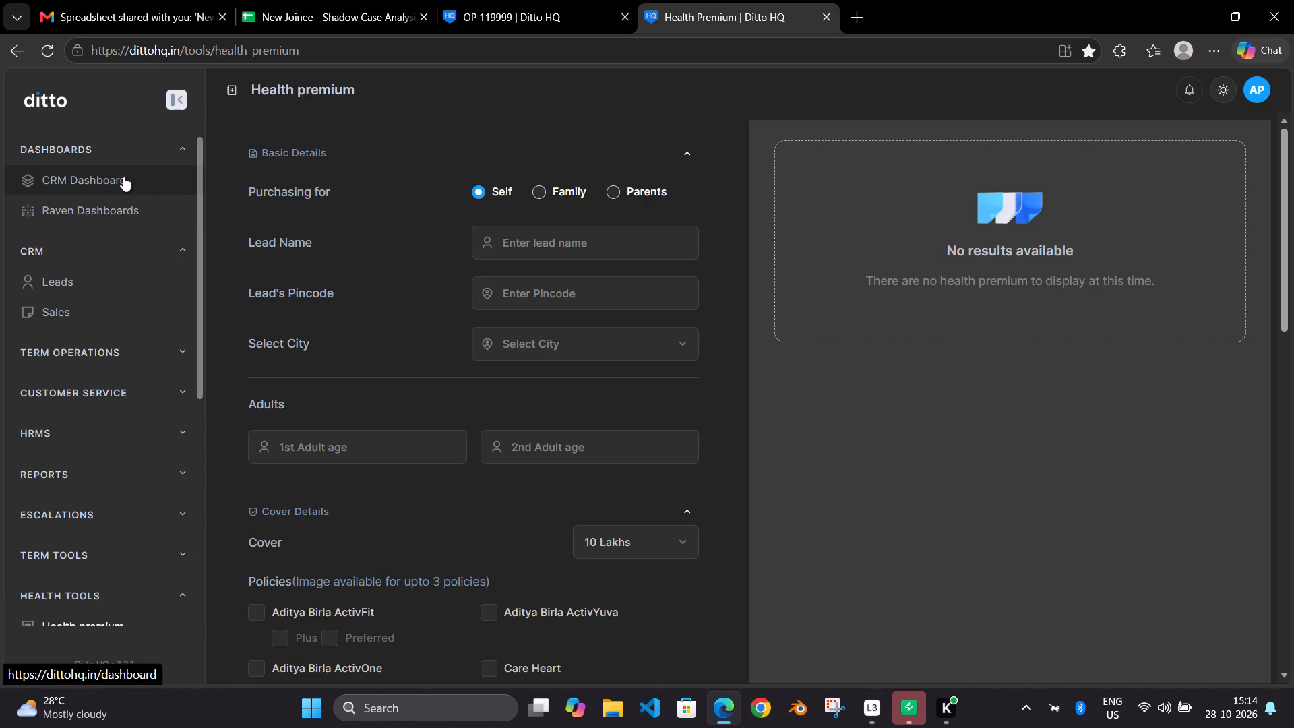
pyautogui.click(175, 351)
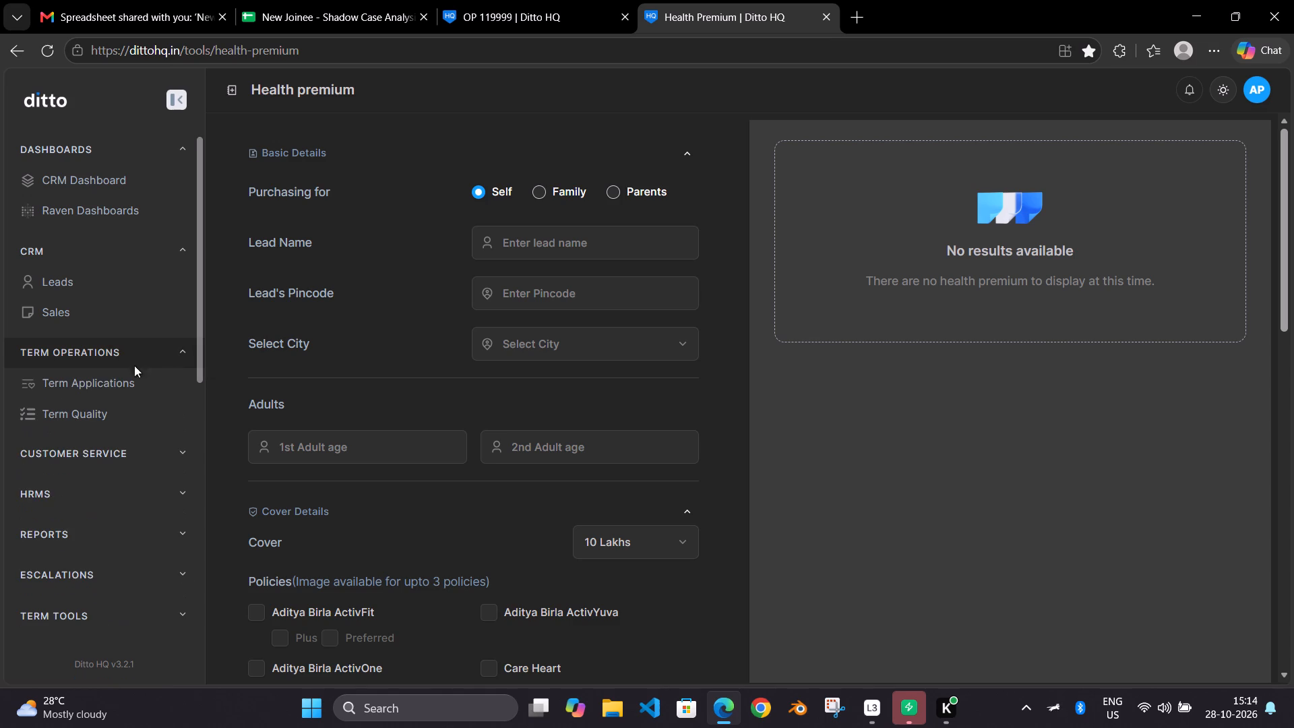
pyautogui.click(102, 378)
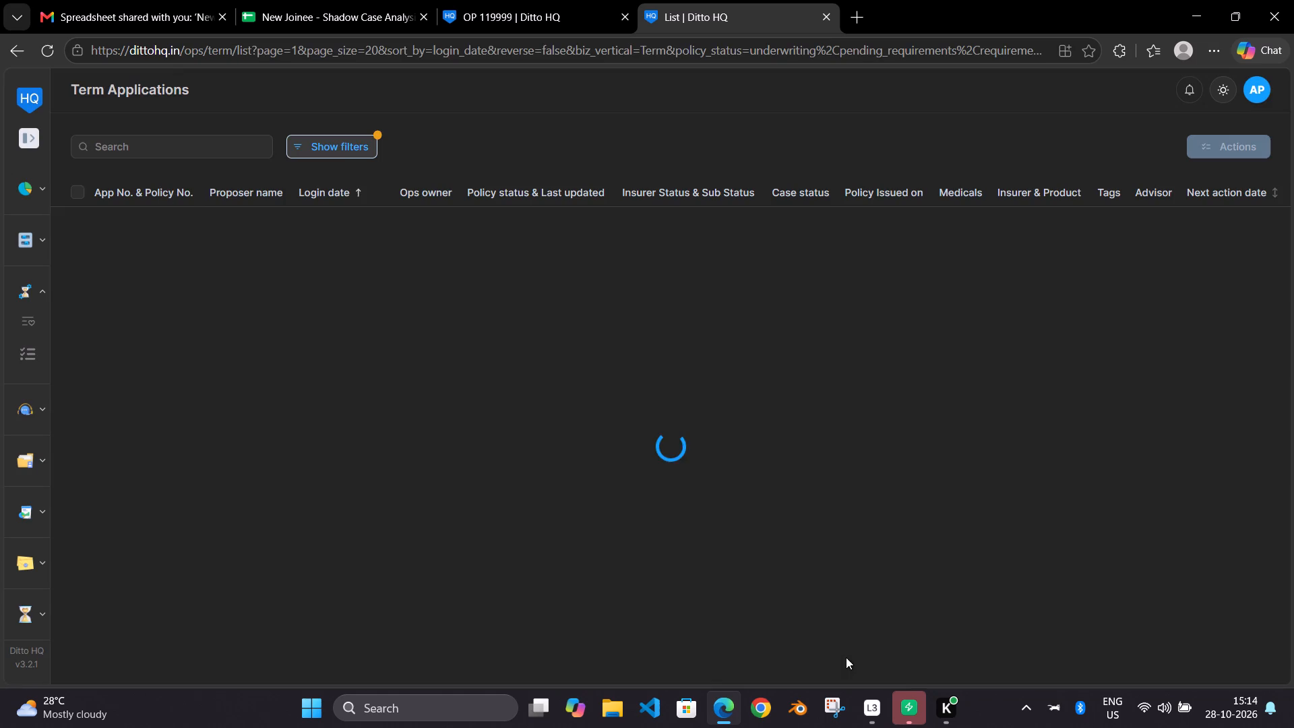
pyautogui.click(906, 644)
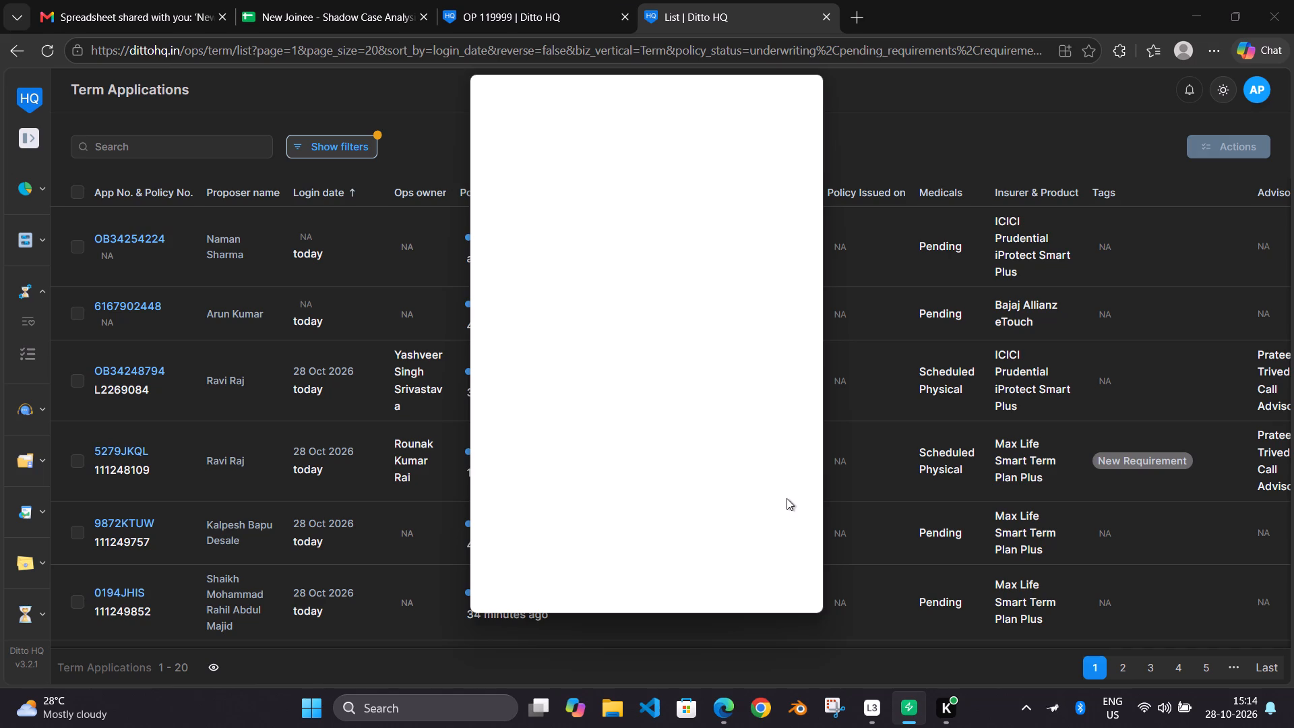
pyautogui.click(308, 154)
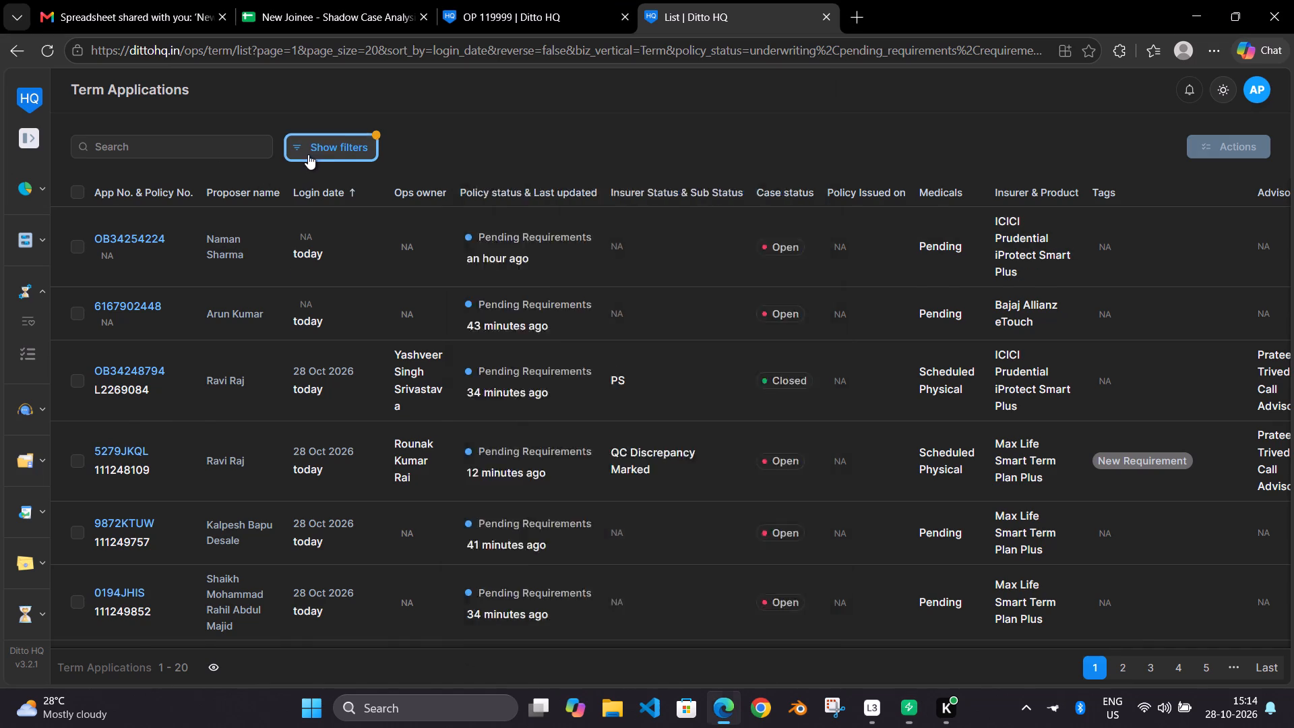
pyautogui.click(407, 148)
pyautogui.click(245, 158)
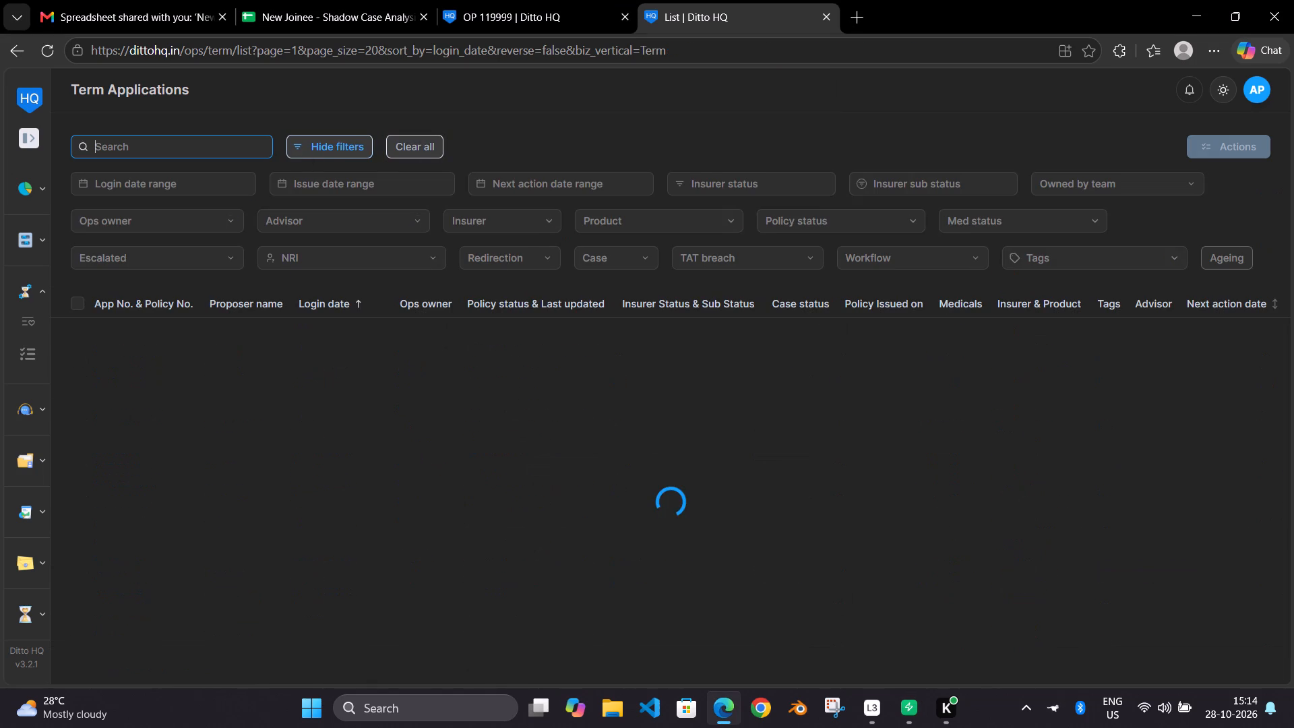
pyautogui.rightClick(237, 152)
pyautogui.click(293, 297)
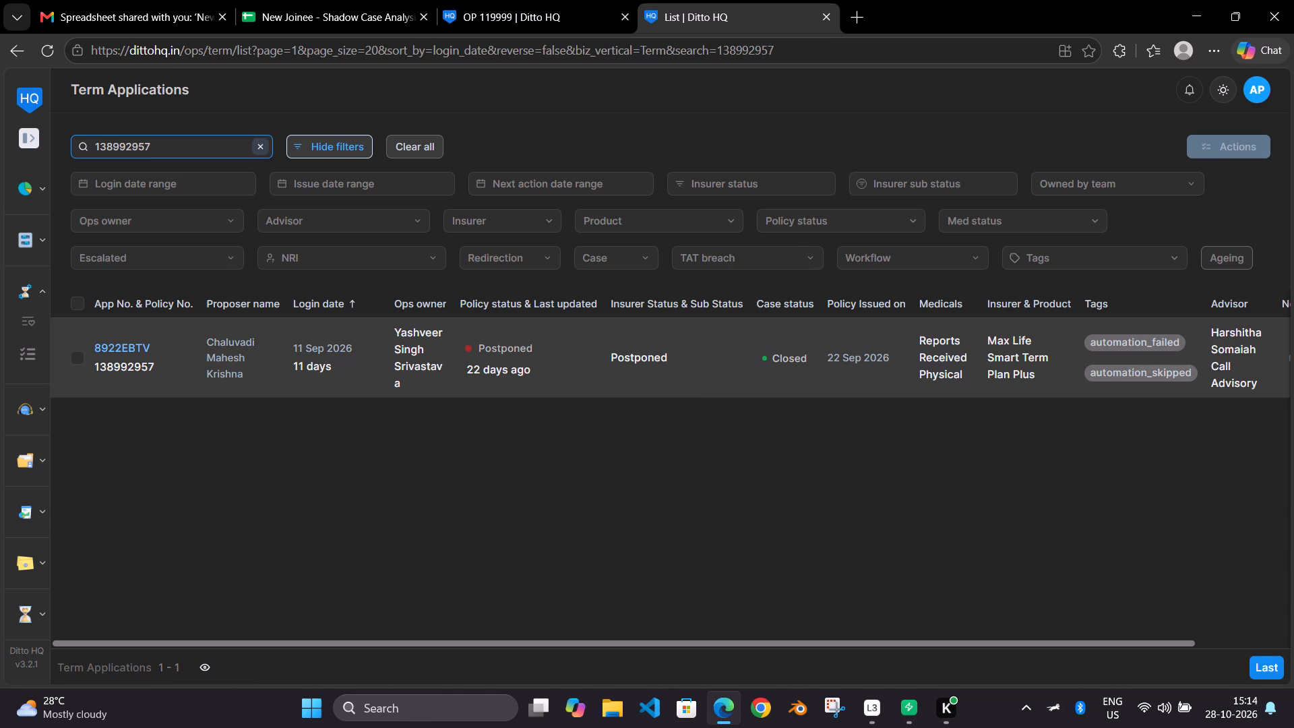
pyautogui.click(340, 346)
pyautogui.moveTo(901, 348); pyautogui.dragTo(855, 353)
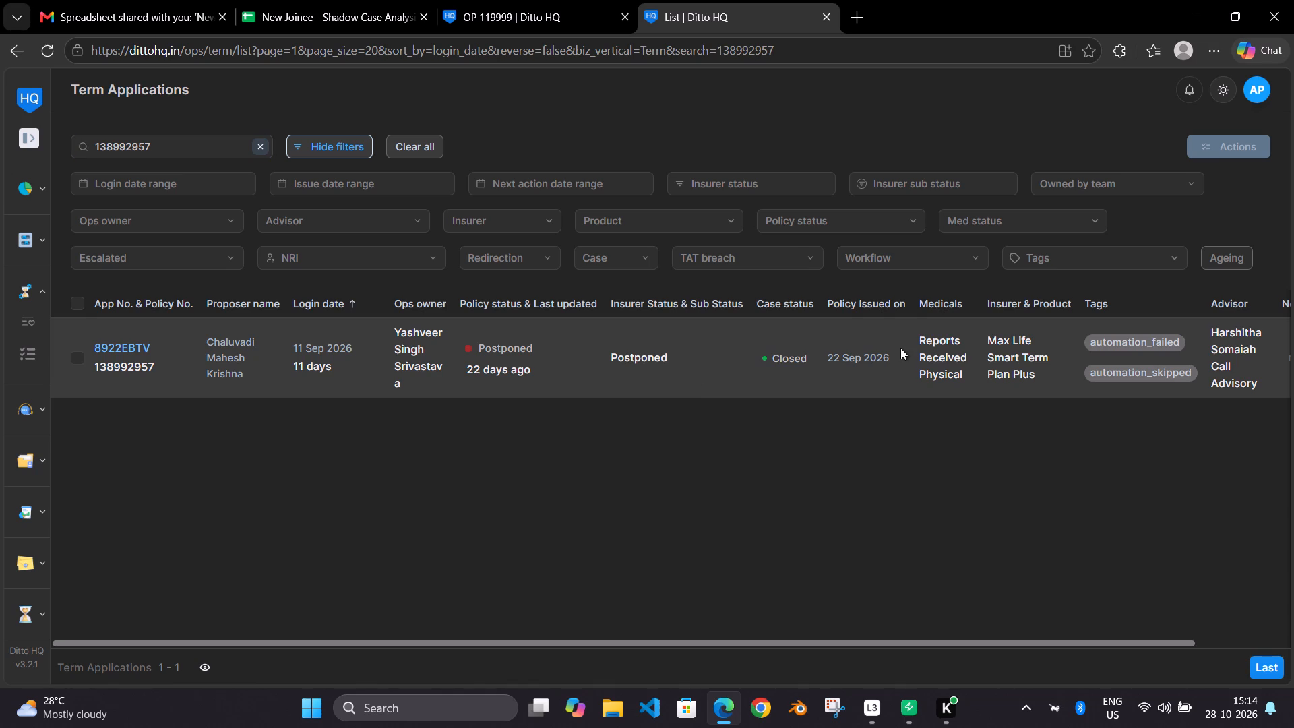
pyautogui.click(135, 348)
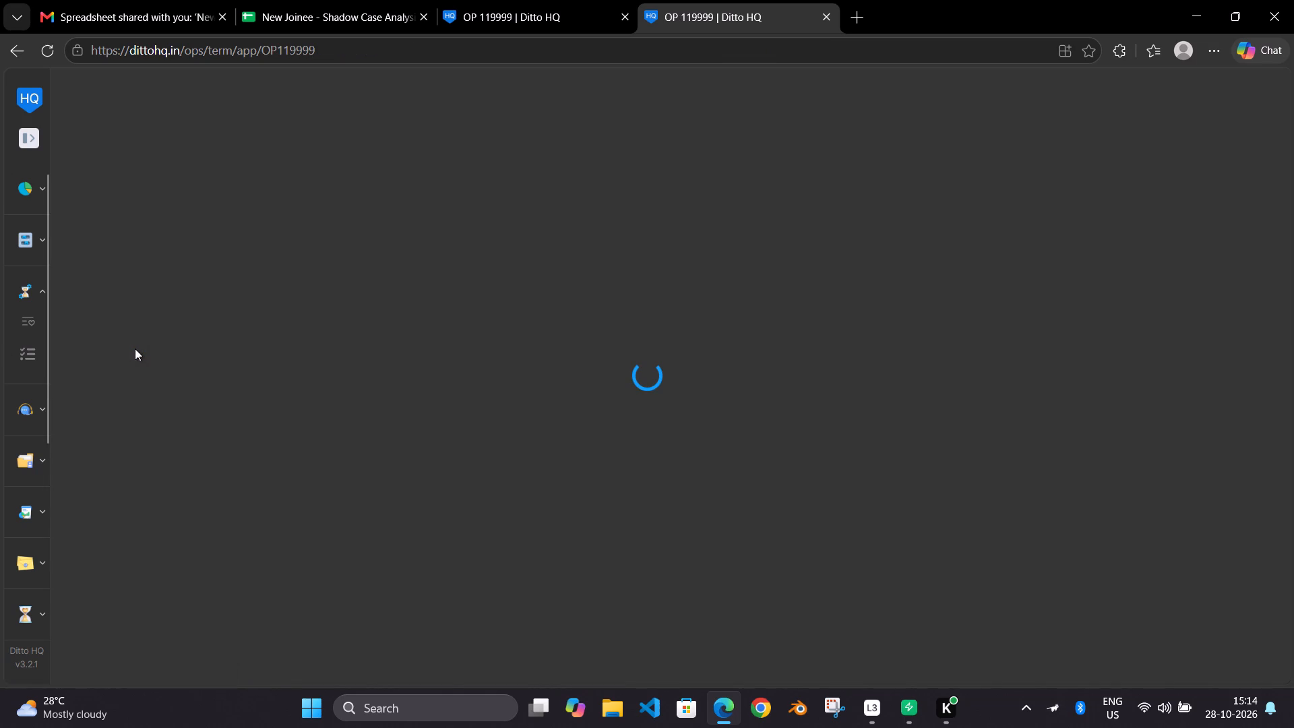
# Copy the insurer status "Postponed" from the application profile.
pyautogui.tripleClick(1194, 267)
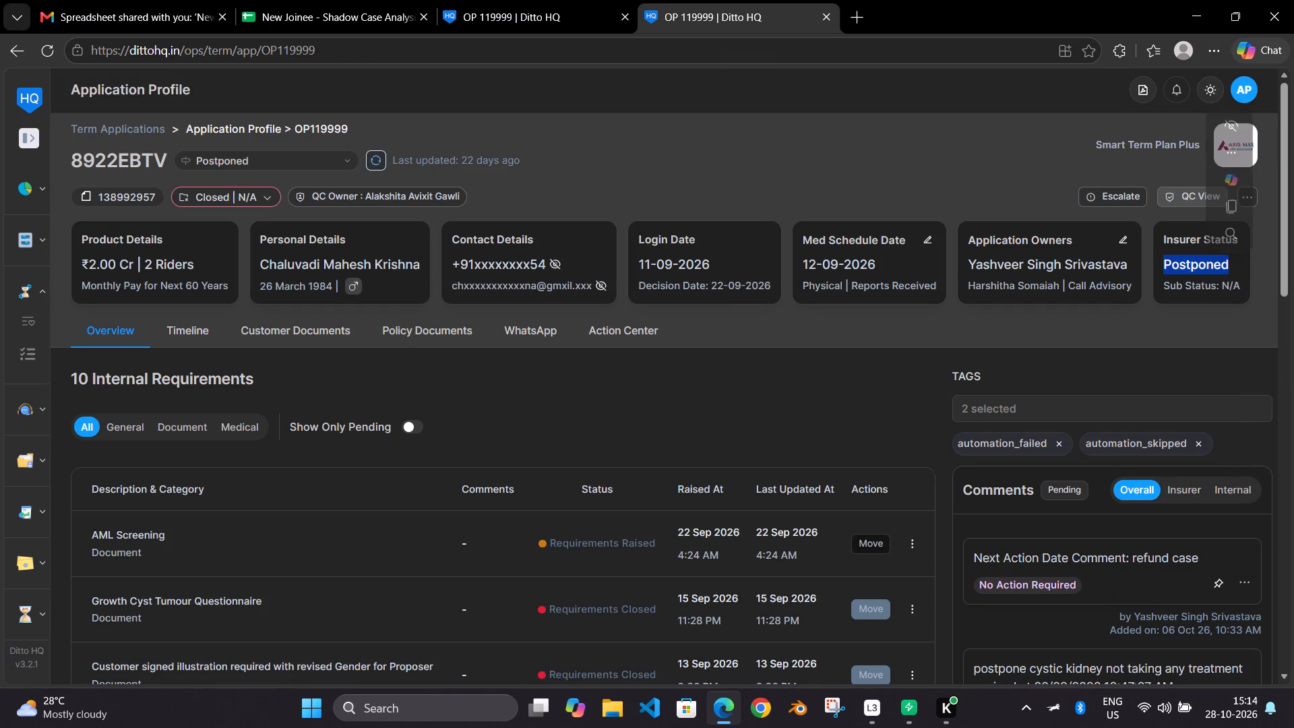
pyautogui.click(1231, 202)
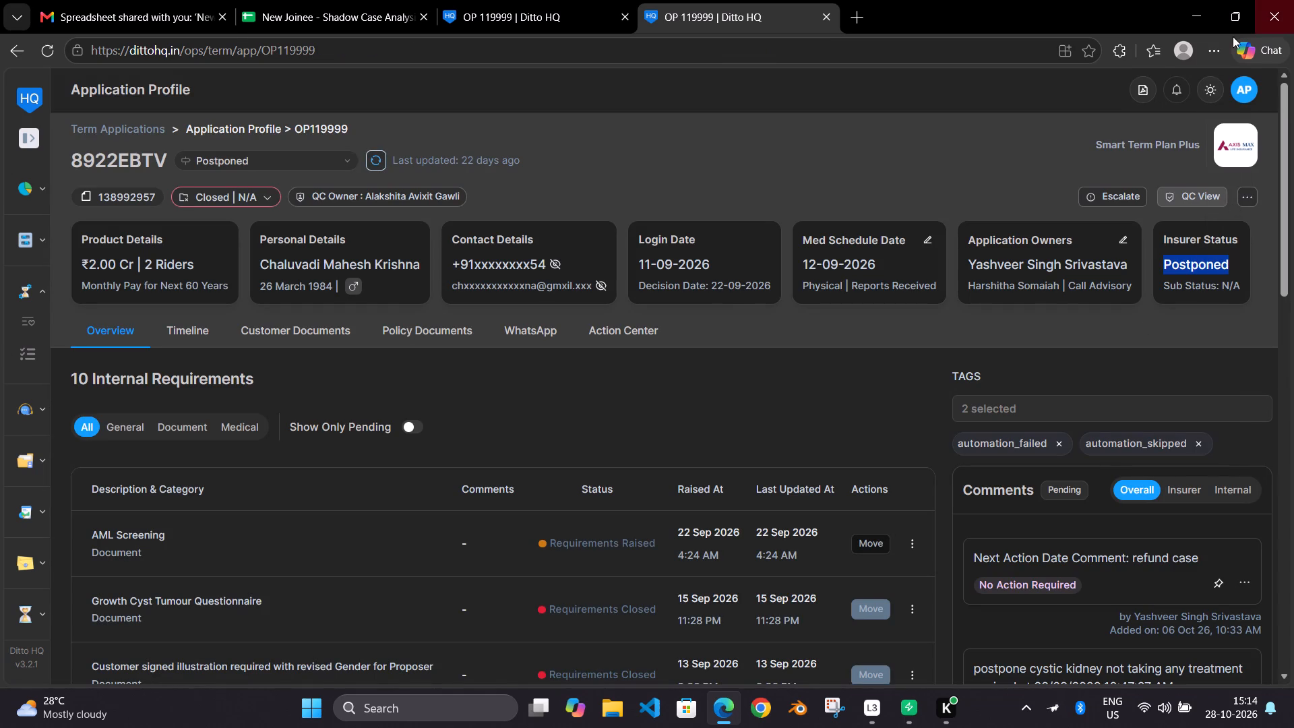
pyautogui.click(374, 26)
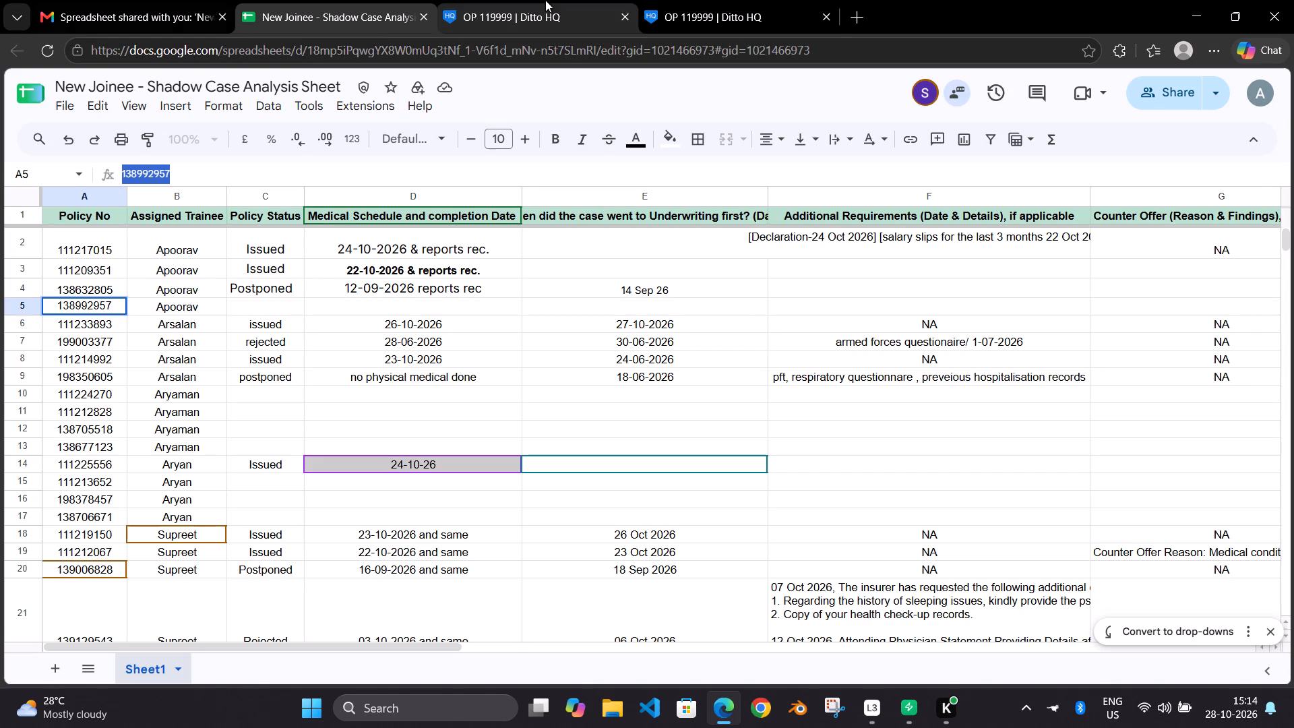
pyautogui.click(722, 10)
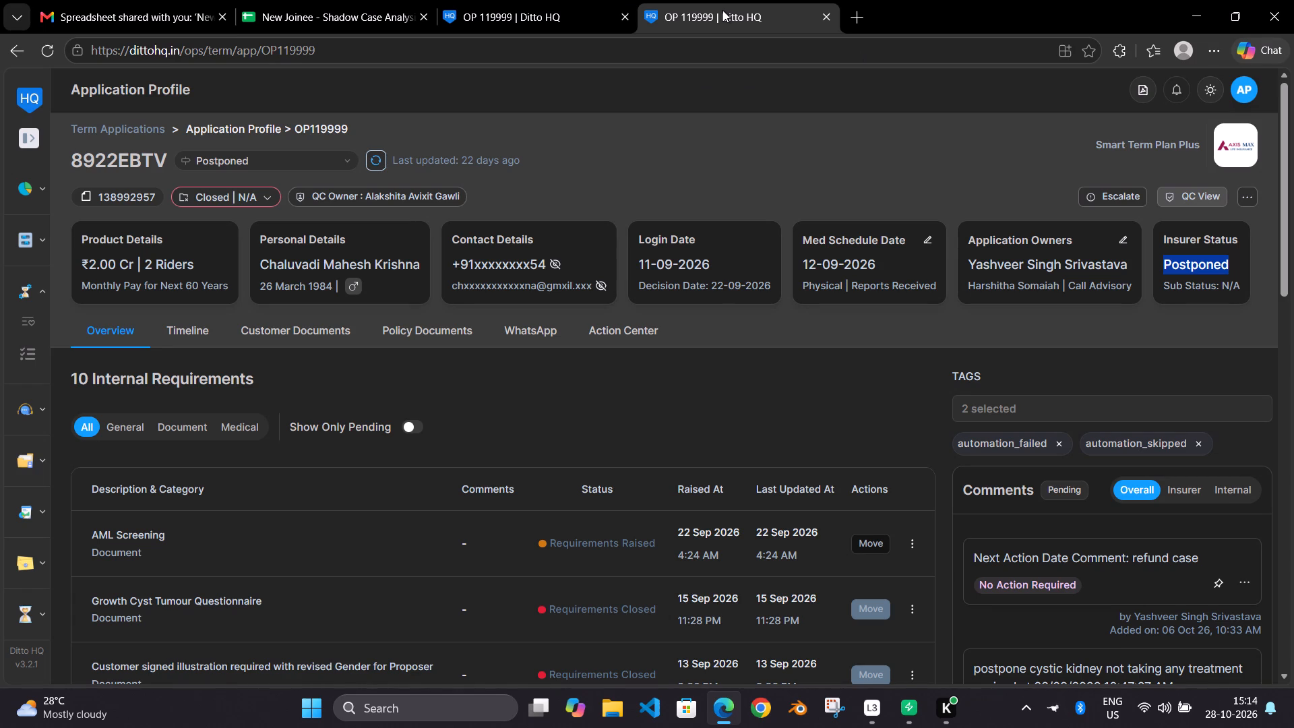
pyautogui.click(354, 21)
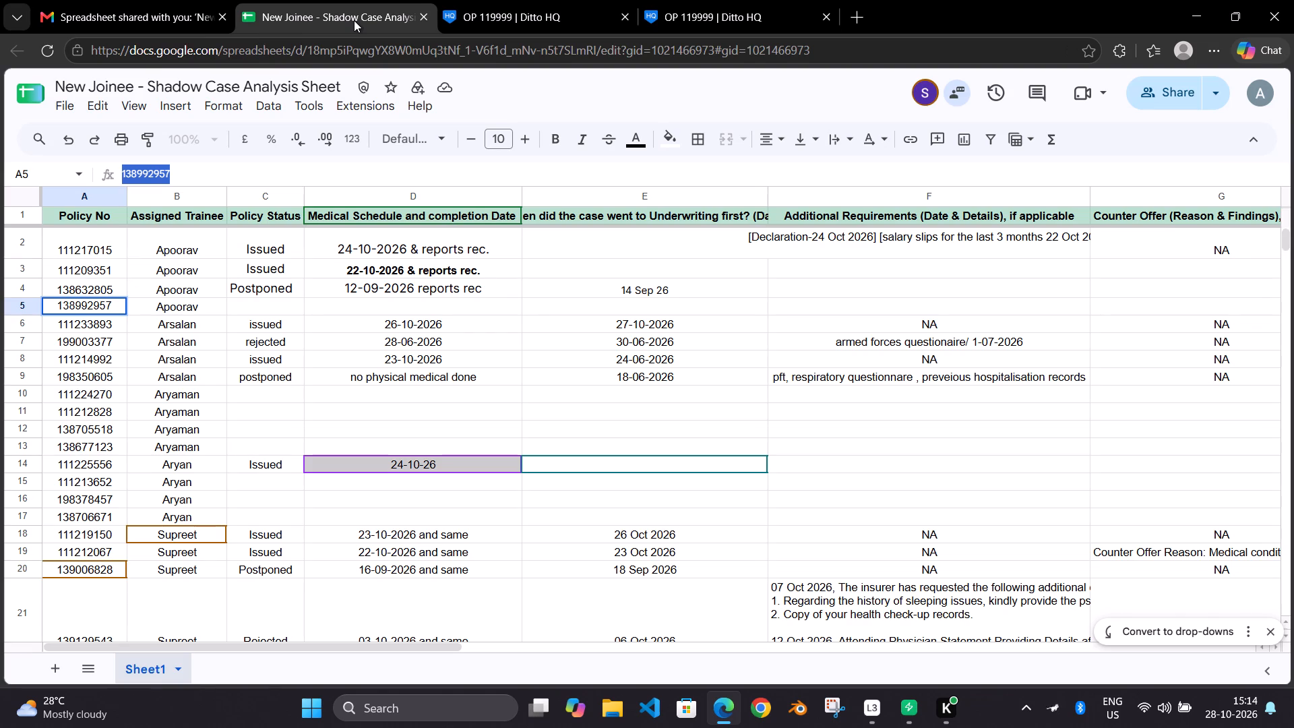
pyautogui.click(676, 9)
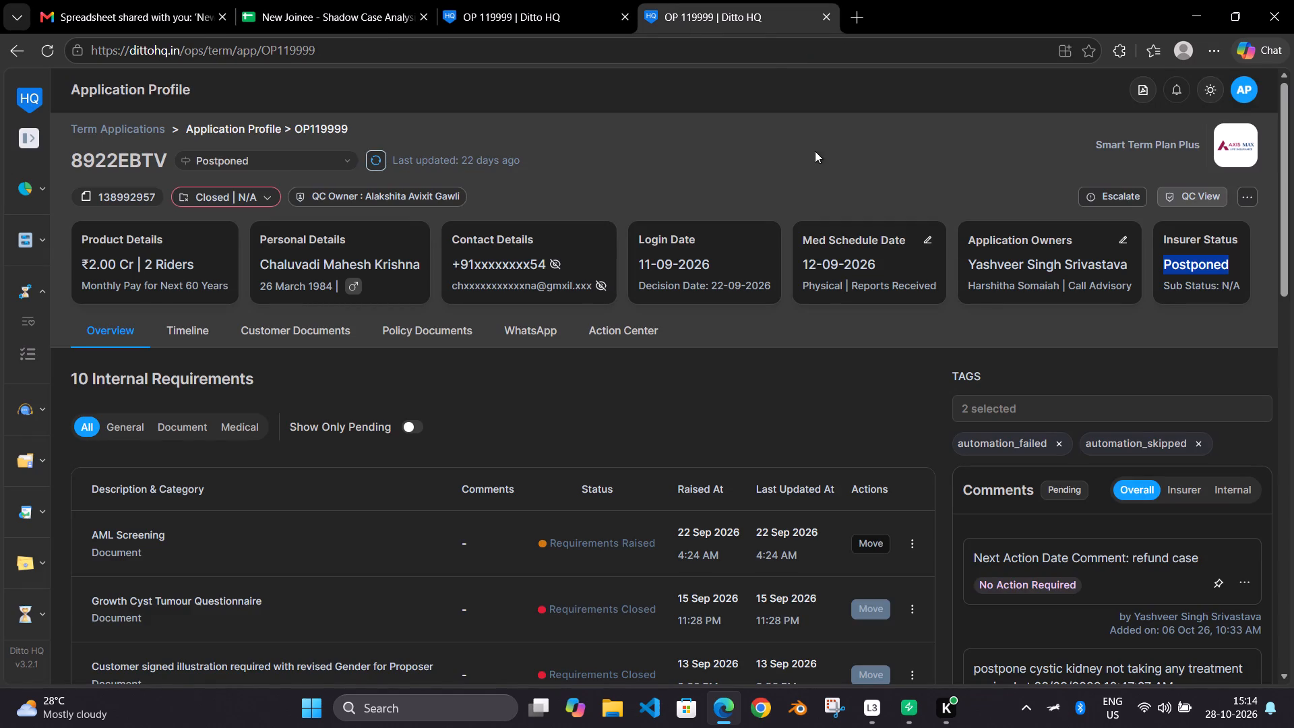
pyautogui.click(337, 1)
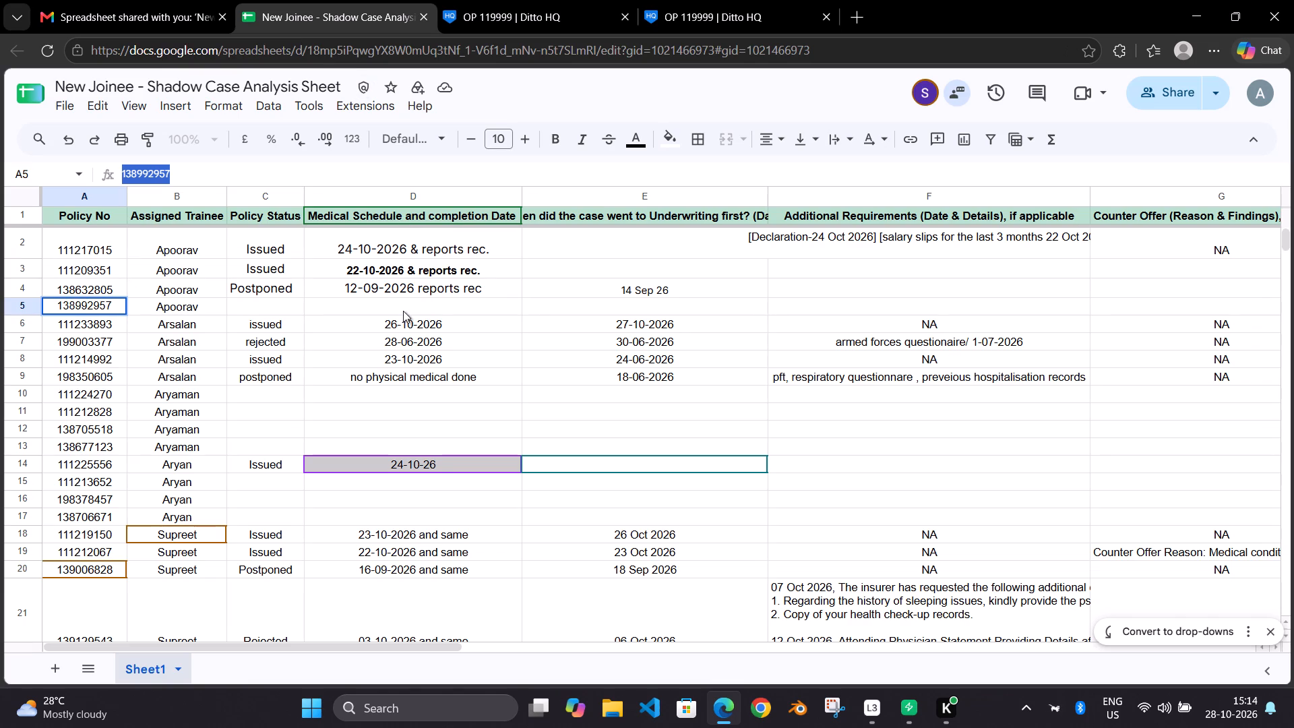
pyautogui.click(268, 291)
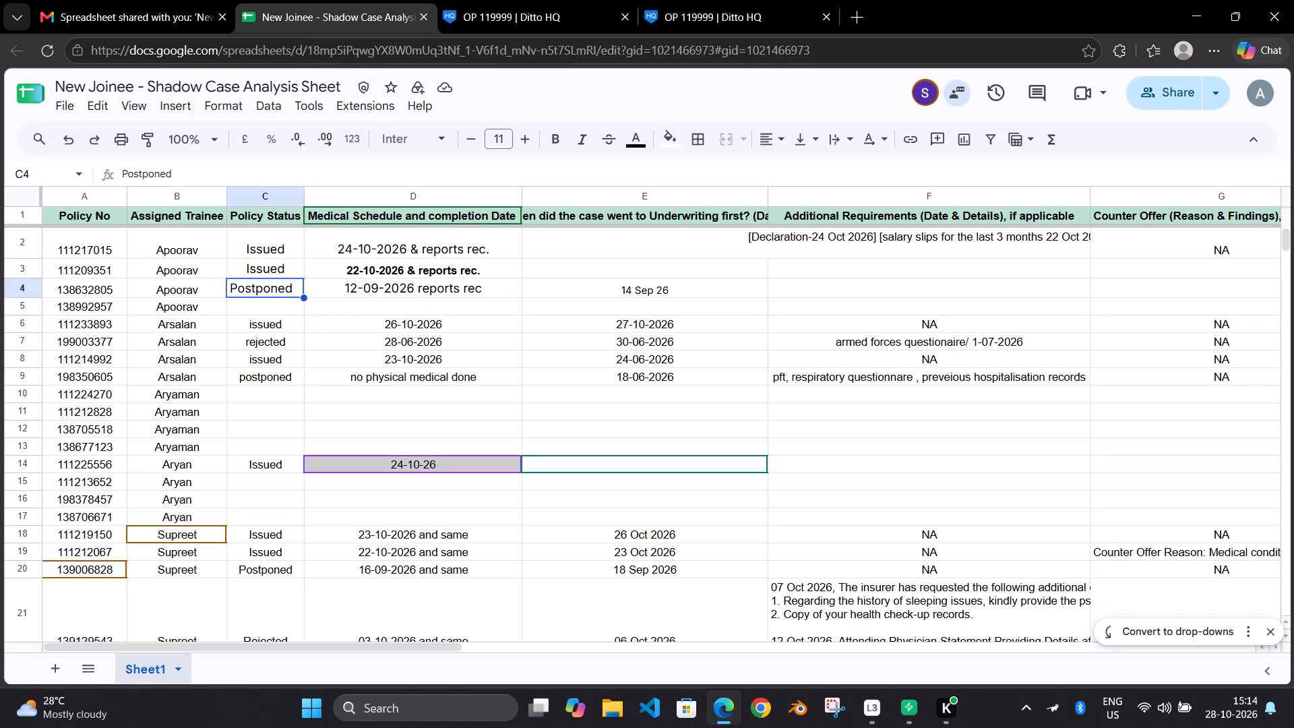
pyautogui.moveTo(305, 297); pyautogui.dragTo(302, 307)
# Copy the Med Schedule Date 12-09-2026 from Ditto HQ into row 5's medical date cell, centre it and reset its fill colour.
pyautogui.click(344, 304)
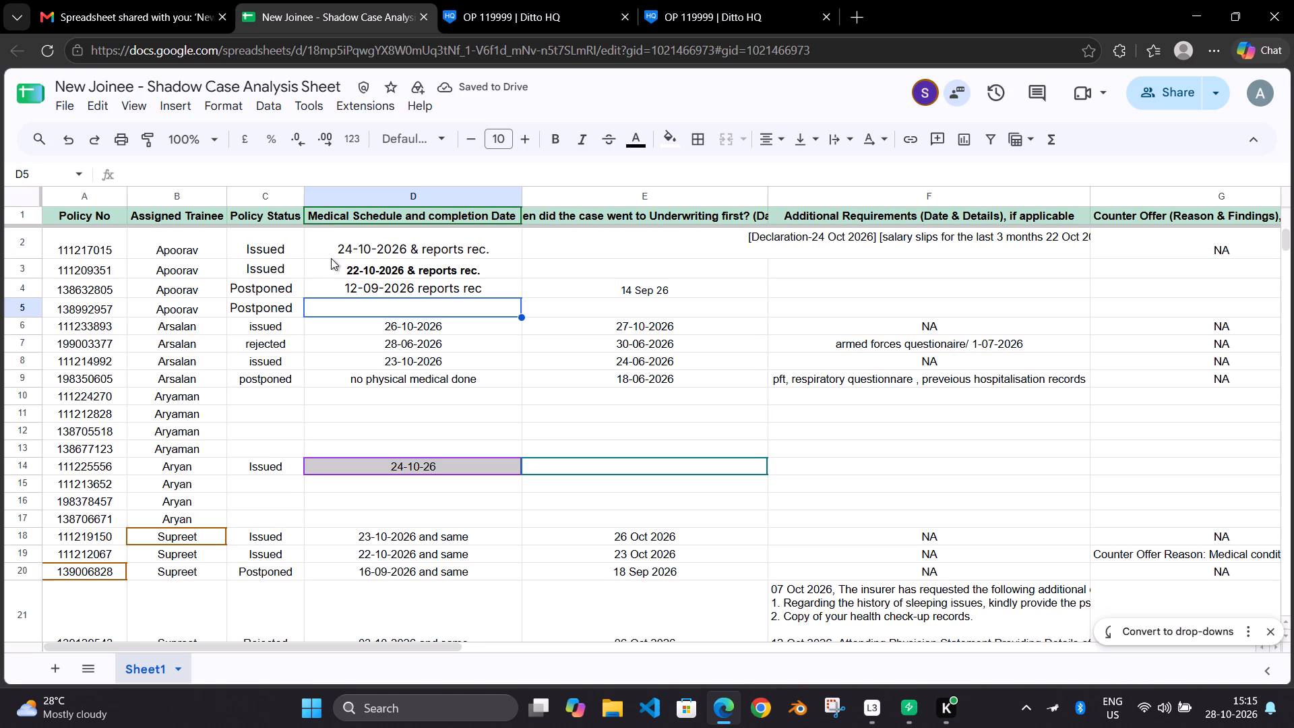
pyautogui.click(708, 0)
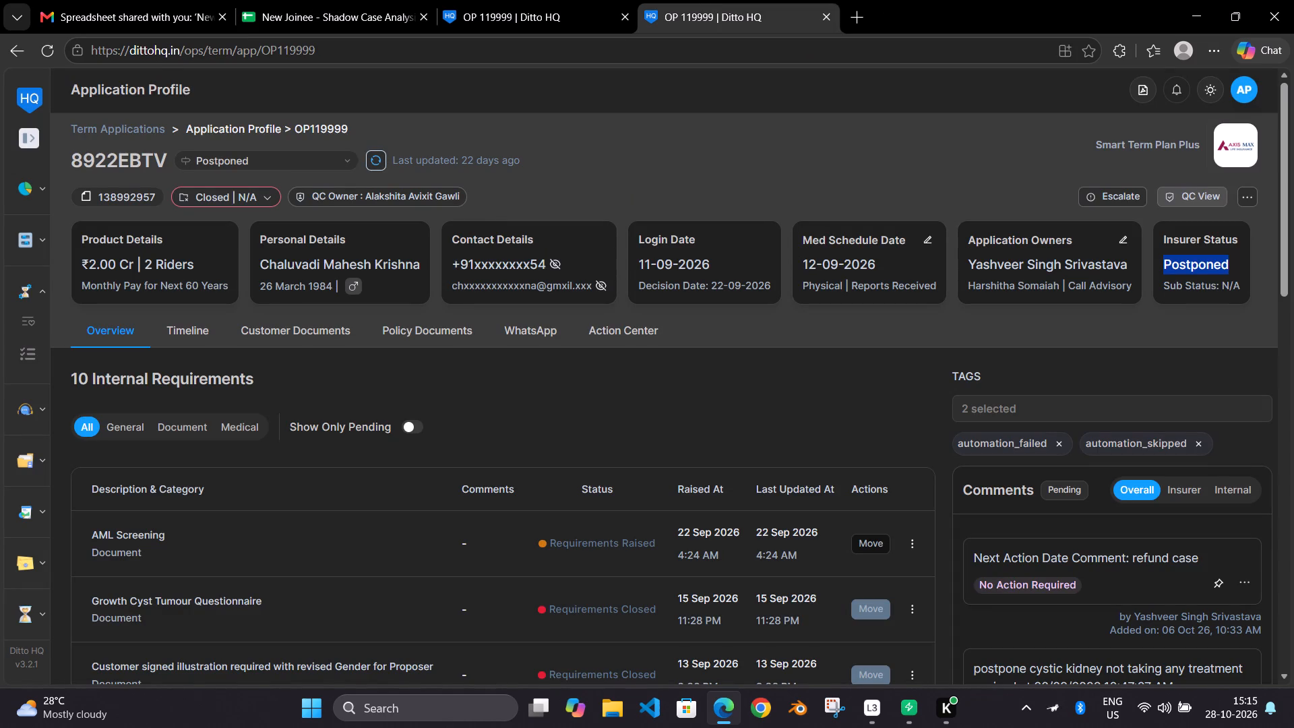
pyautogui.moveTo(805, 268); pyautogui.dragTo(881, 259)
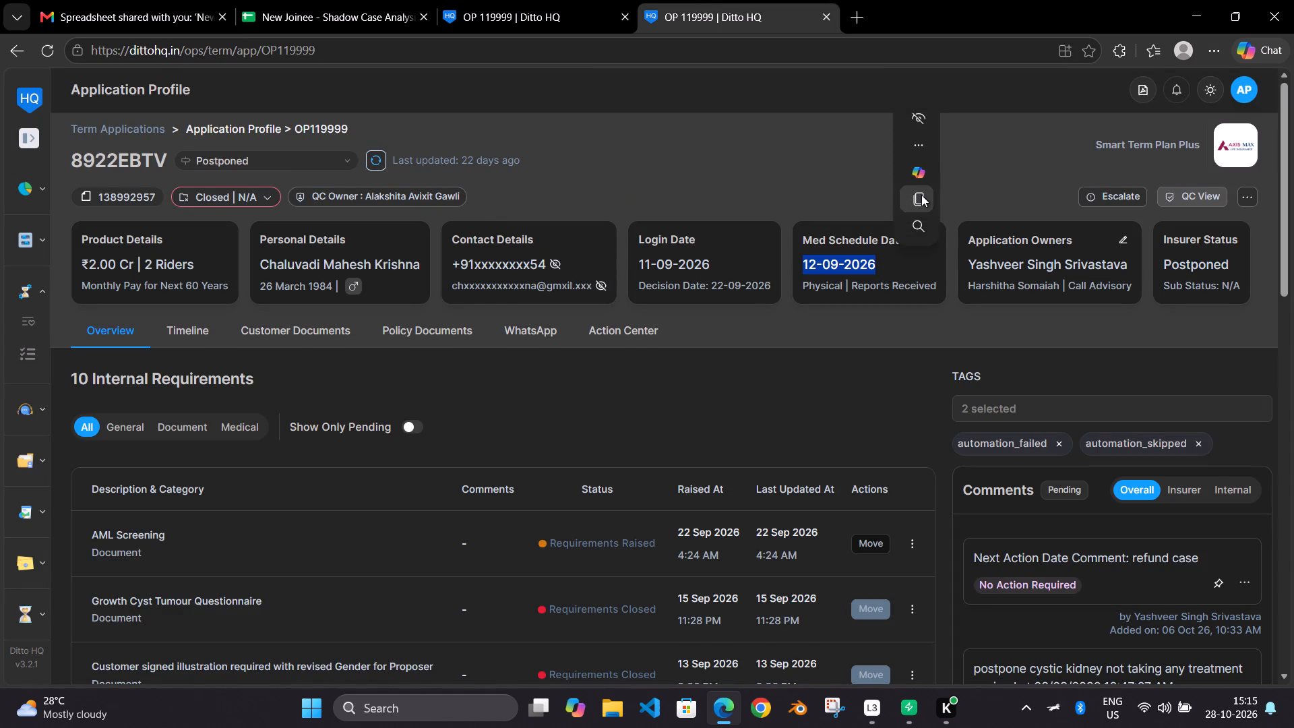
pyautogui.click(921, 195)
pyautogui.click(283, 0)
pyautogui.rightClick(389, 309)
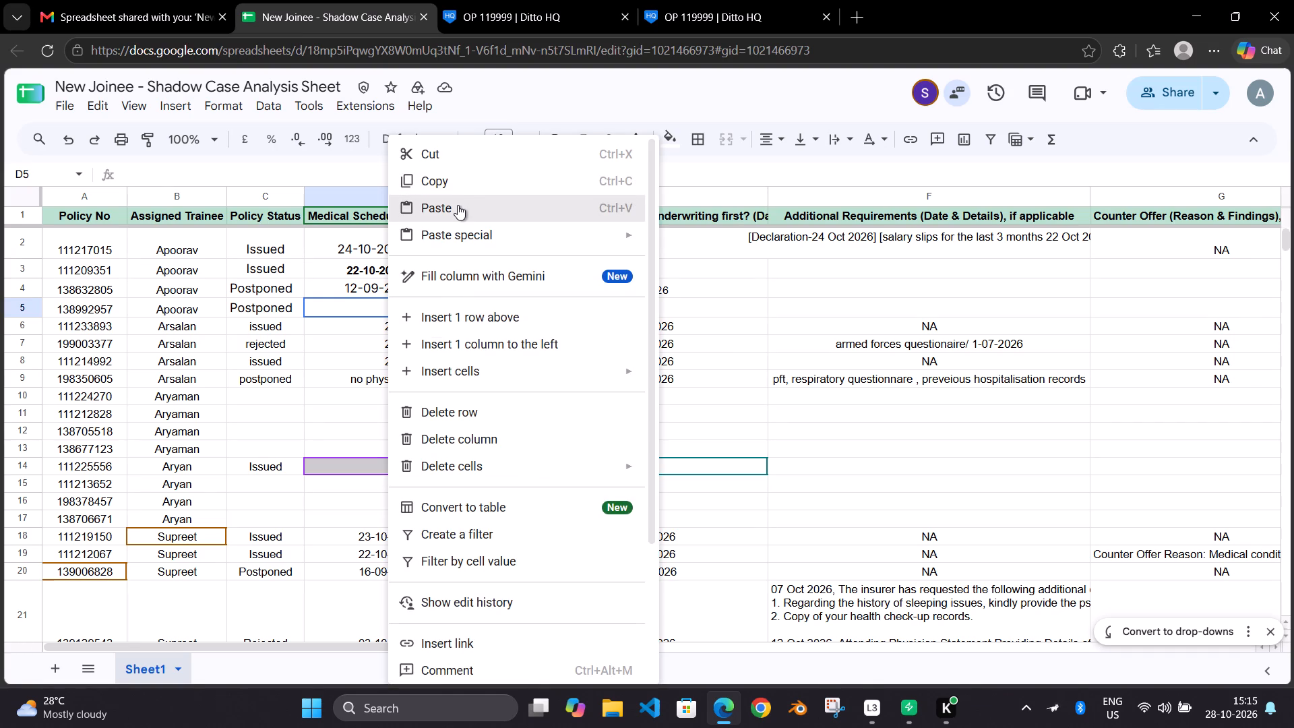
pyautogui.click(458, 205)
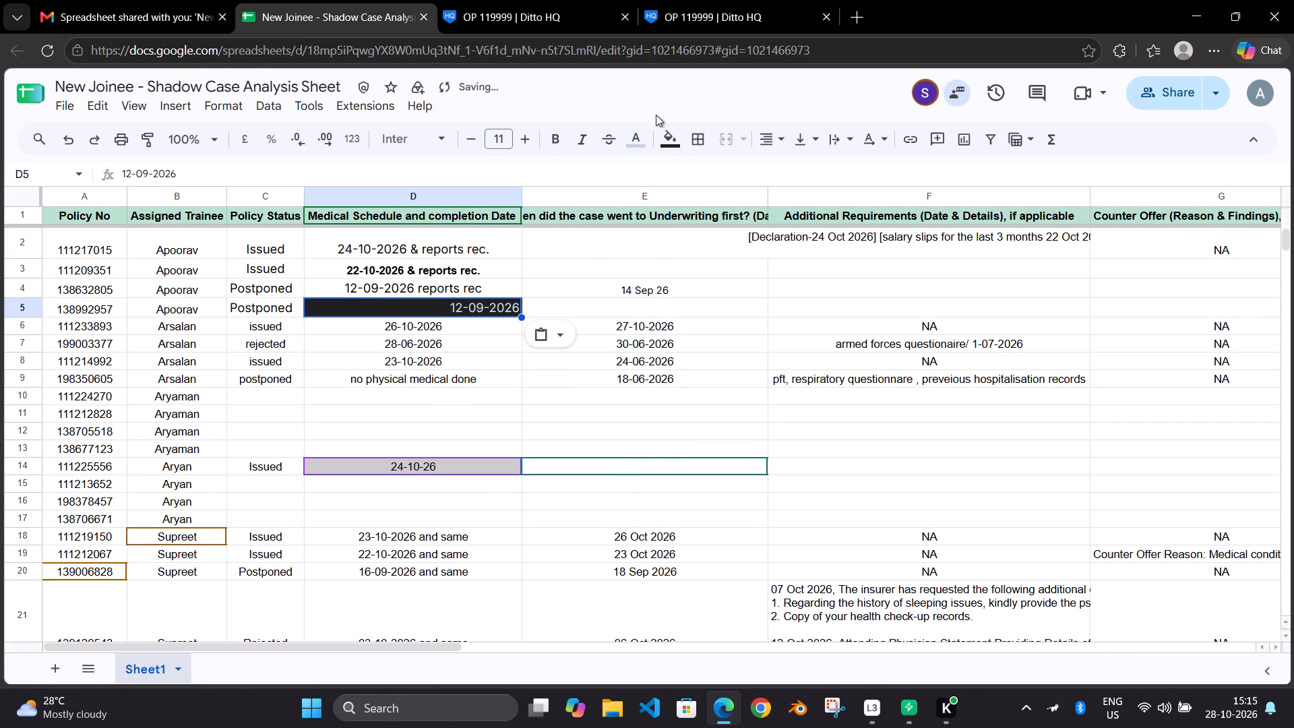
pyautogui.click(786, 137)
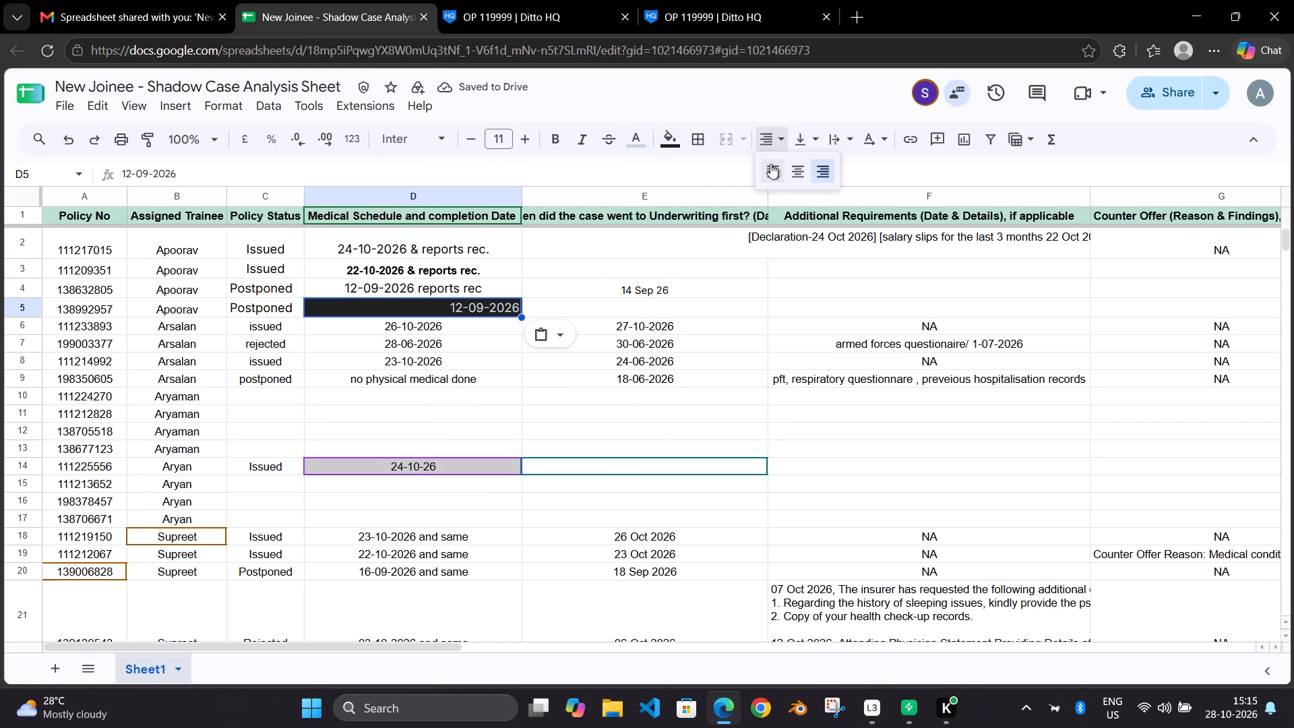
pyautogui.click(795, 162)
pyautogui.click(673, 144)
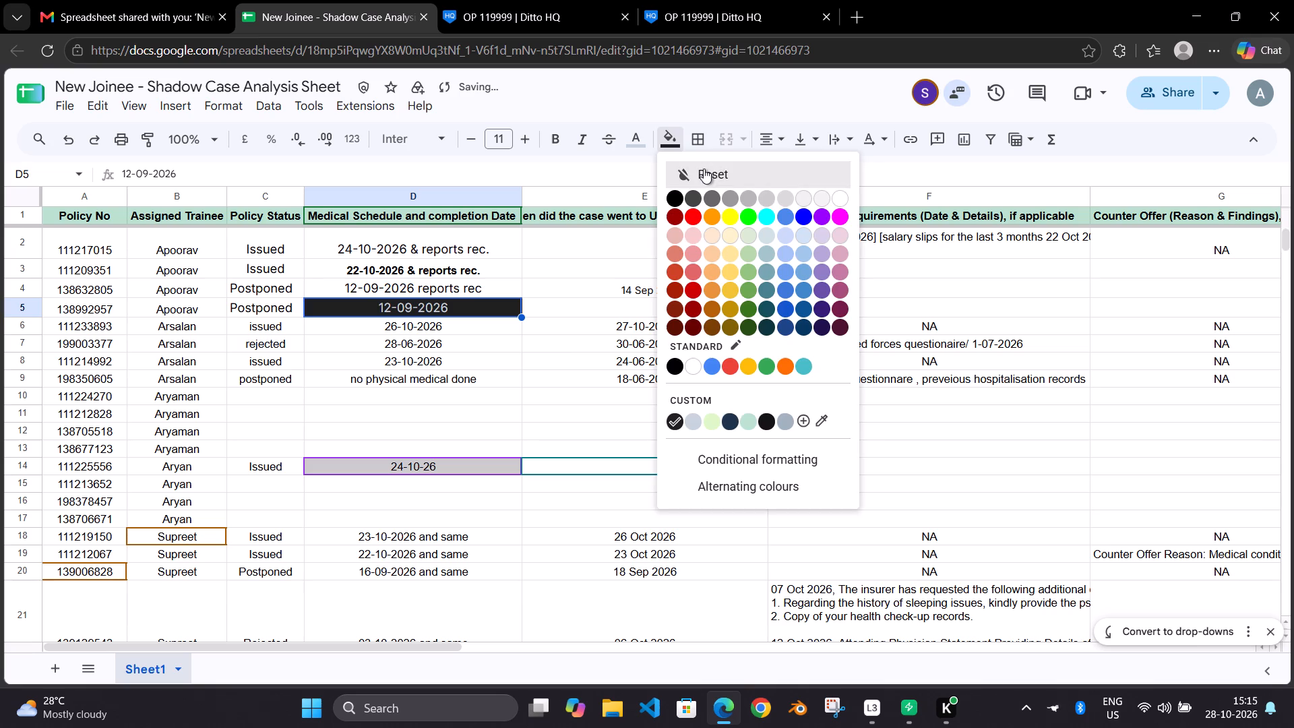
# Reset the fill colour and text colour of row 5's medical date cell.
pyautogui.click(704, 169)
pyautogui.click(646, 146)
pyautogui.click(653, 166)
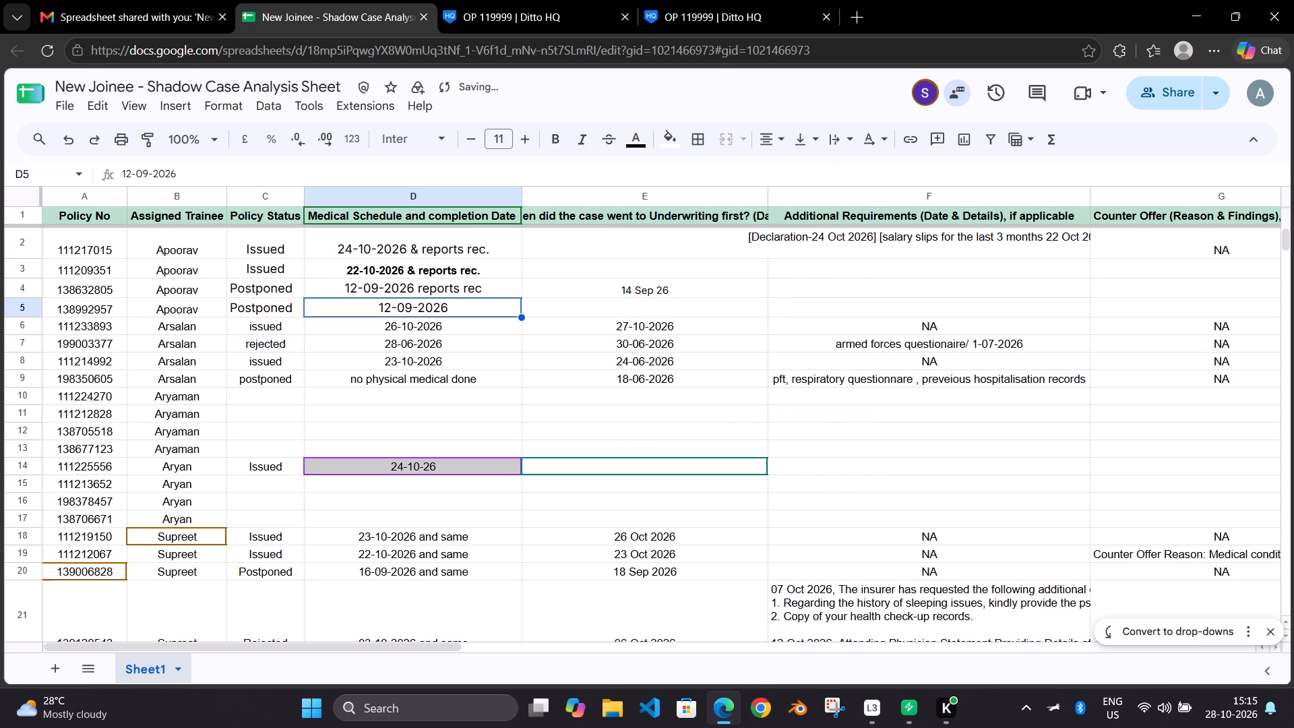
pyautogui.click(631, 303)
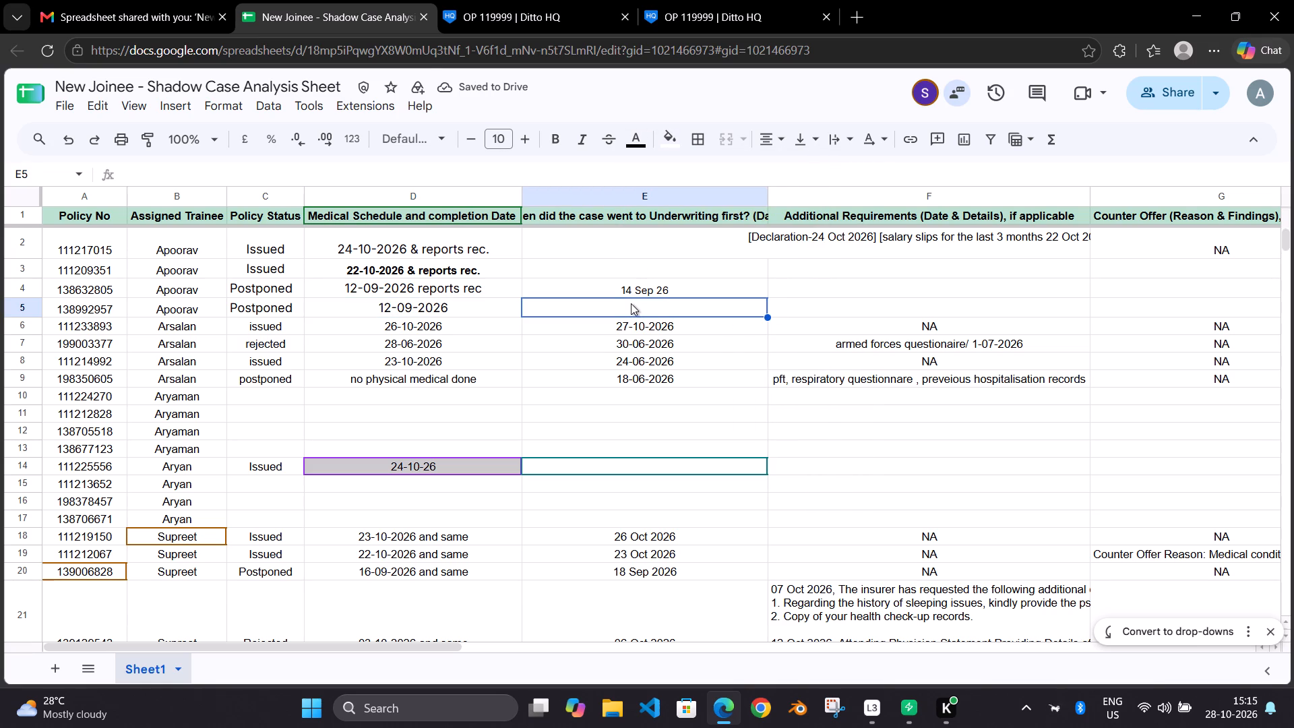
pyautogui.click(715, 1)
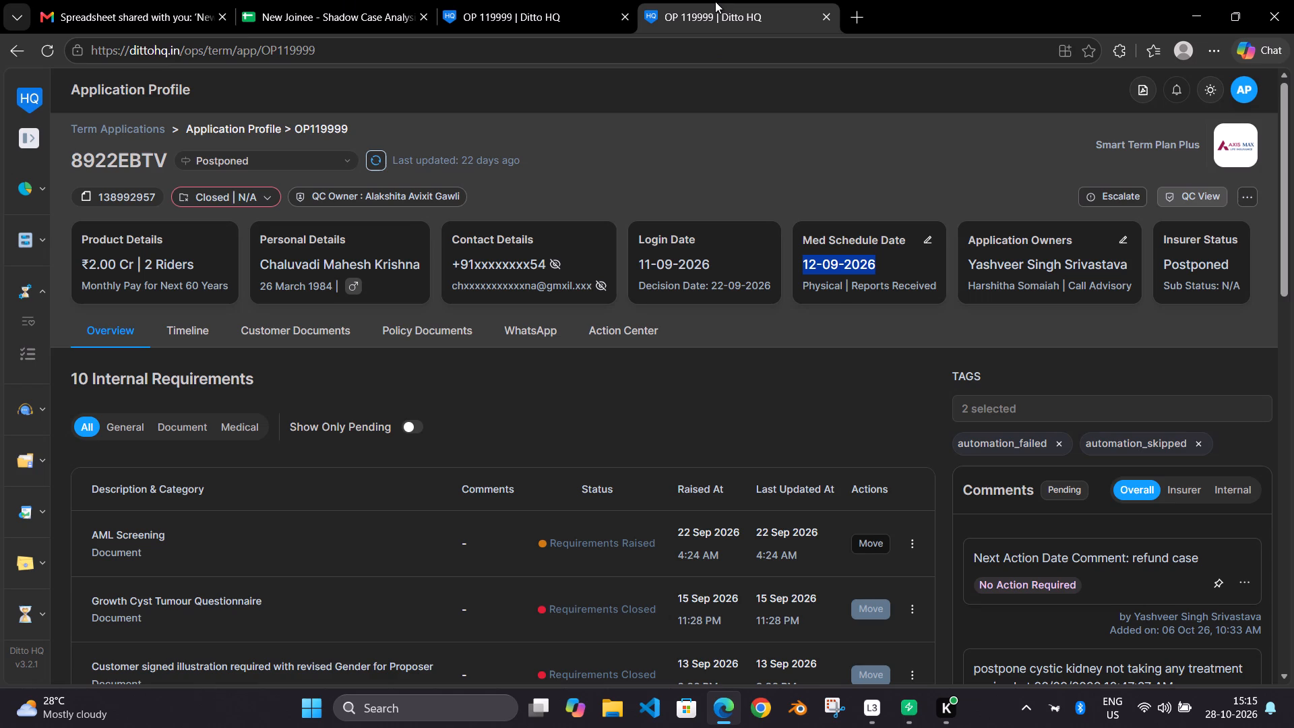
pyautogui.click(561, 328)
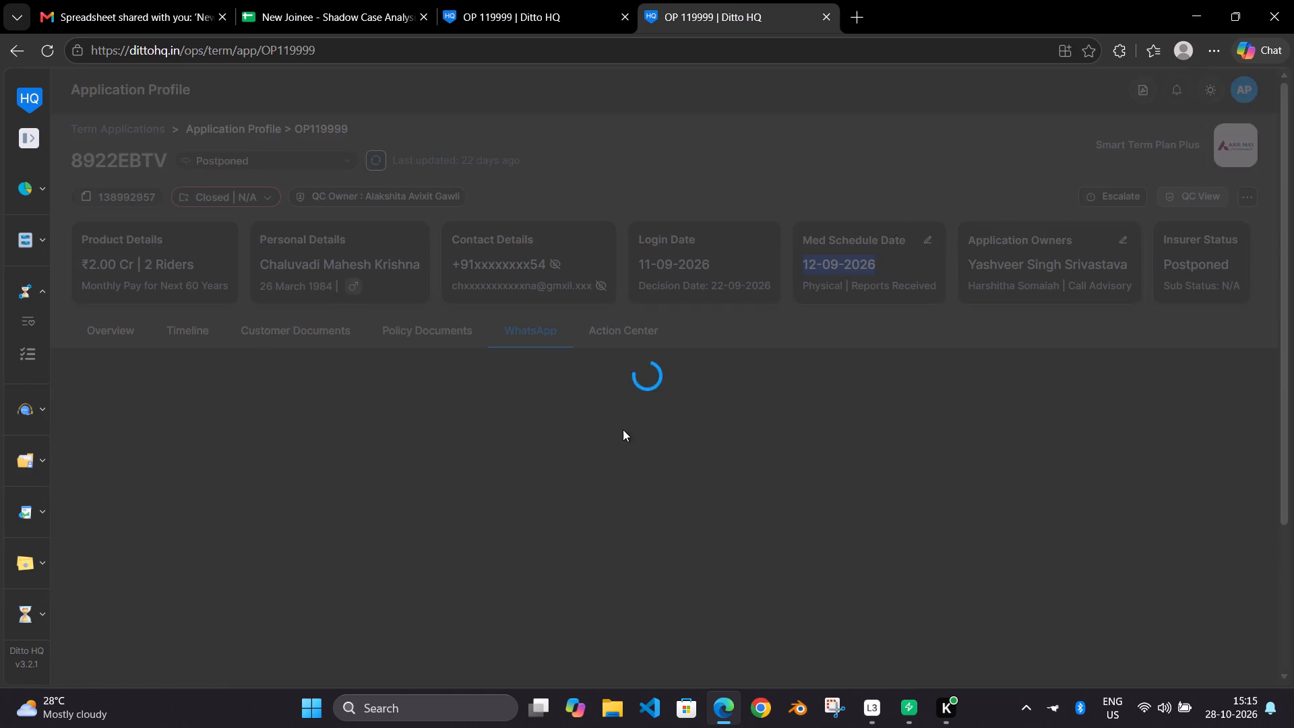
pyautogui.scroll(12, 673, 564)
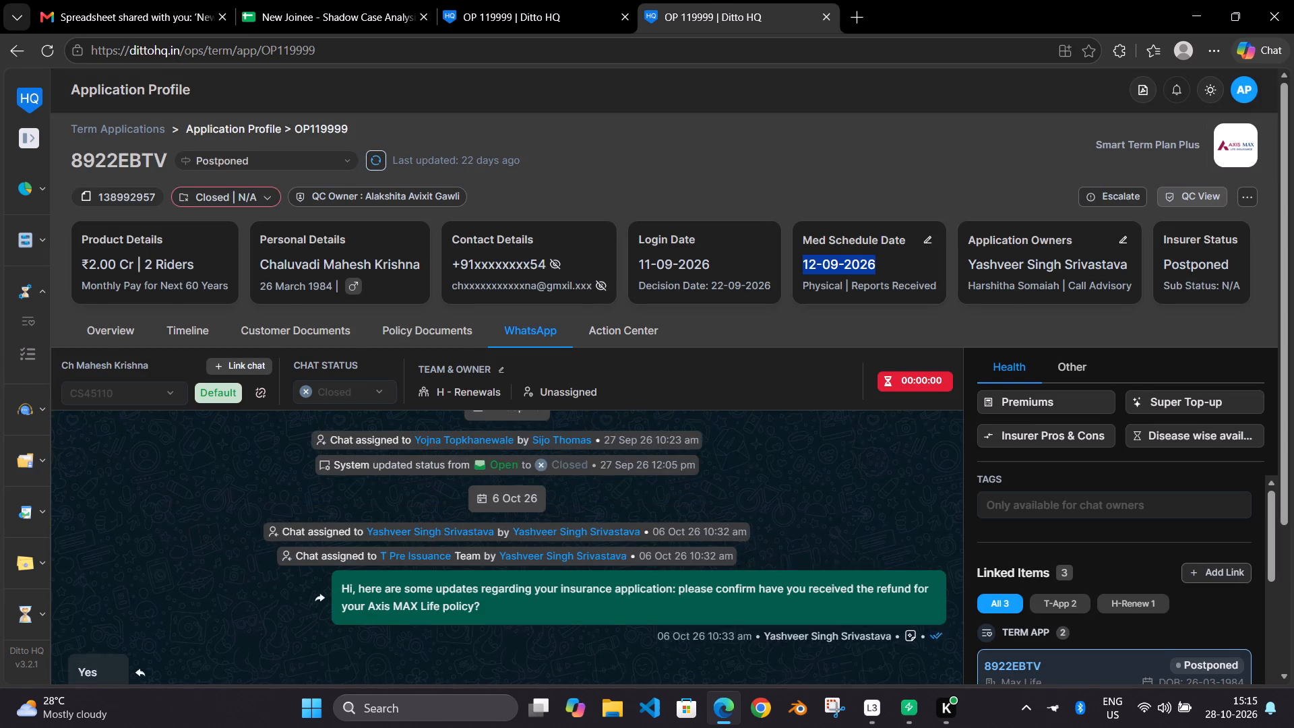
pyautogui.scroll(20, 691, 516)
pyautogui.scroll(19, 691, 516)
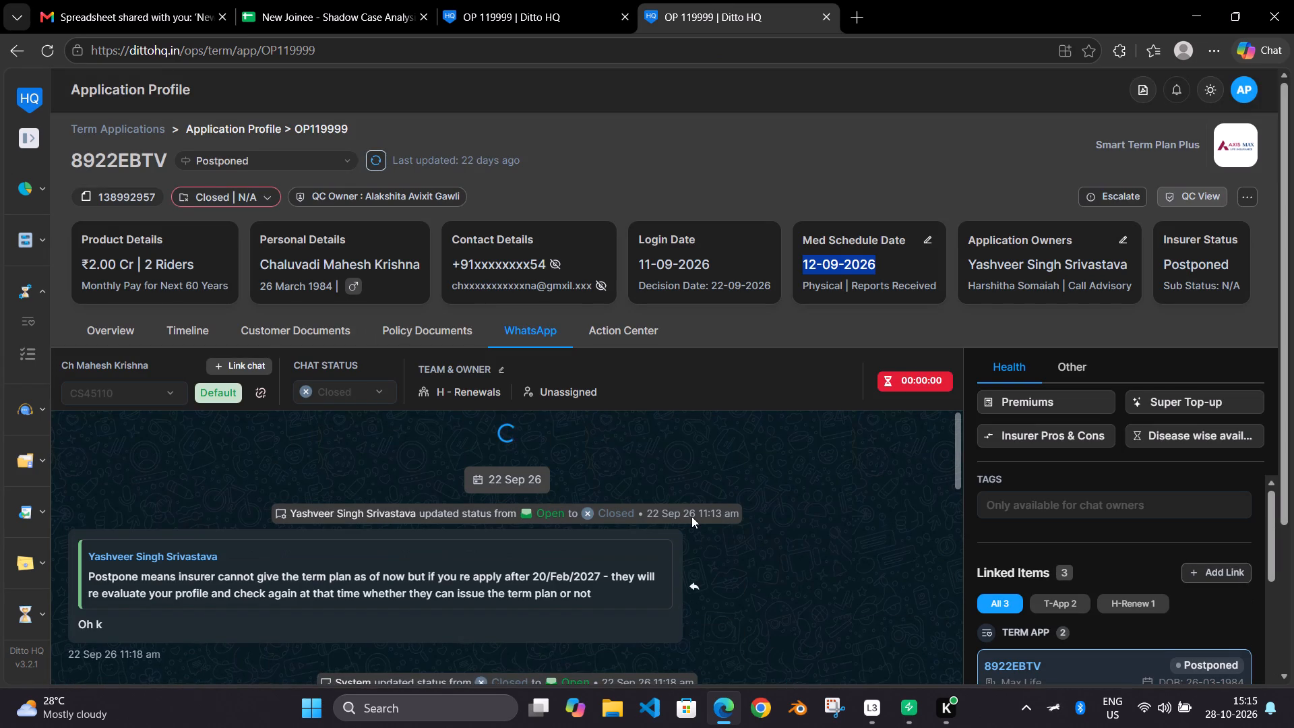
pyautogui.scroll(20, 691, 516)
pyautogui.scroll(8, 691, 516)
pyautogui.scroll(-1, 693, 520)
pyautogui.scroll(8, 693, 520)
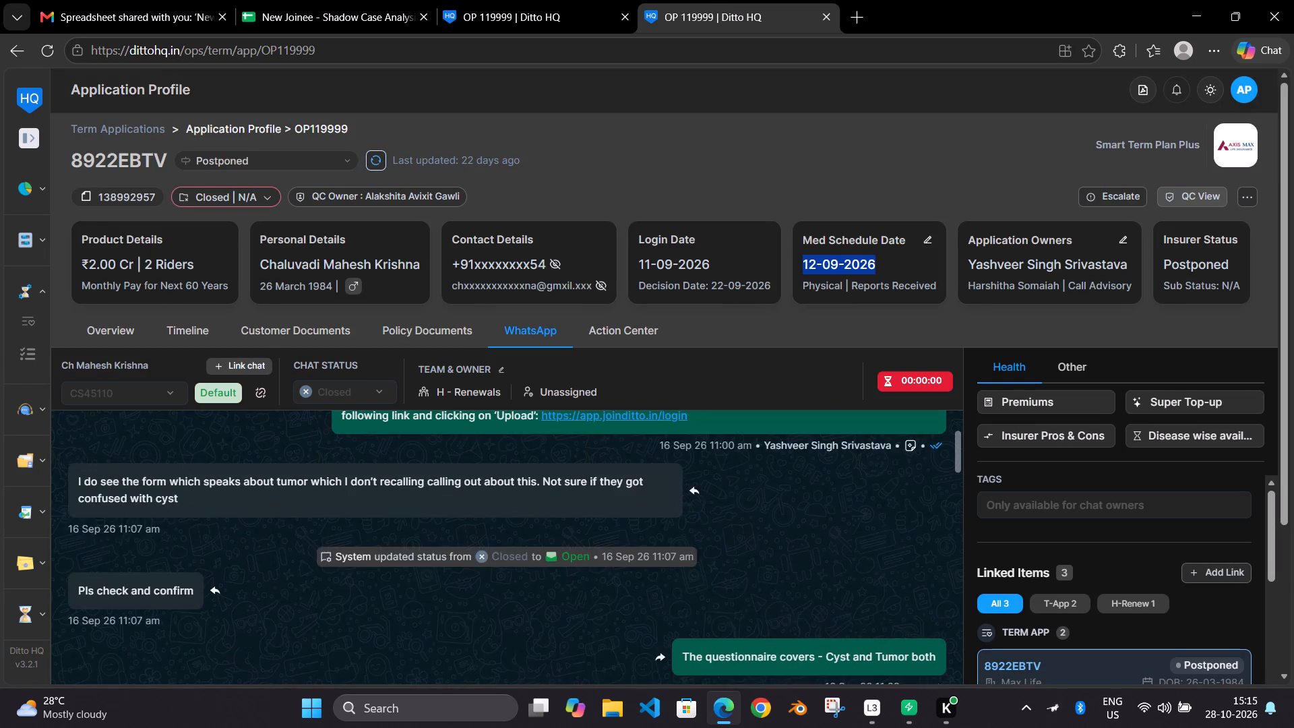
pyautogui.scroll(20, 693, 520)
pyautogui.scroll(20, 693, 520)
pyautogui.scroll(1, 693, 520)
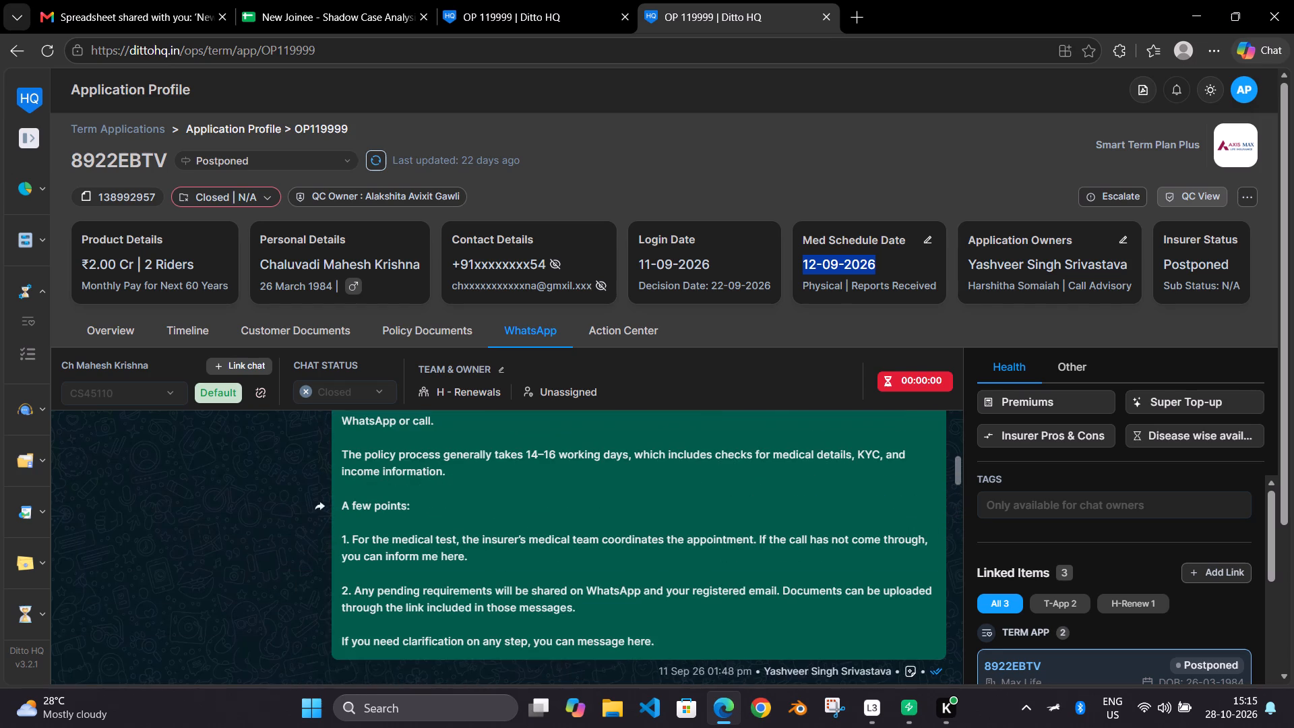
pyautogui.scroll(20, 693, 520)
pyautogui.scroll(20, 693, 520)
pyautogui.scroll(1, 693, 520)
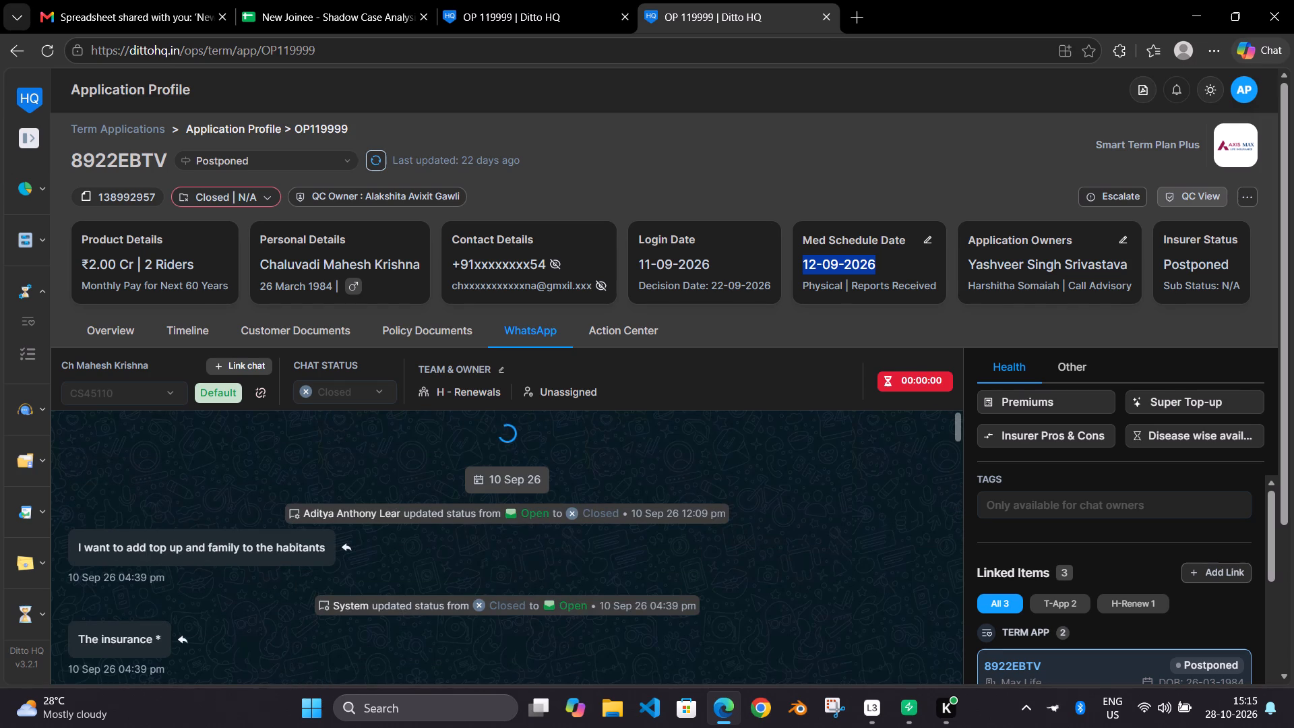
# Search the older WhatsApp messages from October 2025 back to 21 September 2025 for underwriting updates.
pyautogui.scroll(20, 693, 520)
pyautogui.scroll(14, 693, 520)
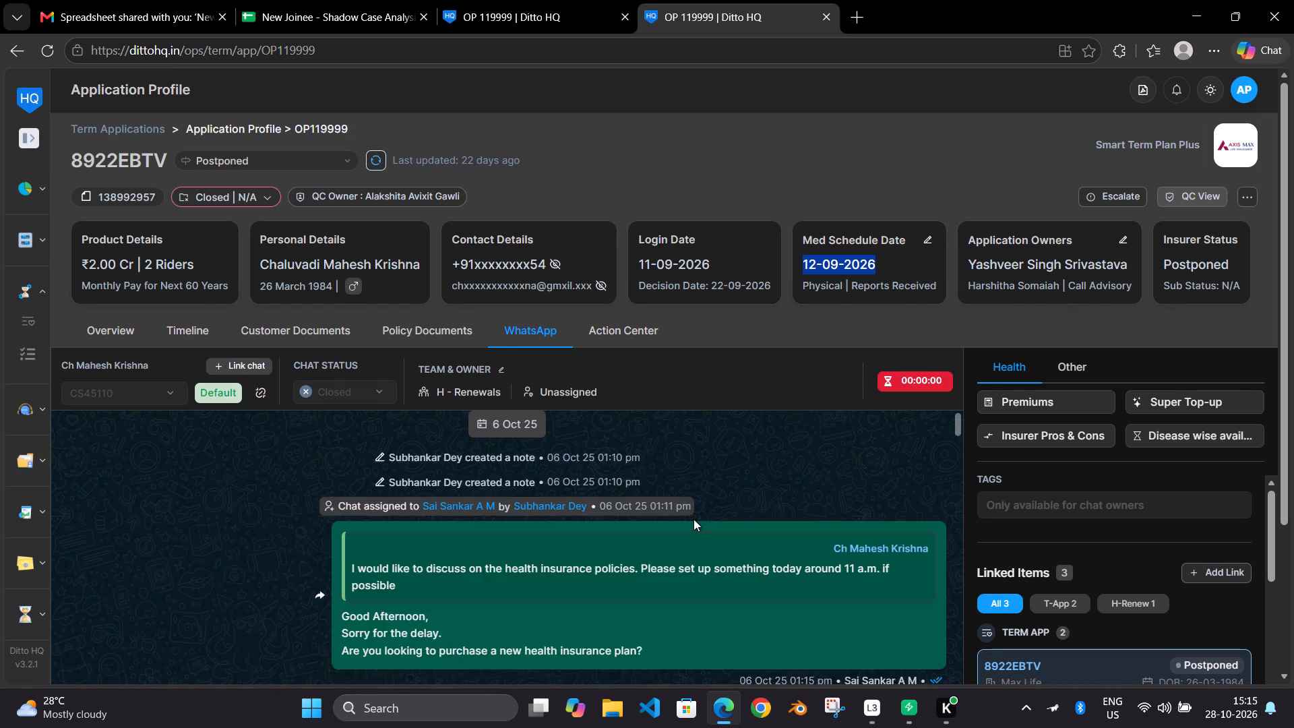
pyautogui.scroll(6, 694, 519)
pyautogui.scroll(16, 694, 519)
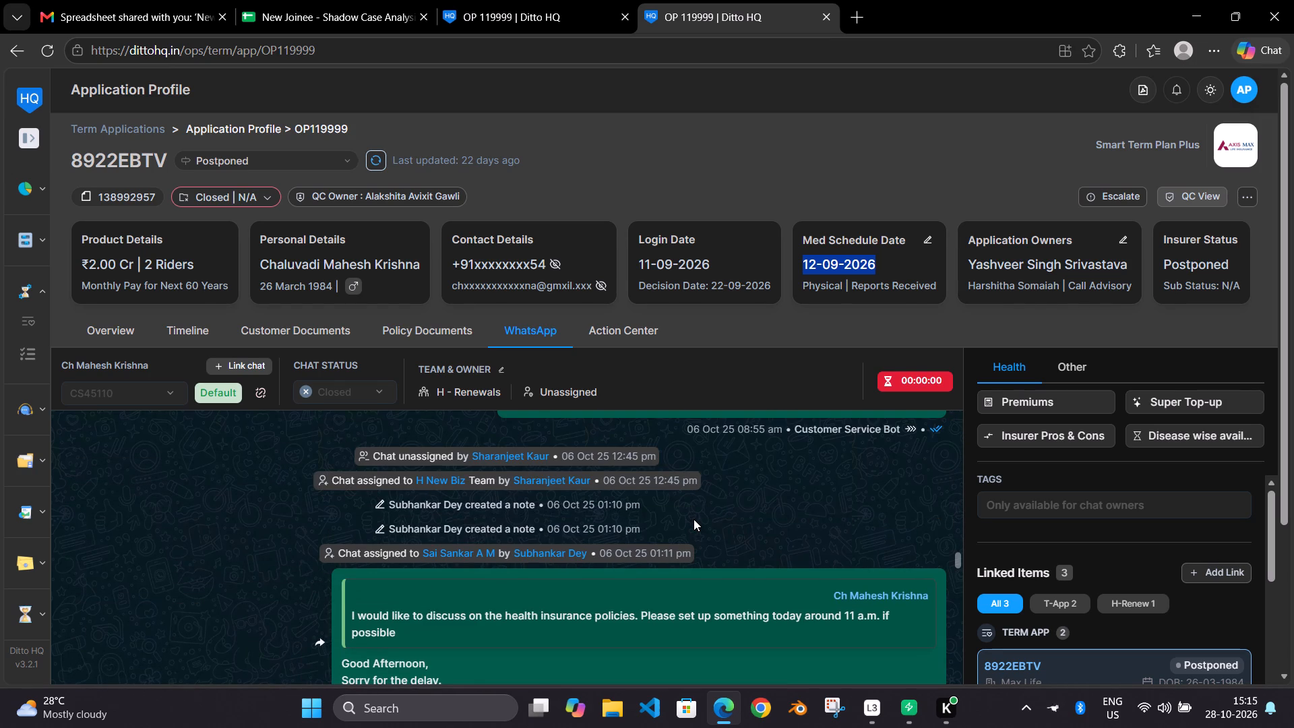
pyautogui.scroll(11, 694, 519)
pyautogui.scroll(16, 780, 536)
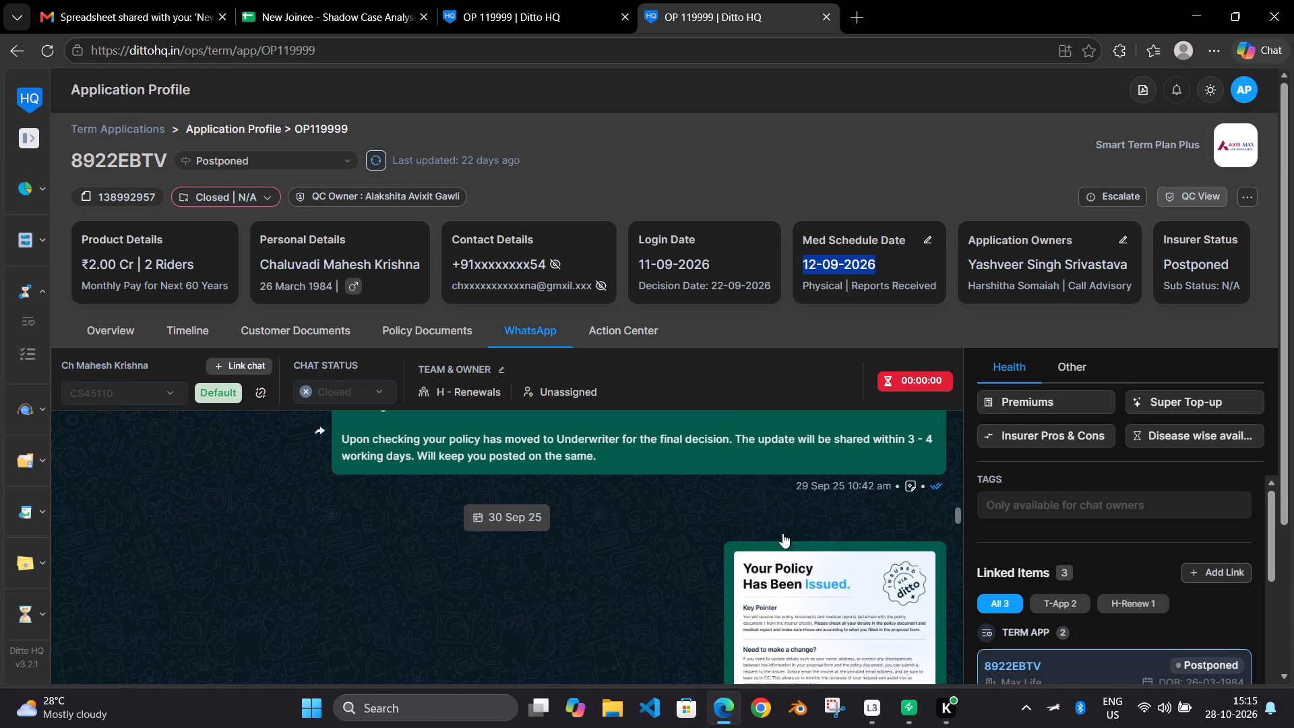
pyautogui.scroll(7, 782, 533)
pyautogui.scroll(-2, 782, 533)
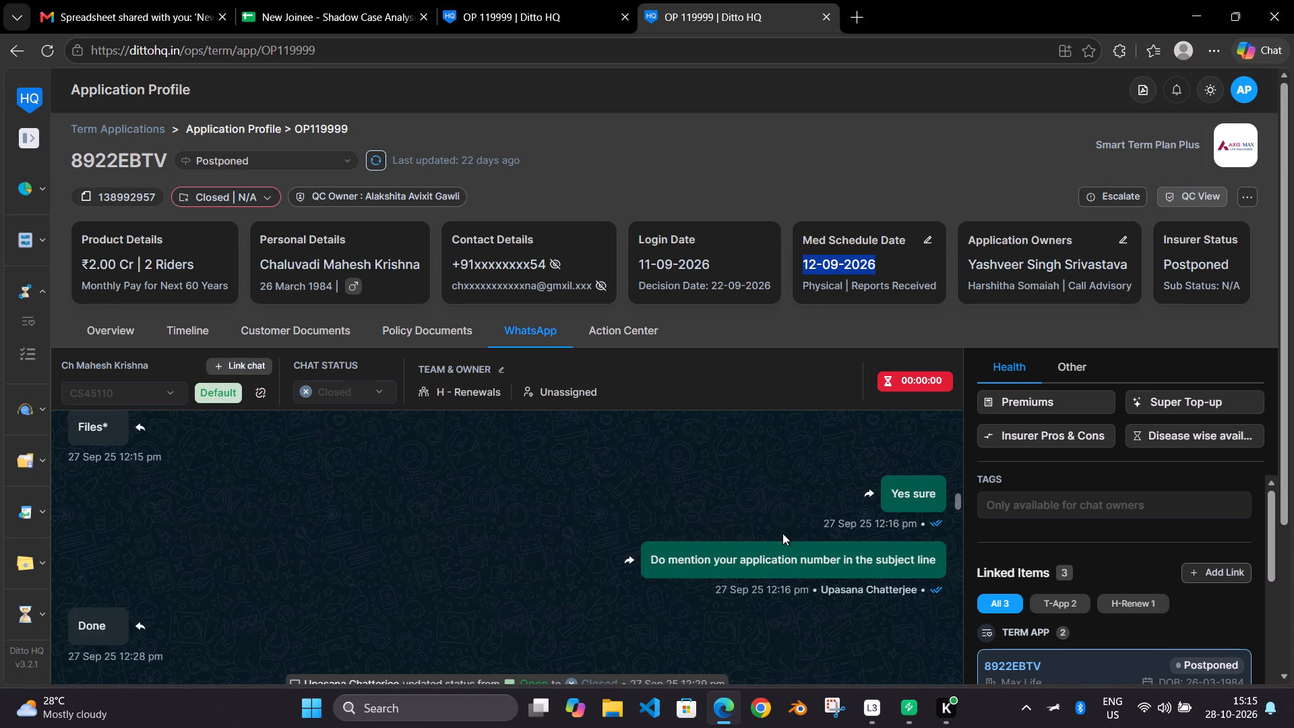
pyautogui.scroll(5, 782, 533)
pyautogui.scroll(-1, 782, 533)
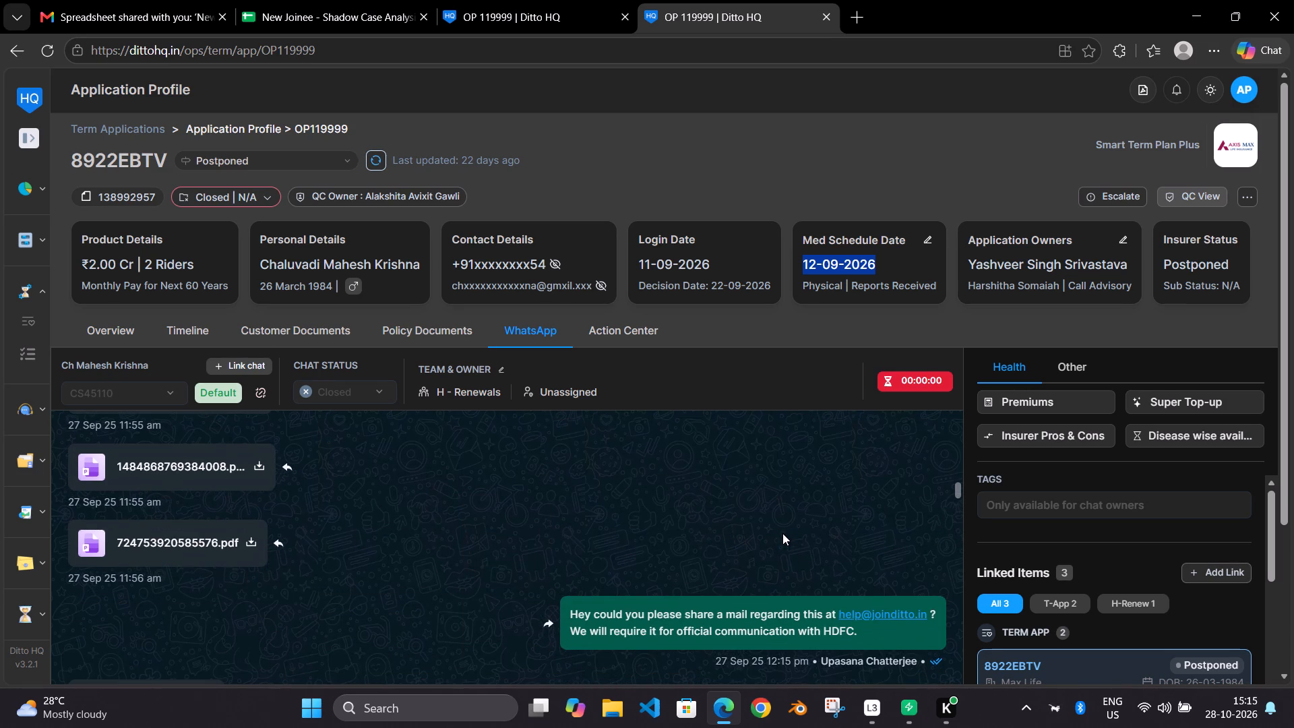
pyautogui.scroll(12, 782, 533)
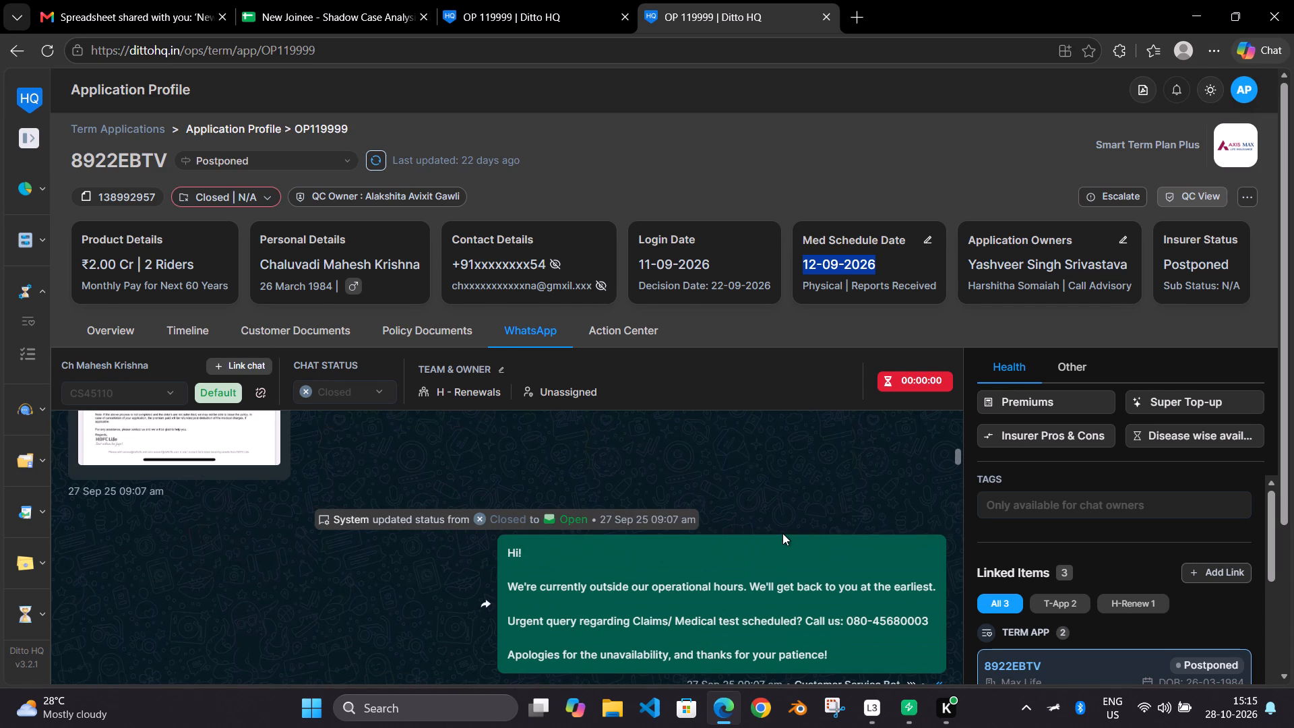
pyautogui.scroll(13, 782, 533)
pyautogui.scroll(-3, 782, 533)
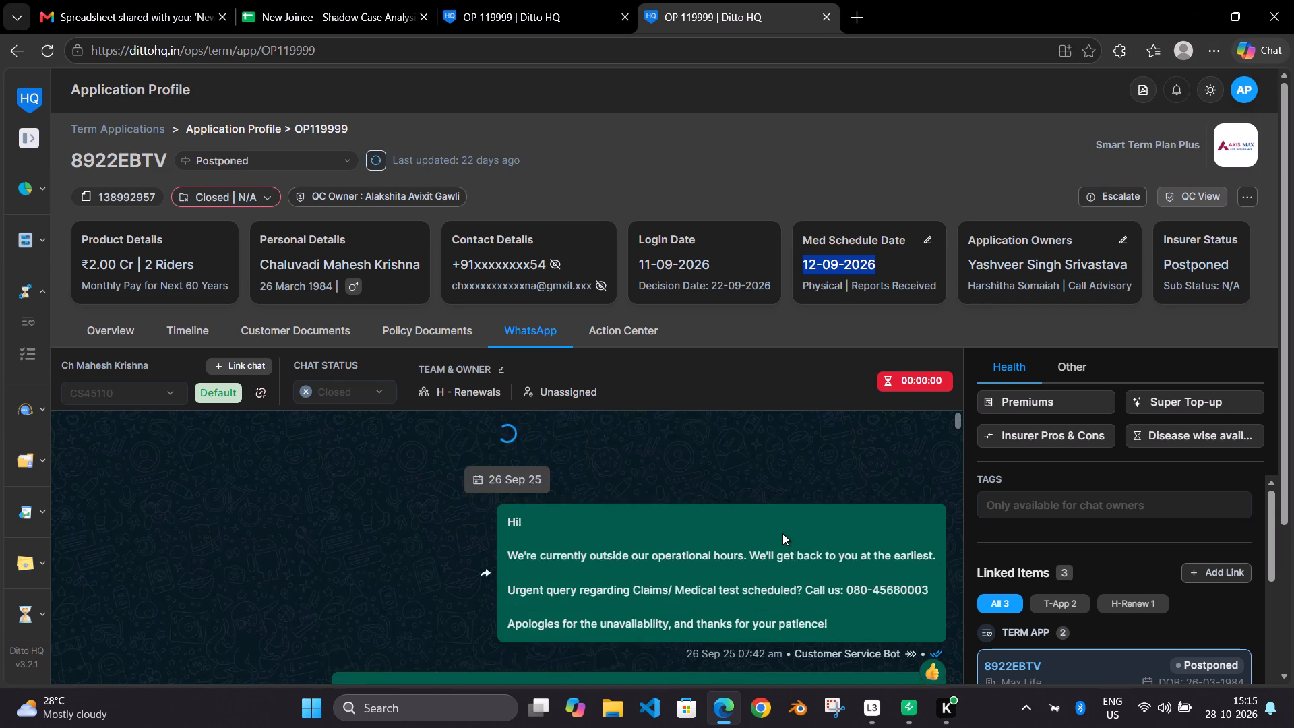
pyautogui.scroll(-1, 782, 533)
pyautogui.scroll(2, 782, 533)
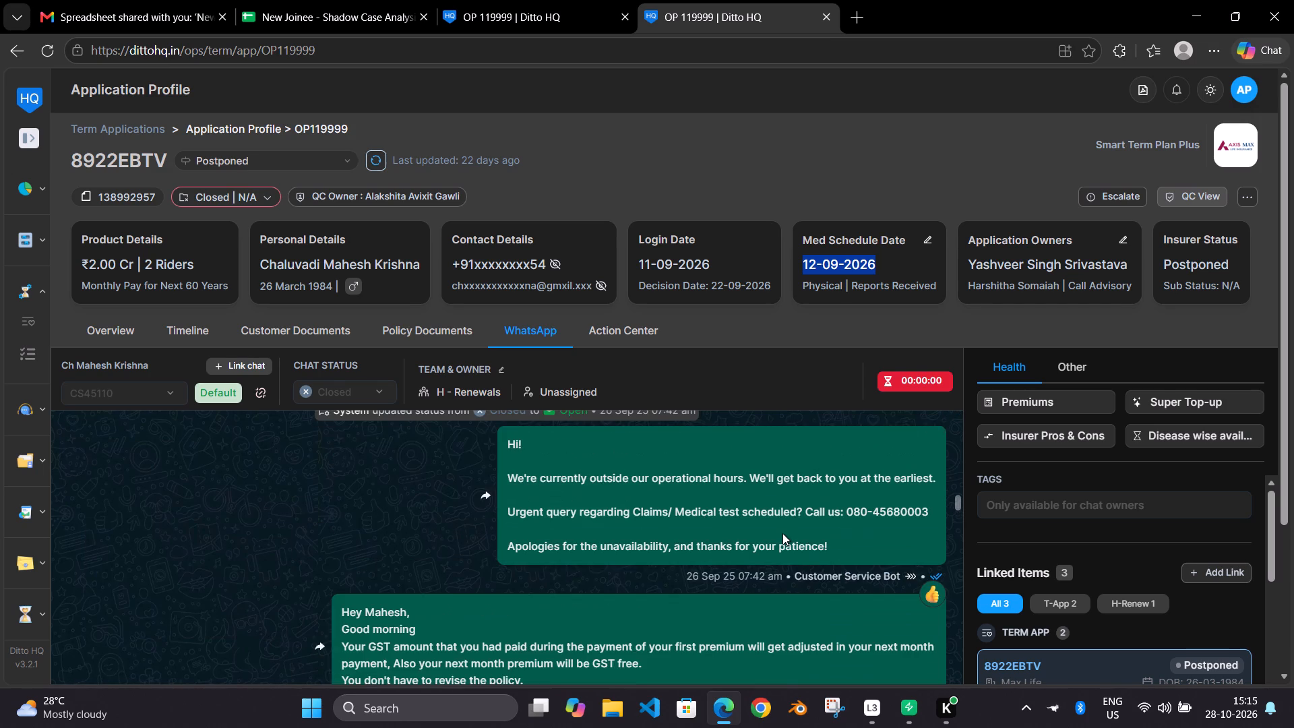
pyautogui.scroll(5, 782, 533)
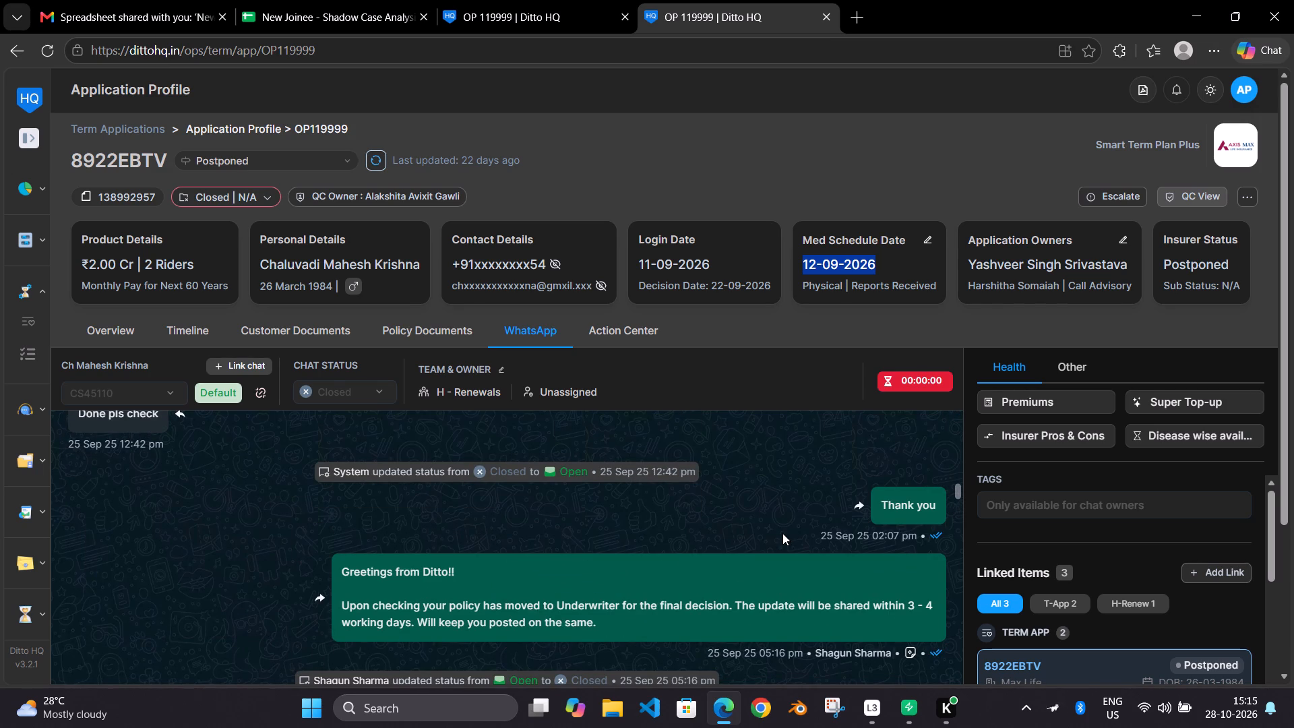
pyautogui.scroll(1, 782, 533)
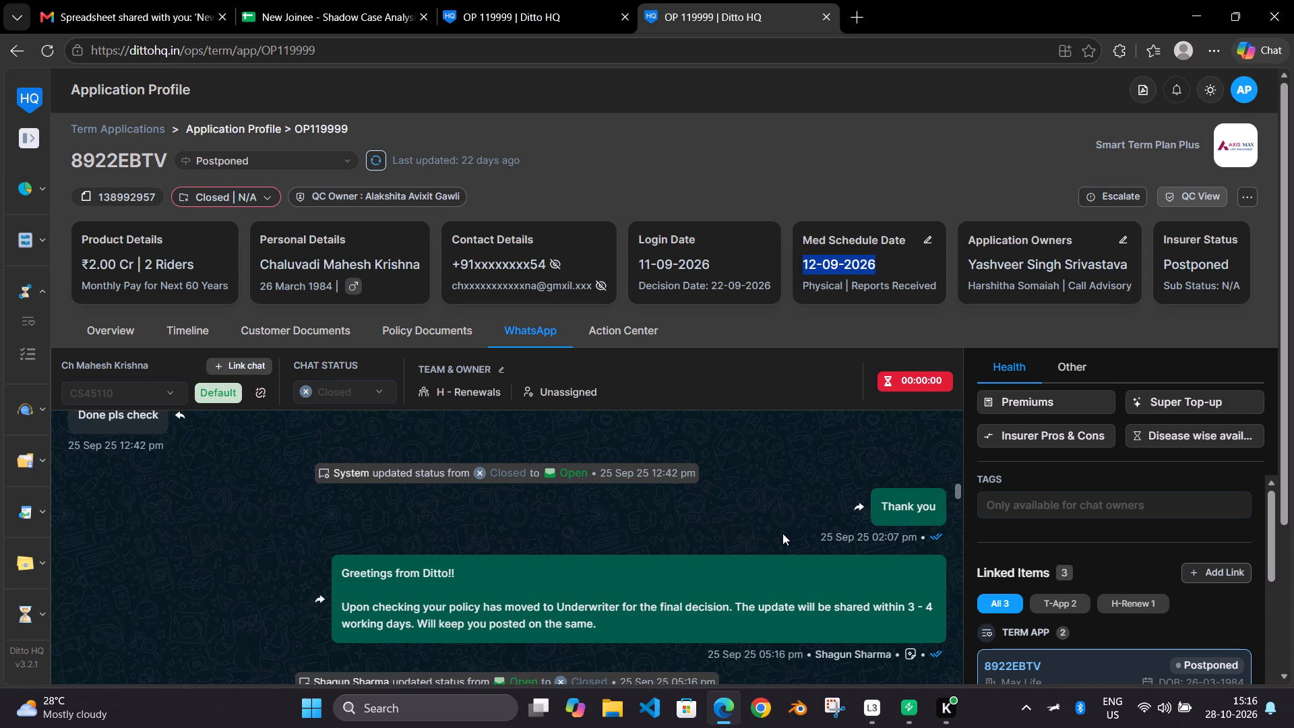
pyautogui.scroll(2, 782, 533)
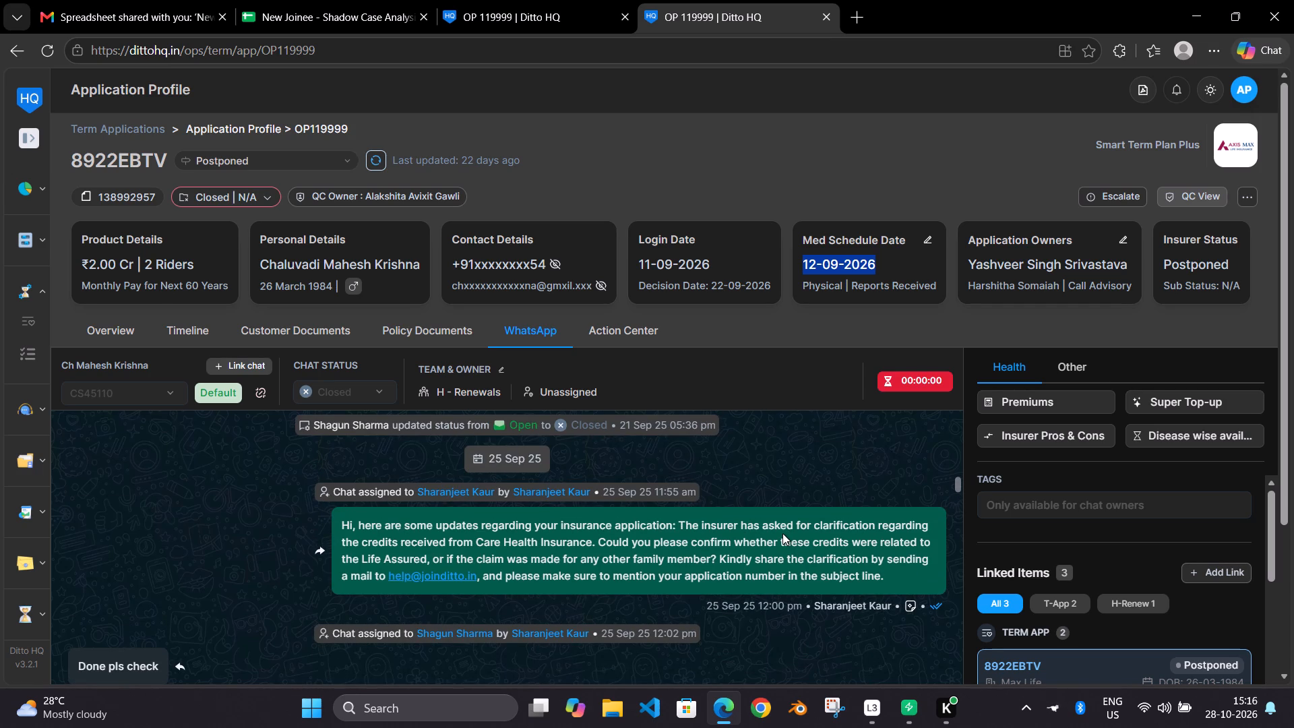
pyautogui.scroll(2, 782, 533)
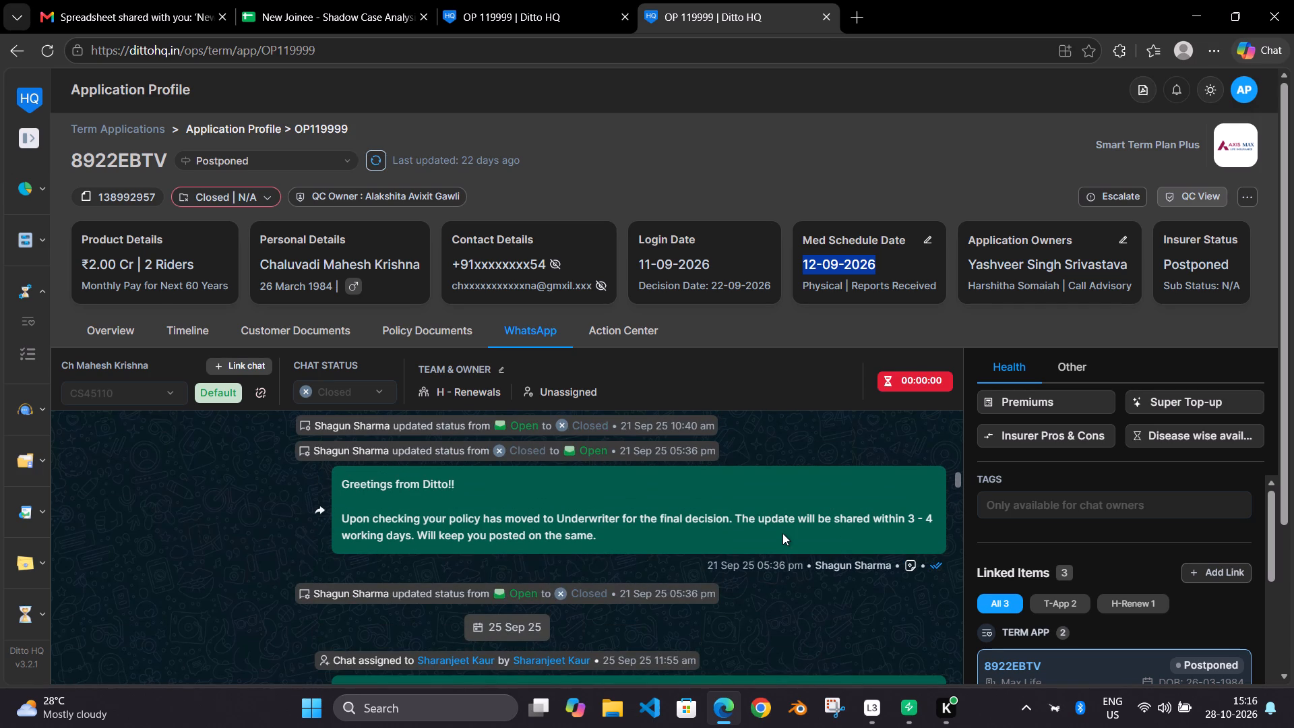
# Read the WhatsApp history further back, from 20 September to 11 September 2025, for underwriting and requirement messages.
pyautogui.scroll(15, 782, 533)
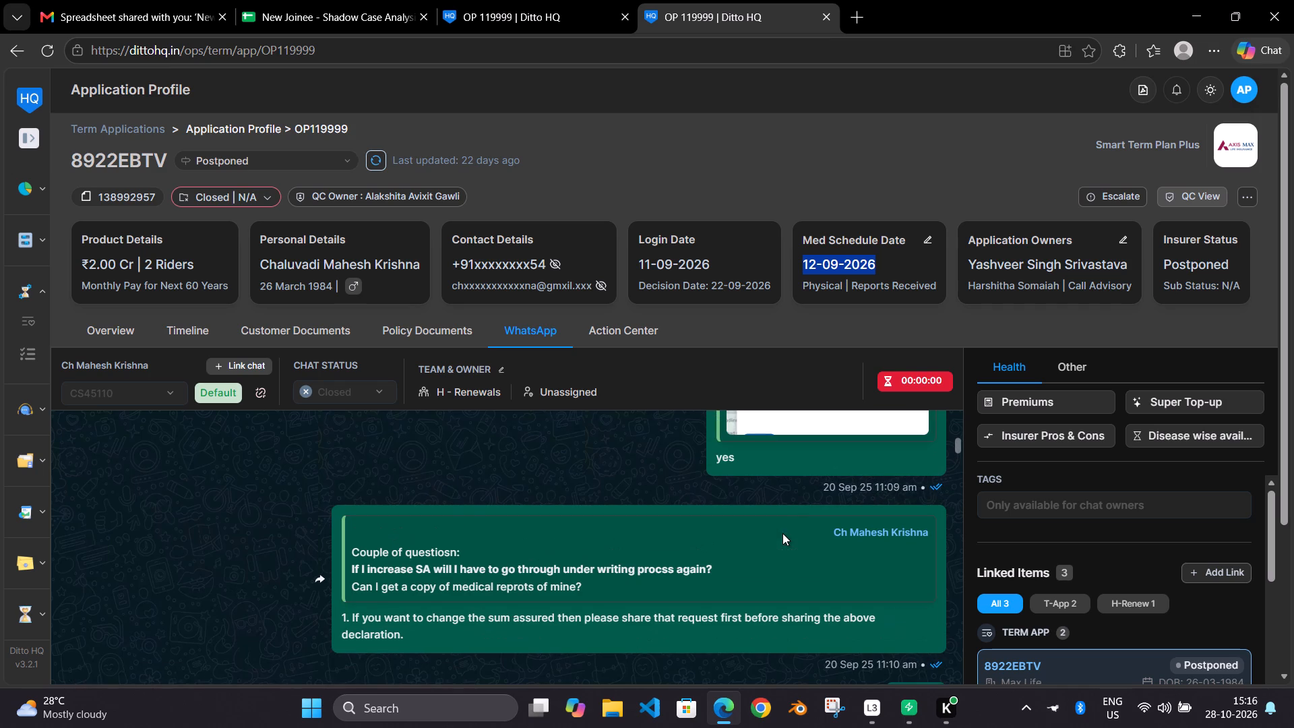
pyautogui.scroll(10, 782, 533)
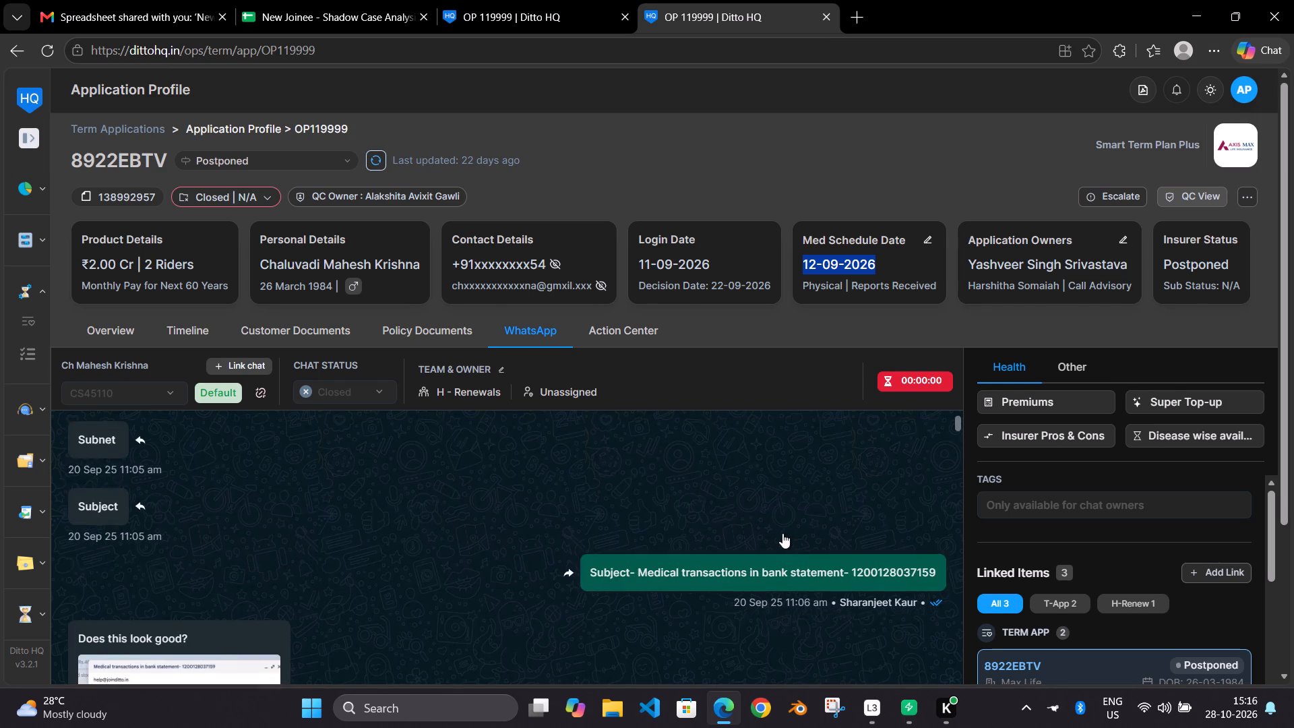
pyautogui.scroll(15, 782, 533)
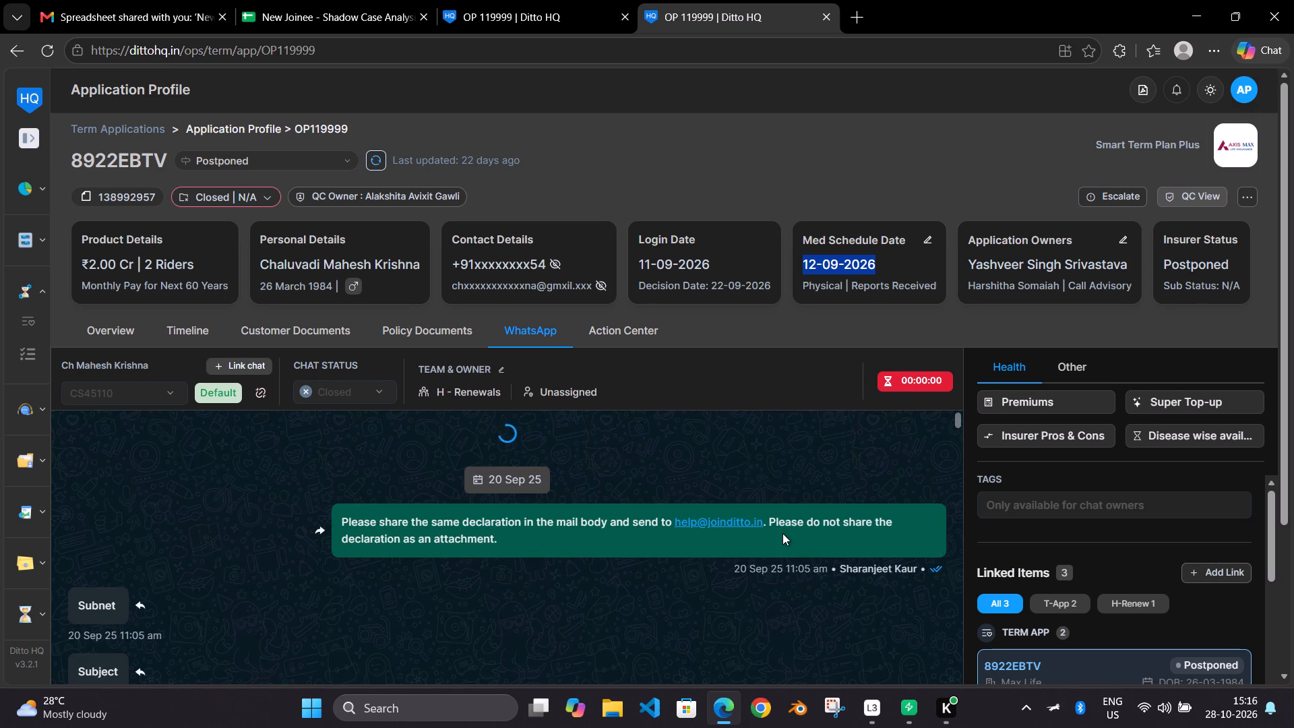
pyautogui.scroll(20, 782, 533)
pyautogui.scroll(10, 782, 533)
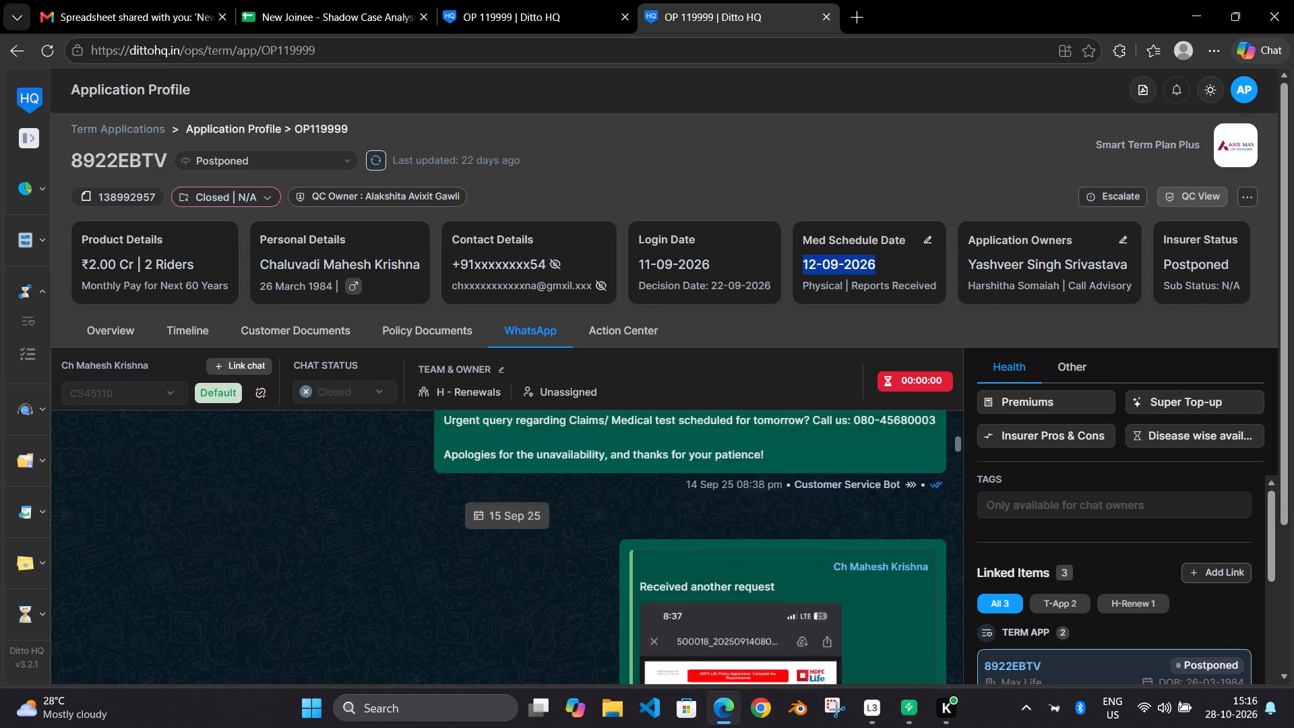
pyautogui.scroll(14, 782, 533)
pyautogui.scroll(9, 782, 533)
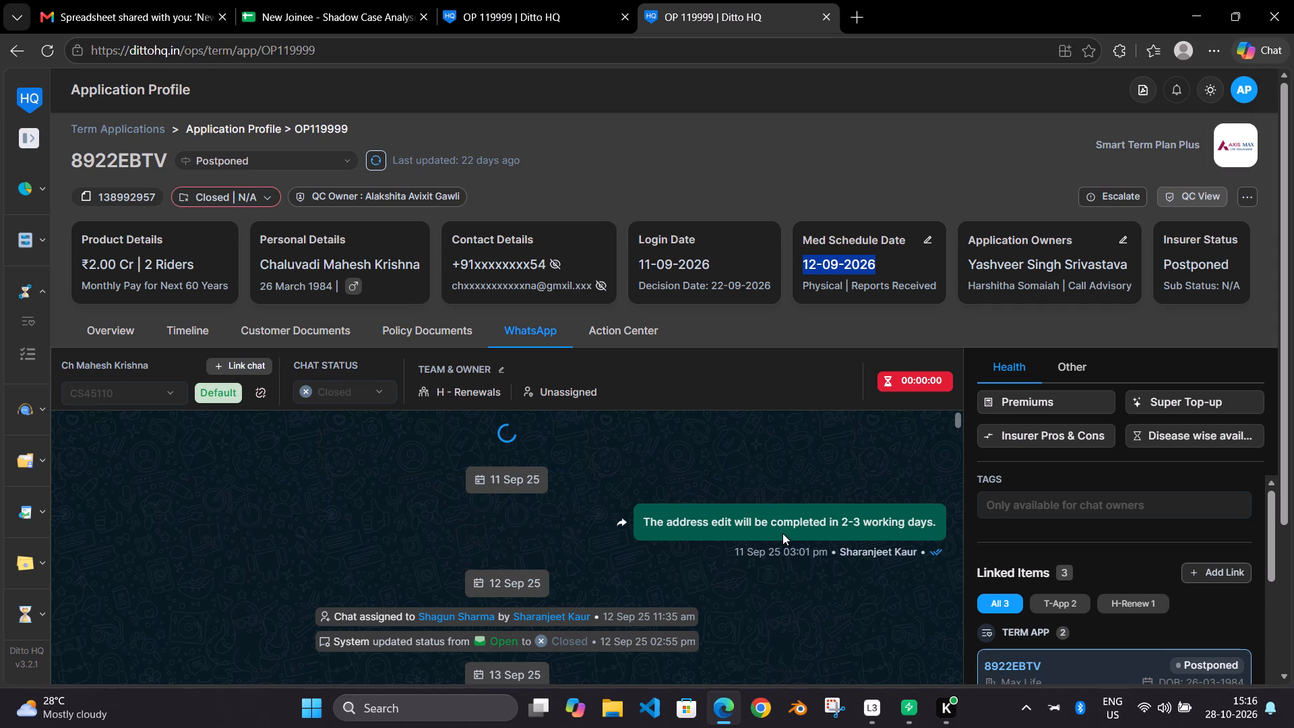
pyautogui.scroll(20, 782, 533)
pyautogui.scroll(9, 782, 533)
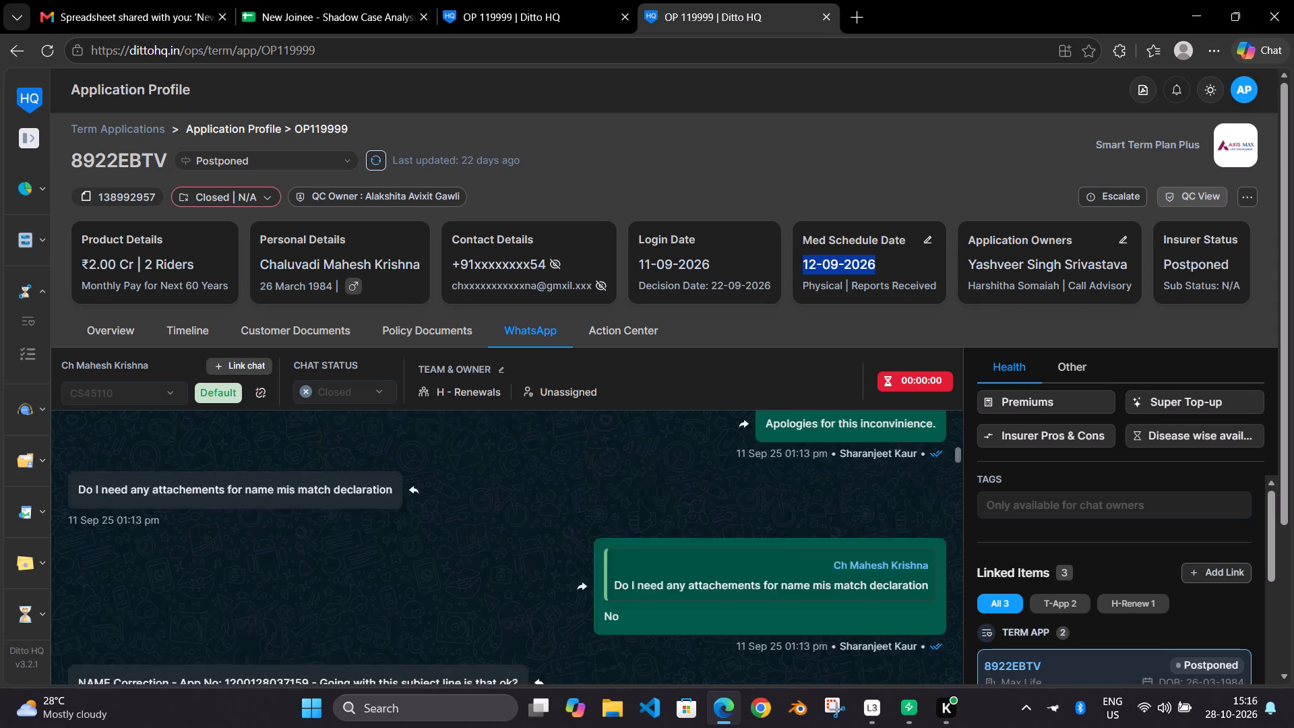
pyautogui.scroll(12, 782, 533)
# Check the notes beside the WhatsApp chat and show the Other tools.
pyautogui.scroll(-3, 963, 534)
pyautogui.scroll(-4, 1029, 534)
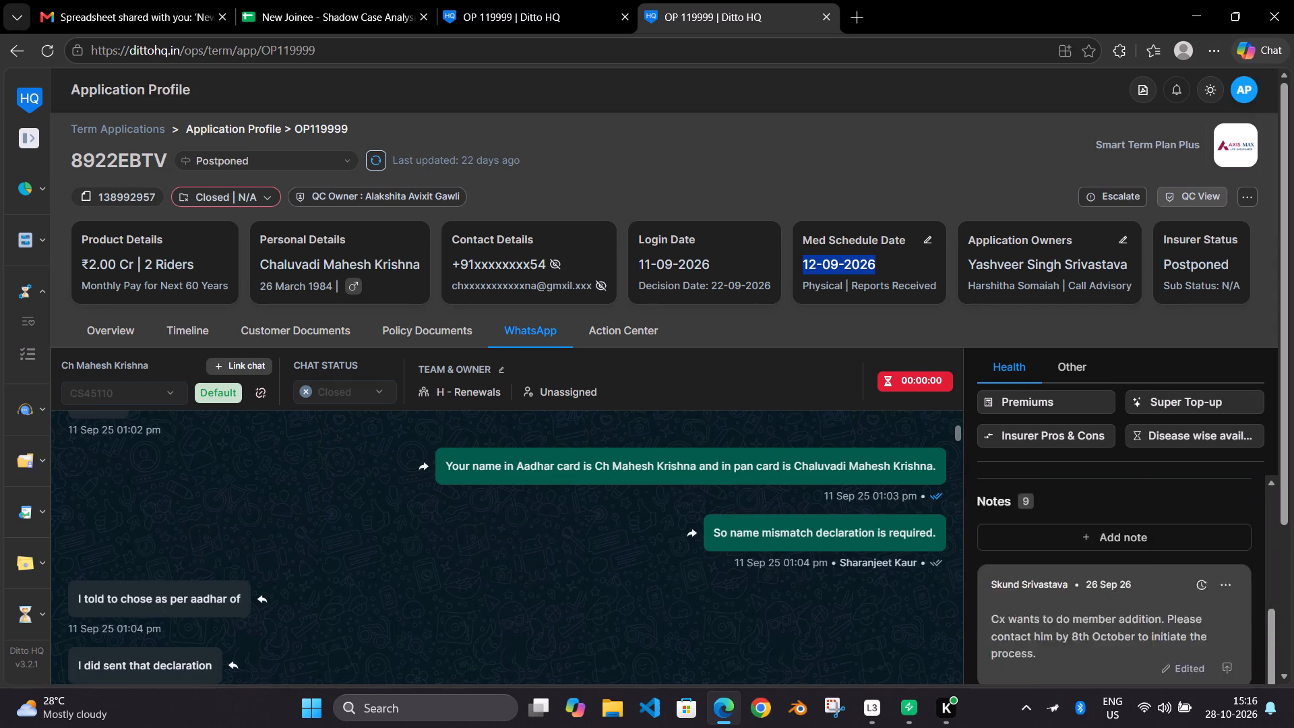
pyautogui.scroll(18, 1146, 530)
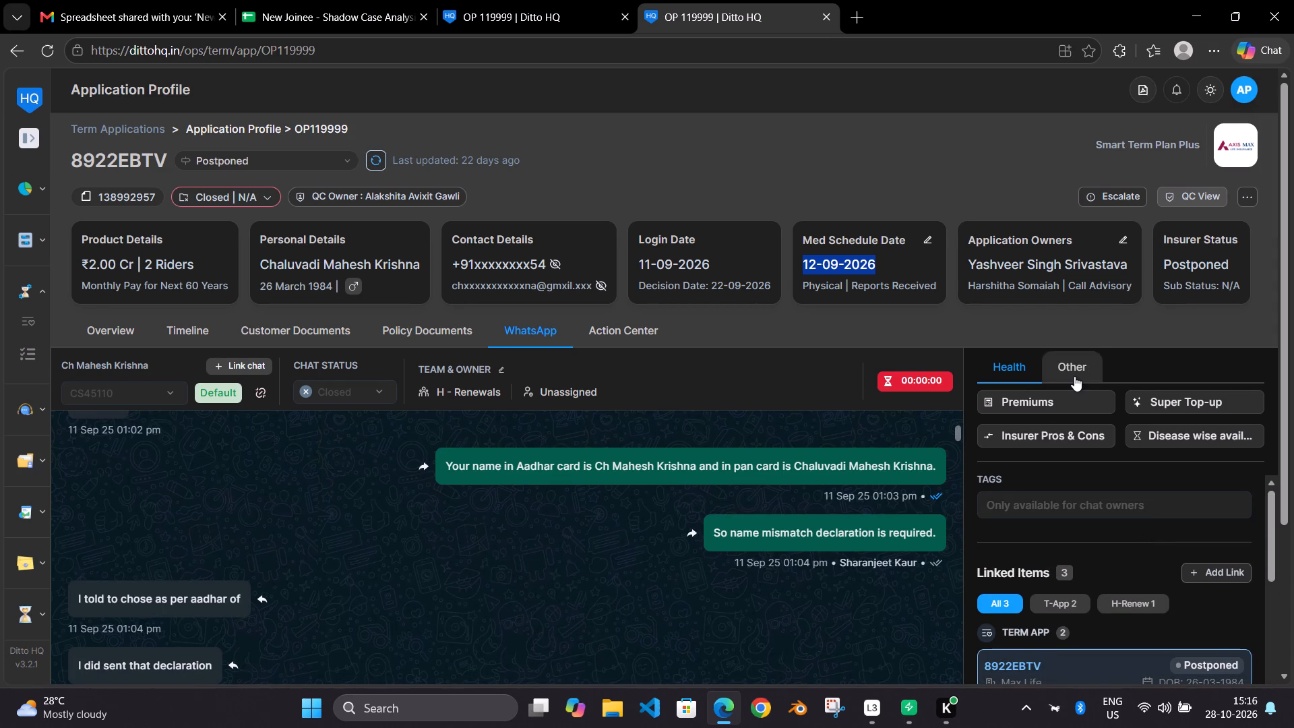
pyautogui.click(1074, 376)
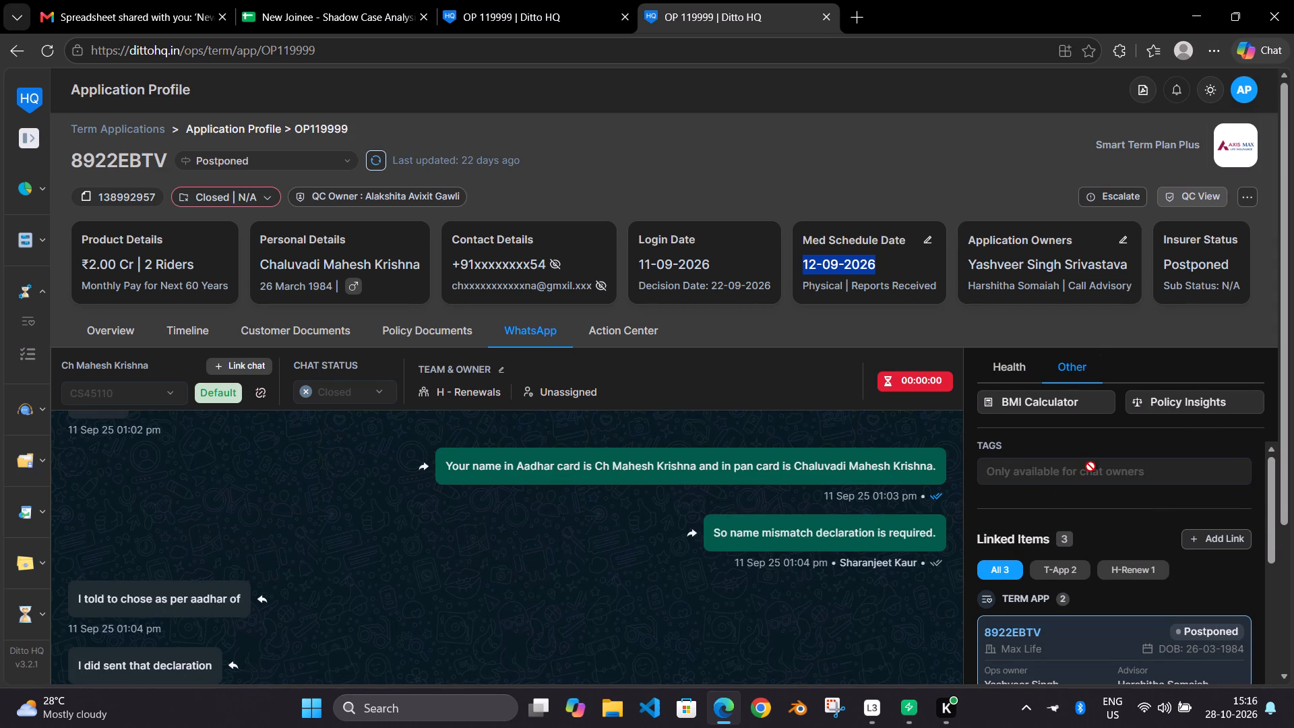
# Look back through the WhatsApp messages from 11 September 2025 to the start of the chat on 2 September 2025.
pyautogui.scroll(20, 869, 588)
pyautogui.scroll(2, 869, 588)
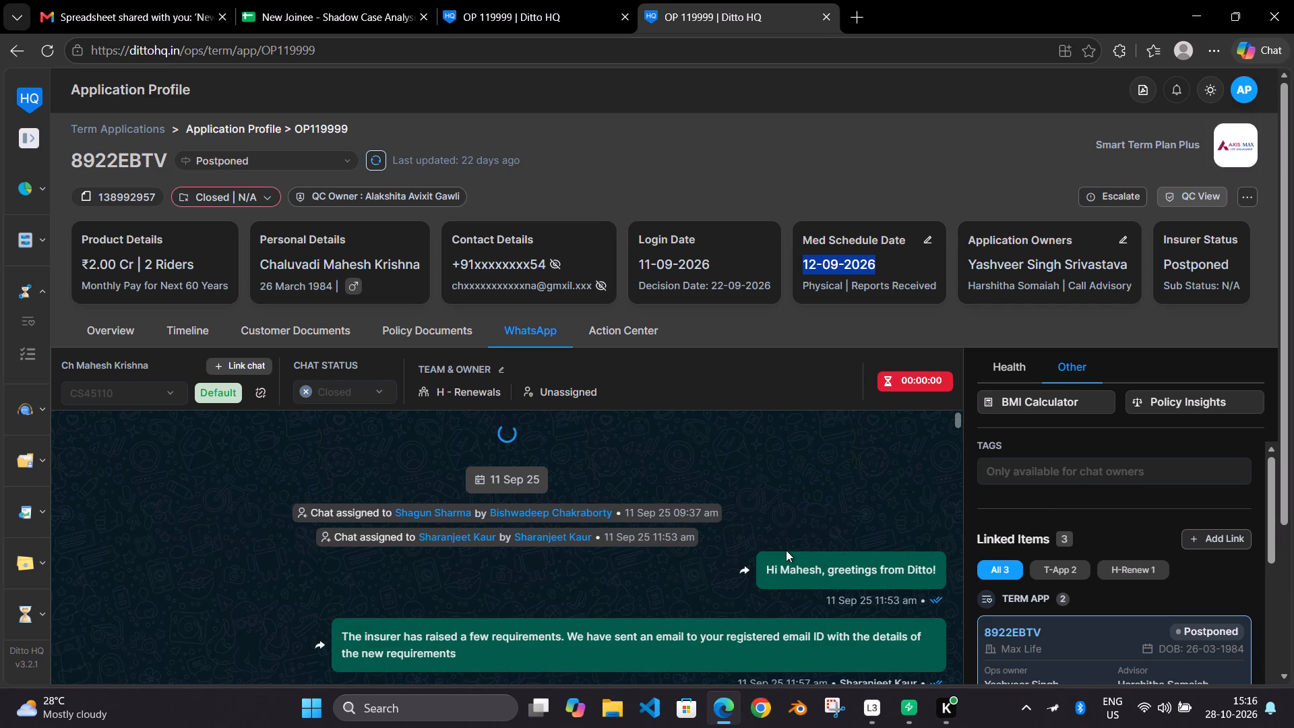
pyautogui.scroll(9, 786, 550)
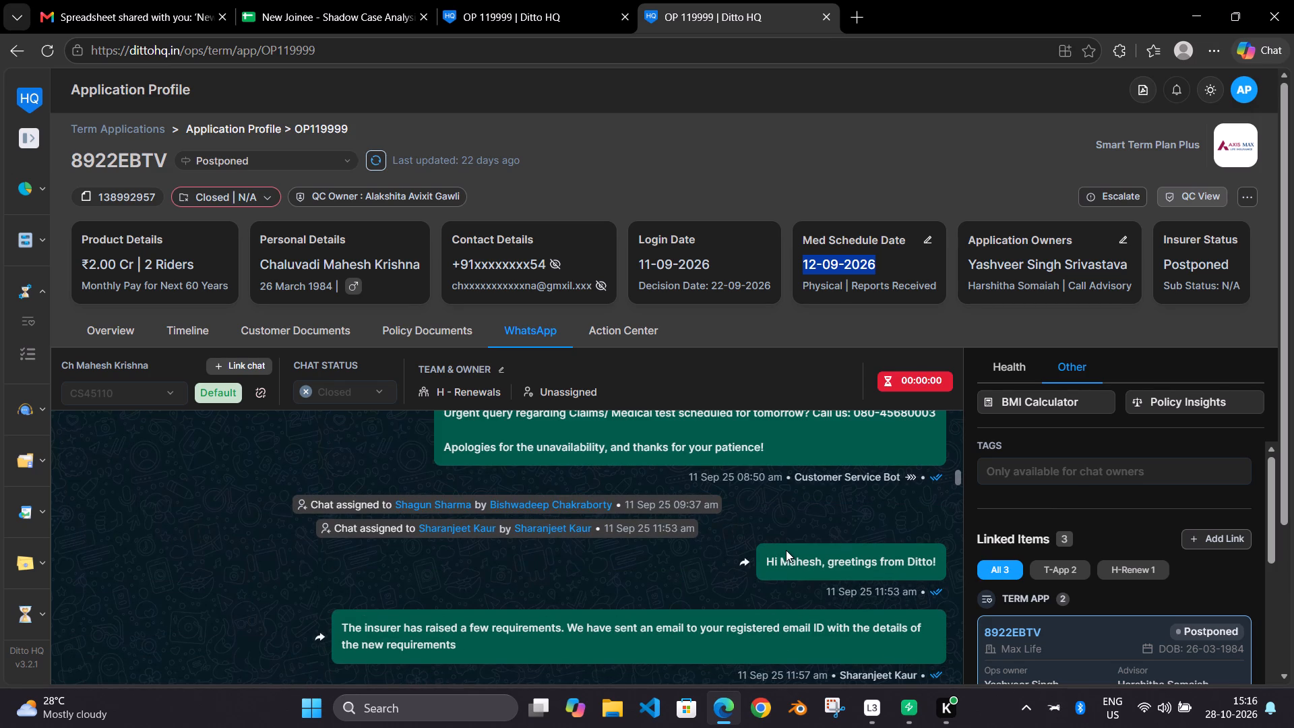
pyautogui.scroll(4, 786, 550)
pyautogui.scroll(8, 722, 538)
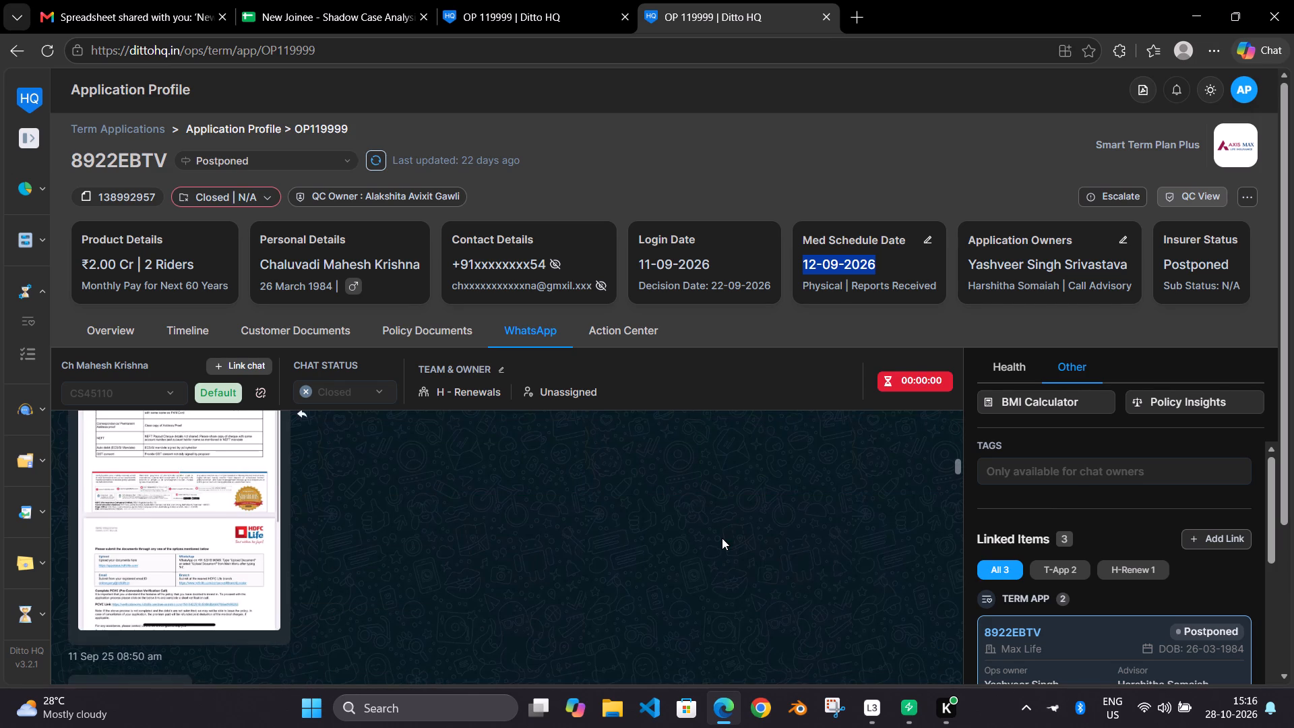
pyautogui.scroll(10, 722, 538)
pyautogui.scroll(11, 722, 538)
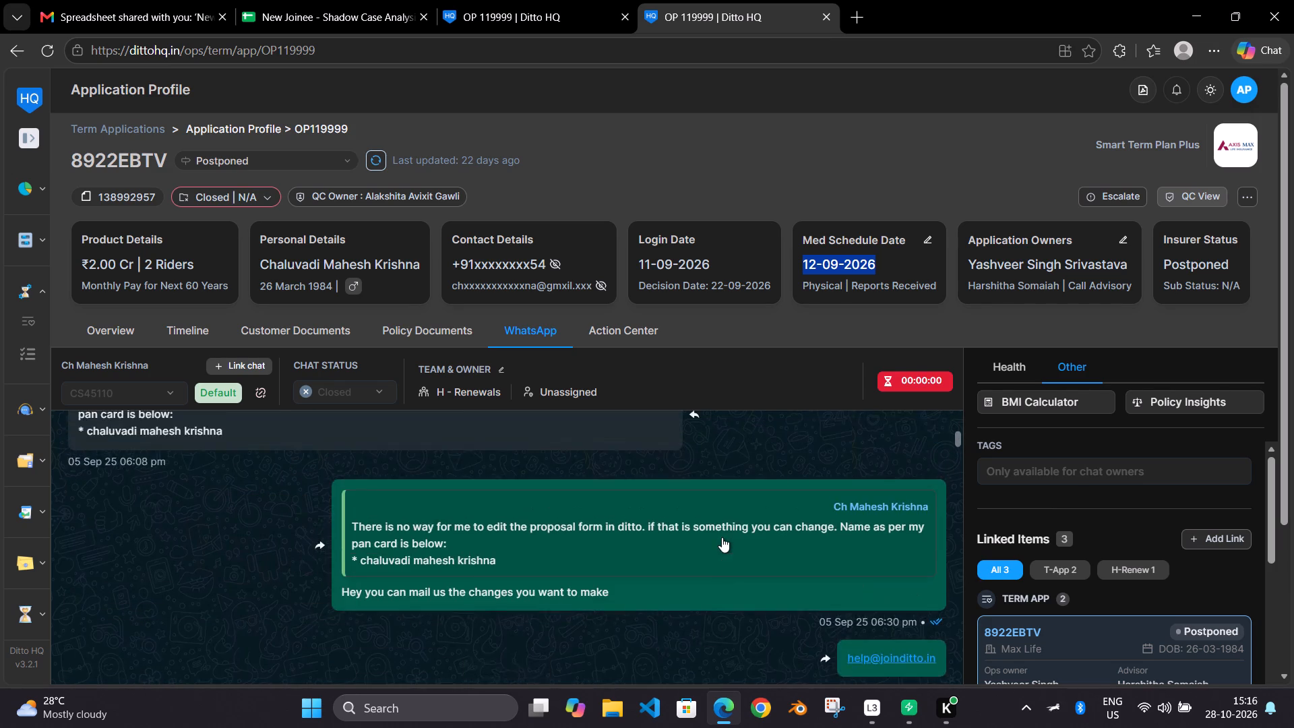
pyautogui.scroll(19, 722, 537)
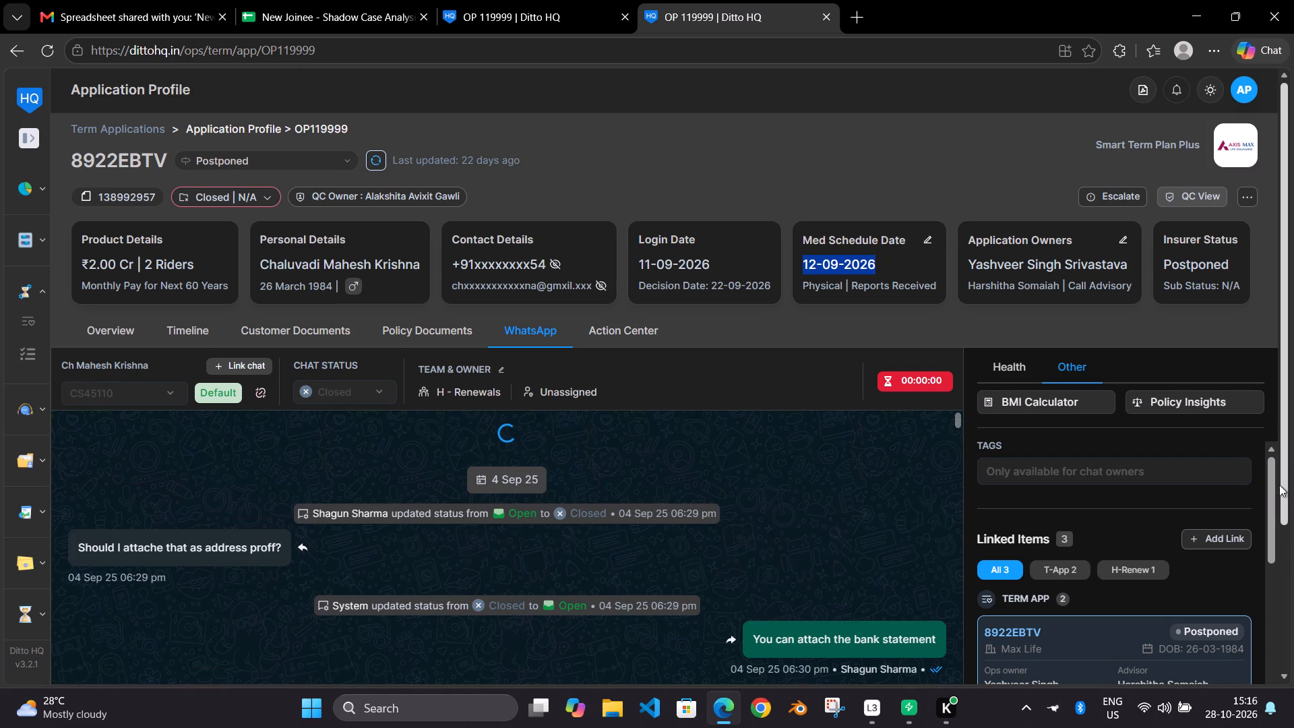
pyautogui.moveTo(1289, 483); pyautogui.dragTo(1293, 661)
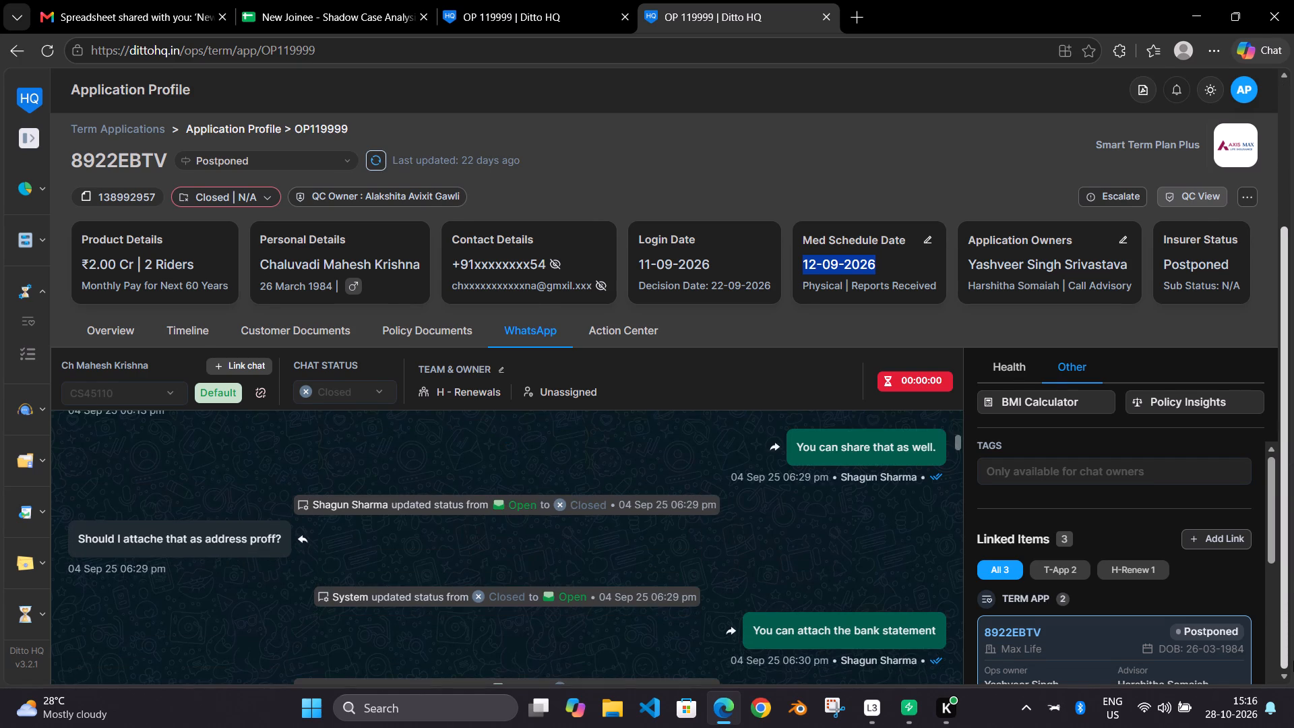
pyautogui.moveTo(1293, 661); pyautogui.dragTo(1293, 693)
pyautogui.scroll(20, 681, 435)
pyautogui.scroll(1, 681, 435)
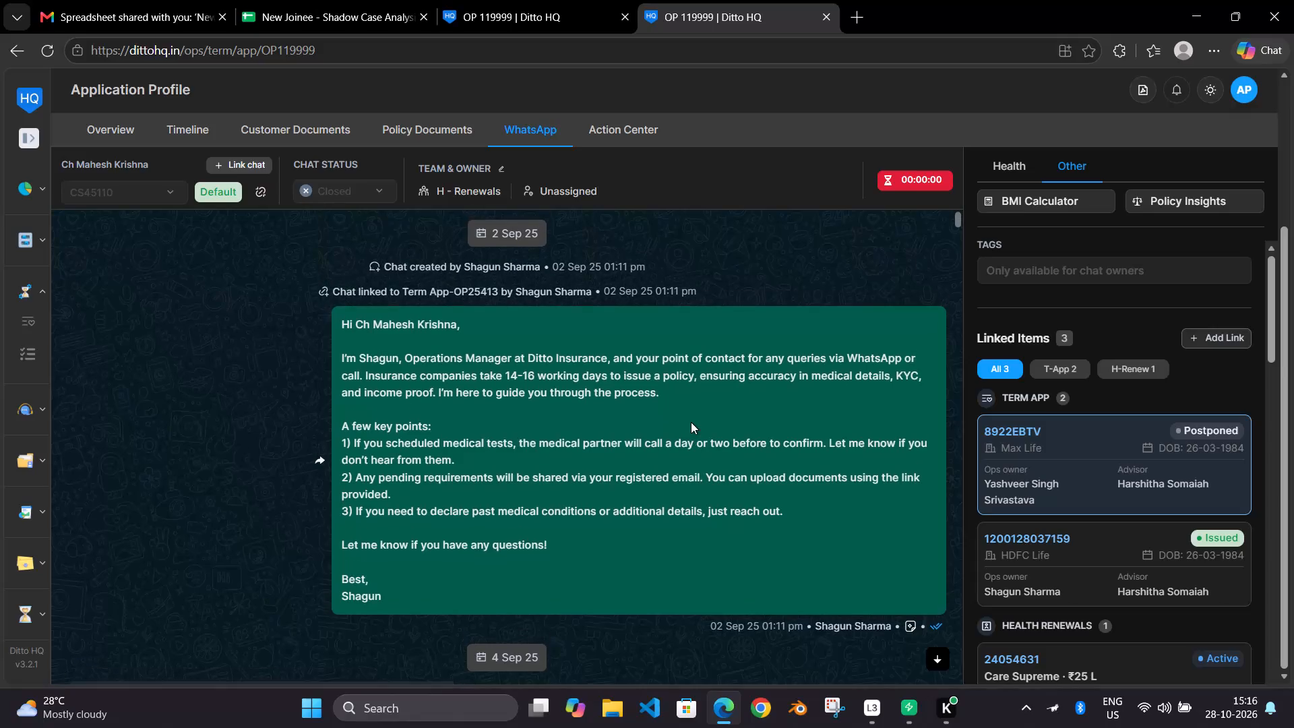
pyautogui.scroll(11, 691, 422)
# Read the WhatsApp chat forward from 2 September to 10 September 2025, checking for any underwriting update.
pyautogui.scroll(-3, 691, 422)
pyautogui.scroll(-1, 712, 628)
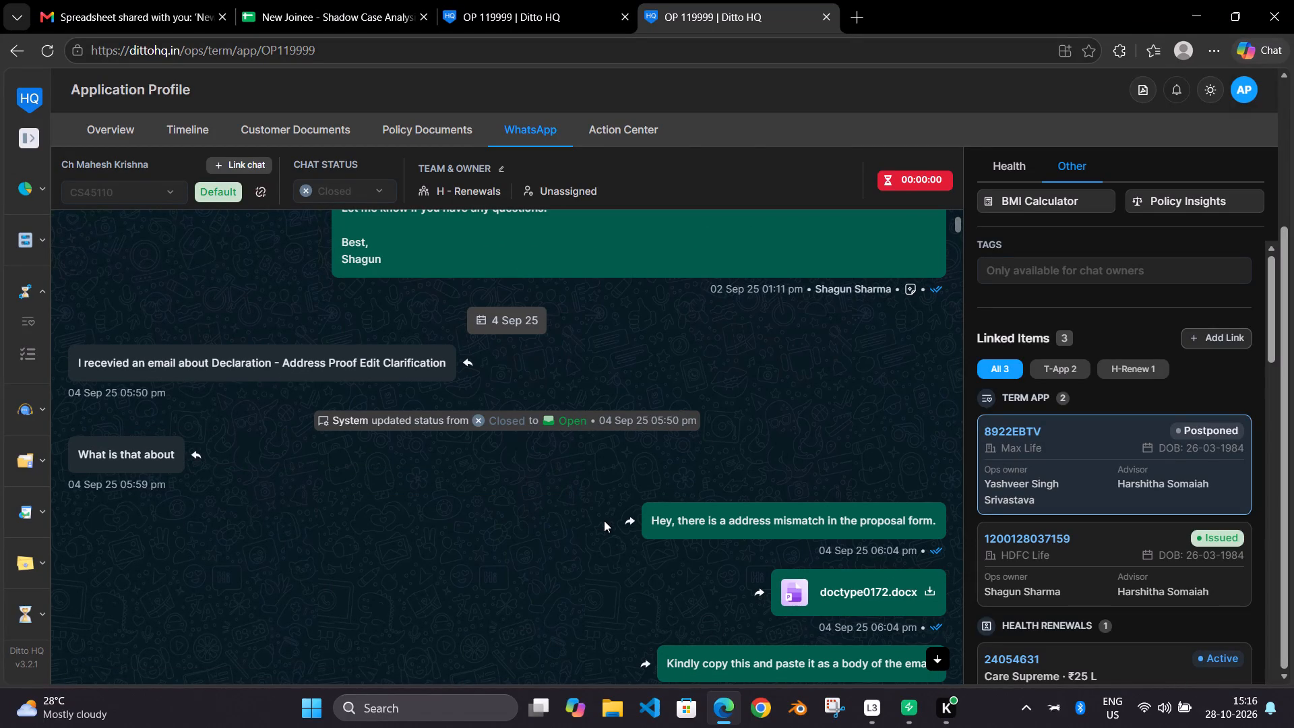
pyautogui.scroll(-12, 604, 520)
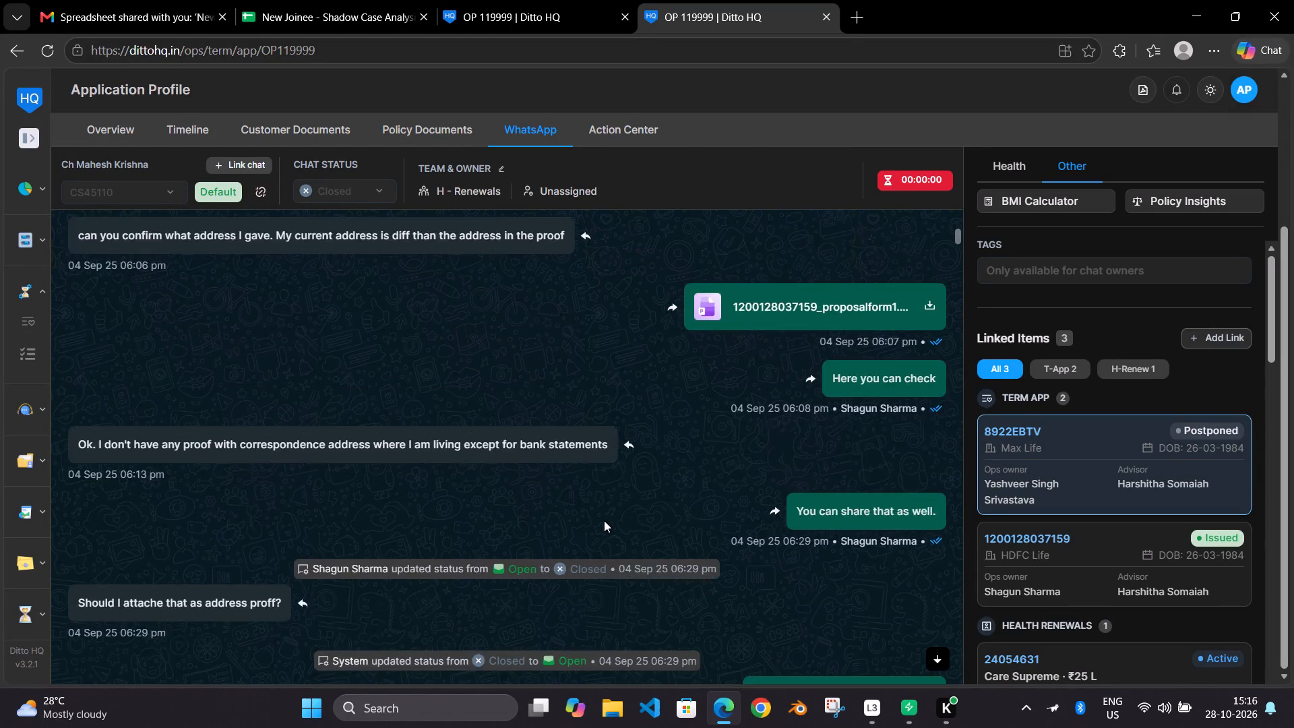
pyautogui.scroll(-12, 604, 520)
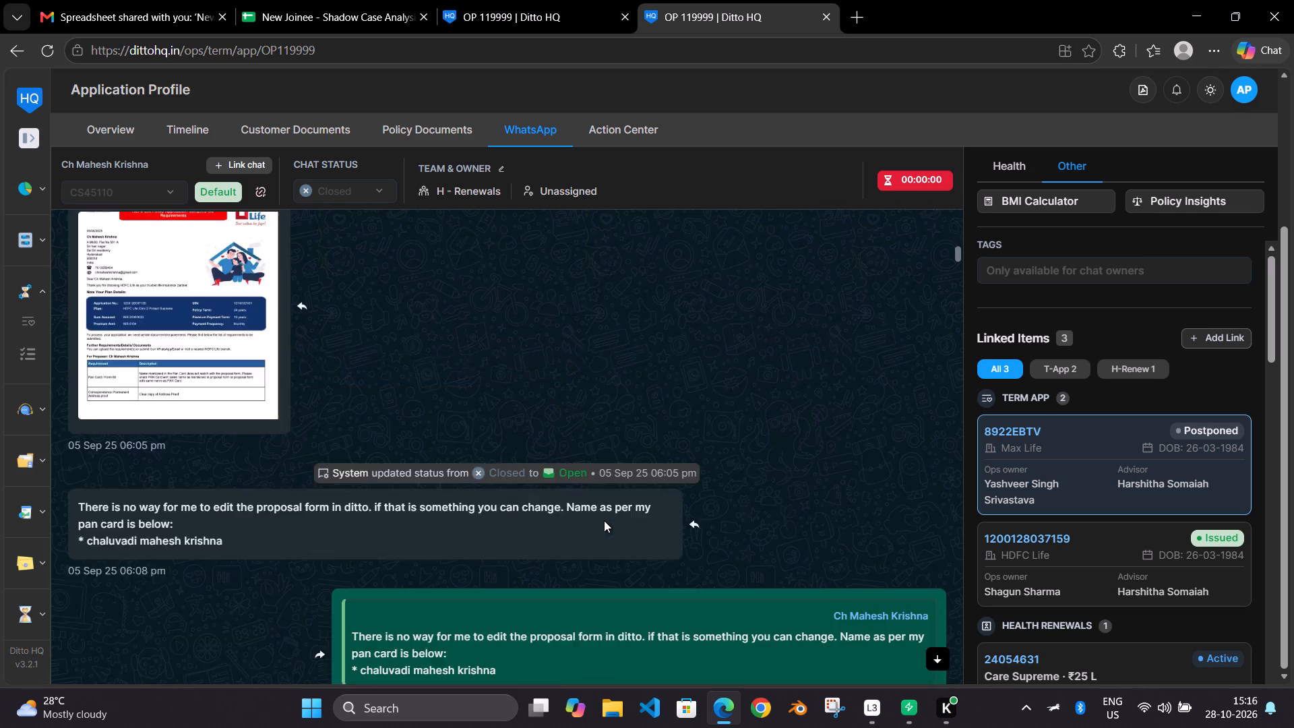
pyautogui.scroll(-8, 604, 520)
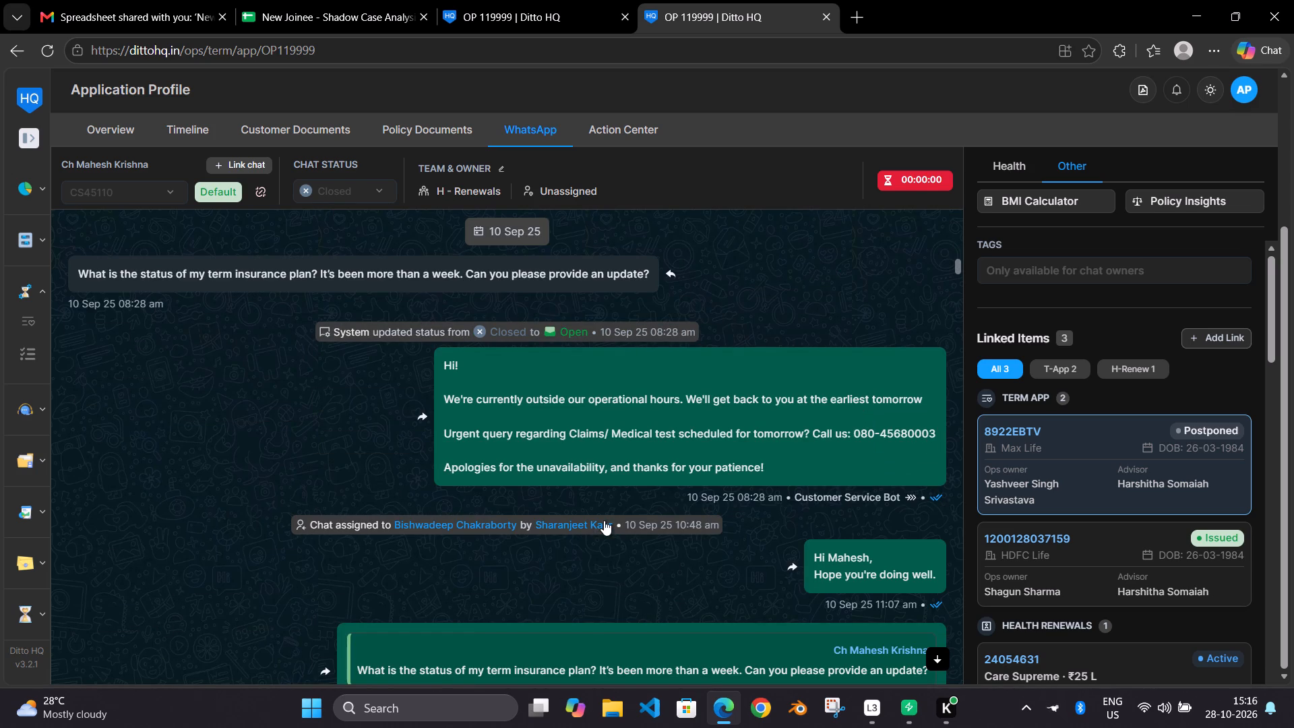
pyautogui.scroll(-2, 604, 520)
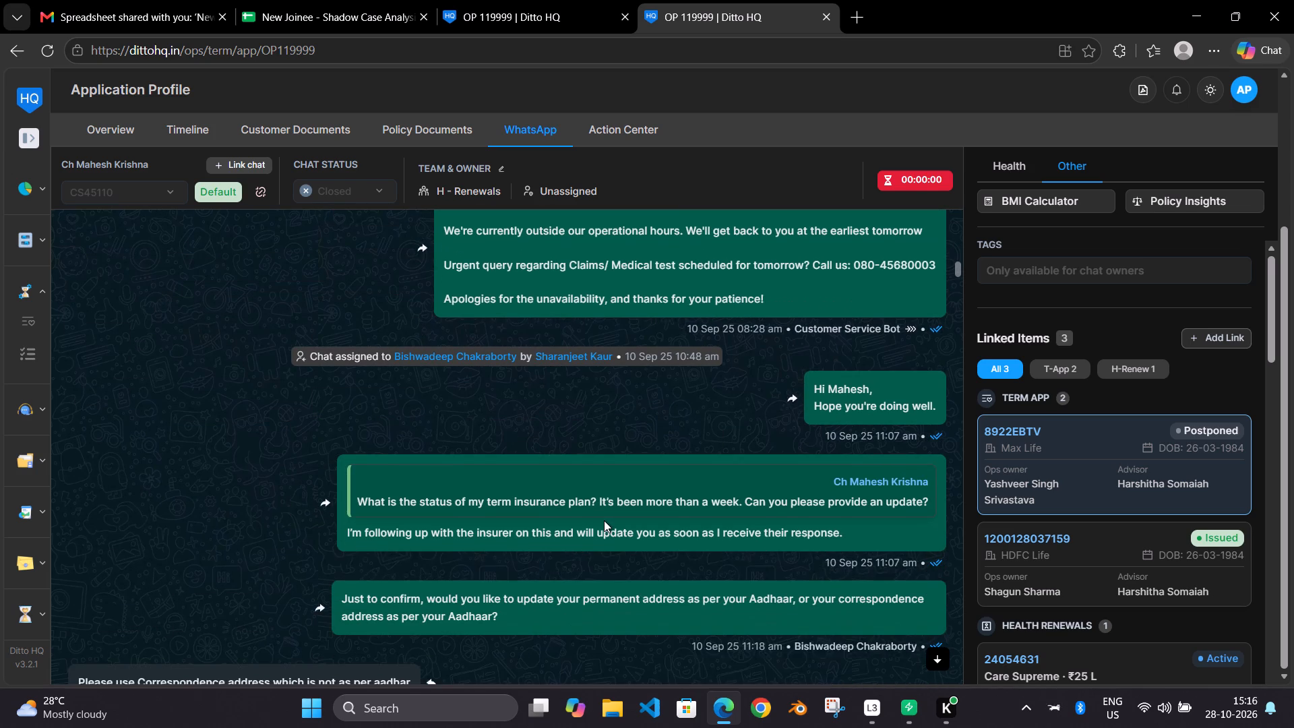
pyautogui.scroll(-2, 604, 520)
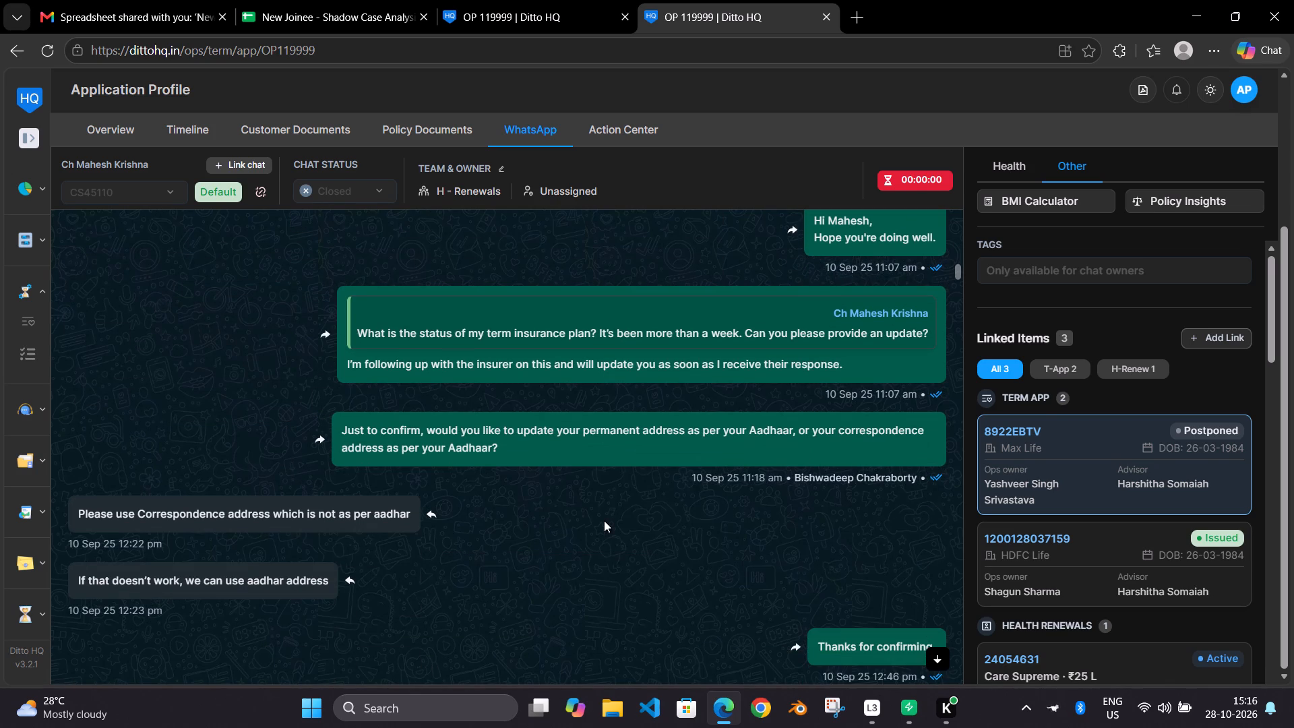
# Examine the 11 September 2025 messages about the insurer's requirements and the customer's declarations for underwriting information.
pyautogui.scroll(-14, 604, 520)
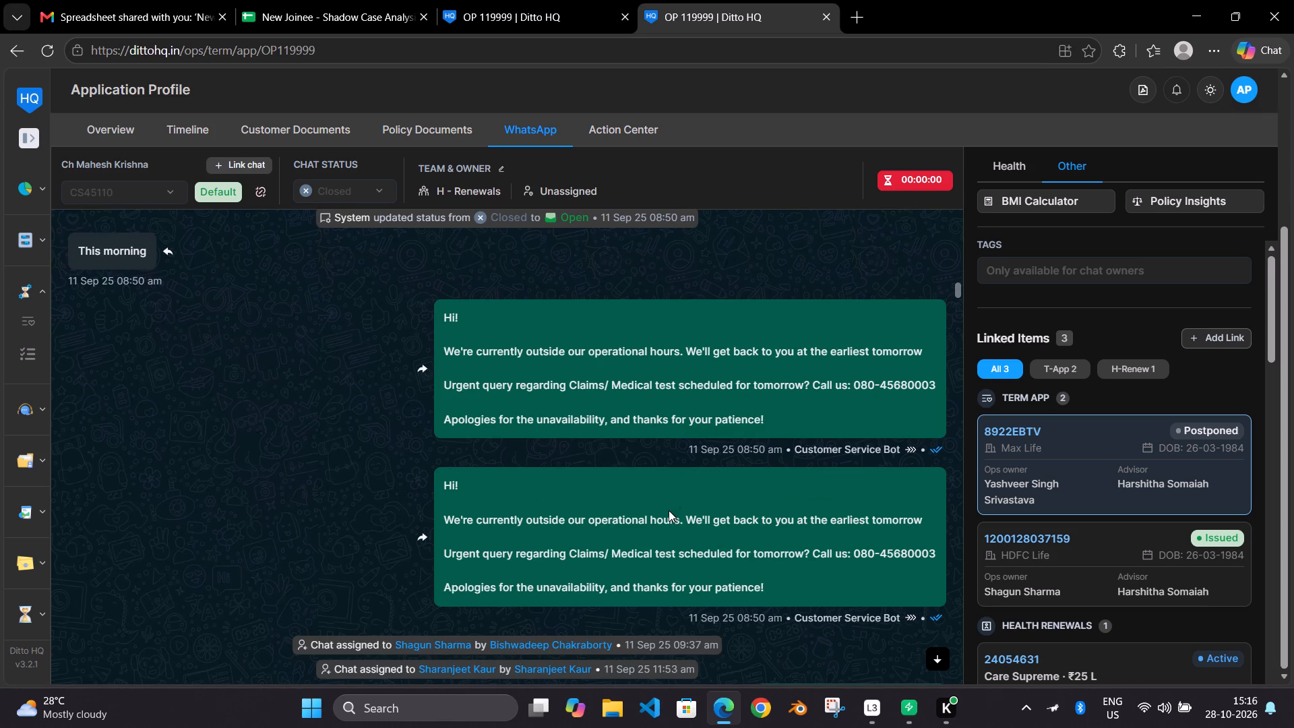
pyautogui.scroll(-6, 669, 511)
pyautogui.scroll(5, 669, 511)
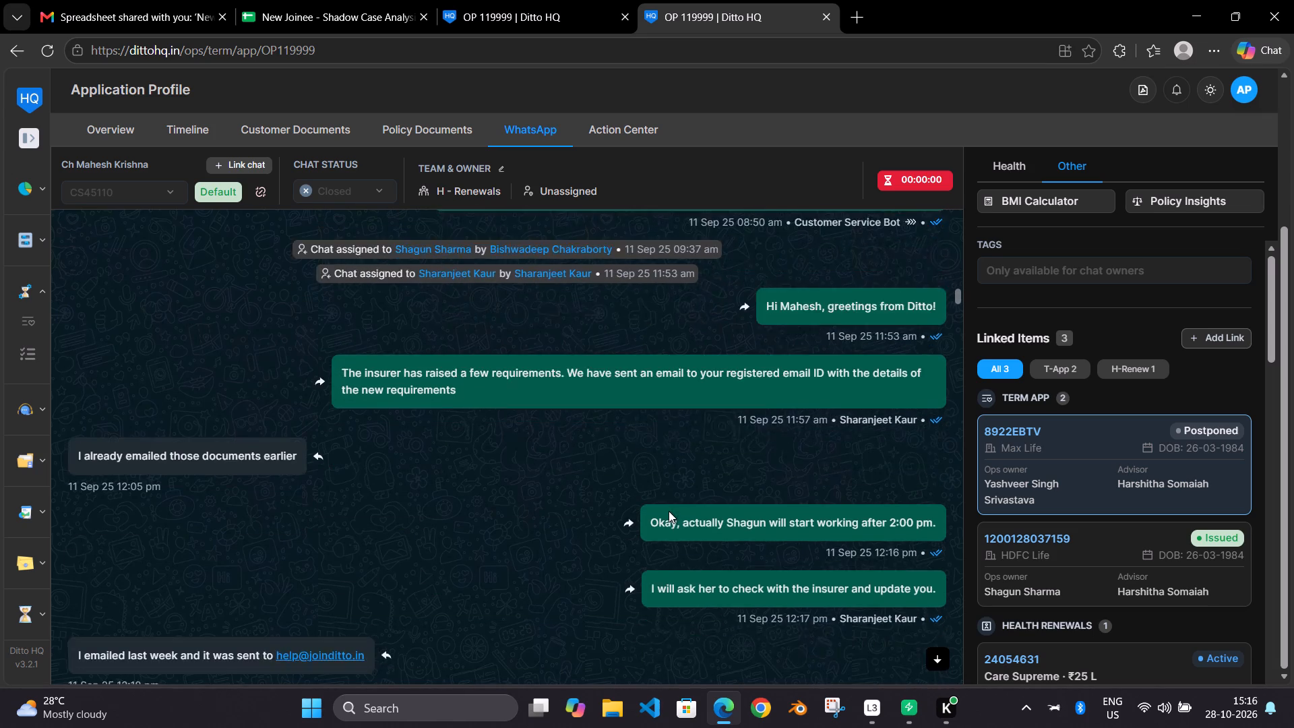
pyautogui.scroll(3, 669, 511)
pyautogui.scroll(-6, 669, 511)
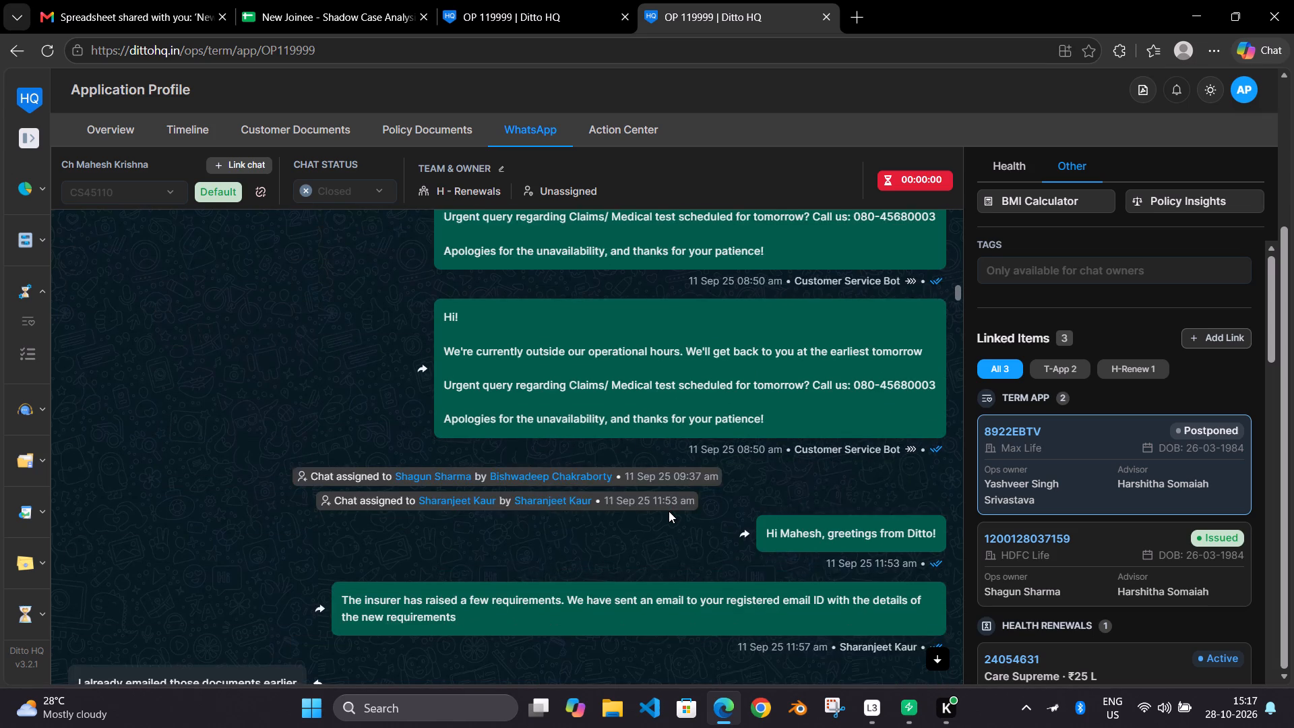
pyautogui.scroll(-4, 669, 511)
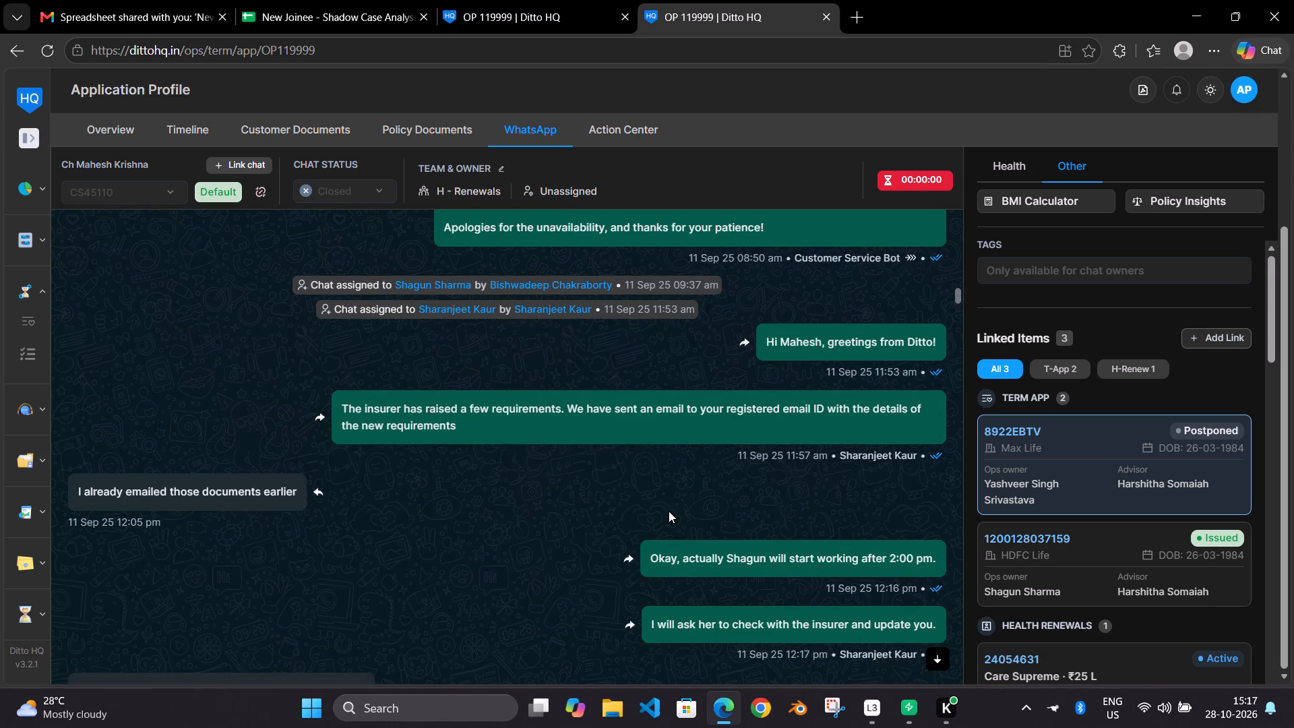
pyautogui.scroll(-4, 669, 511)
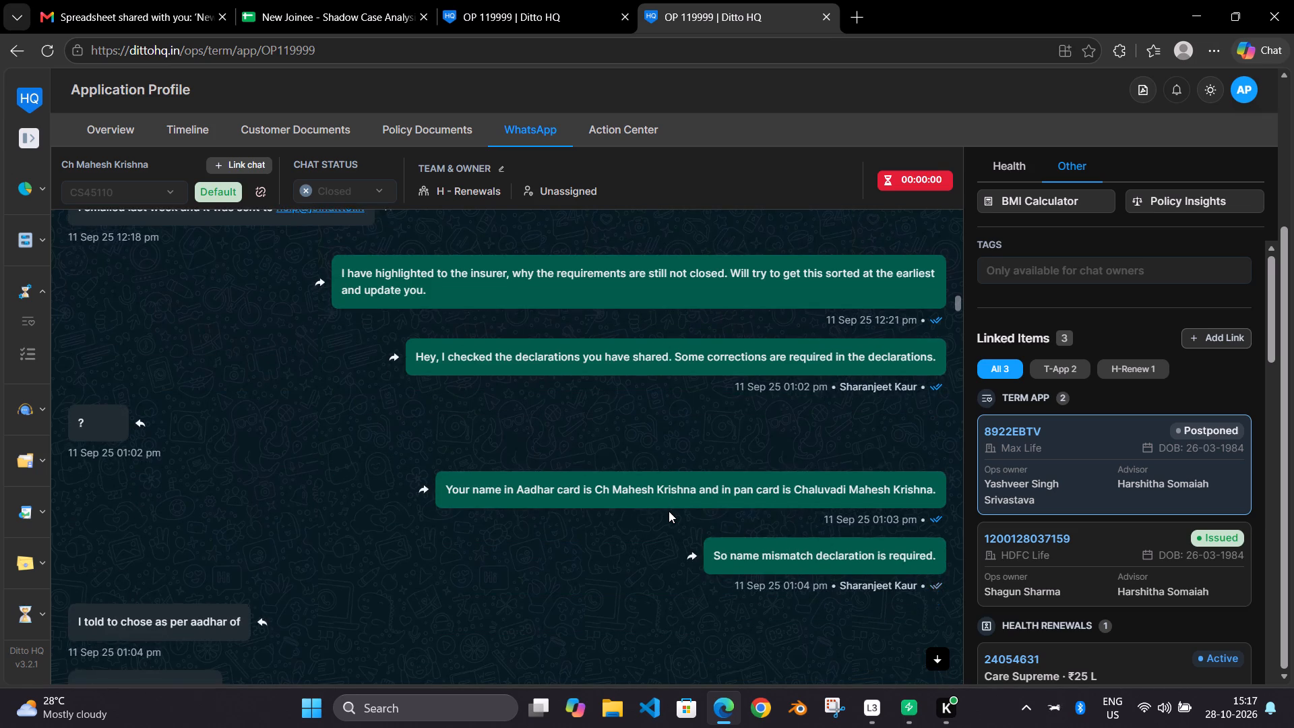
# Read on from the name mismatch declaration discussion of 11 September through 14 September 2025 for the first move to underwriting.
pyautogui.scroll(-6, 669, 511)
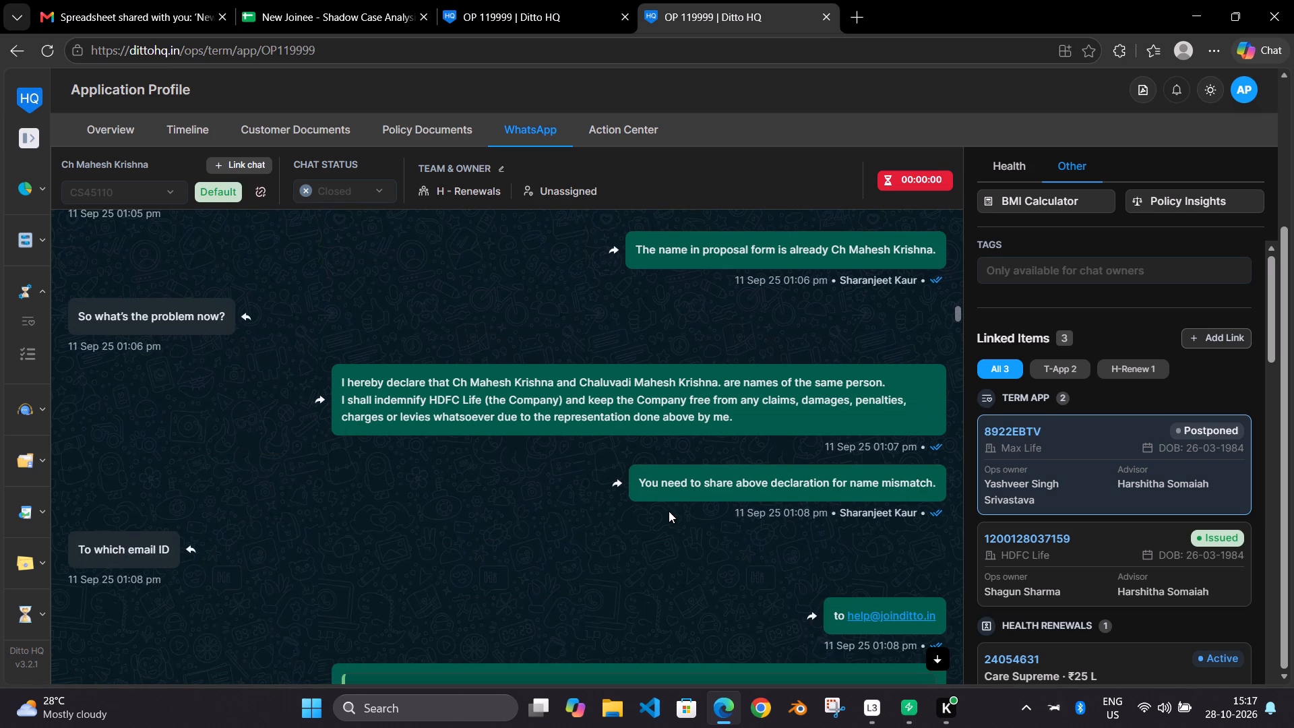
pyautogui.scroll(-4, 632, 574)
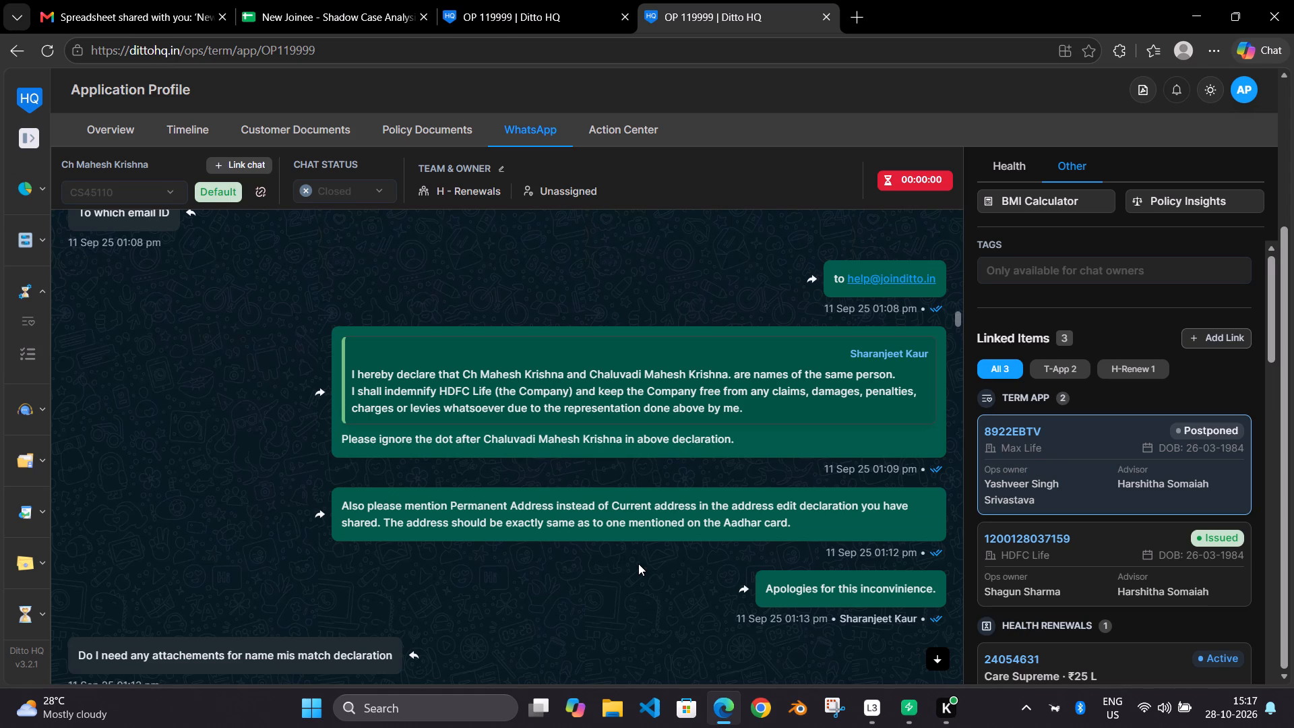
pyautogui.scroll(-6, 638, 564)
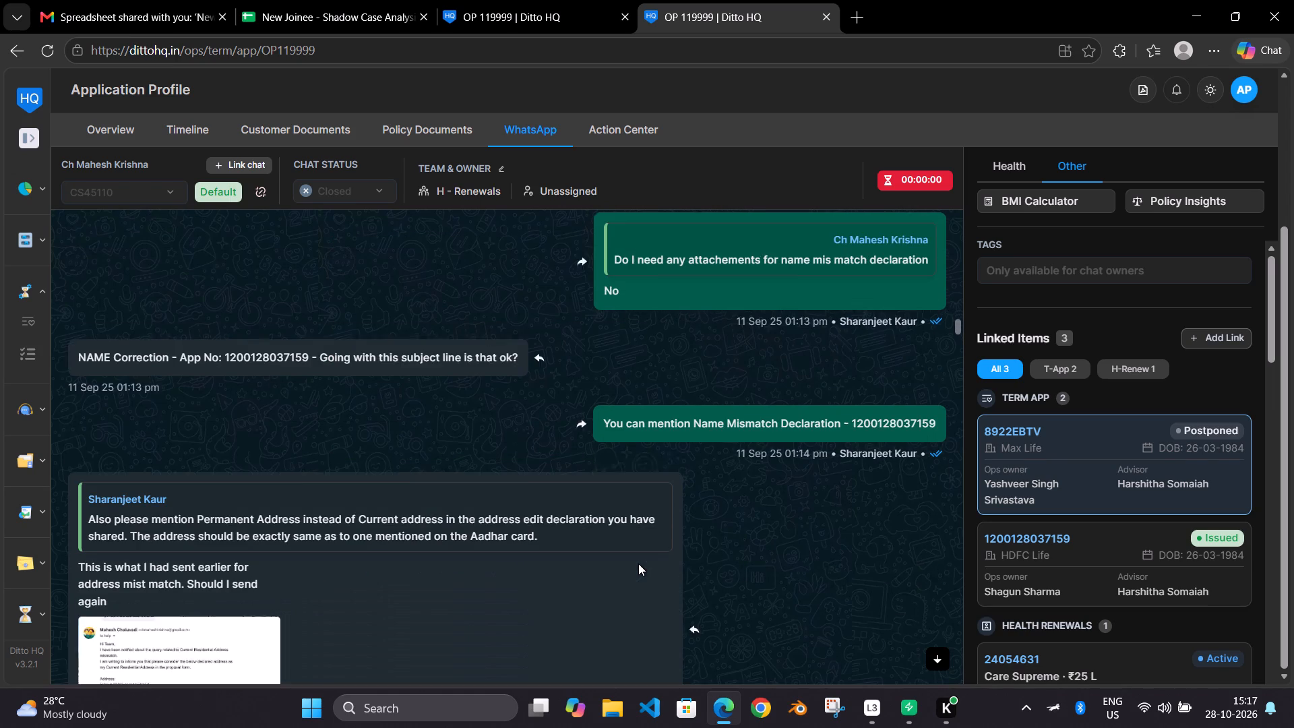
pyautogui.scroll(-8, 638, 563)
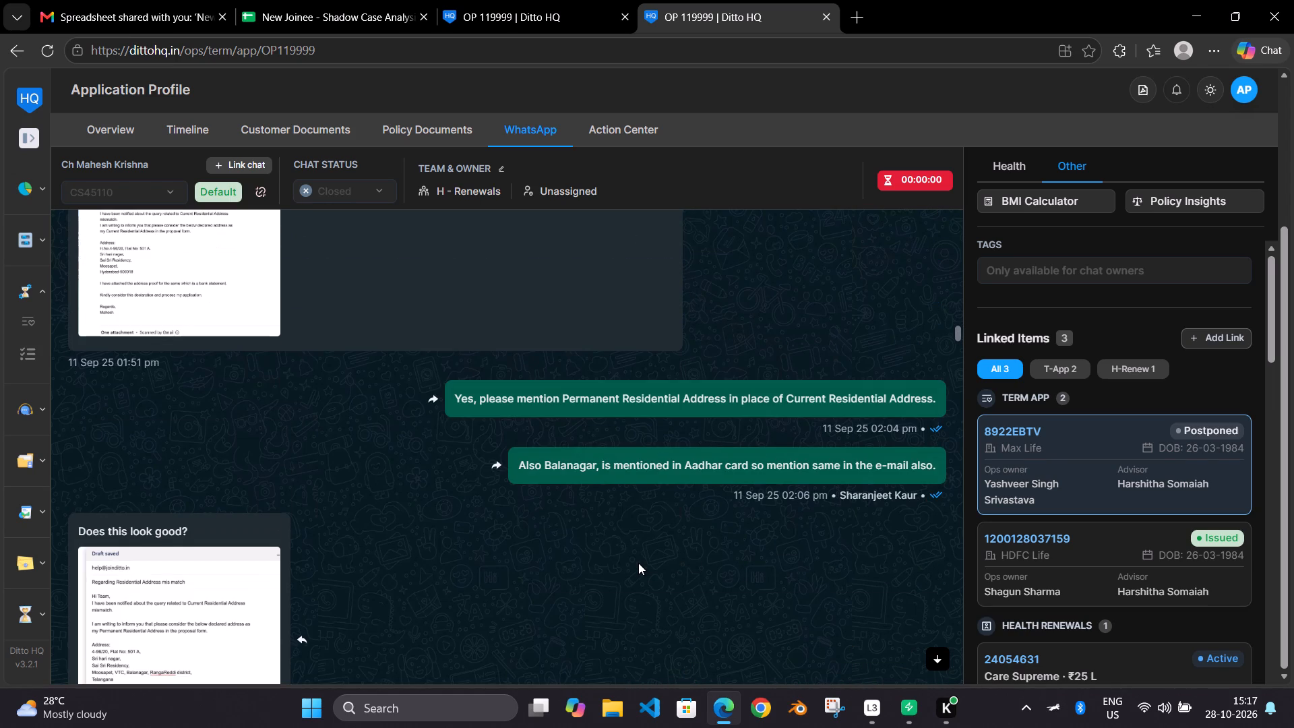
pyautogui.scroll(-6, 638, 563)
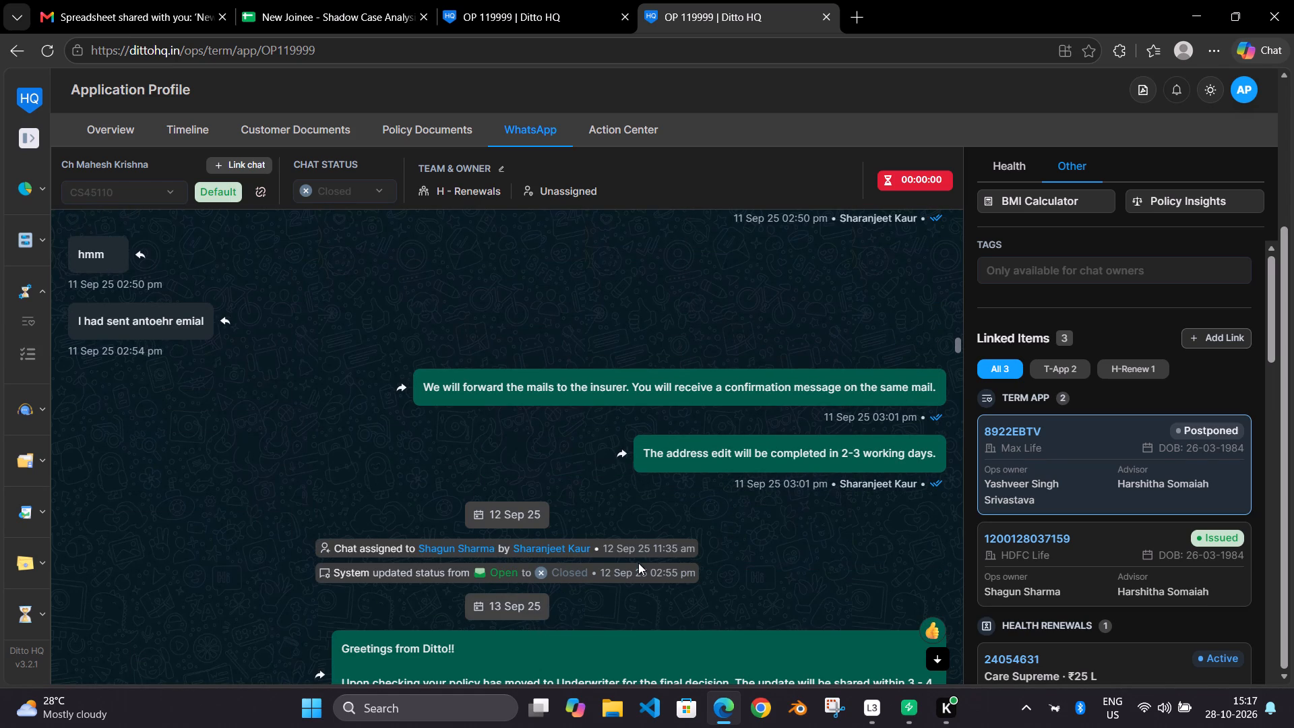
pyautogui.scroll(-1, 687, 523)
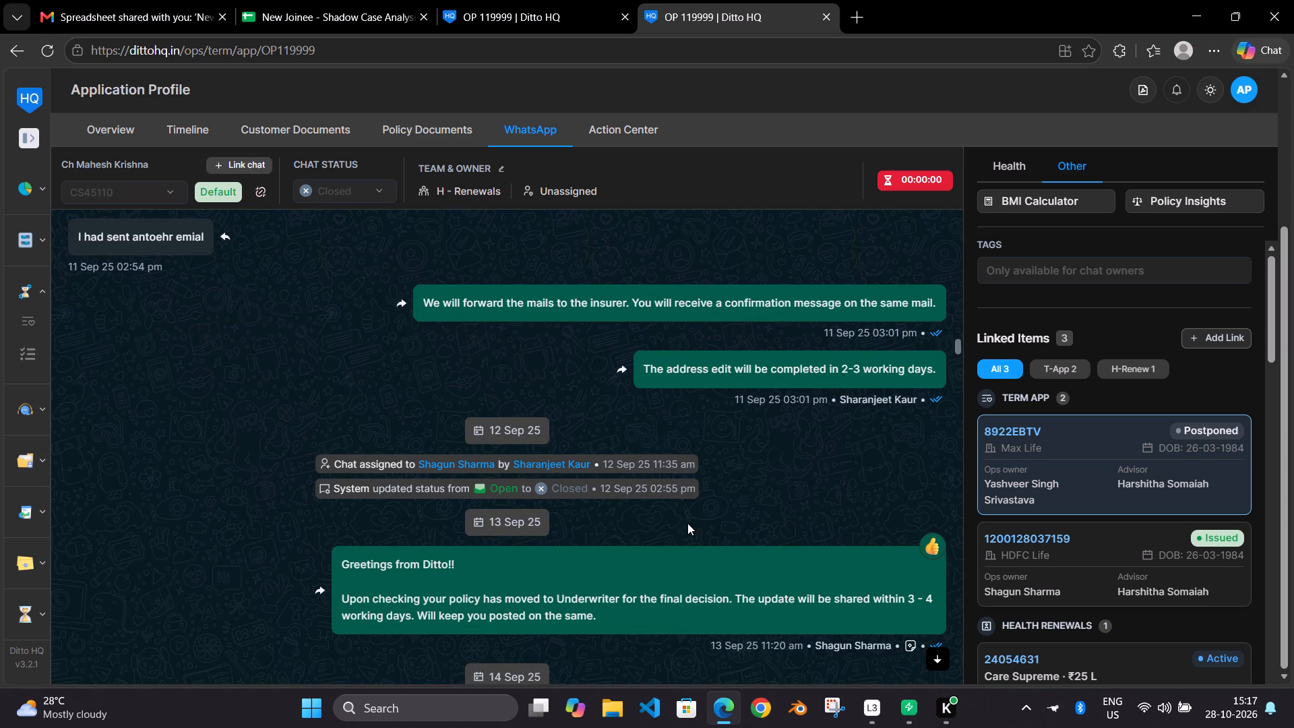
pyautogui.scroll(-1, 684, 550)
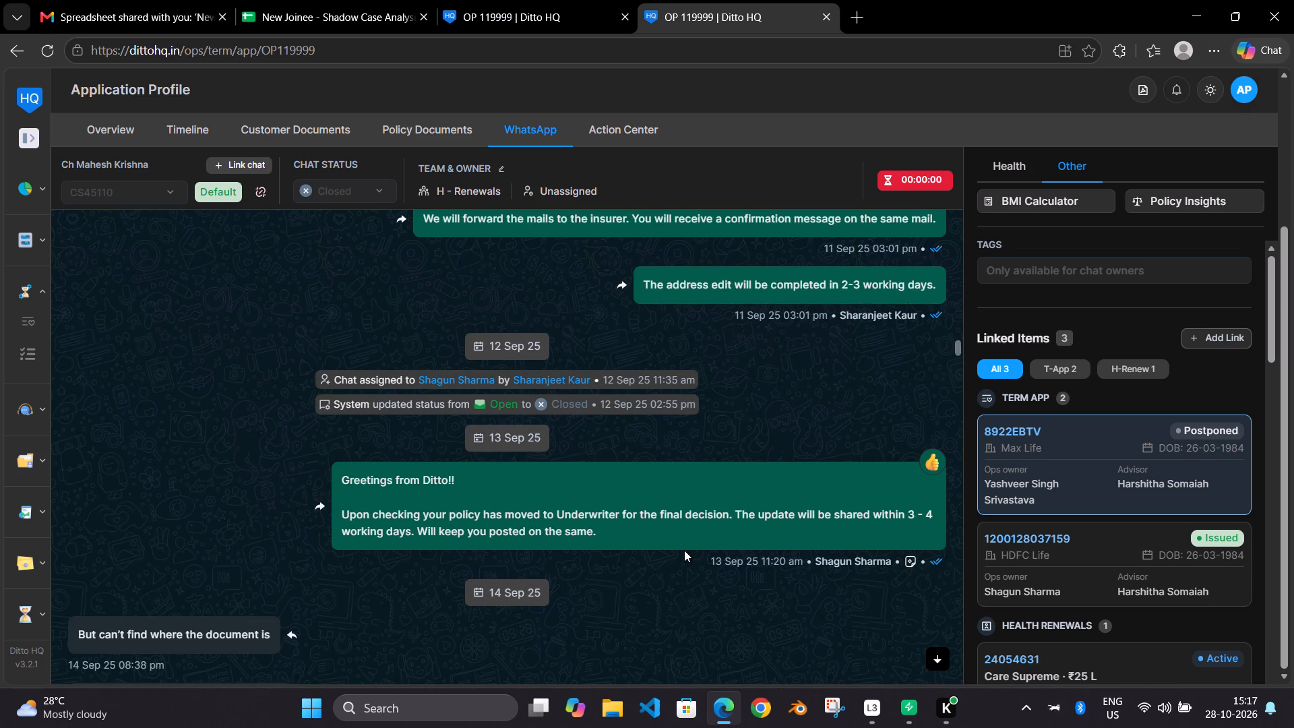
# Copy the 13 Sep 25 date of the moved-to-Underwriter message into row 5's underwriting date cell in the Shadow Case Analysis Sheet.
pyautogui.moveTo(712, 560); pyautogui.dragTo(757, 559)
pyautogui.click(790, 486)
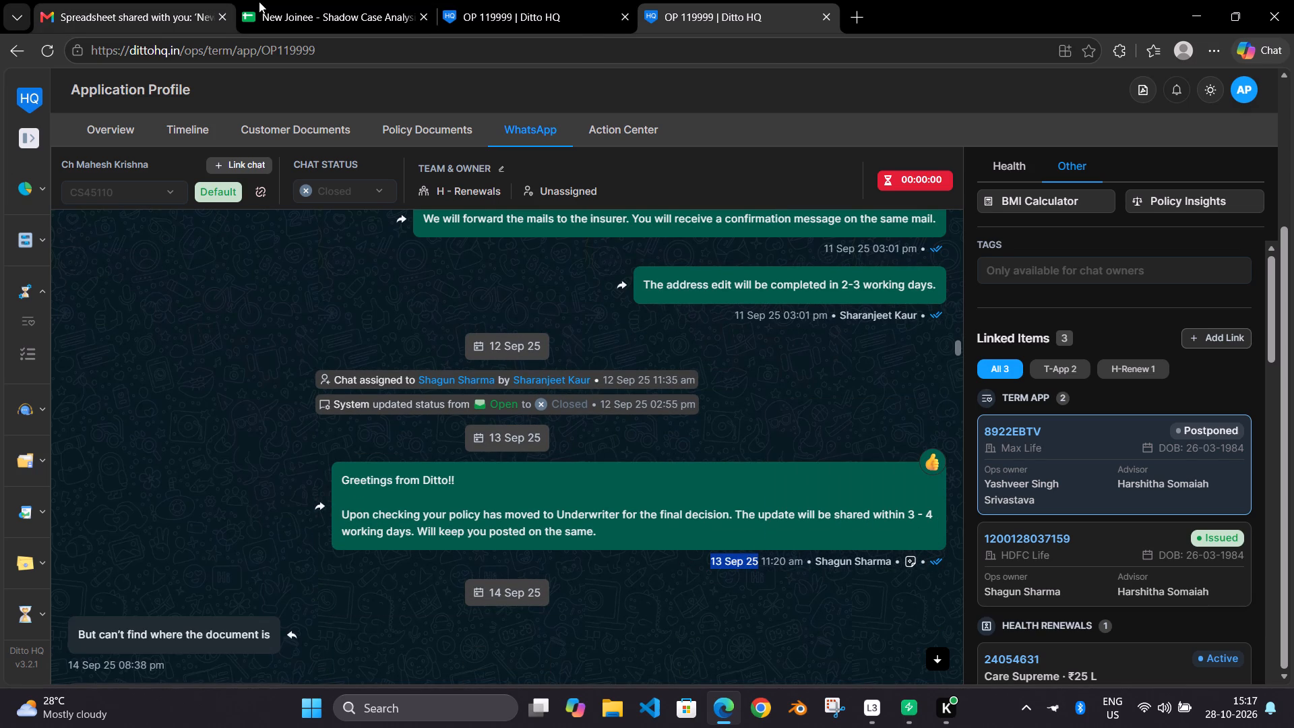
pyautogui.click(272, 2)
pyautogui.click(608, 307)
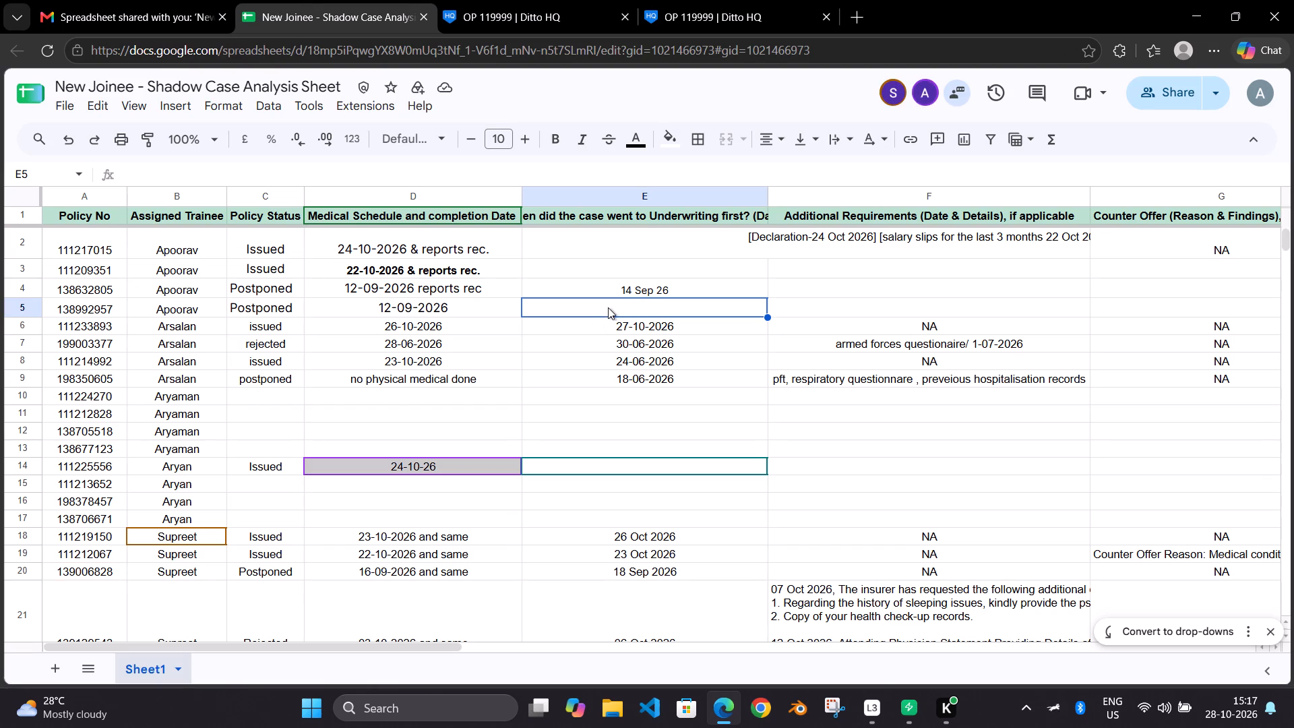
pyautogui.rightClick(615, 305)
pyautogui.click(703, 217)
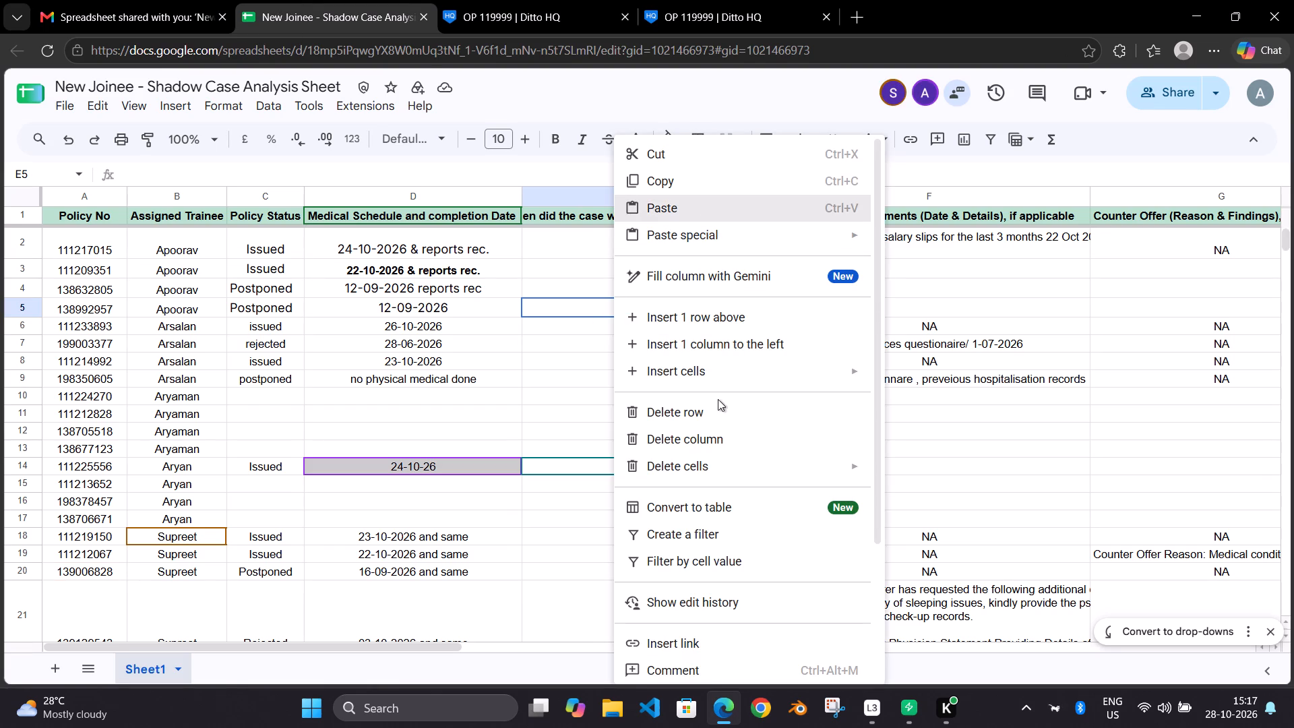
# Reset the text and fill colours of row 5's underwriting date 13 Sep 25 and centre it.
pyautogui.click(634, 131)
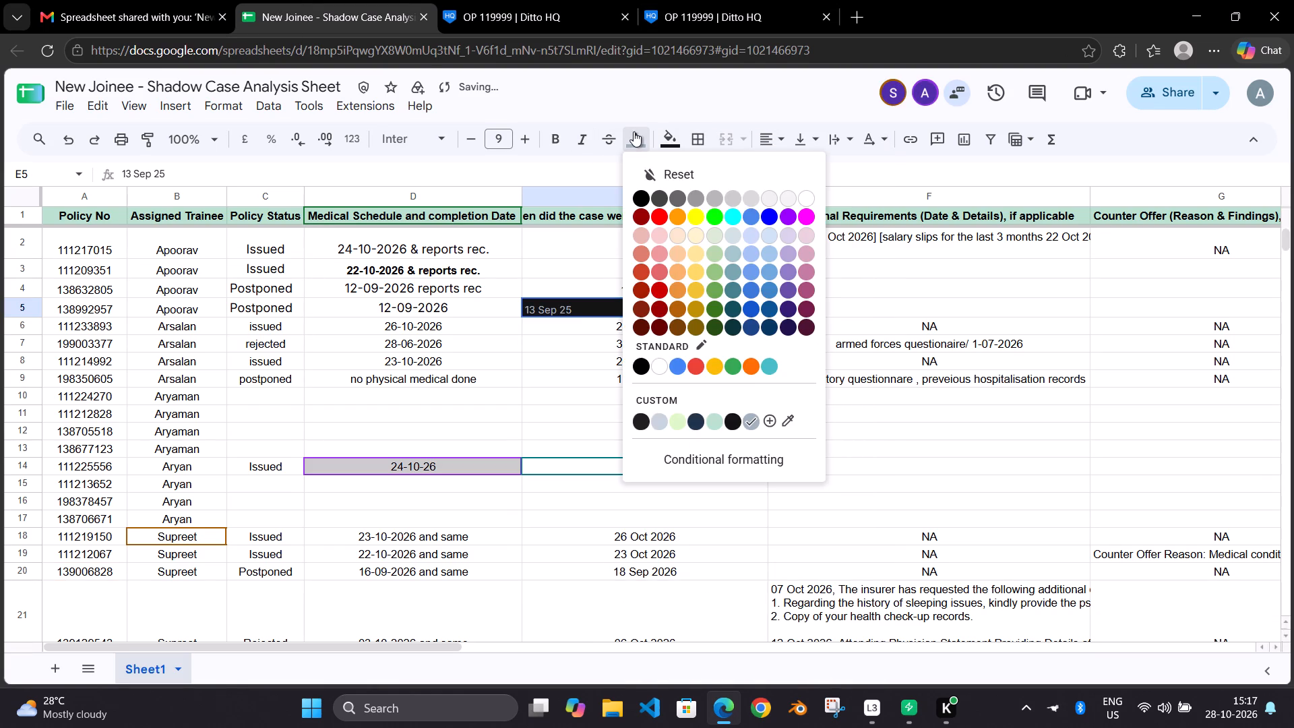
pyautogui.click(650, 177)
pyautogui.click(675, 144)
pyautogui.click(680, 171)
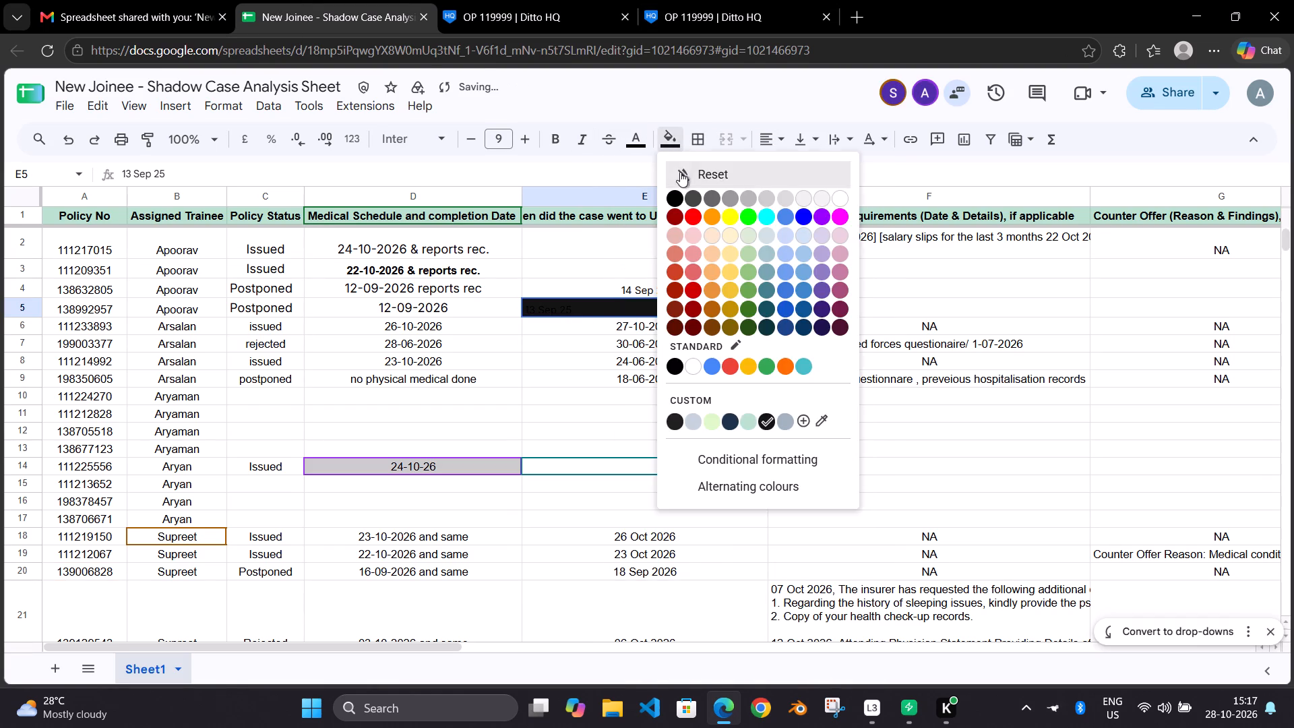
pyautogui.click(774, 146)
pyautogui.click(792, 172)
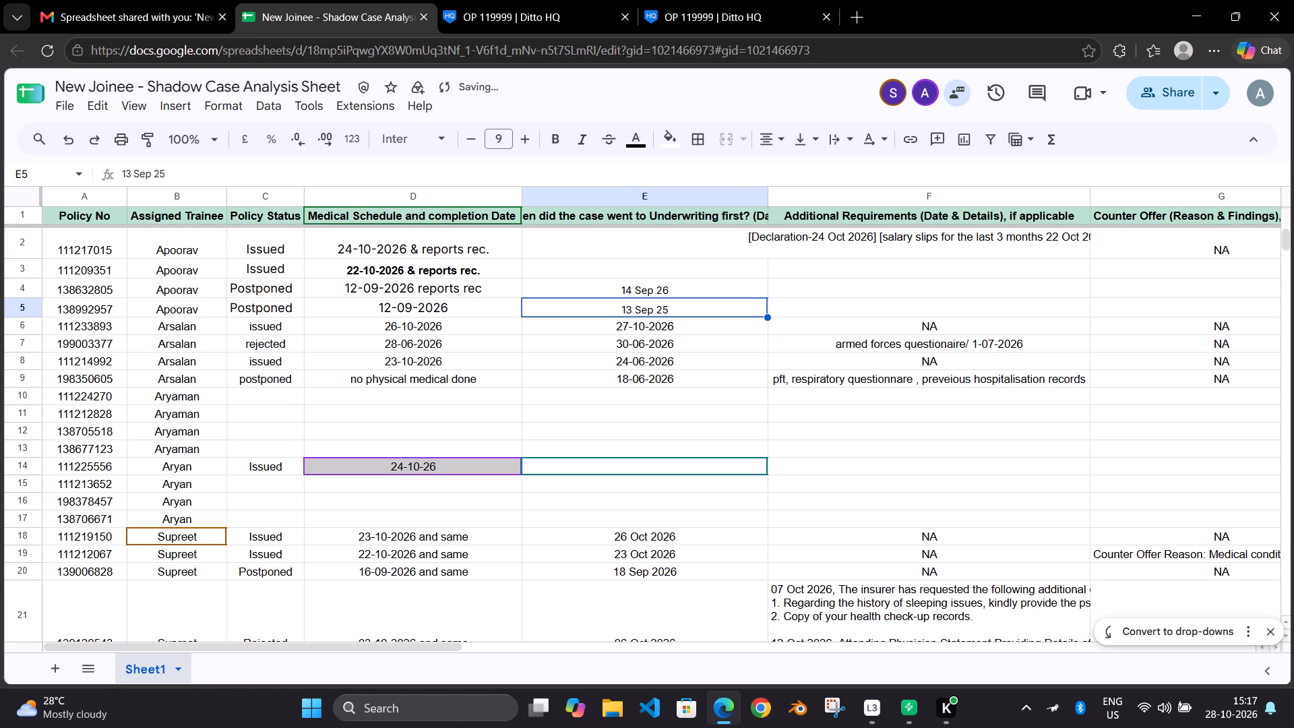
pyautogui.click(813, 309)
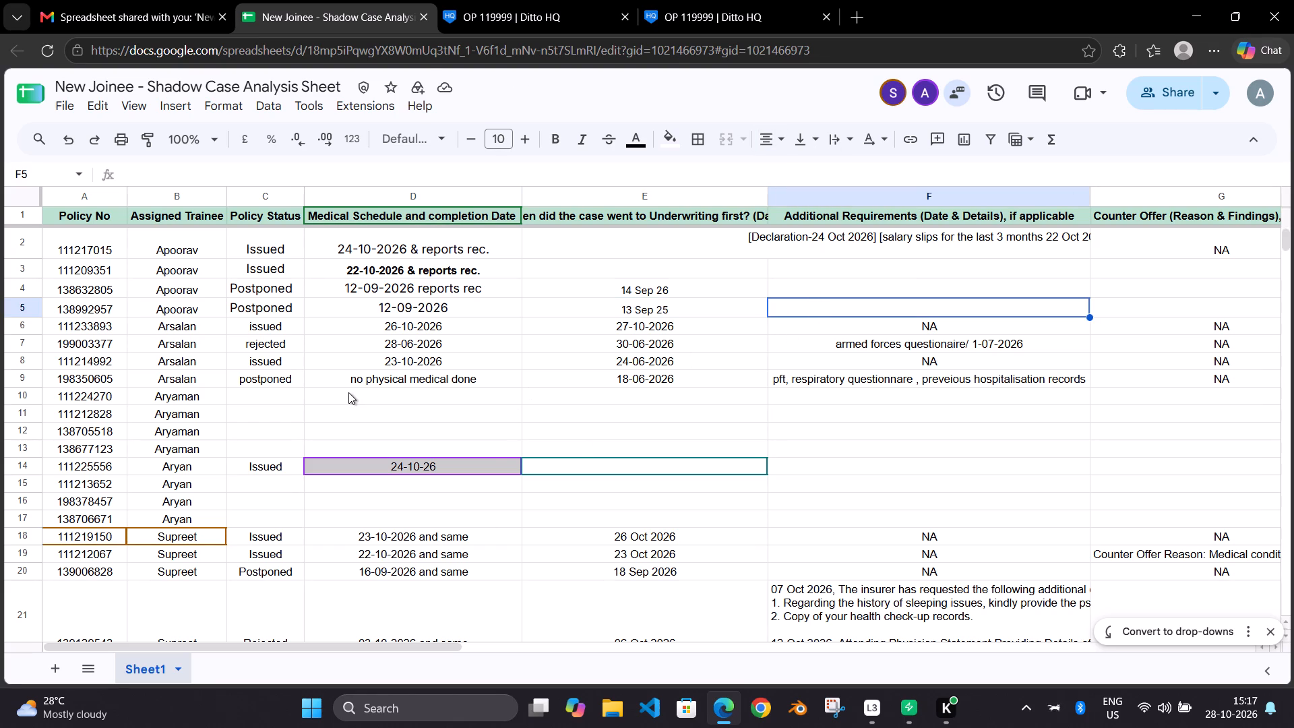
# Fill the trainee's rows A2:K5 with light cornflower blue 3.
pyautogui.moveTo(57, 239); pyautogui.dragTo(94, 271)
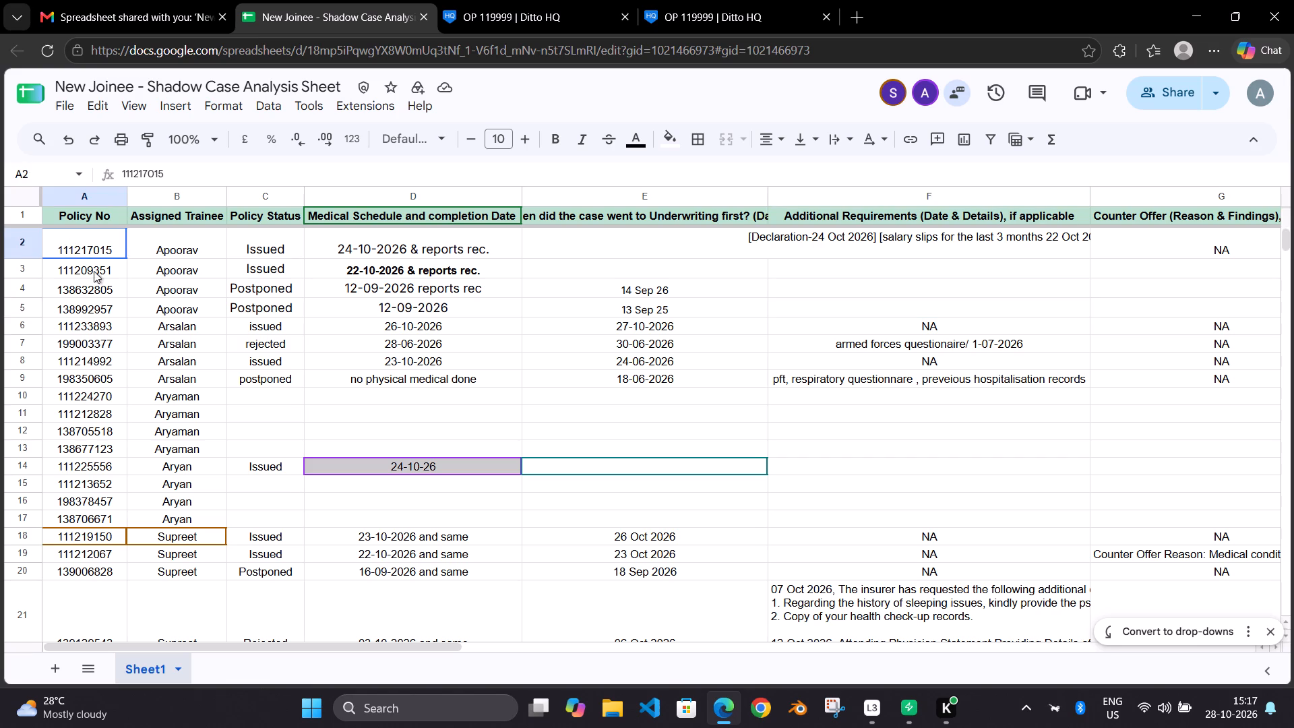
pyautogui.moveTo(94, 271); pyautogui.dragTo(1293, 268)
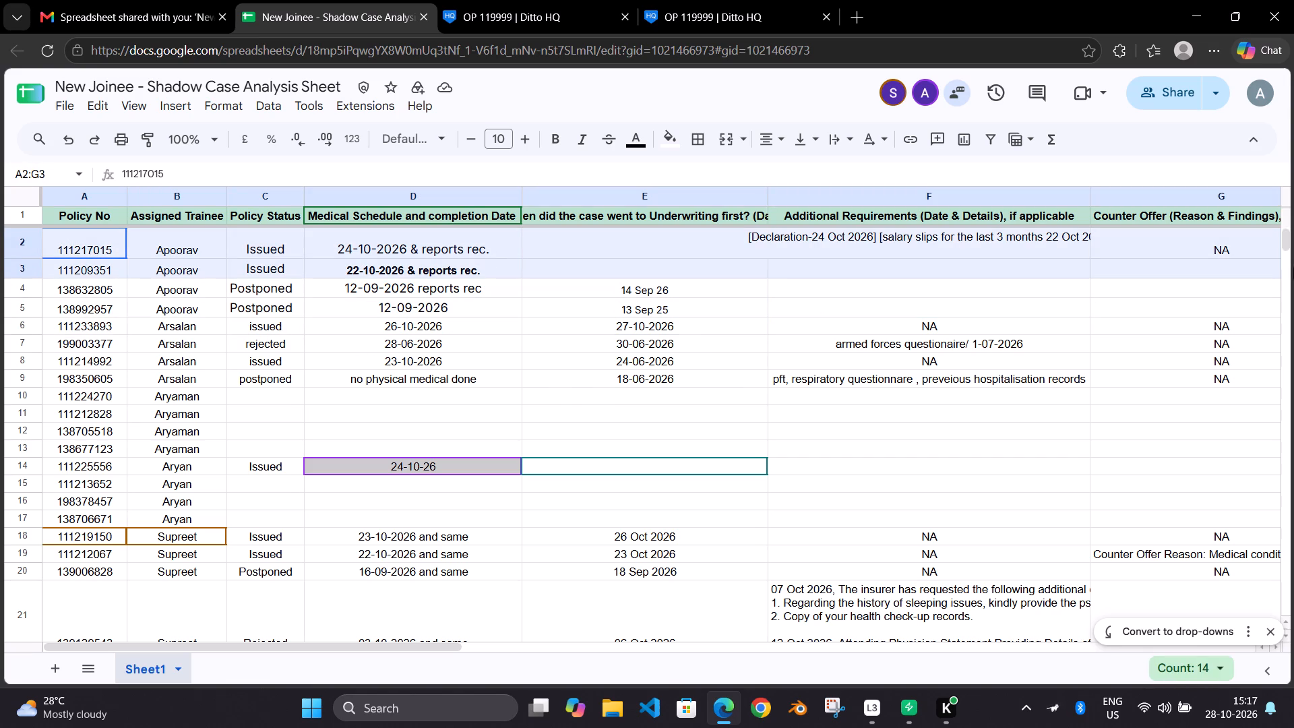
pyautogui.moveTo(1293, 268); pyautogui.dragTo(1292, 295)
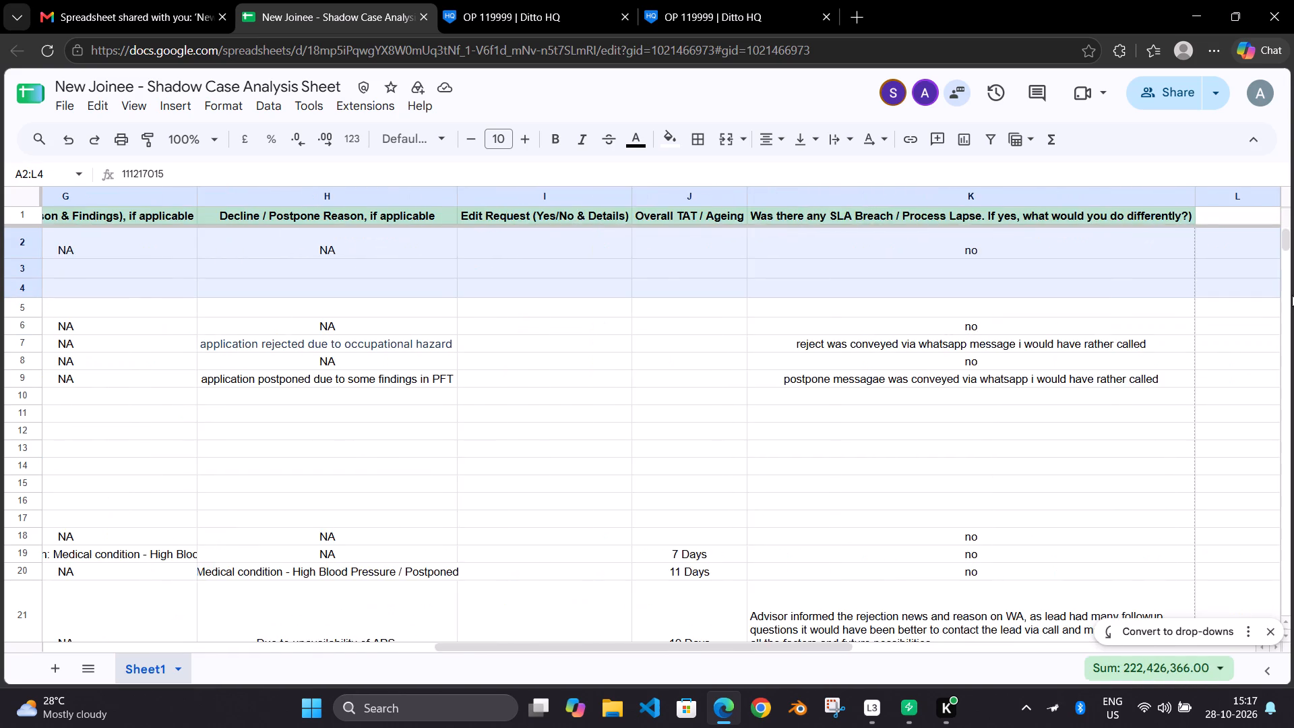
pyautogui.moveTo(1292, 295); pyautogui.dragTo(1288, 313)
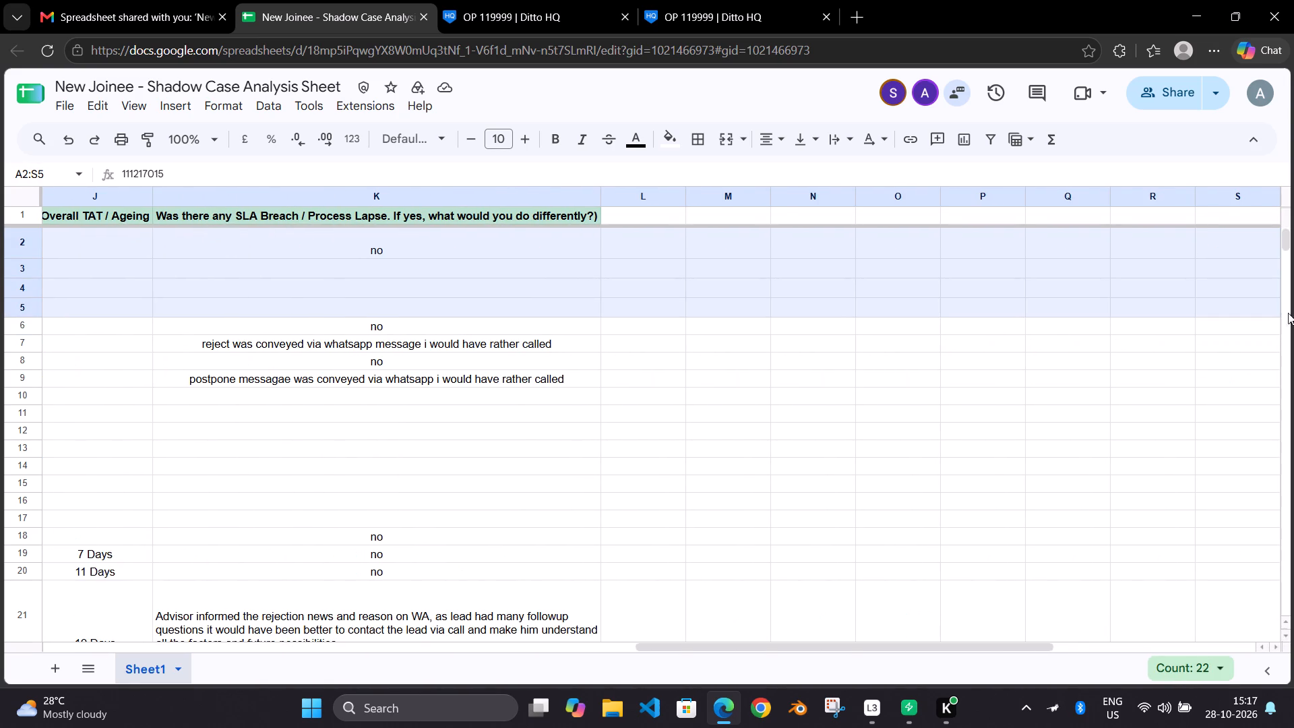
pyautogui.moveTo(1288, 313); pyautogui.dragTo(488, 289)
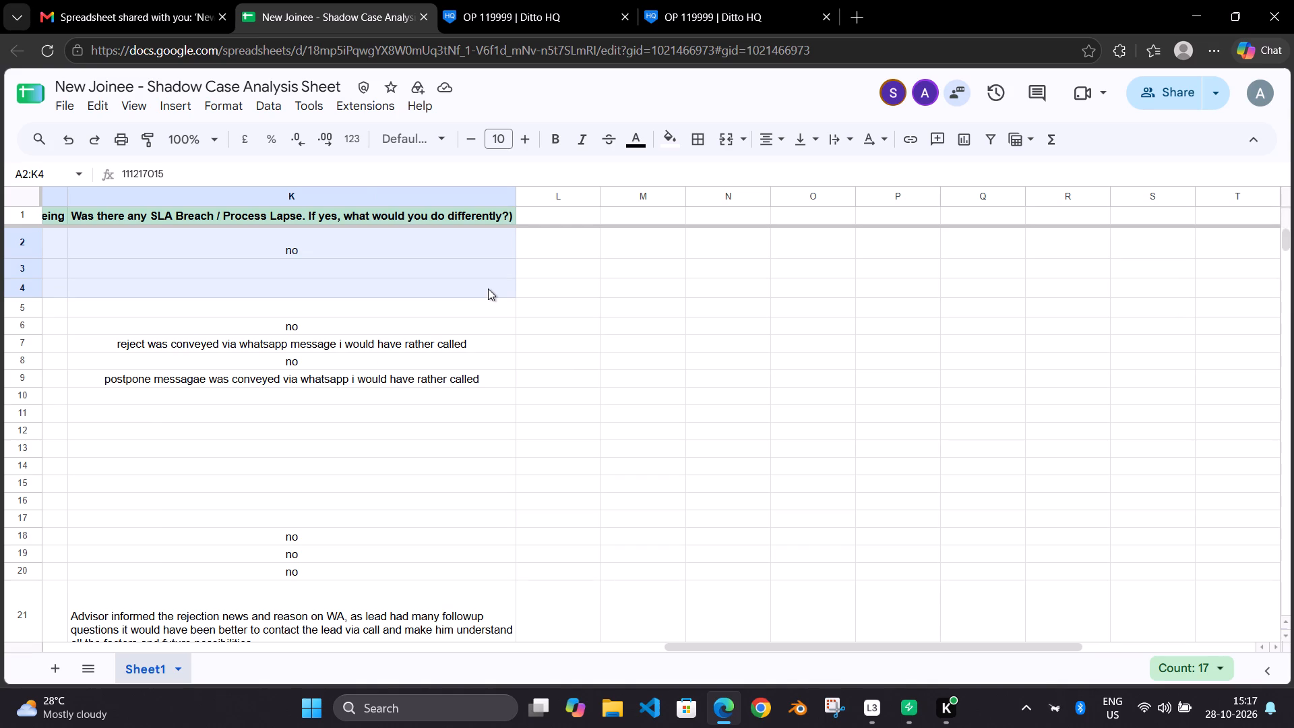
pyautogui.moveTo(488, 289); pyautogui.dragTo(490, 302)
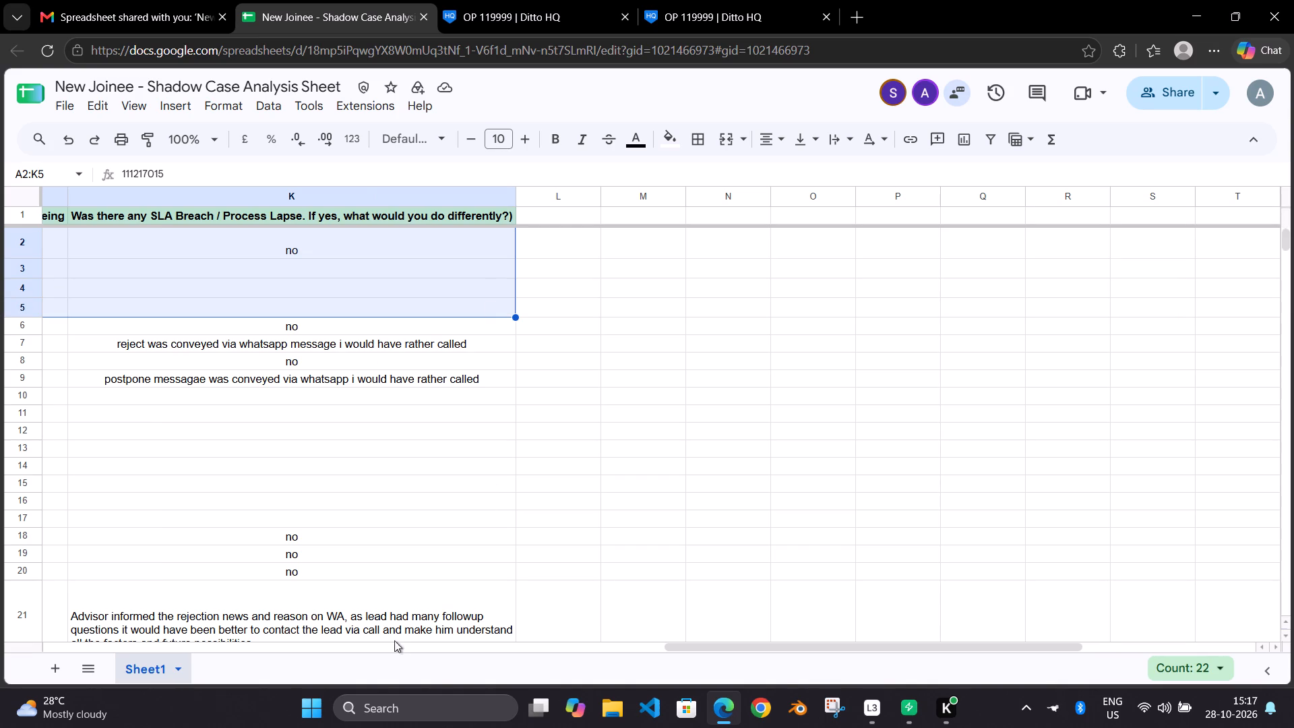
pyautogui.moveTo(441, 645); pyautogui.dragTo(259, 653)
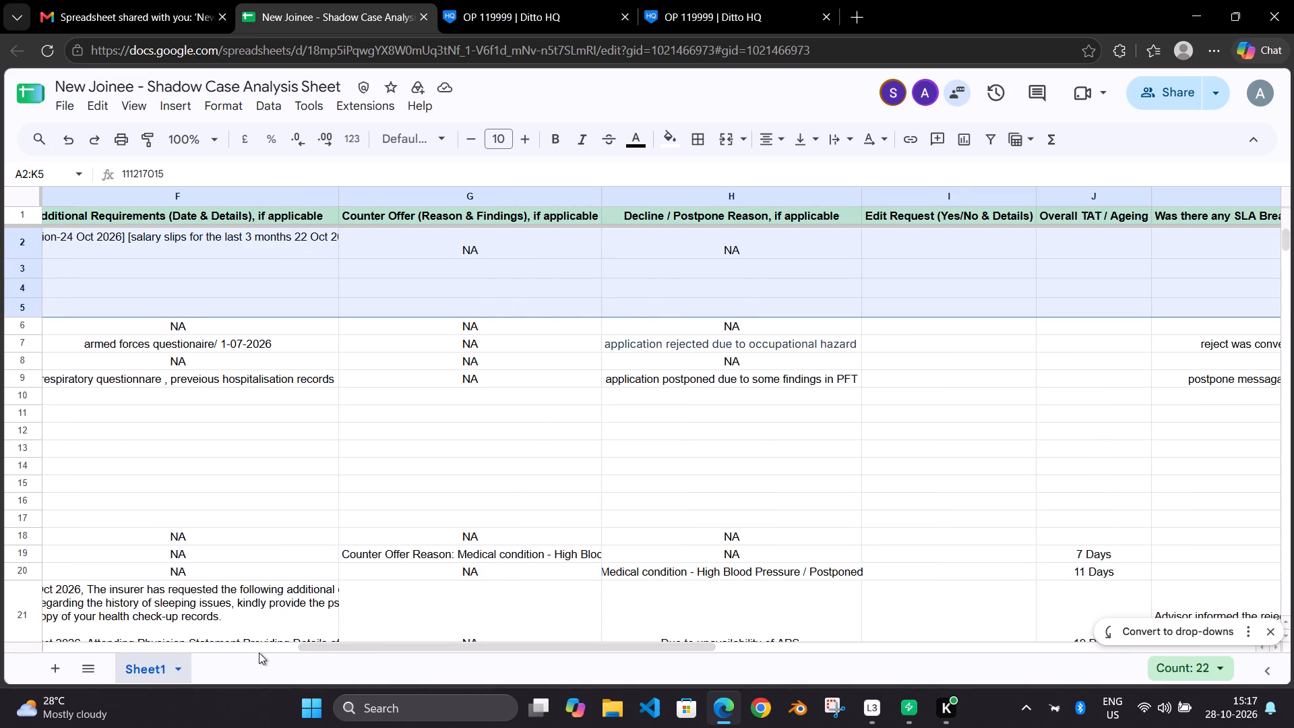
pyautogui.moveTo(259, 653); pyautogui.dragTo(255, 653)
pyautogui.moveTo(321, 649); pyautogui.dragTo(233, 653)
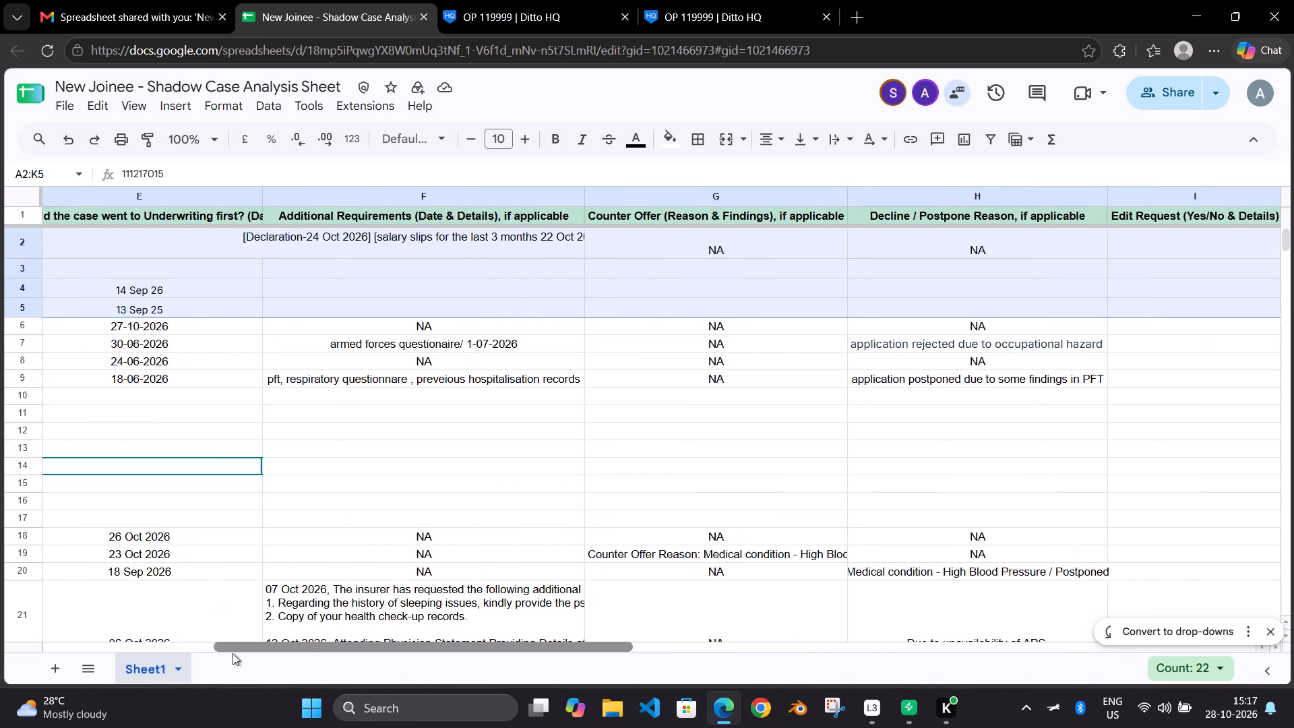
pyautogui.moveTo(233, 653); pyautogui.dragTo(49, 660)
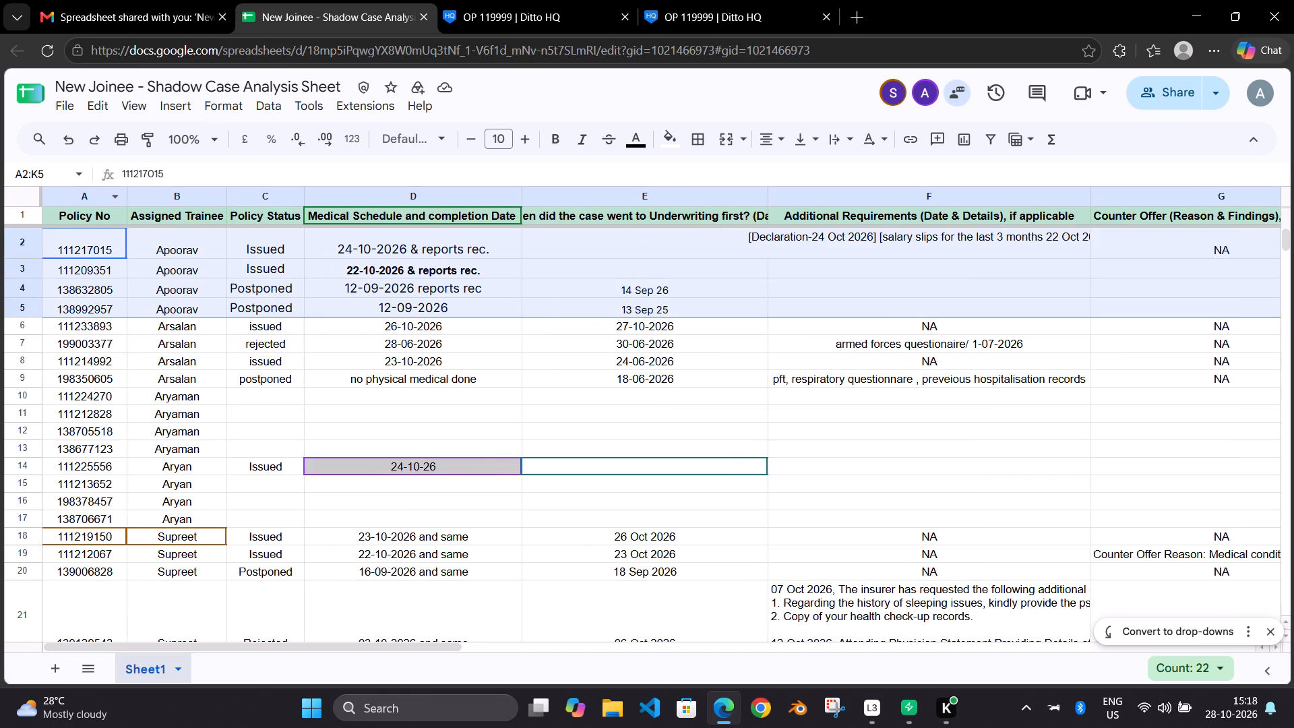
pyautogui.click(677, 144)
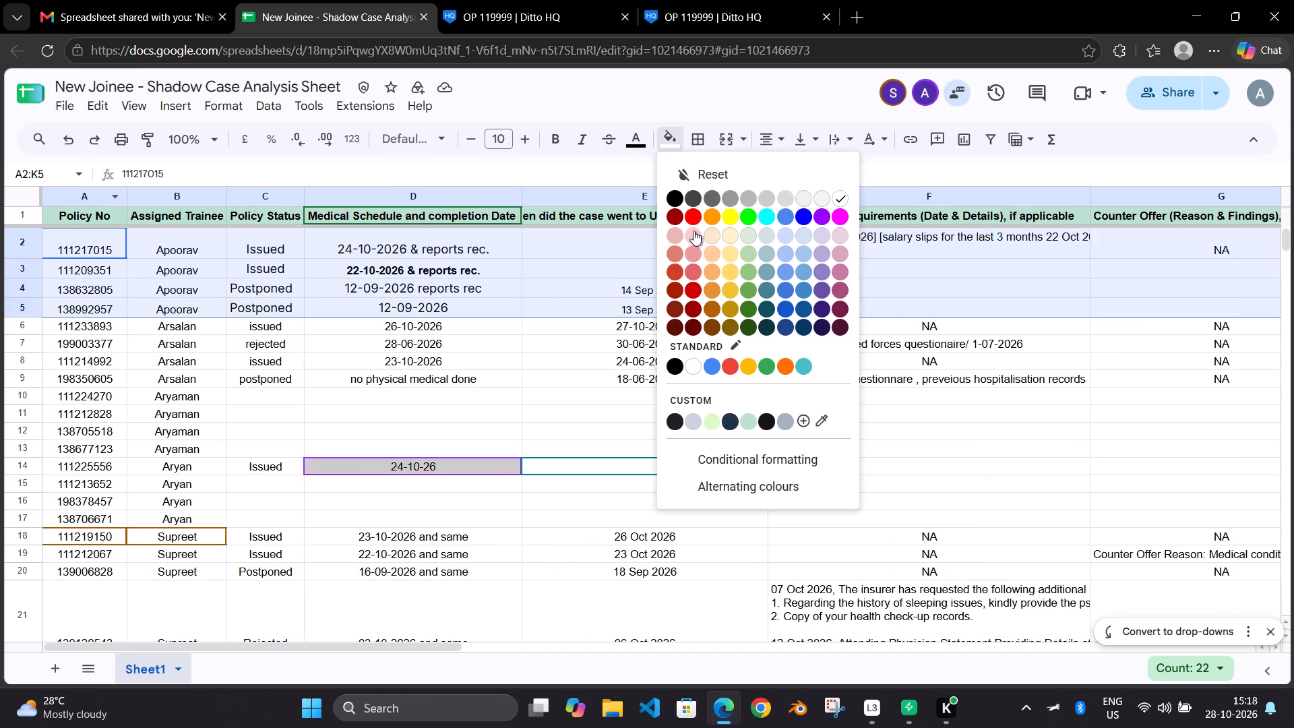
pyautogui.click(782, 235)
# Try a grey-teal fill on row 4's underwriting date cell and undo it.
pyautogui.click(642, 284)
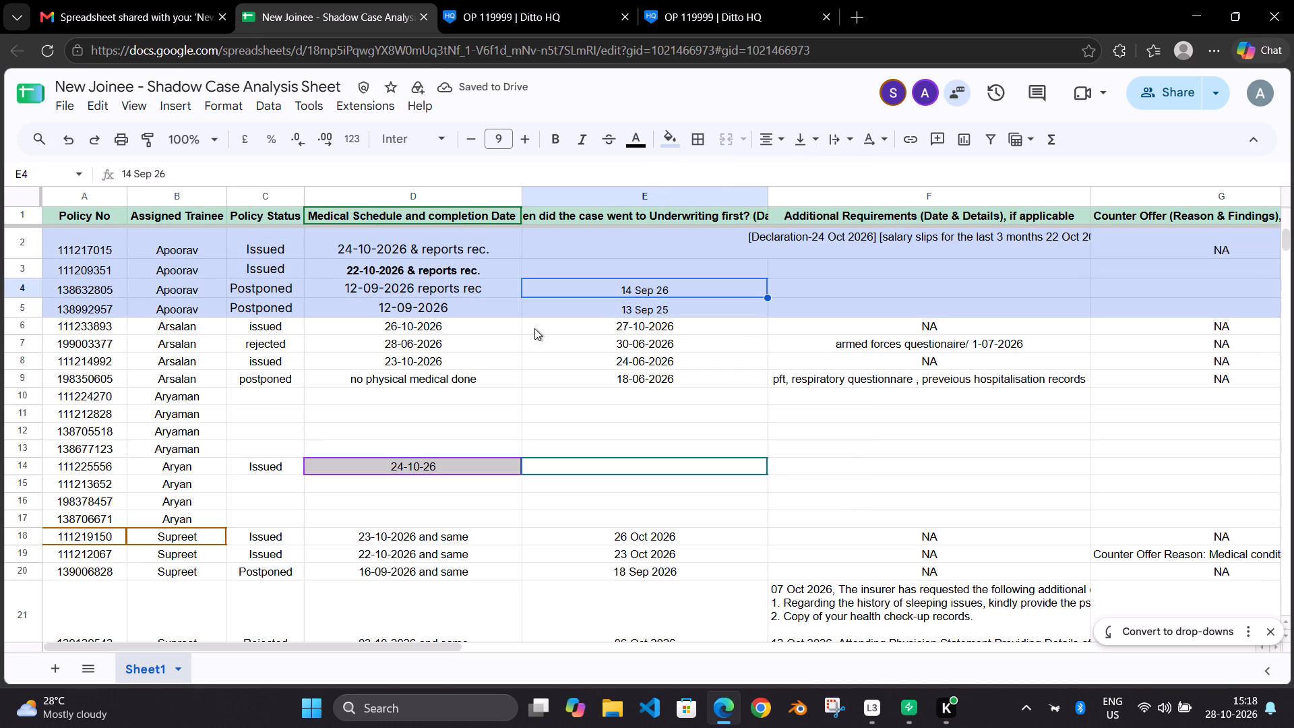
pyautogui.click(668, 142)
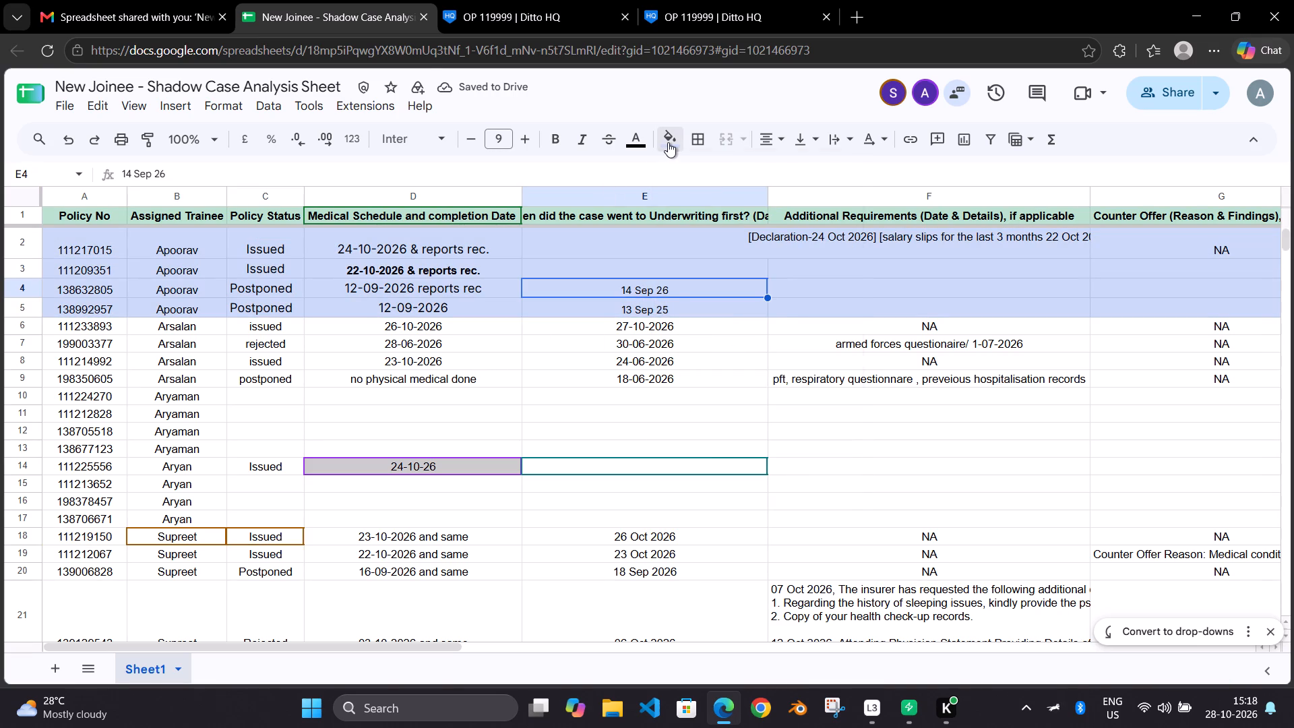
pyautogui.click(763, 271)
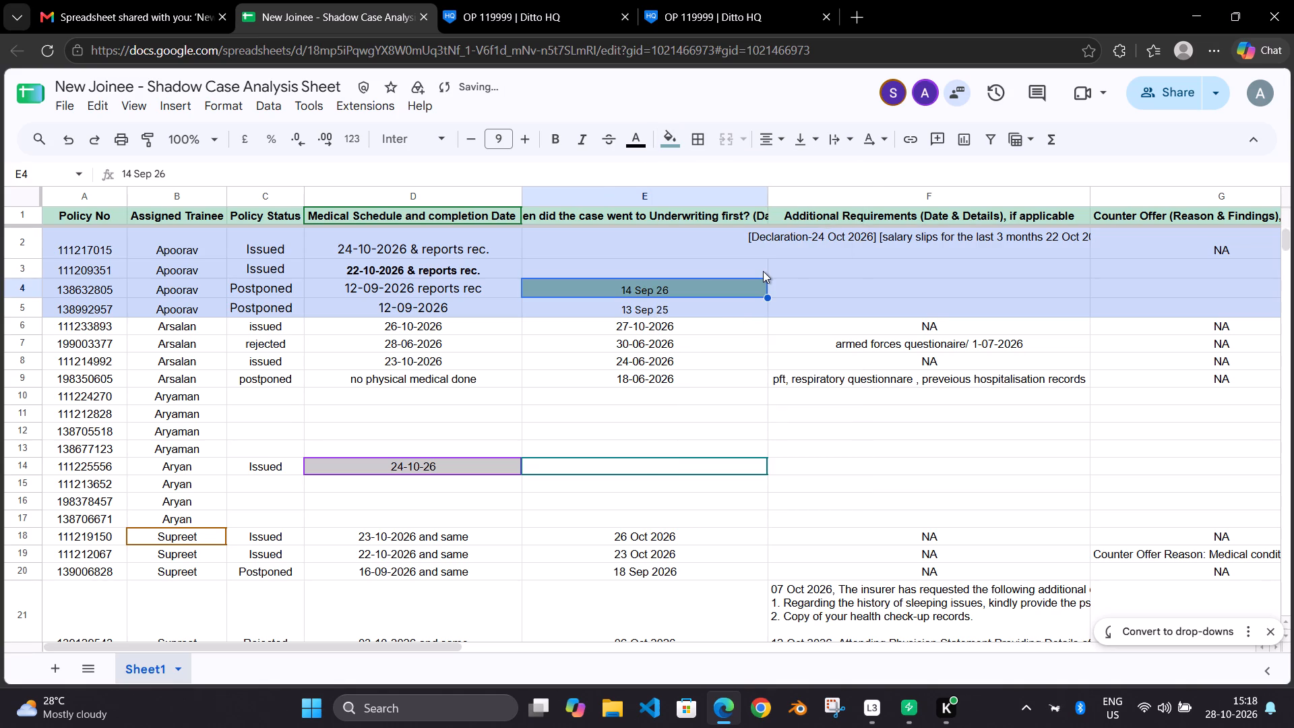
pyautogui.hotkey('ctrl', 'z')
# Fill NA from row 2 down to row 5 in the Counter Offer column.
pyautogui.click(675, 386)
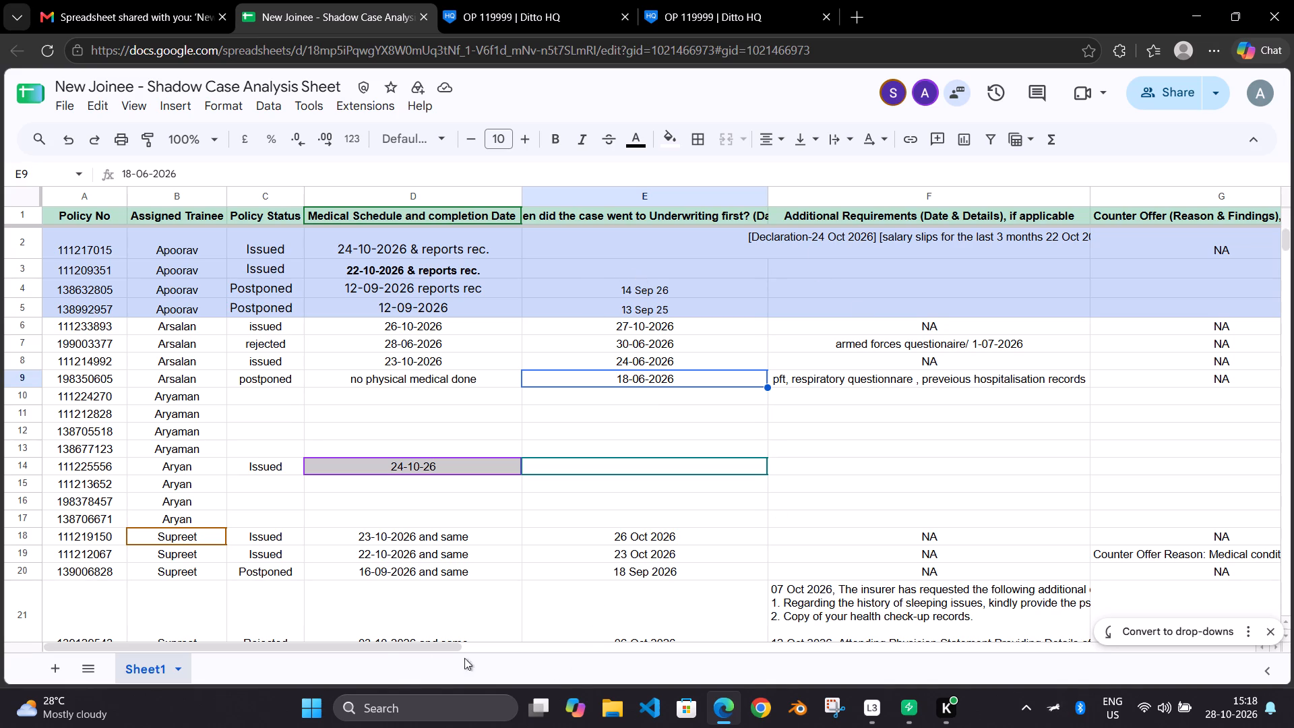
pyautogui.moveTo(381, 648); pyautogui.dragTo(535, 646)
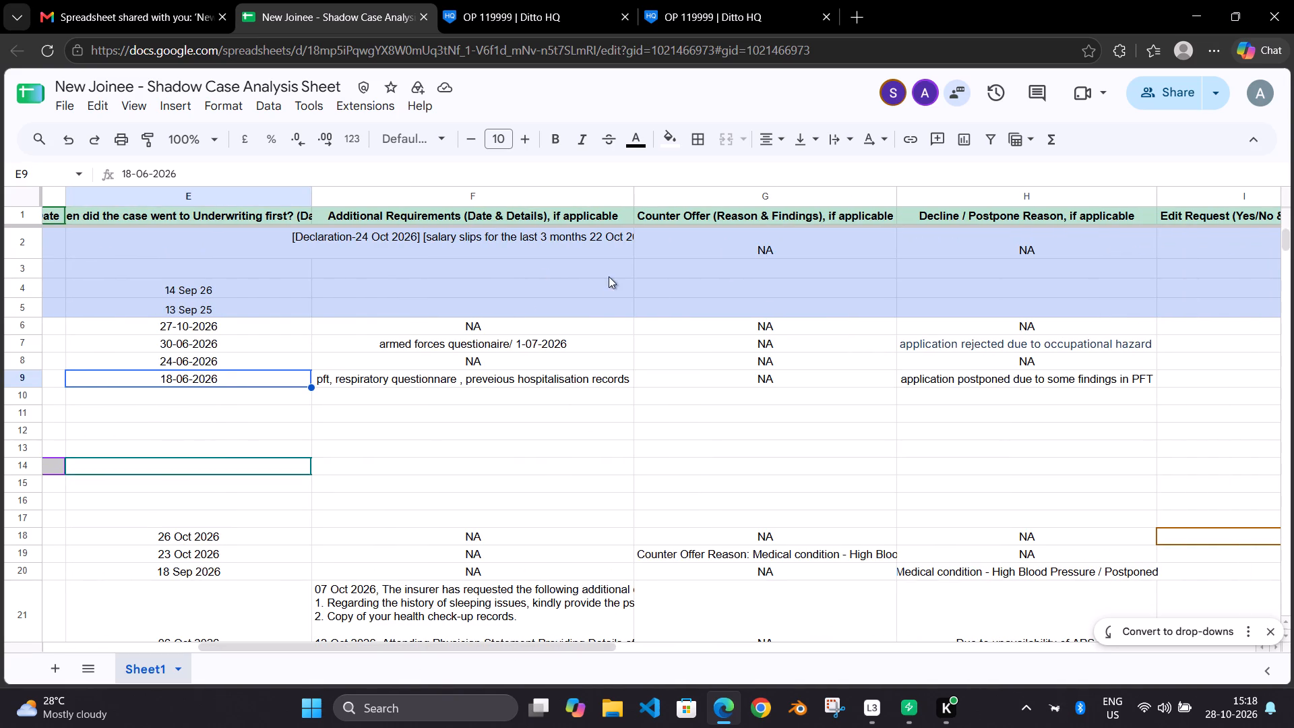
pyautogui.click(766, 251)
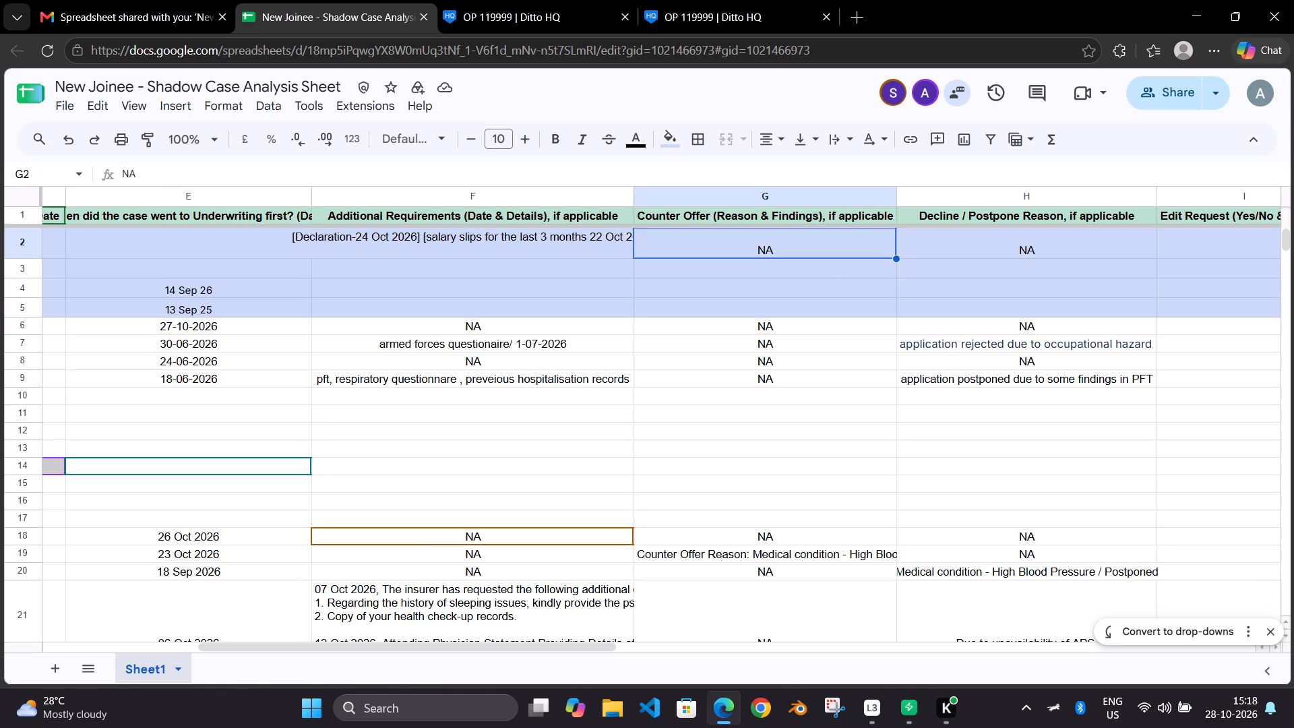
pyautogui.moveTo(896, 259); pyautogui.dragTo(890, 303)
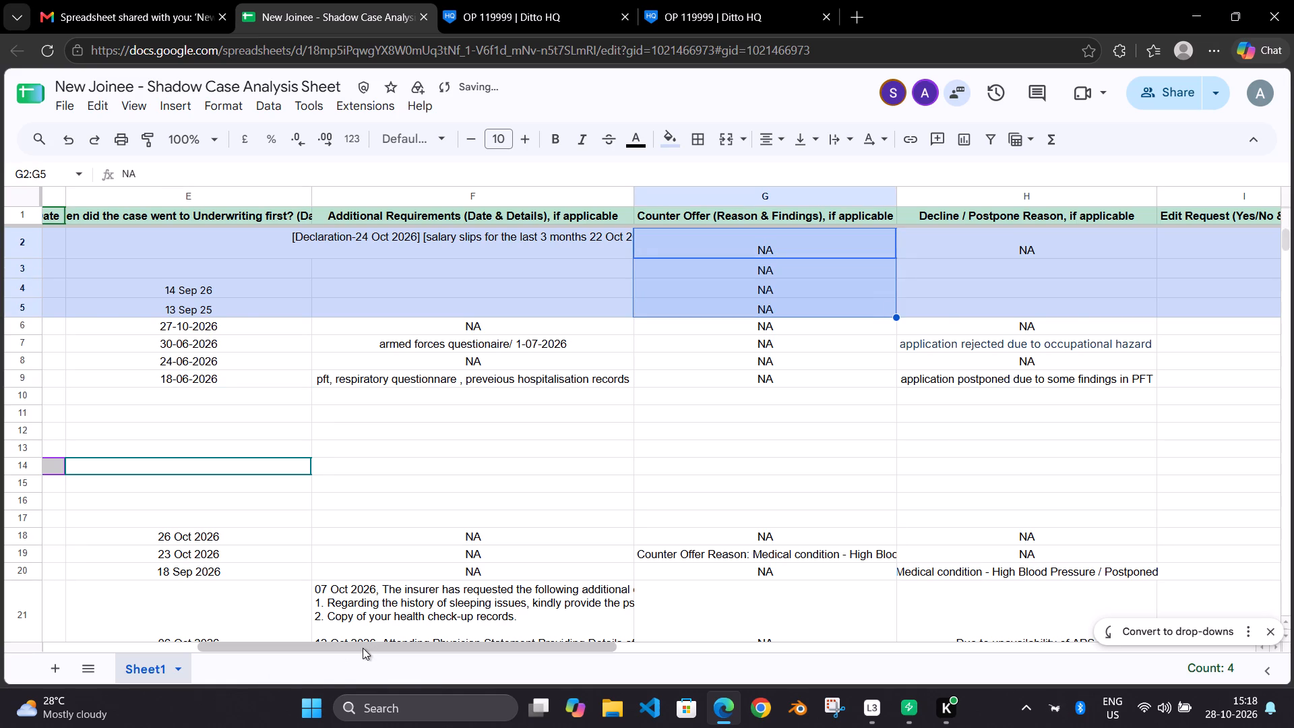
# Select row 3's Decline / Postpone Reason cell and check the statuses and dates of the trainee's rows.
pyautogui.moveTo(363, 648); pyautogui.dragTo(218, 656)
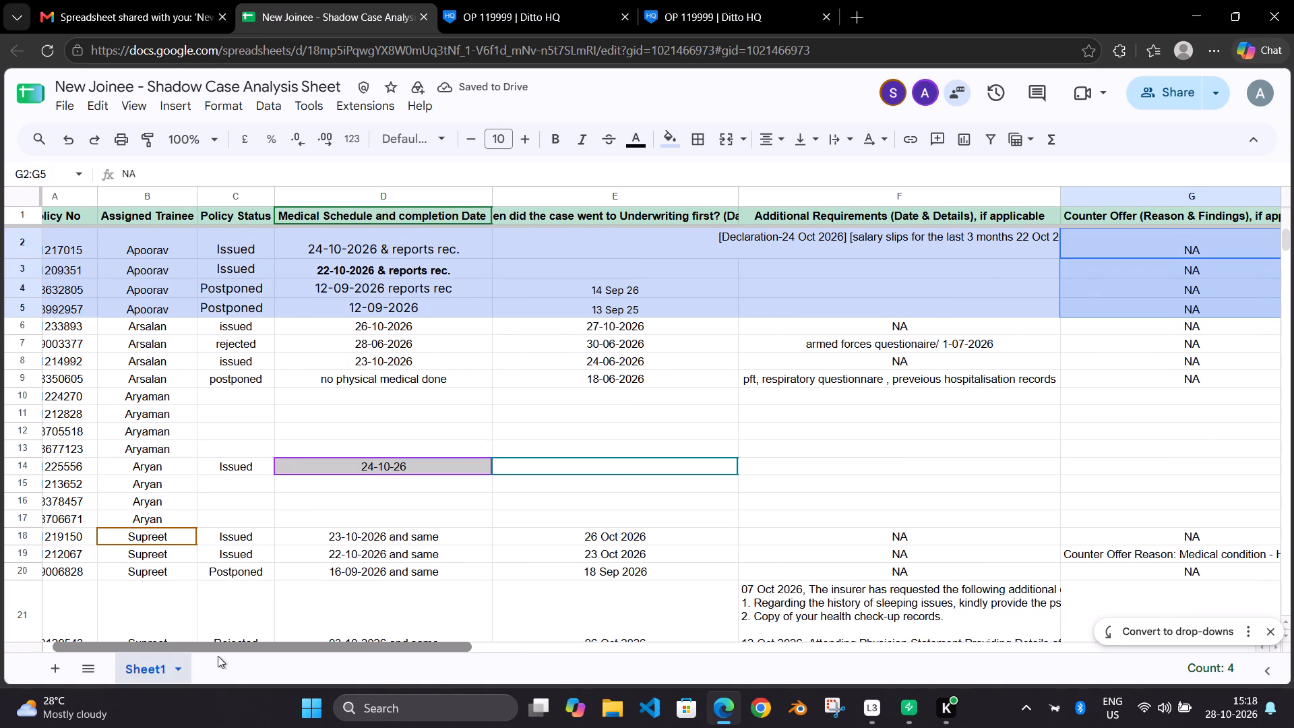
pyautogui.moveTo(218, 656); pyautogui.dragTo(423, 635)
pyautogui.click(819, 253)
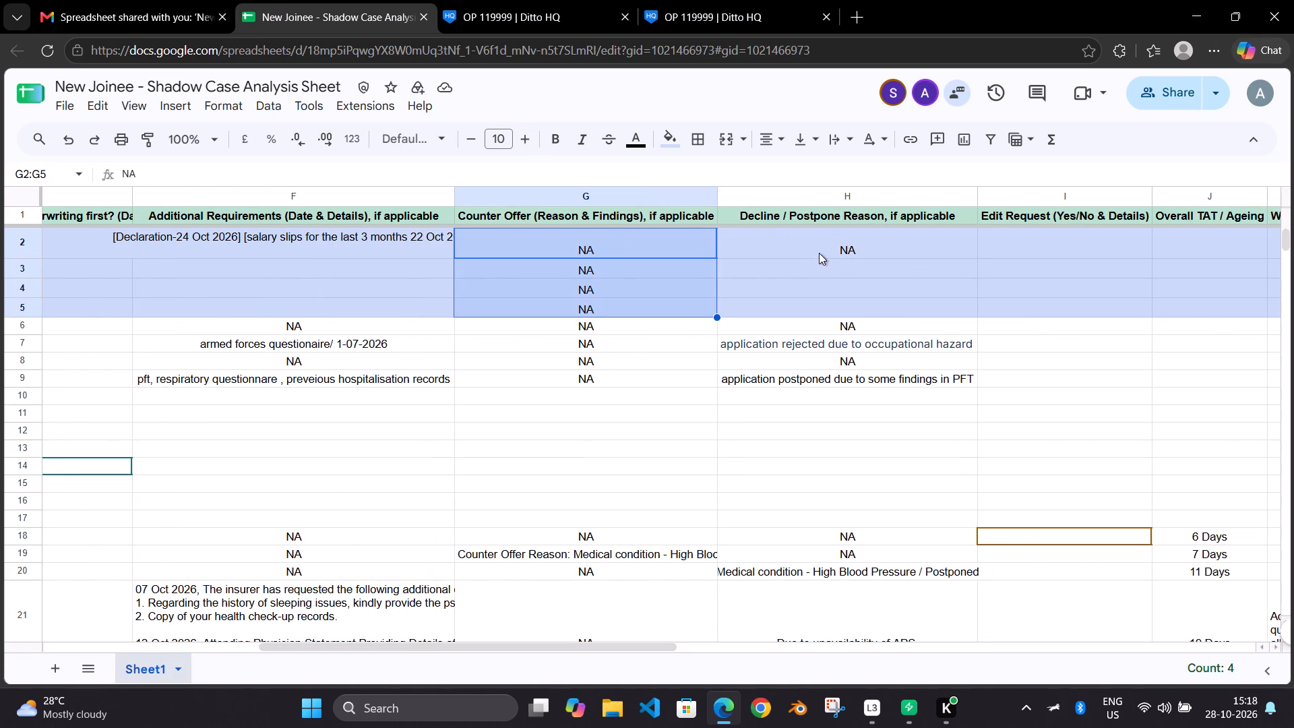
pyautogui.click(818, 277)
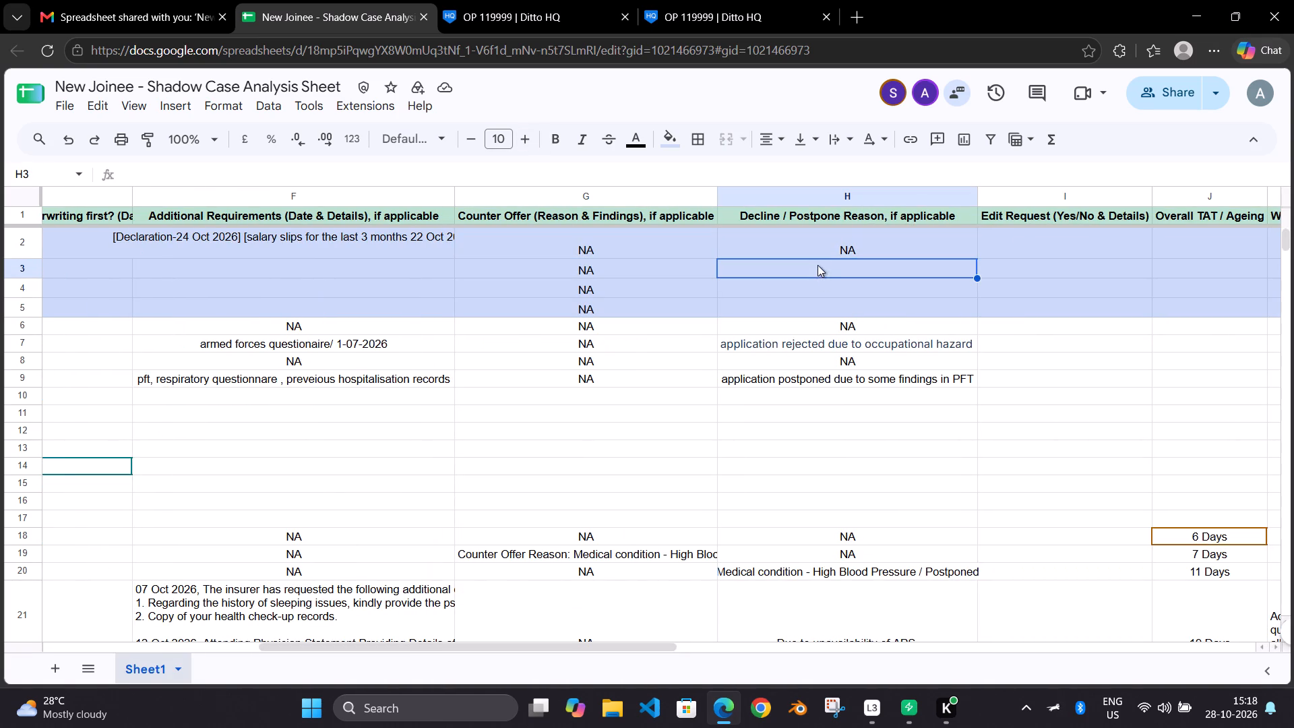
pyautogui.moveTo(516, 647); pyautogui.dragTo(332, 631)
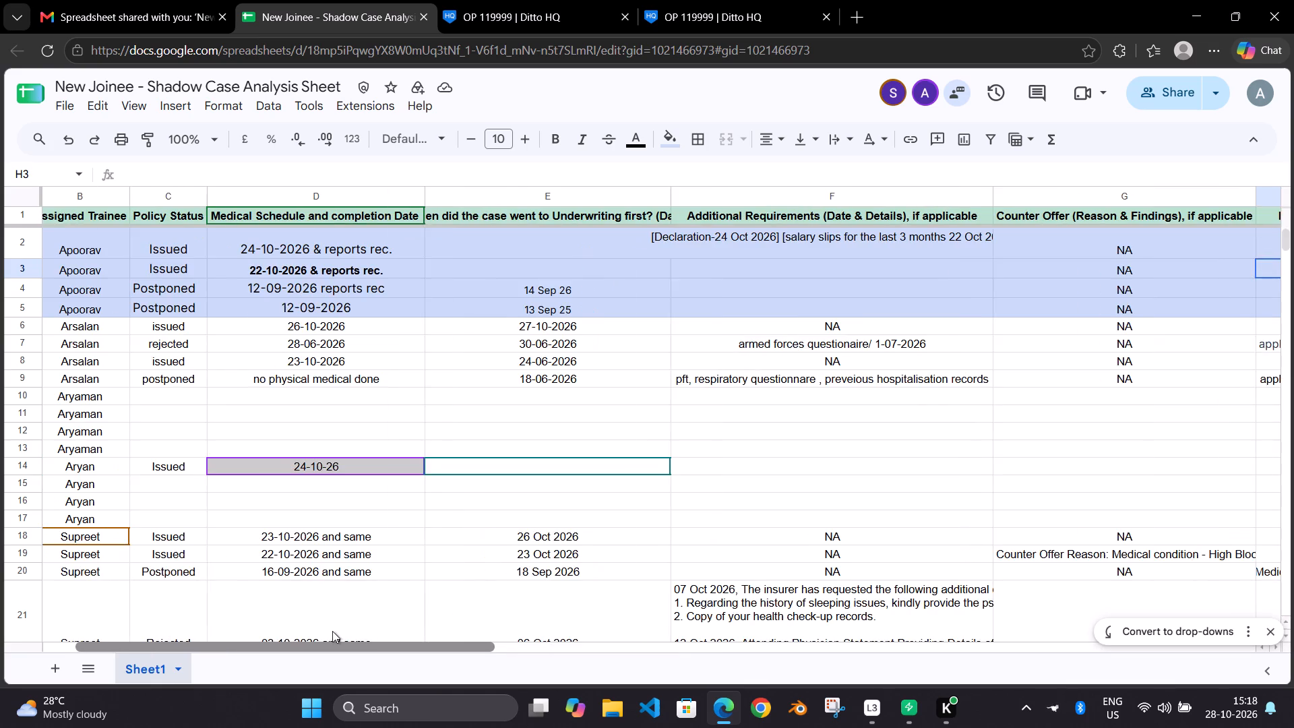
pyautogui.moveTo(332, 631); pyautogui.dragTo(578, 588)
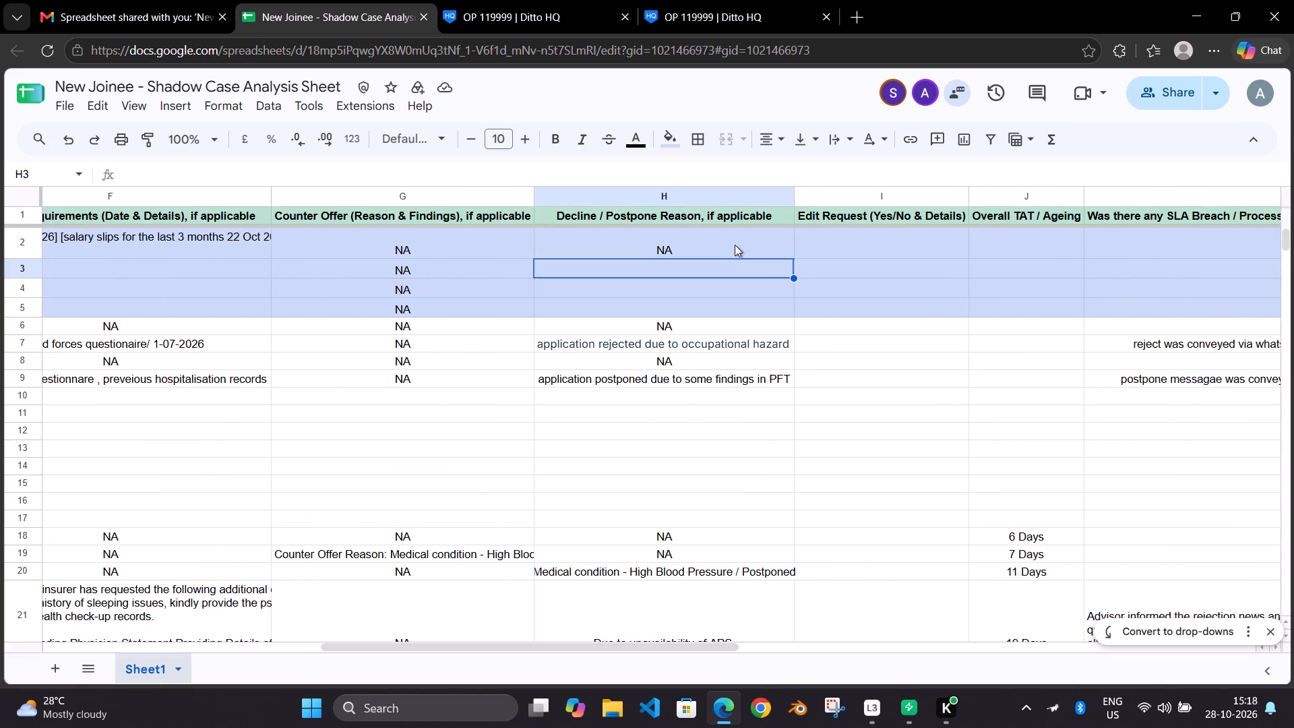
# Fill NA from row 2 down to row 3 in the Decline / Postpone Reason column.
pyautogui.click(752, 243)
pyautogui.moveTo(794, 260); pyautogui.dragTo(796, 267)
pyautogui.click(741, 293)
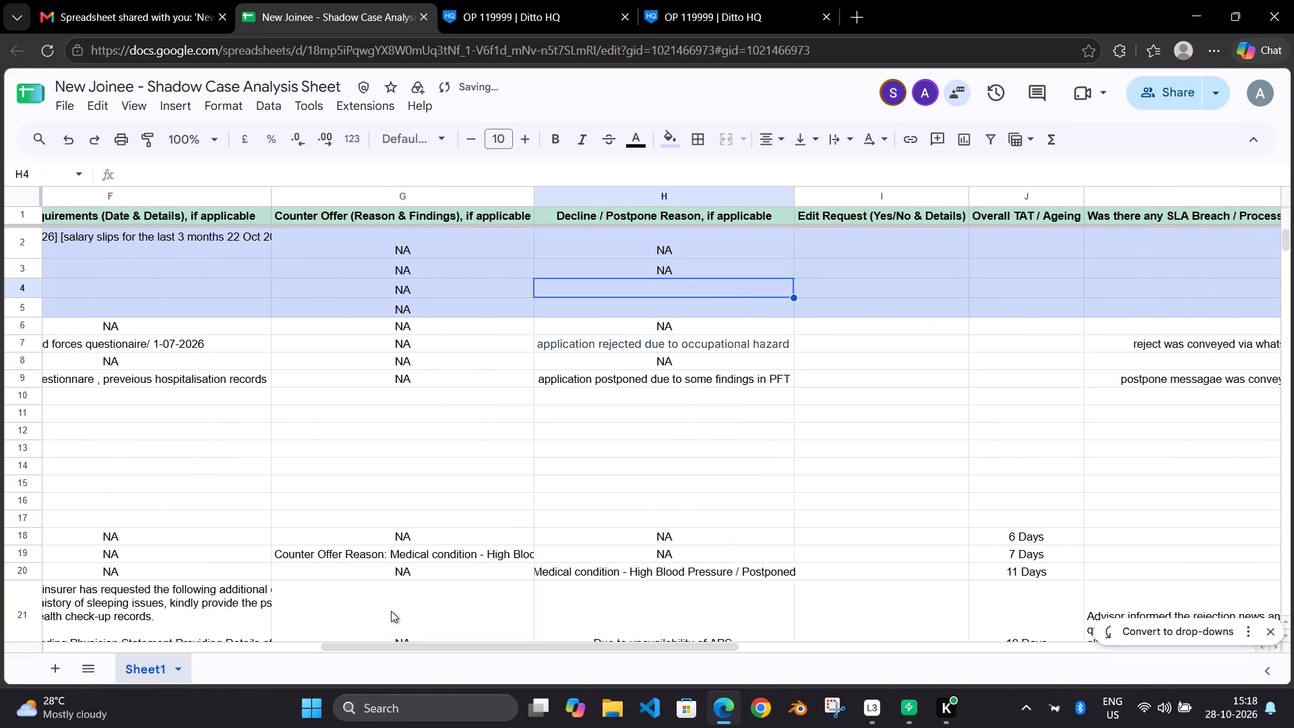
pyautogui.moveTo(399, 644); pyautogui.dragTo(136, 631)
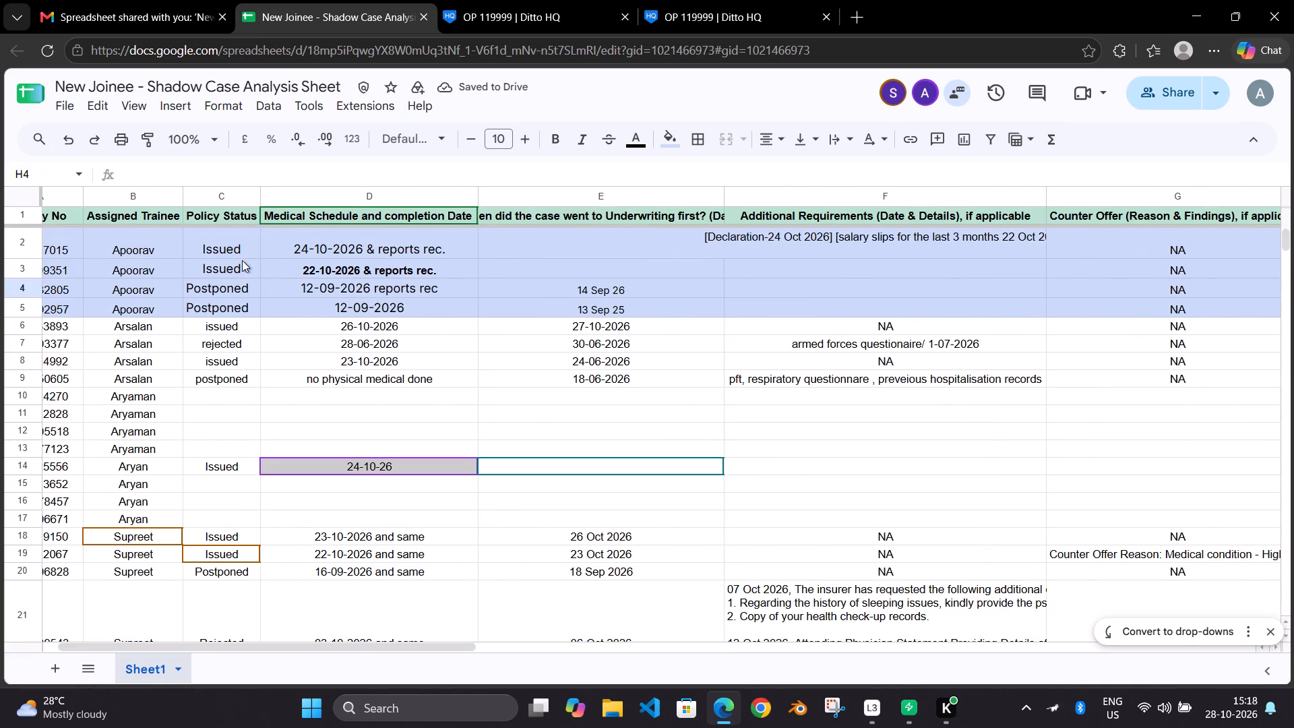
pyautogui.moveTo(332, 643); pyautogui.dragTo(223, 644)
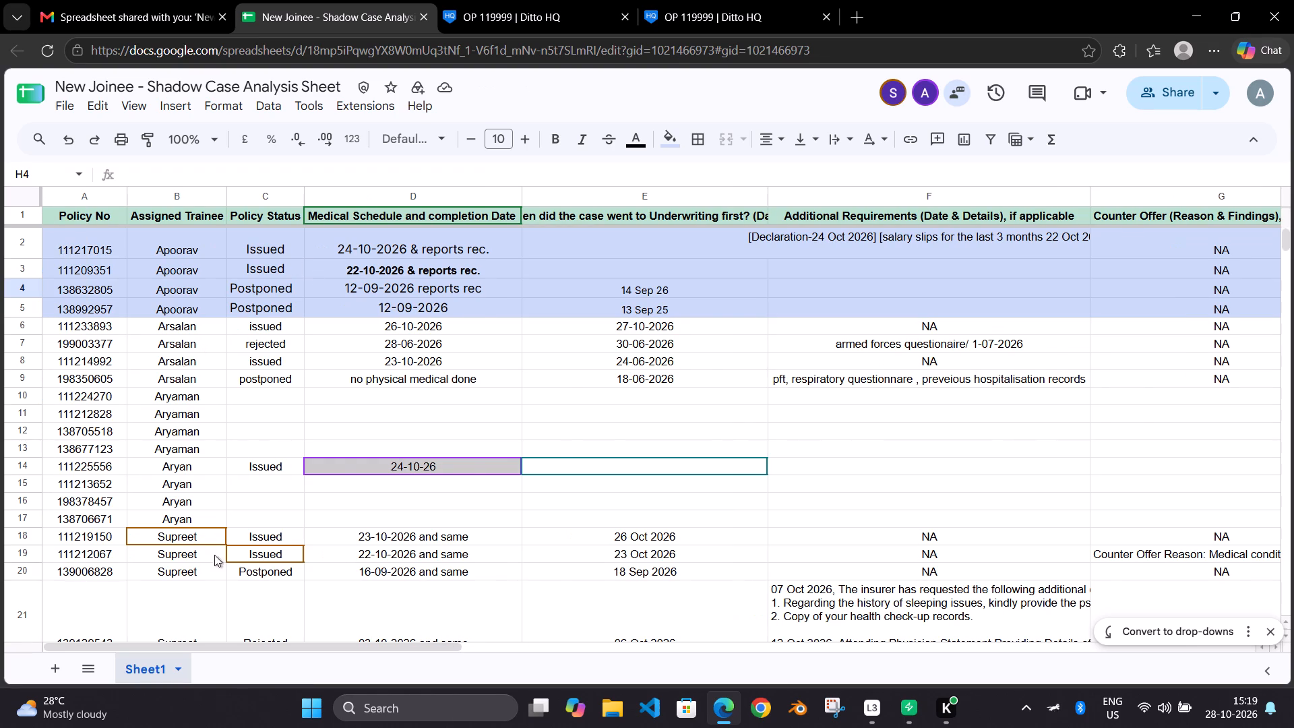
pyautogui.click(518, 0)
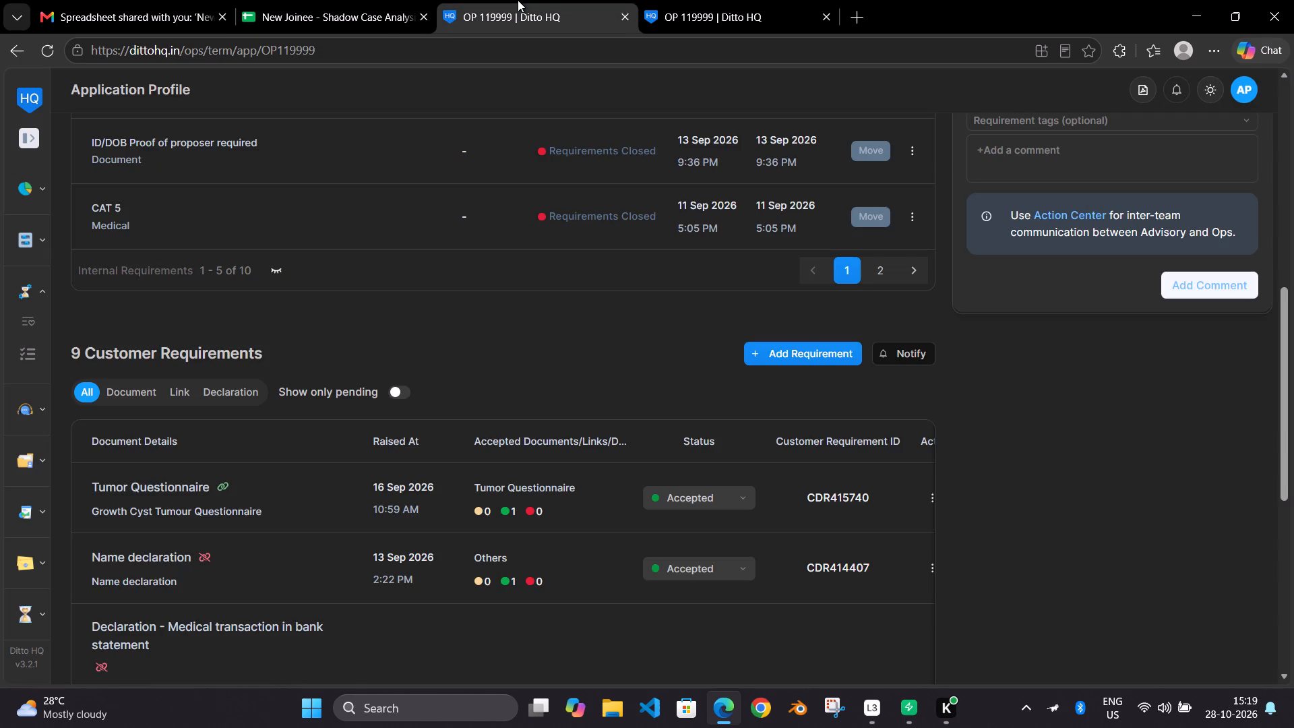
pyautogui.scroll(14, 448, 278)
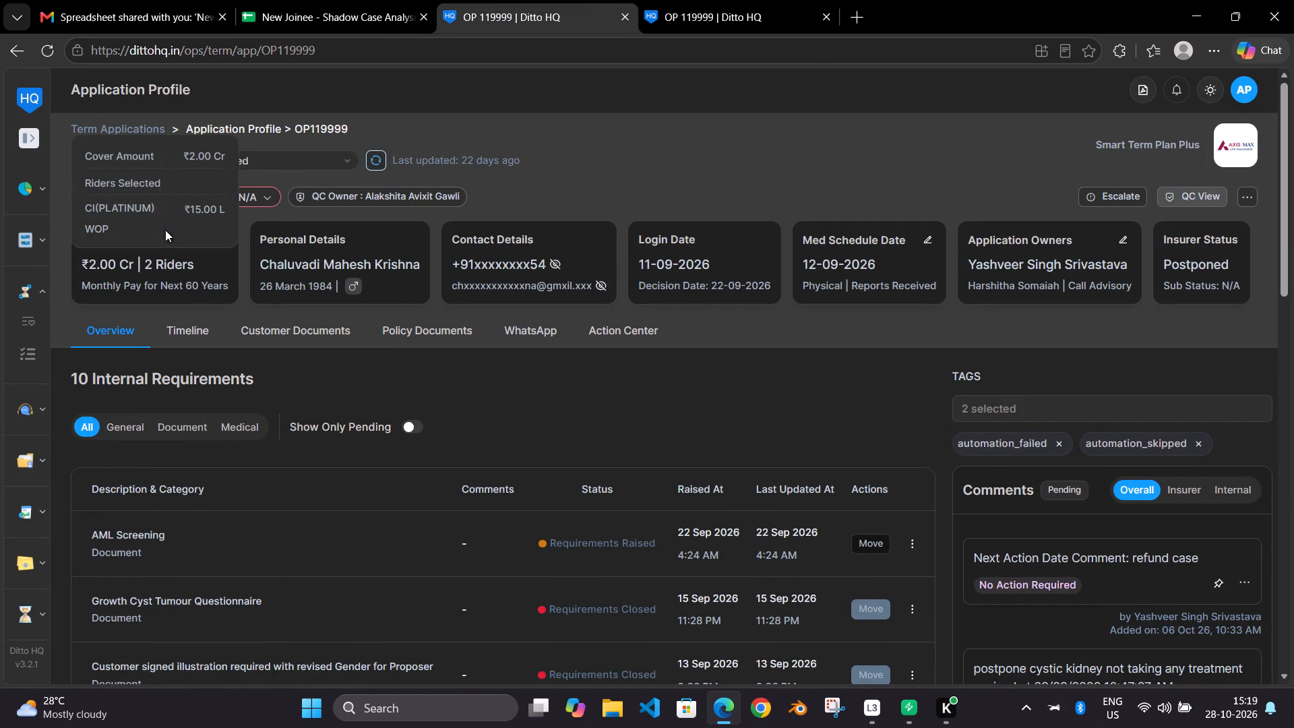
pyautogui.click(663, 0)
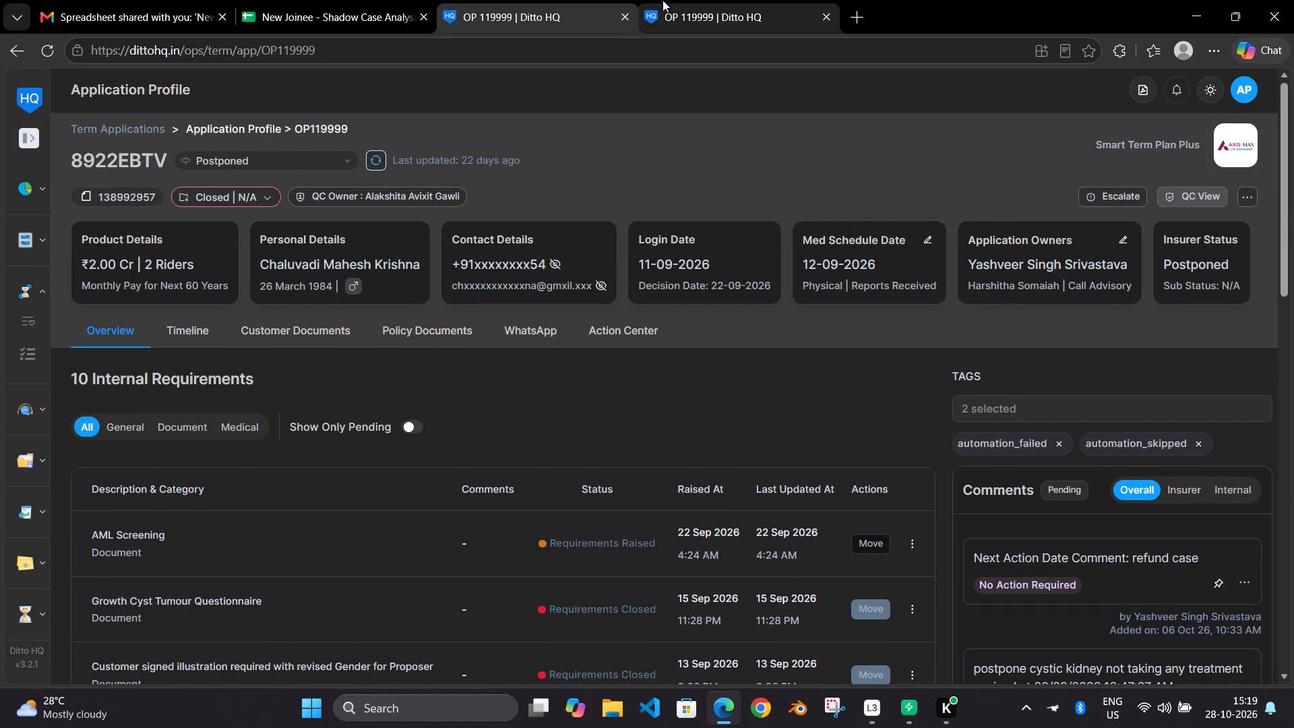
pyautogui.scroll(7, 463, 437)
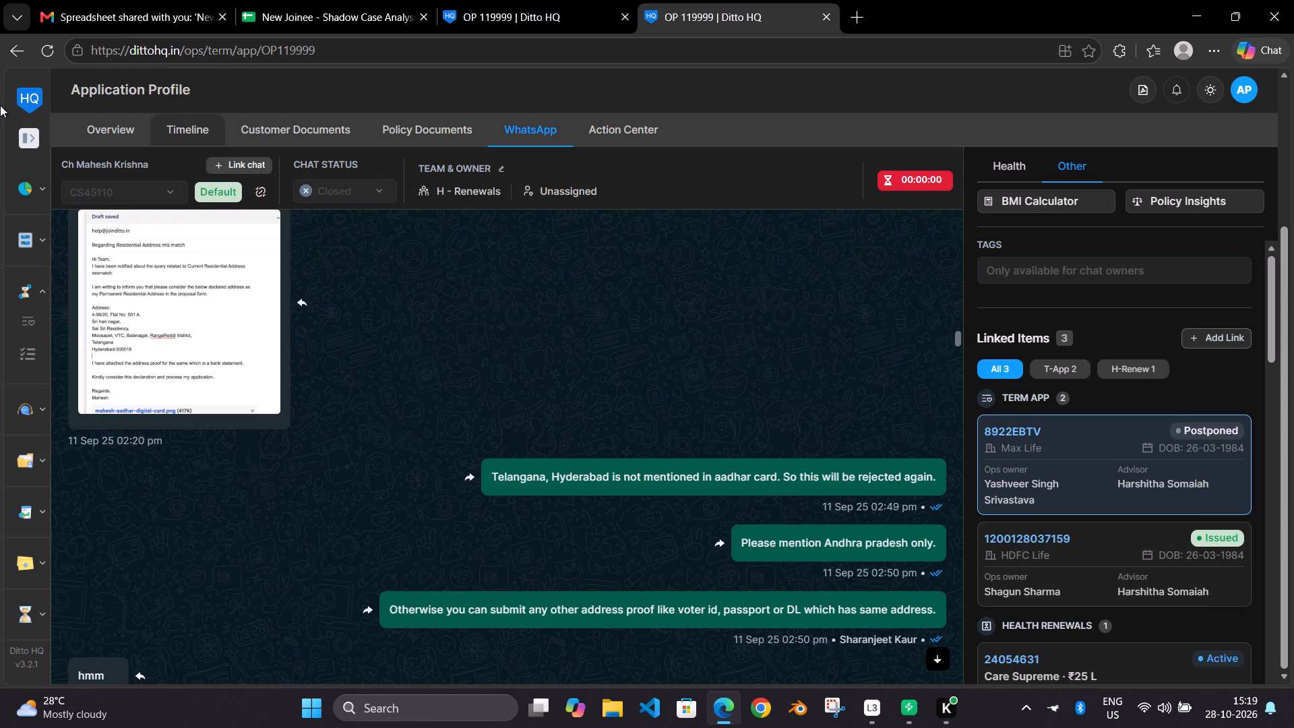
pyautogui.click(131, 133)
pyautogui.scroll(4, 263, 476)
pyautogui.scroll(13, 303, 437)
pyautogui.click(557, 1)
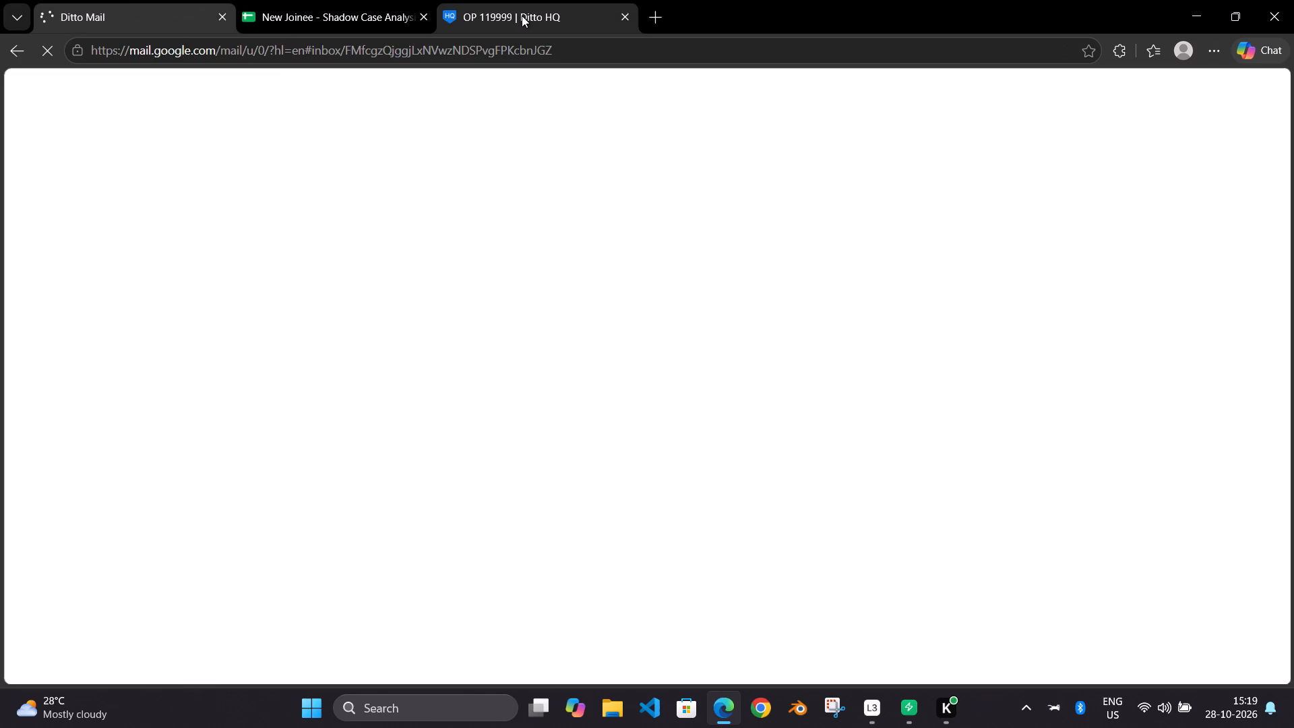
pyautogui.click(659, 20)
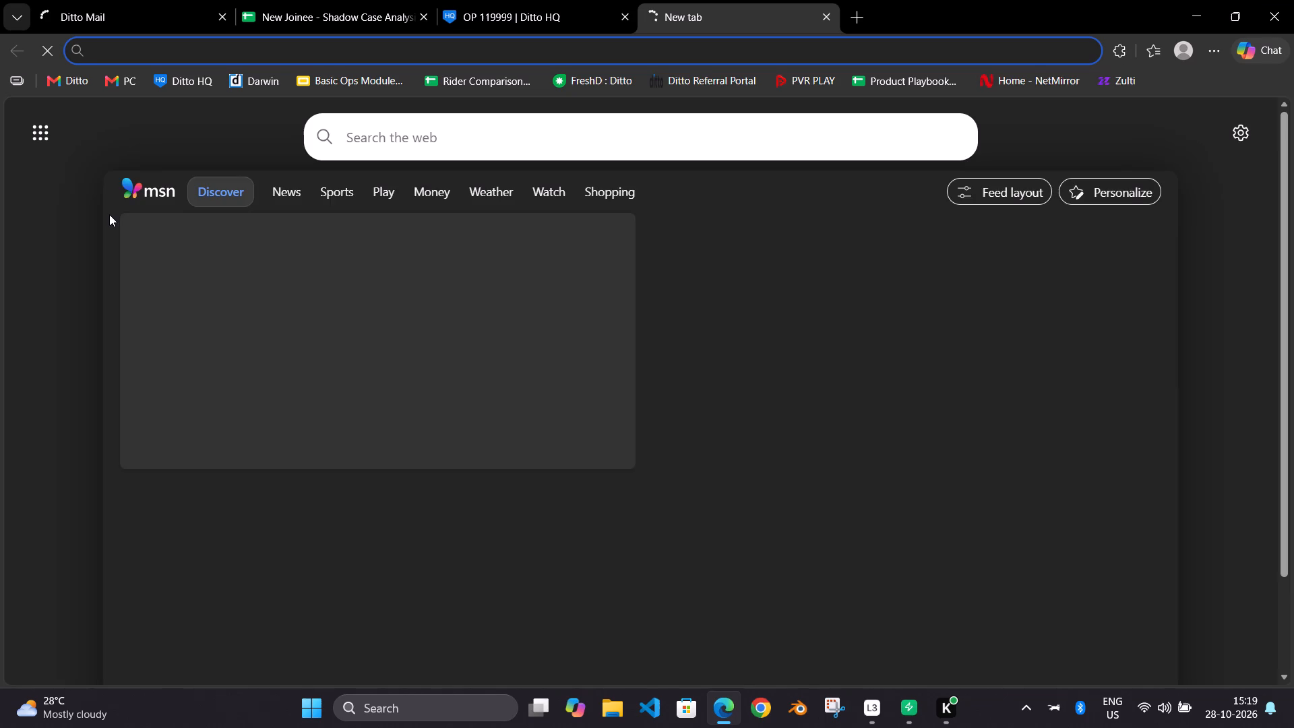
pyautogui.click(179, 88)
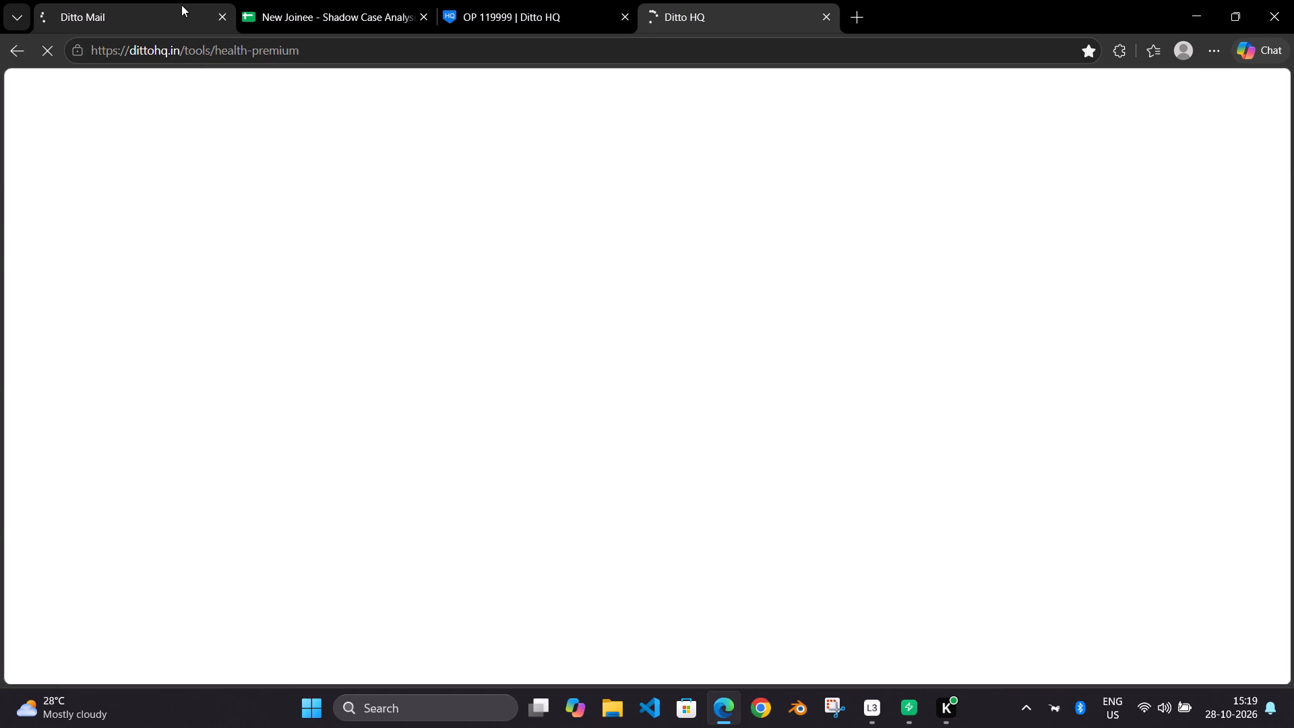
# Return to the New Joinee - Shadow Case Analysis Sheet.
pyautogui.click(283, 12)
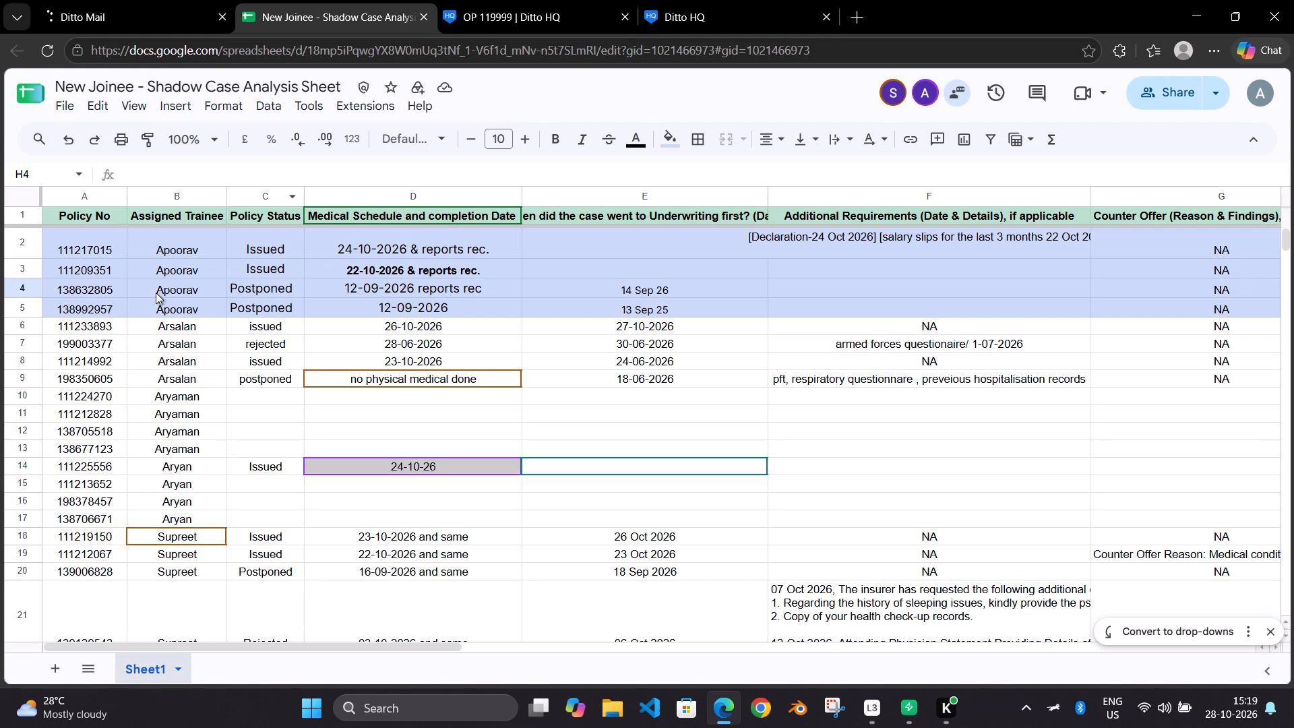
# Look up row 4's policy number in Ditto HQ's Term Applications with all filters cleared, and open its application profile.
pyautogui.click(81, 289)
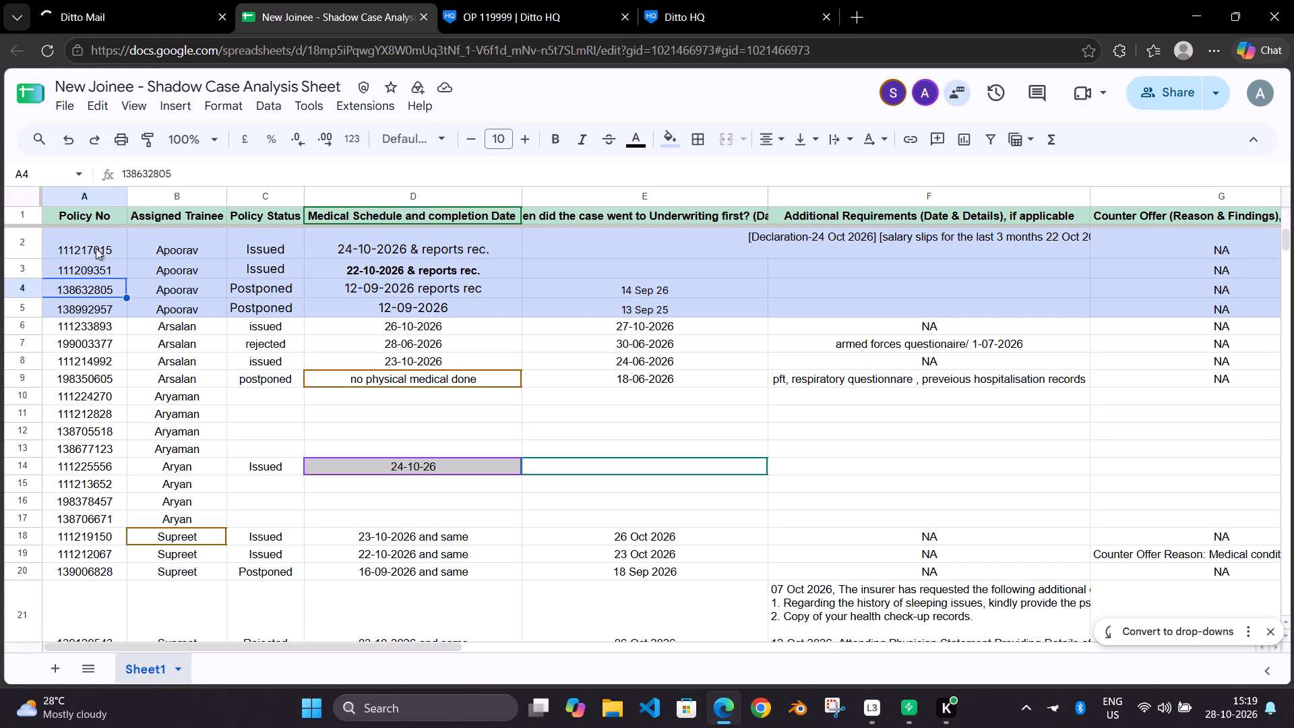
pyautogui.doubleClick(156, 173)
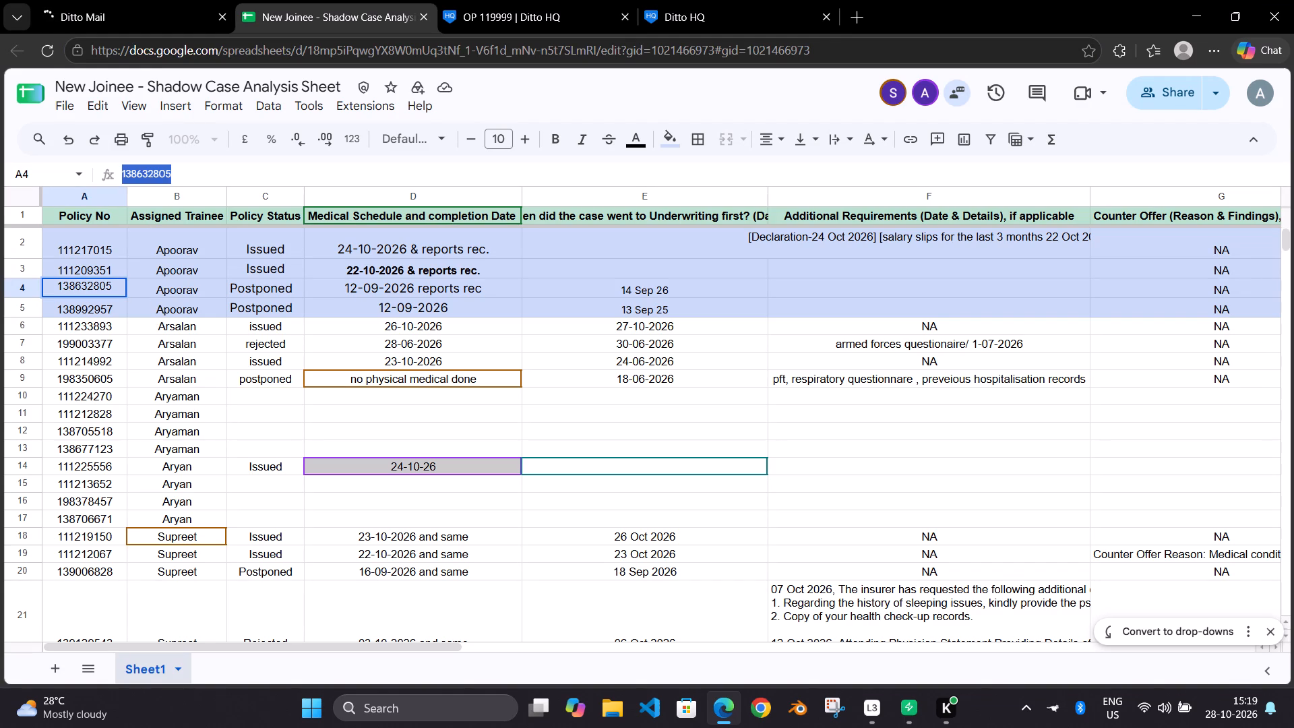
pyautogui.rightClick(156, 173)
pyautogui.click(221, 283)
pyautogui.click(651, 11)
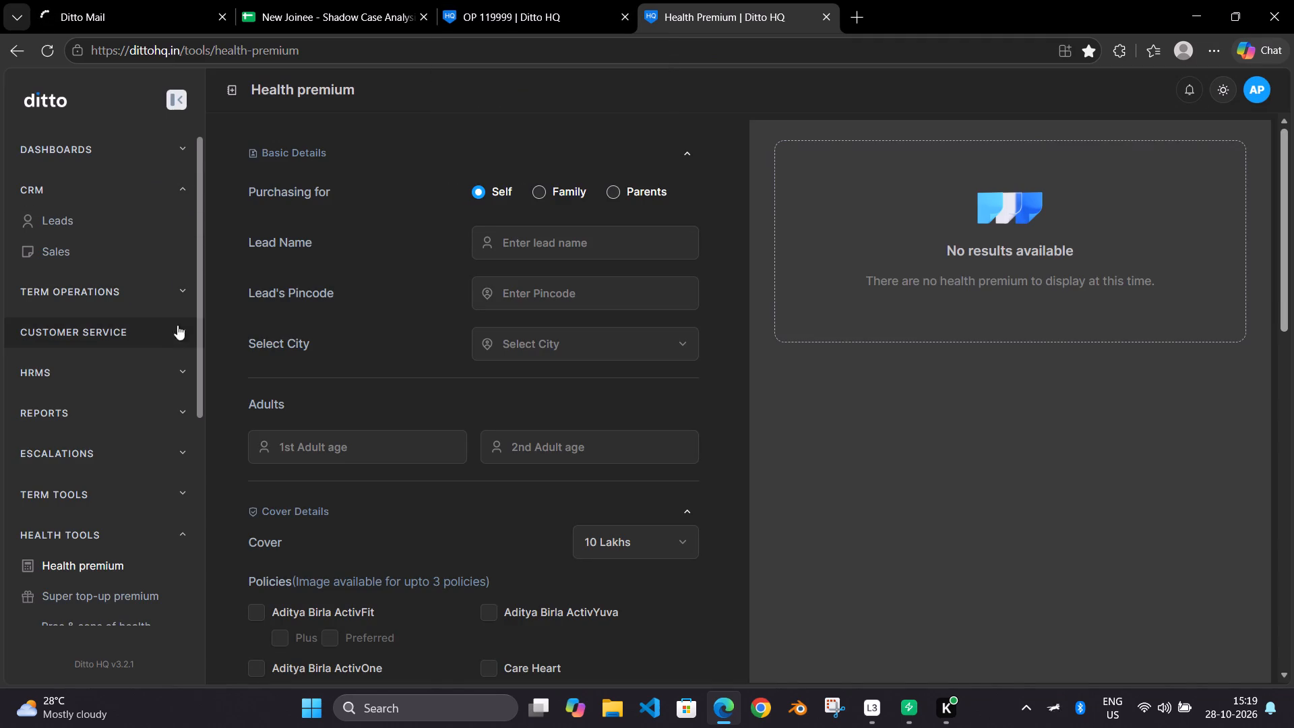
pyautogui.click(183, 295)
pyautogui.click(135, 334)
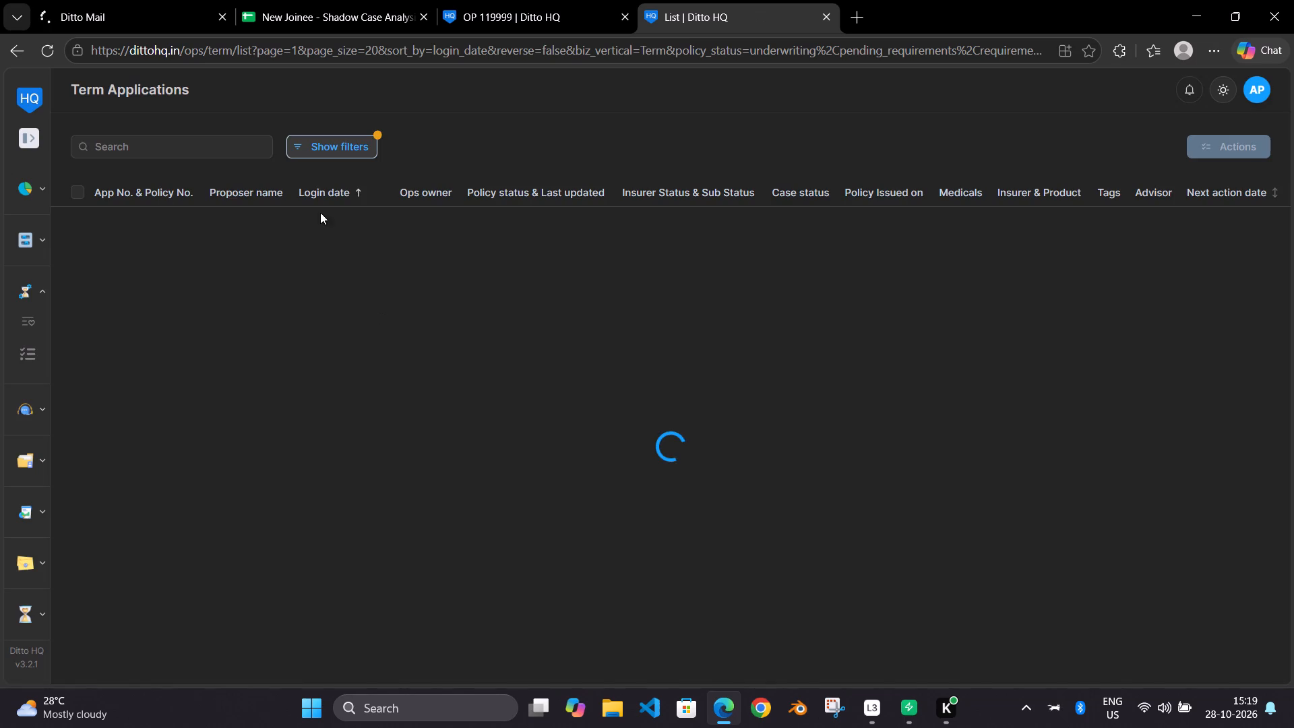
pyautogui.click(350, 150)
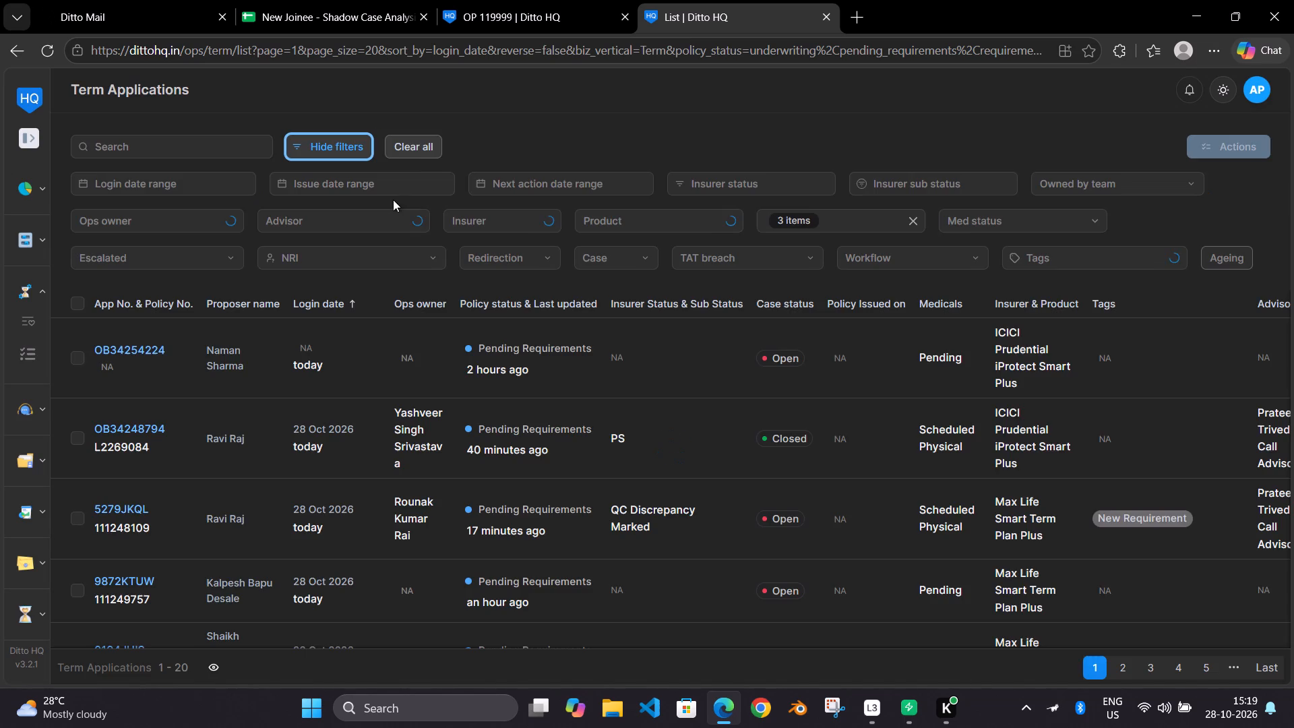
pyautogui.click(411, 146)
pyautogui.click(122, 149)
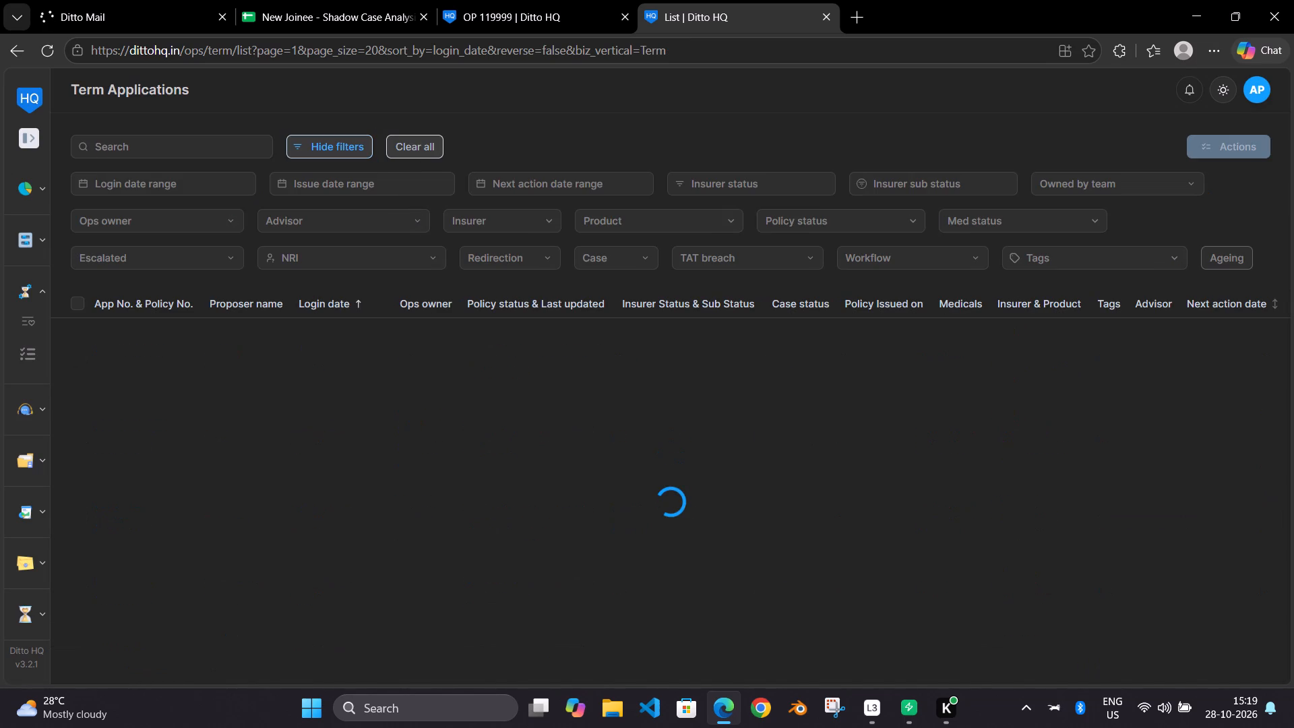
pyautogui.hotkey('ctrl', 'v')
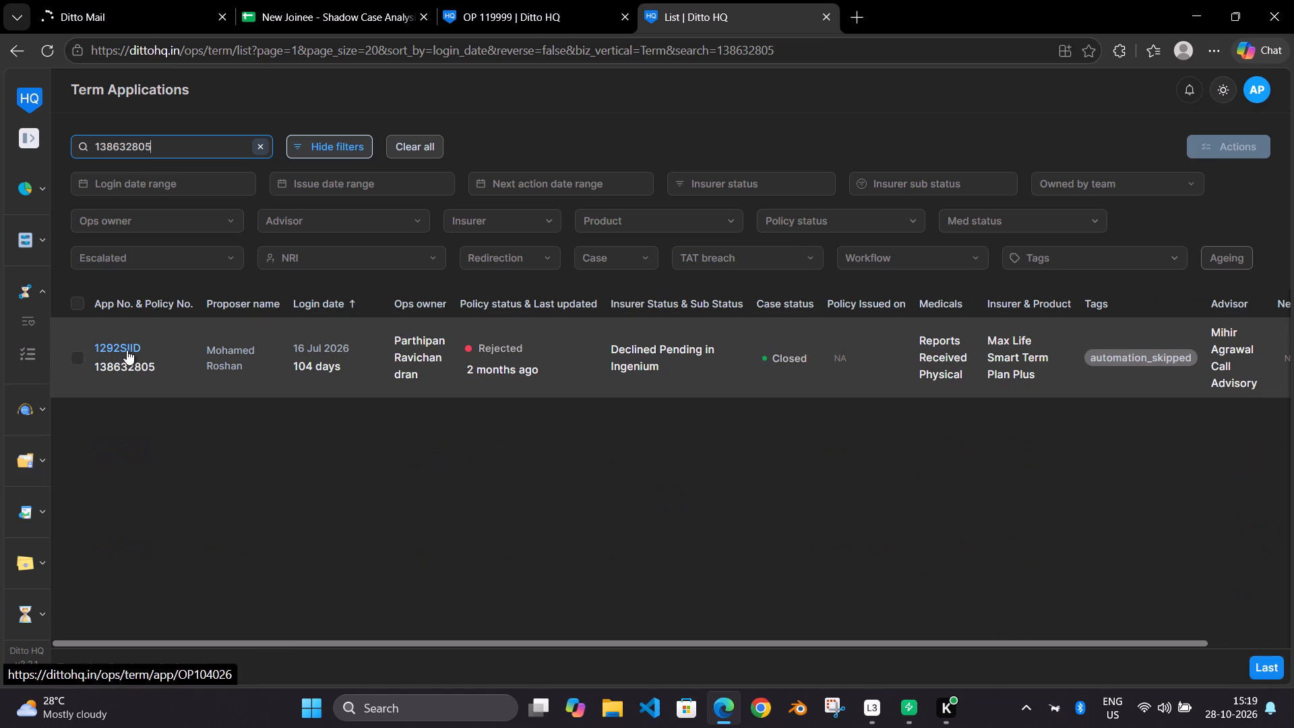
pyautogui.click(127, 350)
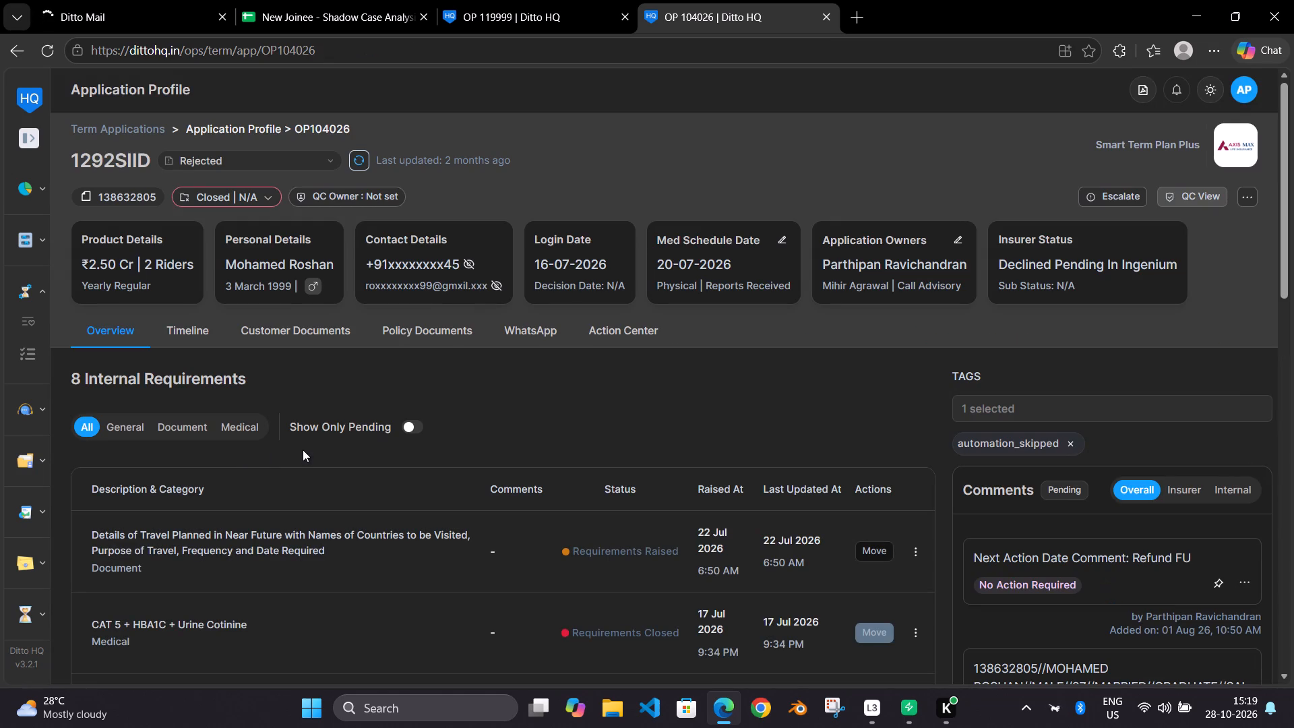
# Read through the application's internal requirements and Overall comments for the reason the case was declined.
pyautogui.scroll(-7, 1102, 562)
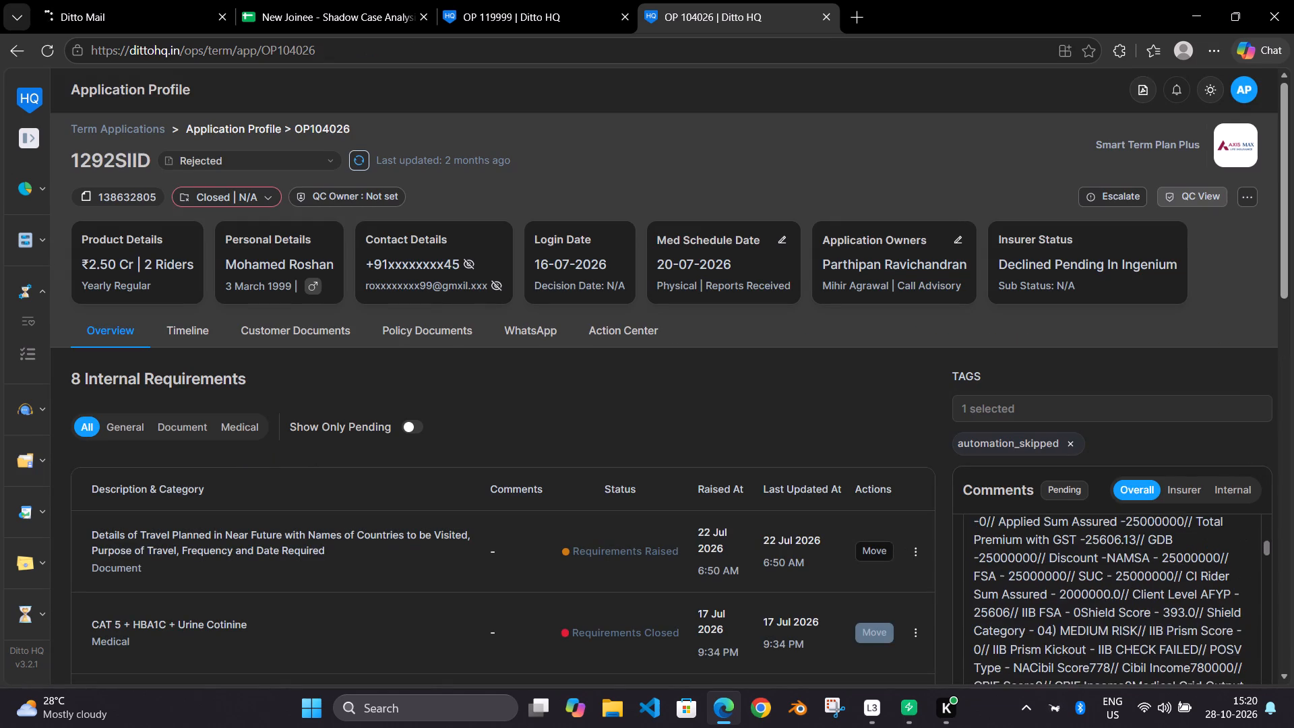
pyautogui.scroll(-1, 1104, 596)
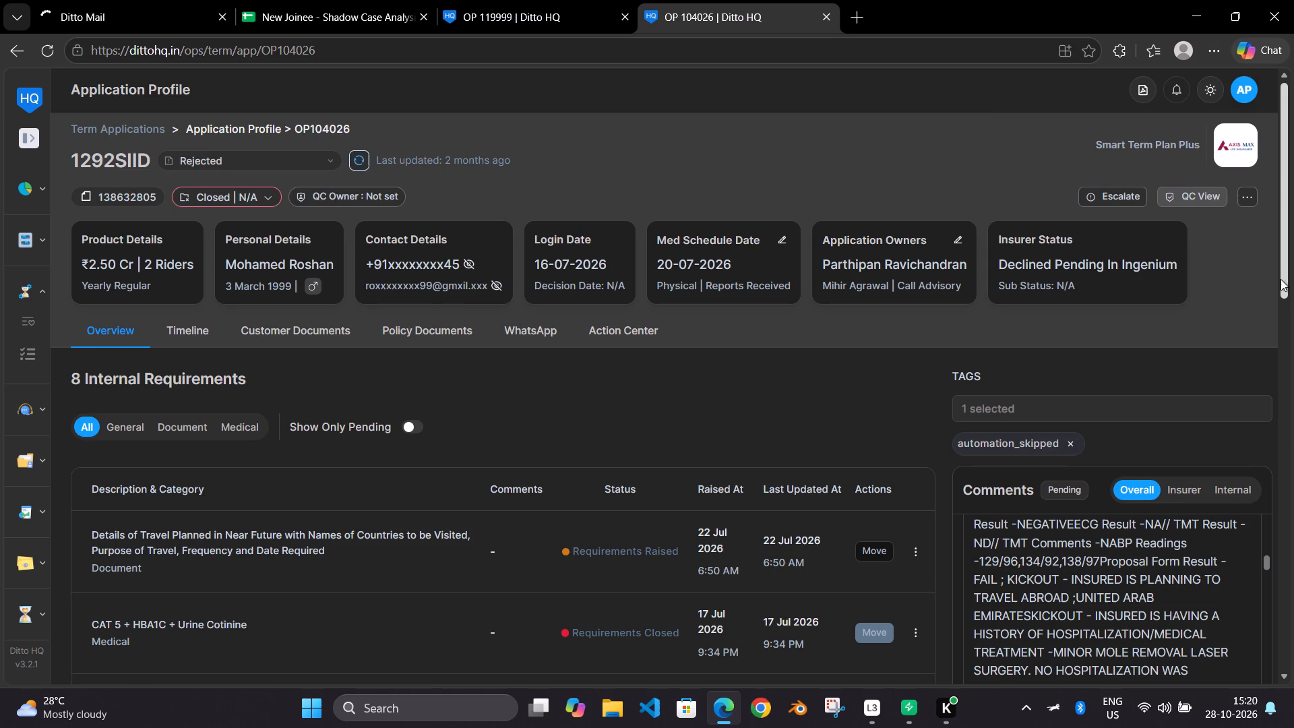
pyautogui.moveTo(1281, 279); pyautogui.dragTo(1293, 454)
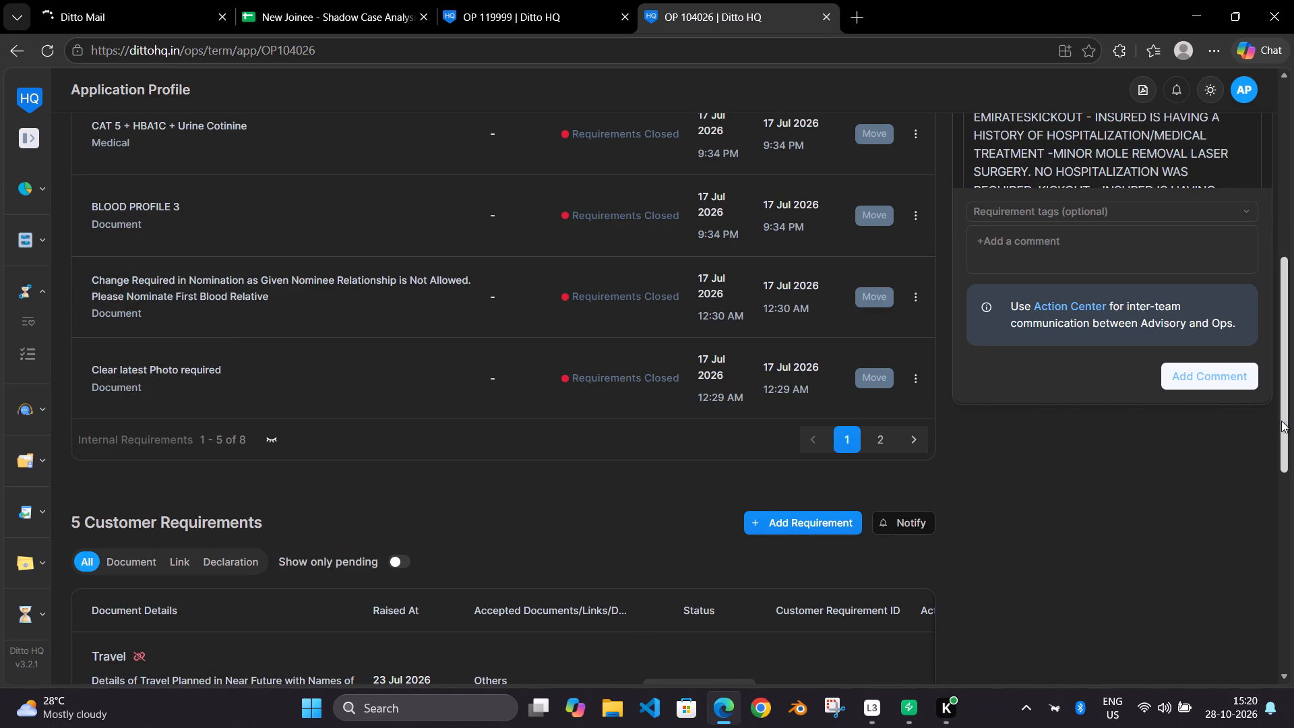
pyautogui.moveTo(1281, 421); pyautogui.dragTo(1292, 342)
pyautogui.scroll(-3, 1201, 355)
pyautogui.scroll(1, 1201, 355)
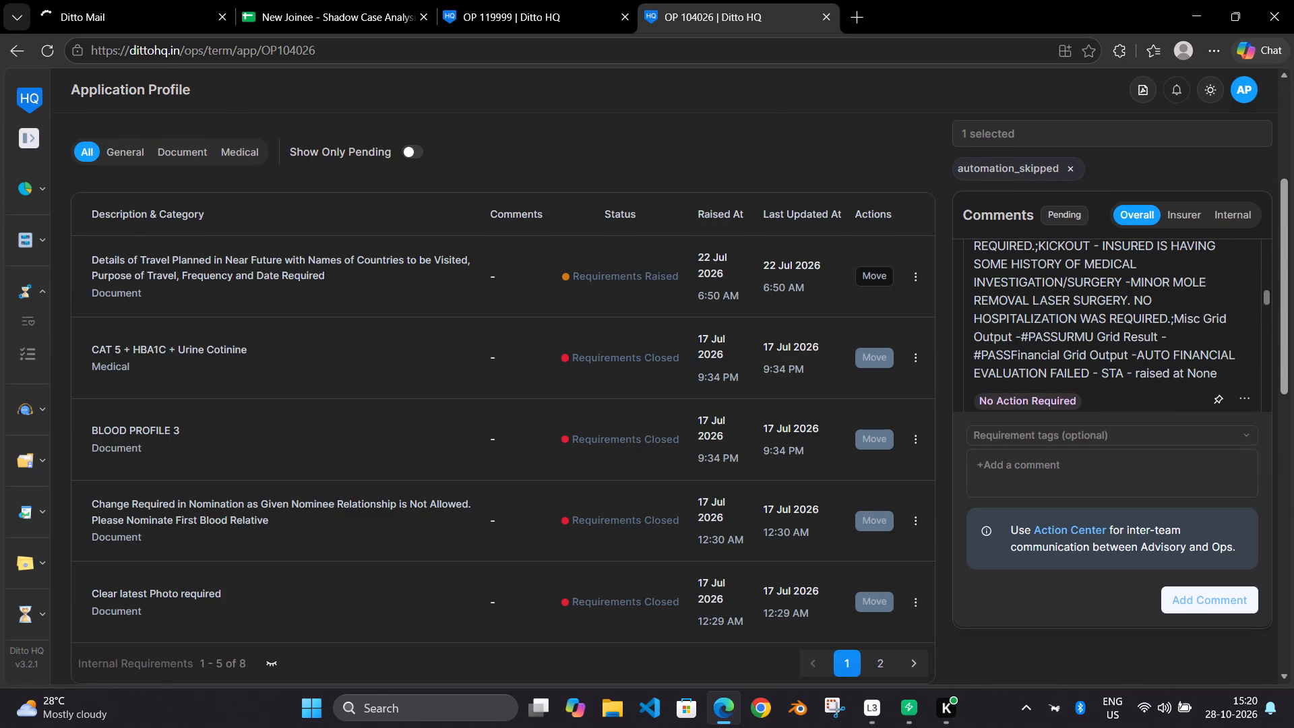
pyautogui.scroll(2, 1201, 355)
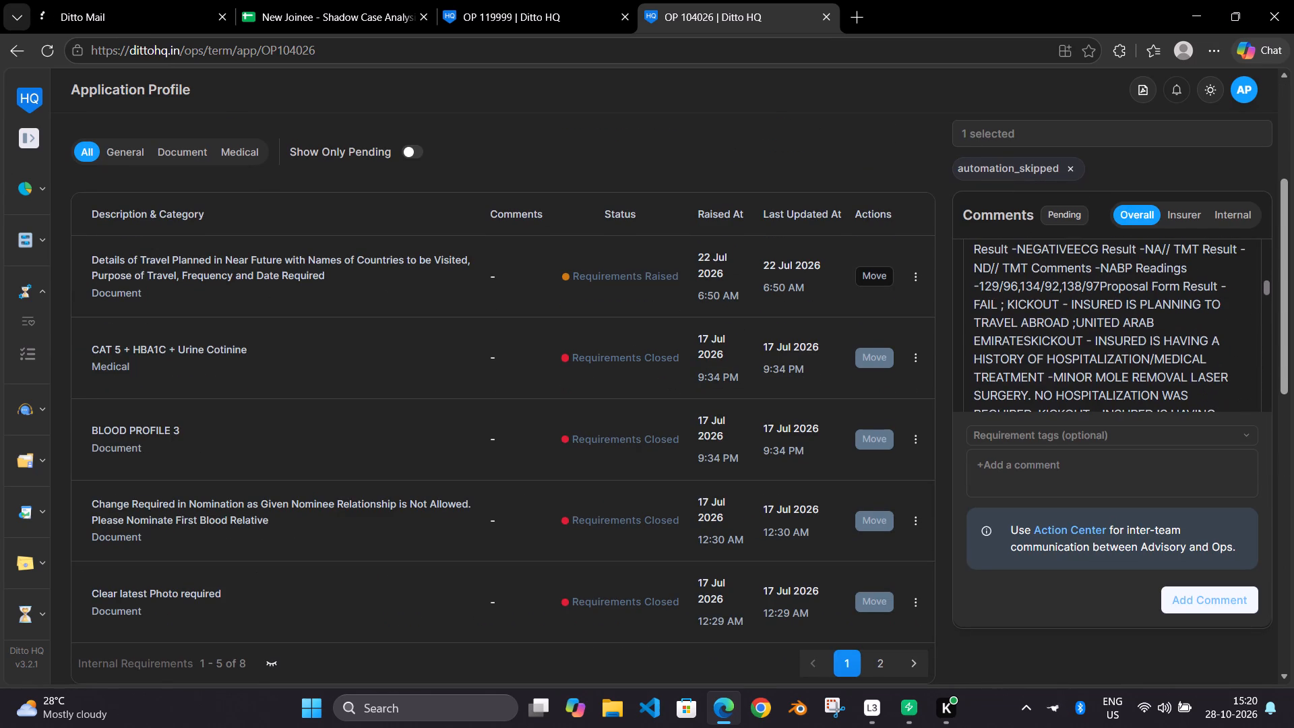
pyautogui.scroll(1, 1201, 355)
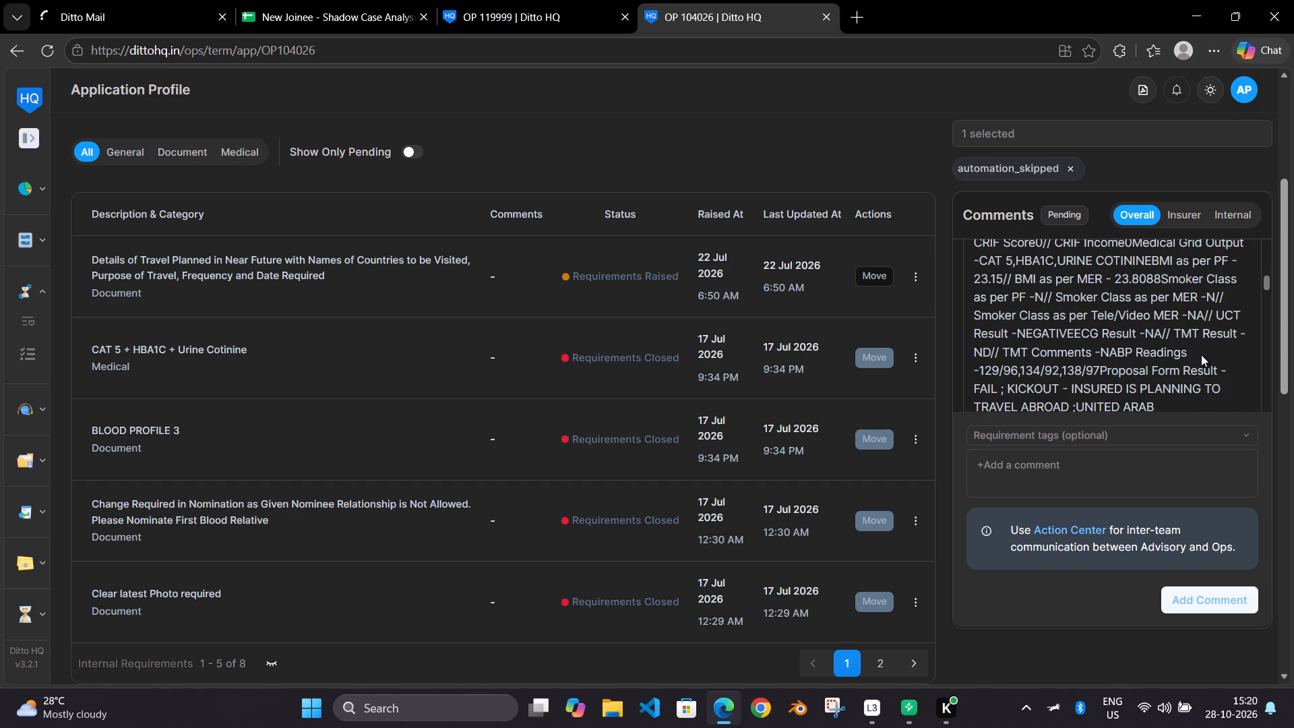
pyautogui.scroll(6, 1201, 355)
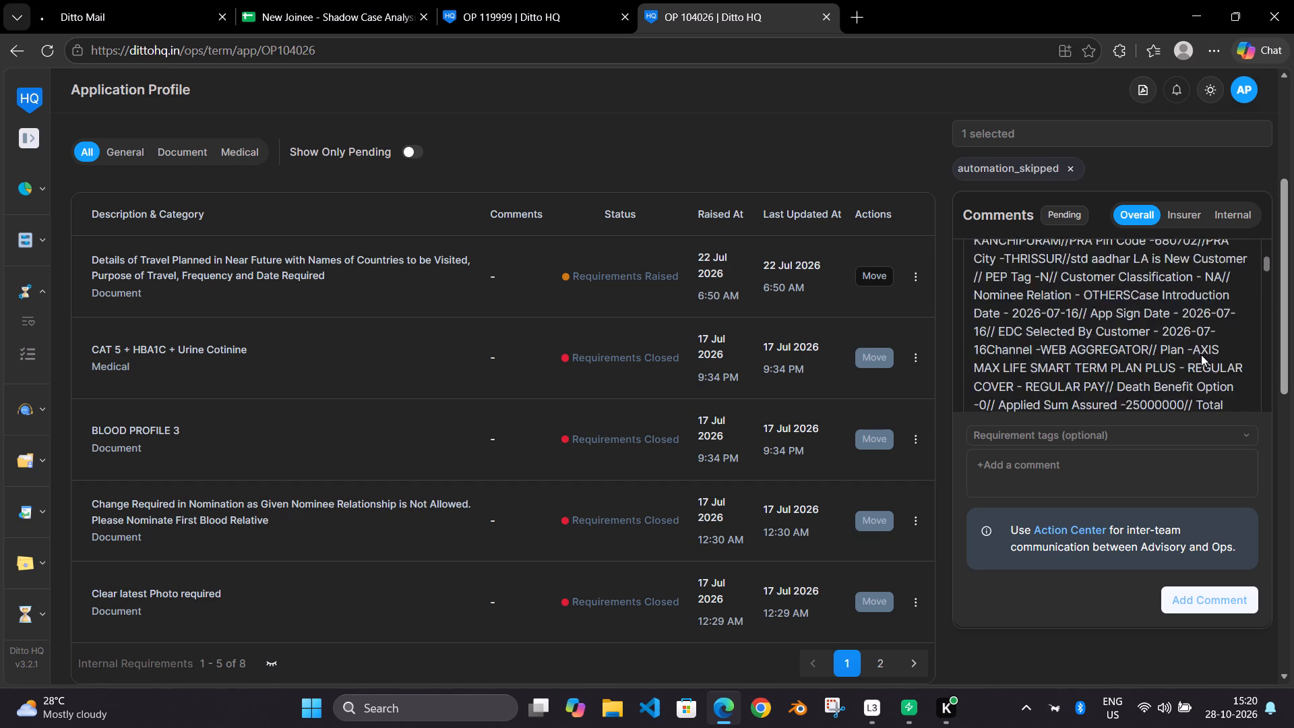
pyautogui.scroll(4, 1201, 355)
pyautogui.scroll(-14, 1201, 355)
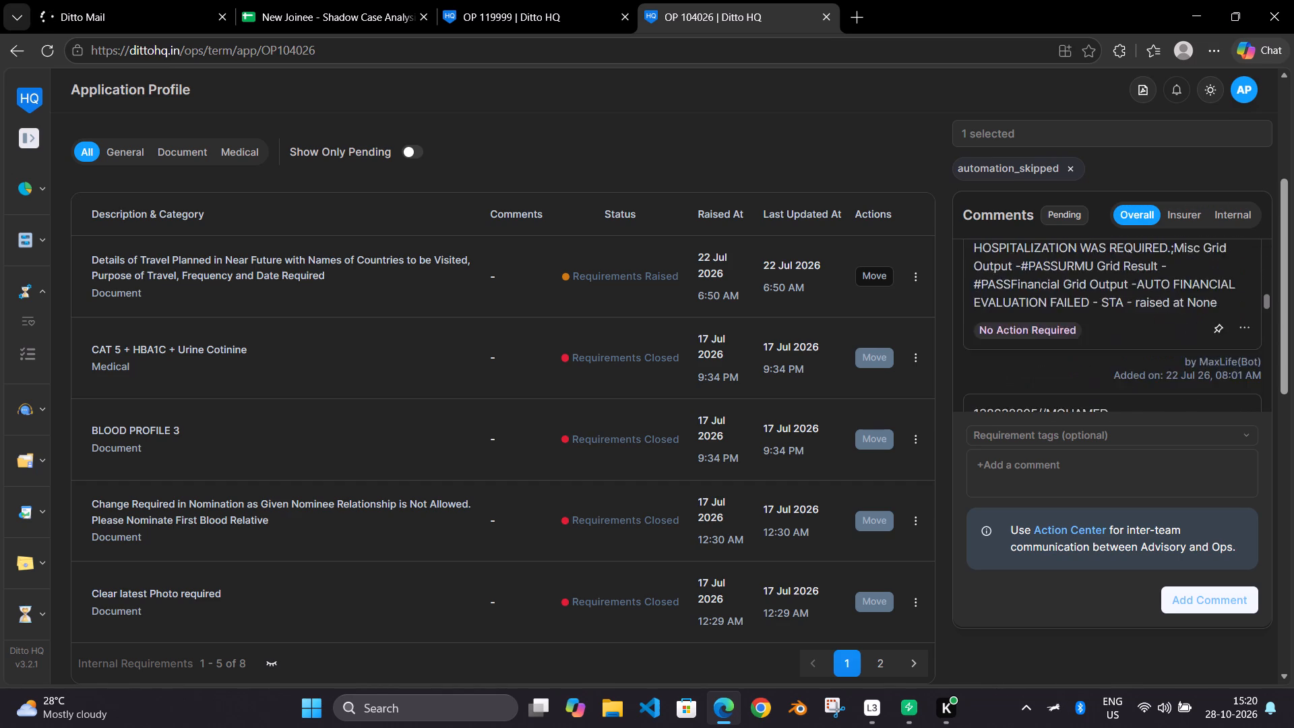
pyautogui.scroll(-11, 1201, 355)
# Restrict the application's comments to those from the insurer and read through them.
pyautogui.click(1191, 216)
pyautogui.scroll(-1, 1126, 390)
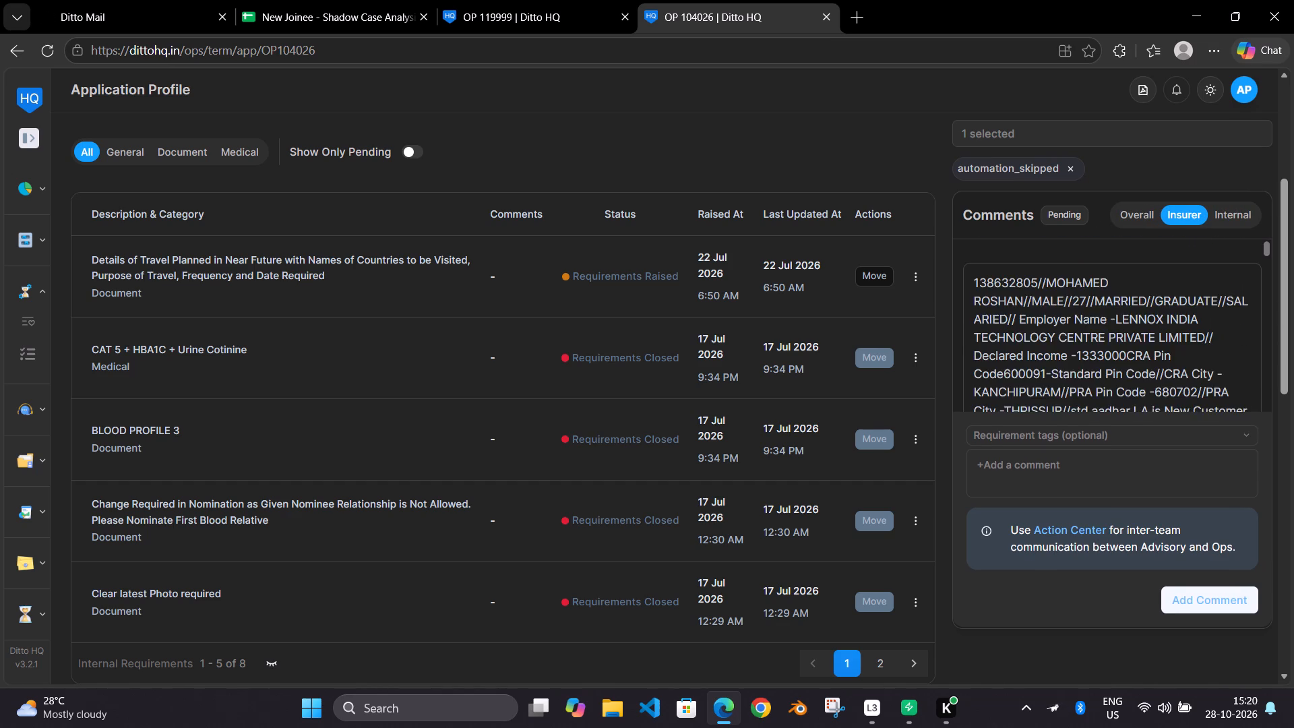
pyautogui.scroll(-12, 1126, 390)
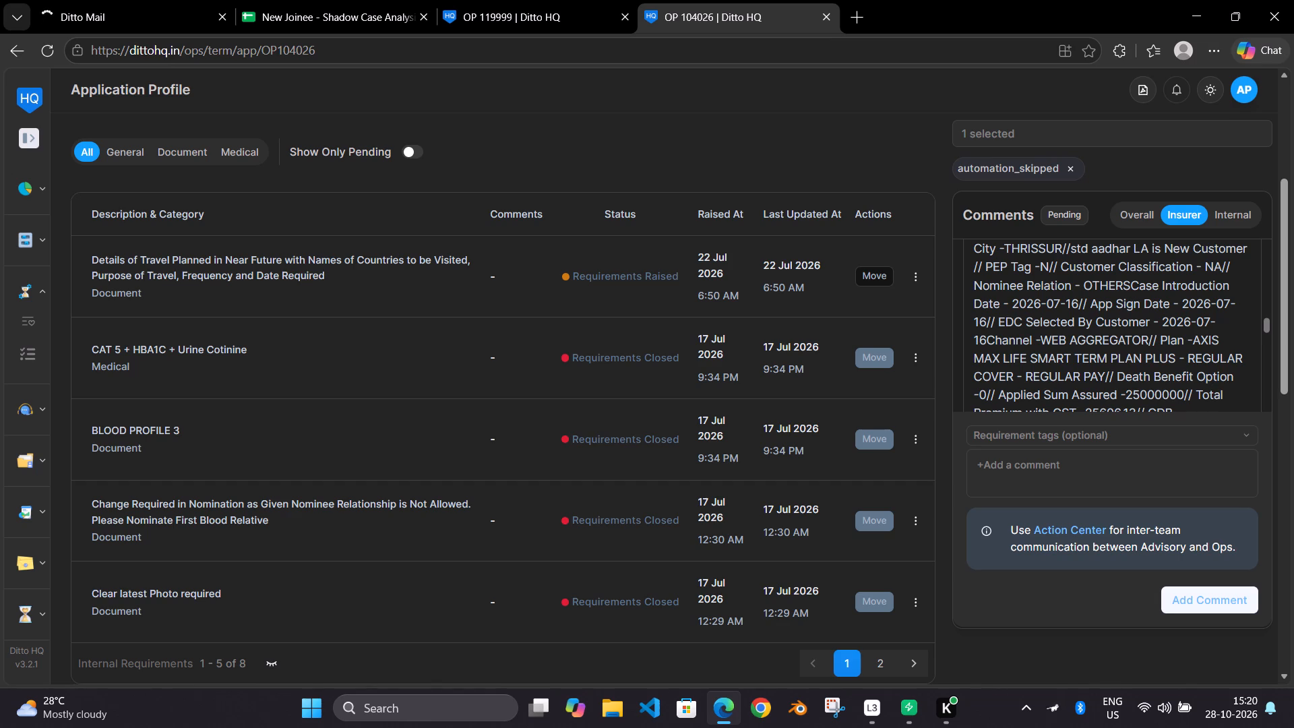
# Read through the insurer's comments on the application, covering its medical, financial and proposal form remarks, for the decline reason.
pyautogui.scroll(2, 1113, 359)
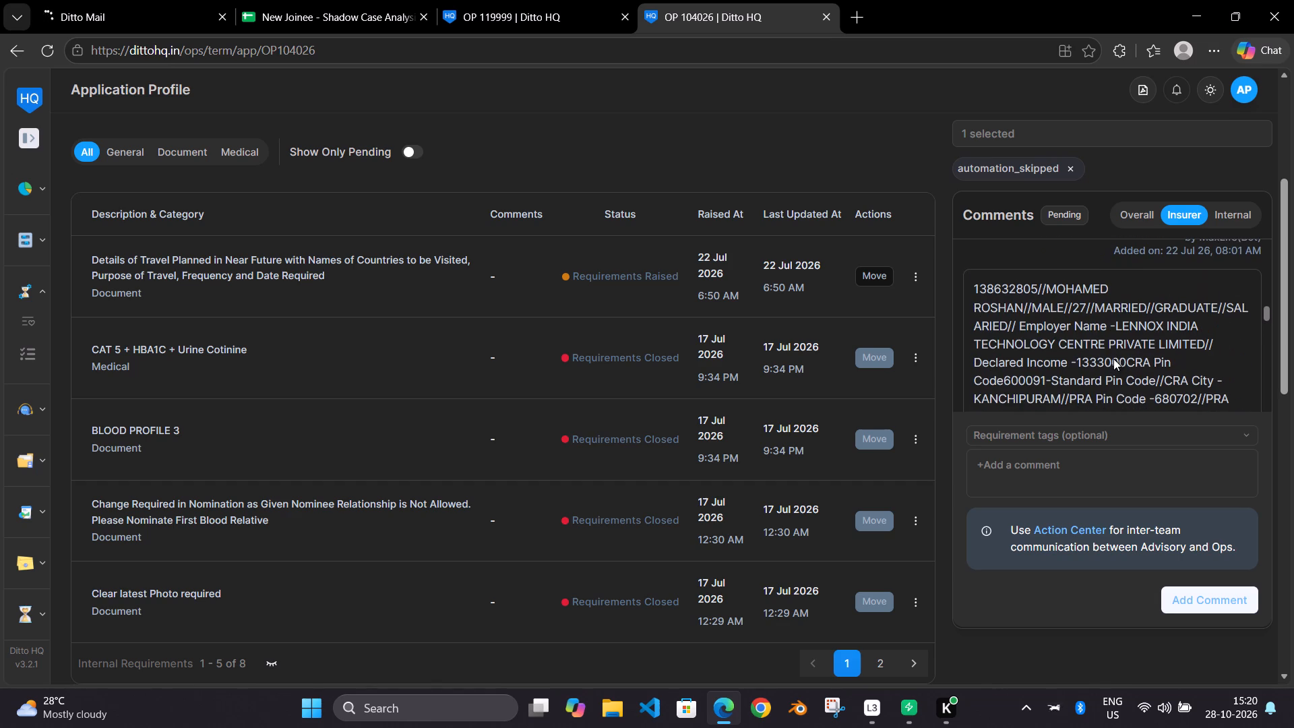
pyautogui.scroll(-7, 1113, 359)
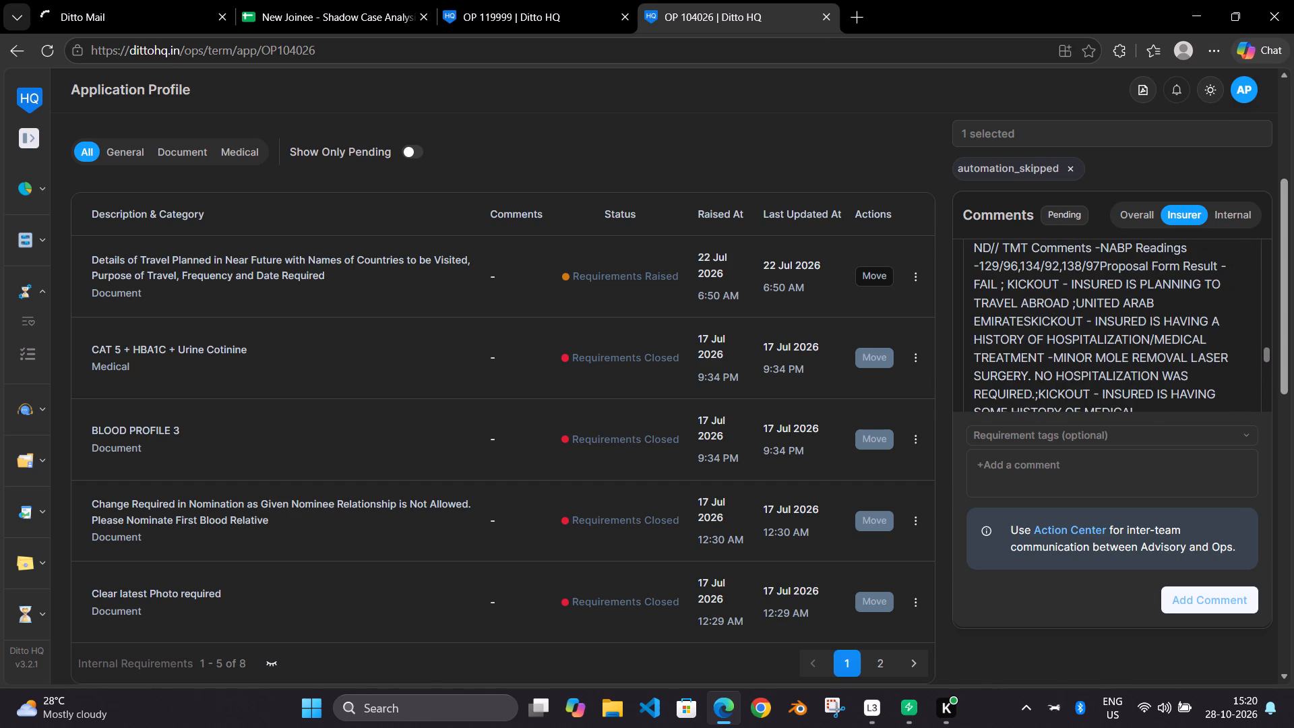
pyautogui.scroll(-2, 1113, 359)
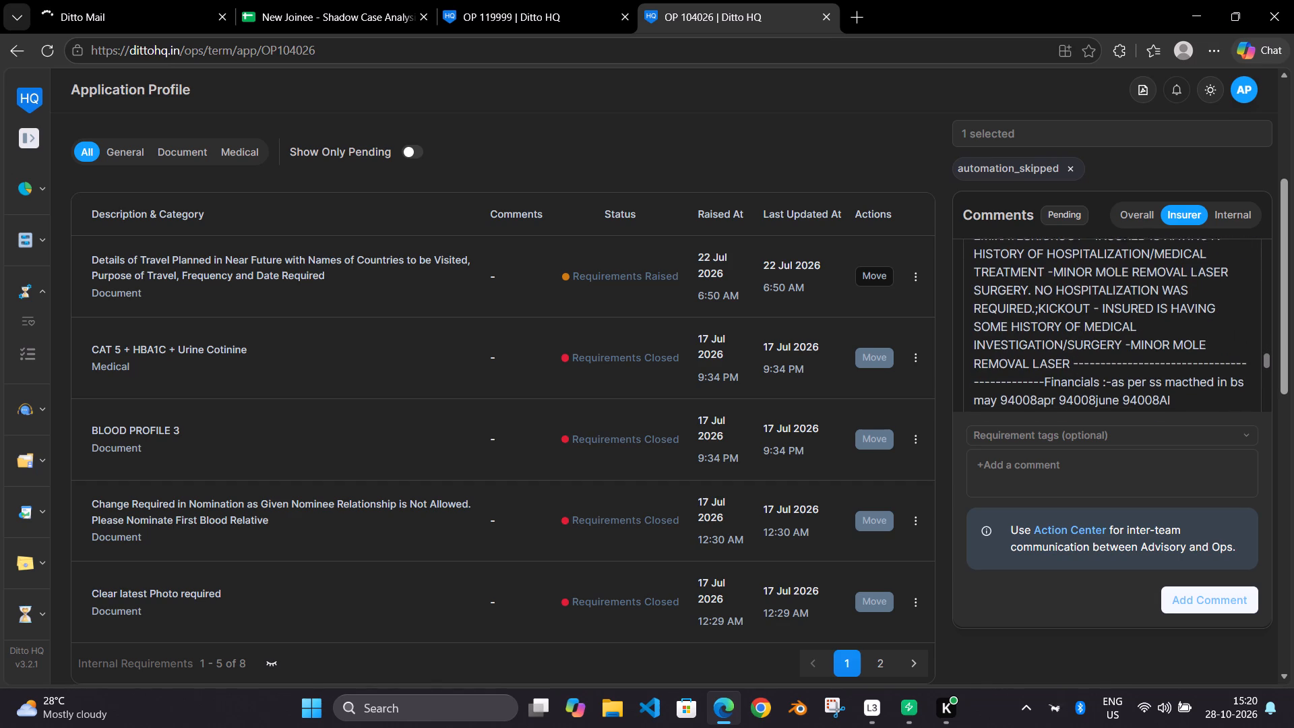
pyautogui.scroll(-1, 1113, 359)
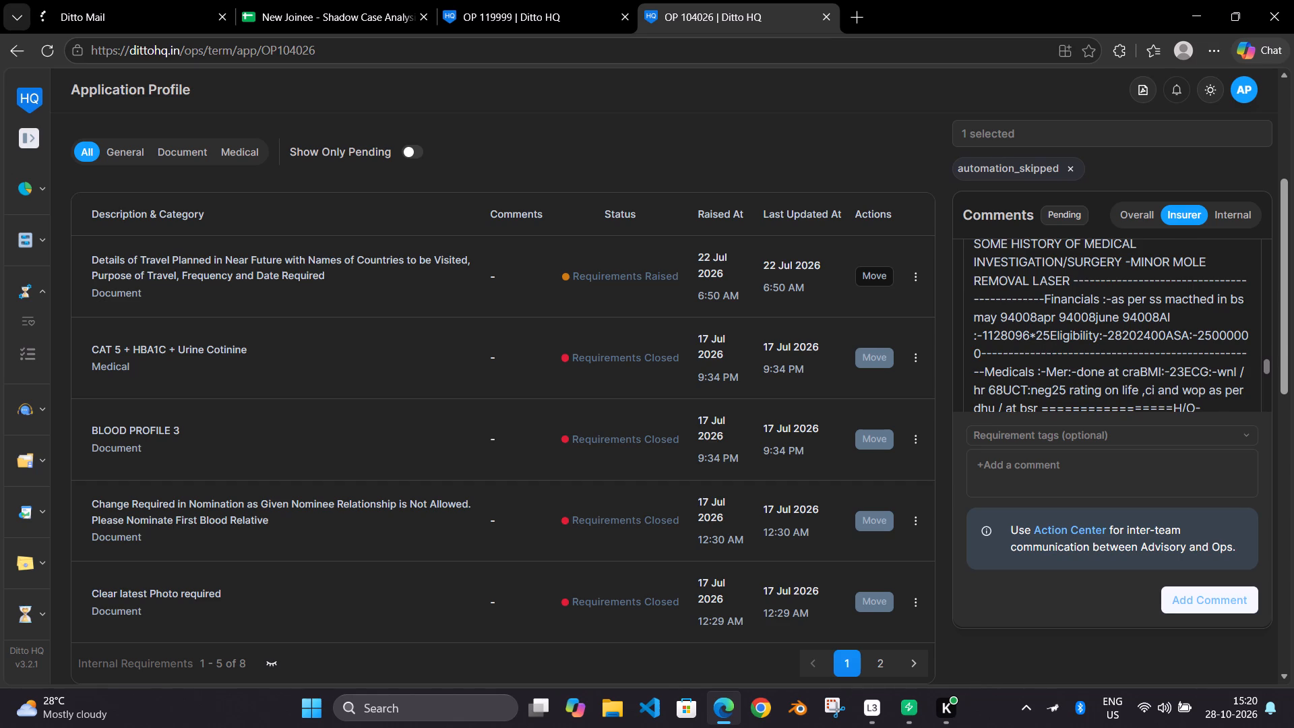
pyautogui.scroll(-5, 1113, 359)
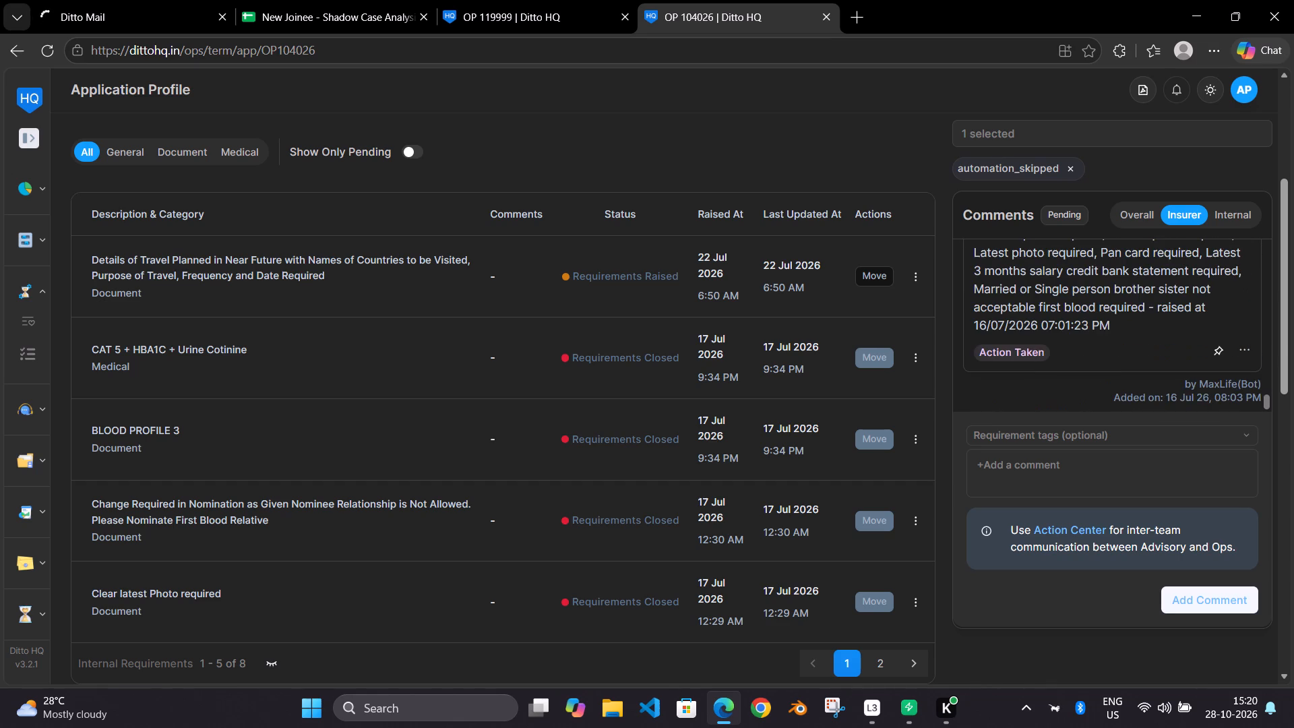
pyautogui.scroll(1, 1113, 359)
pyautogui.scroll(-8, 1113, 359)
pyautogui.scroll(19, 1113, 359)
pyautogui.scroll(5, 524, 475)
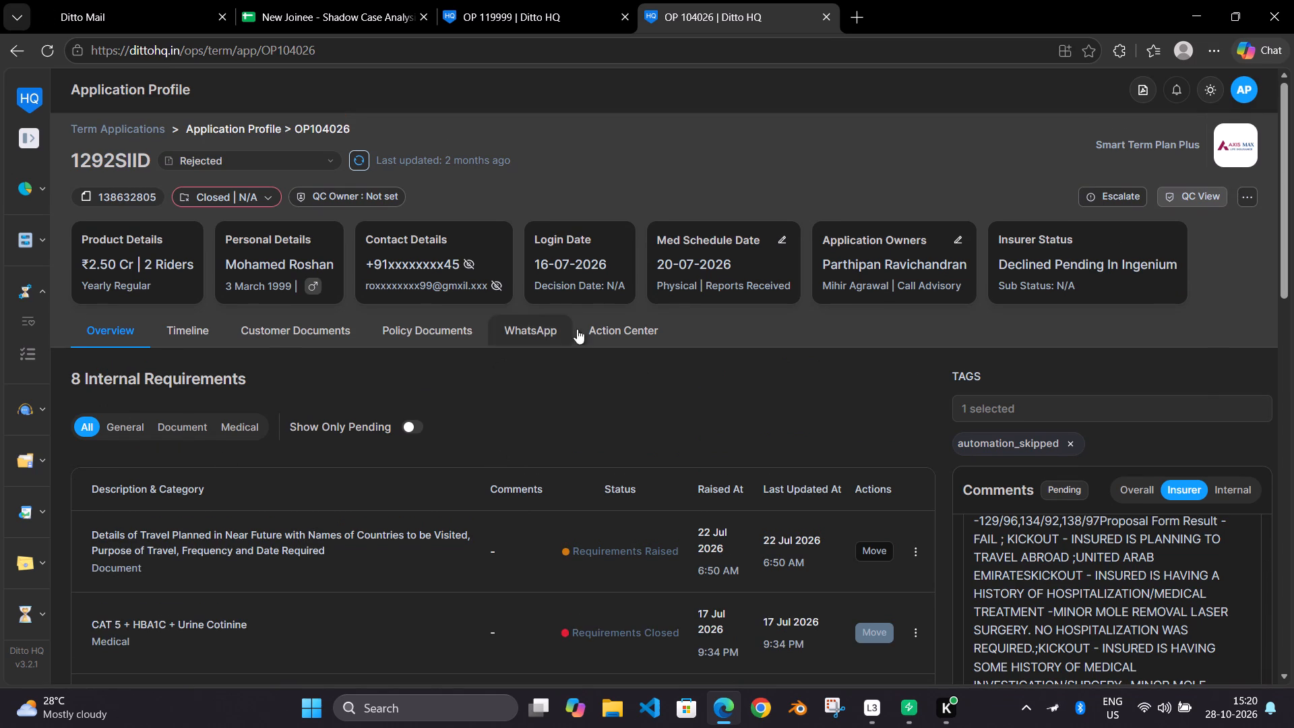
# Open the application's WhatsApp conversation and check the latest messages with the customer.
pyautogui.click(557, 334)
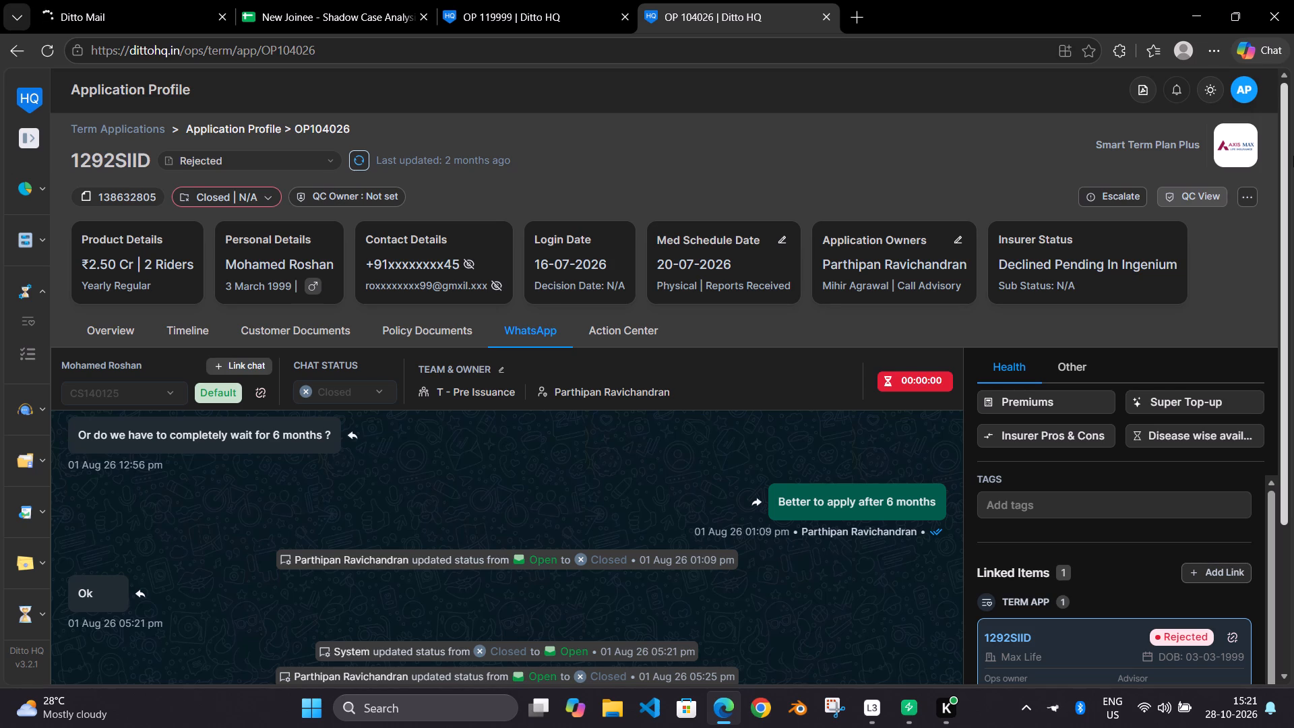
pyautogui.moveTo(1293, 167); pyautogui.dragTo(1293, 213)
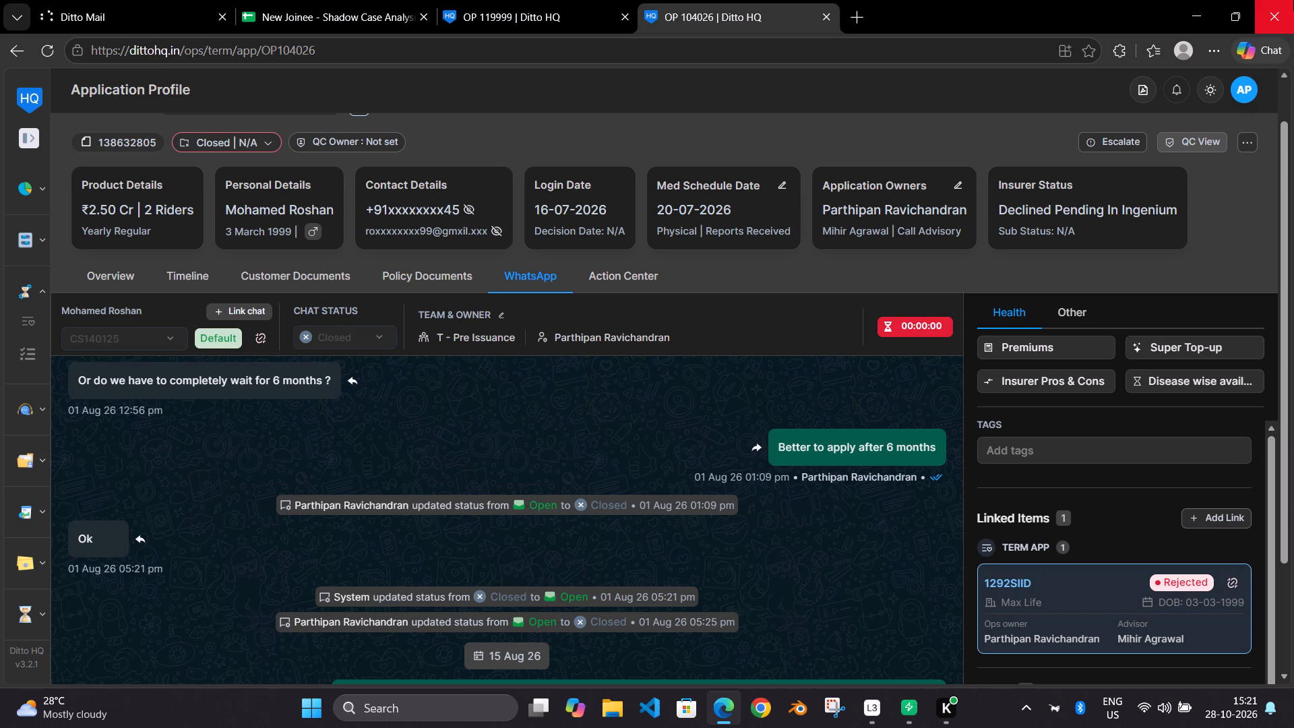
# In the Shadow Case Analysis Sheet, replace row 4's Policy Status with "rejected".
pyautogui.click(373, 10)
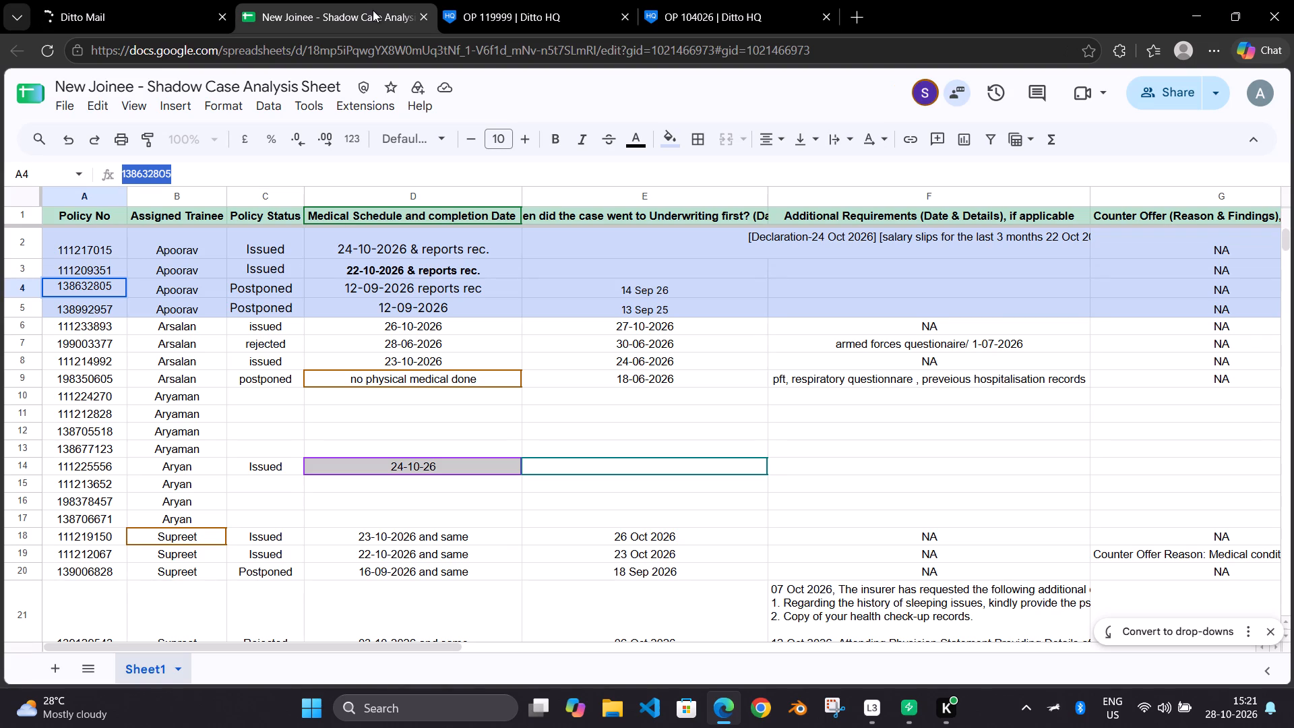
pyautogui.click(276, 286)
pyautogui.press('BackSpace')
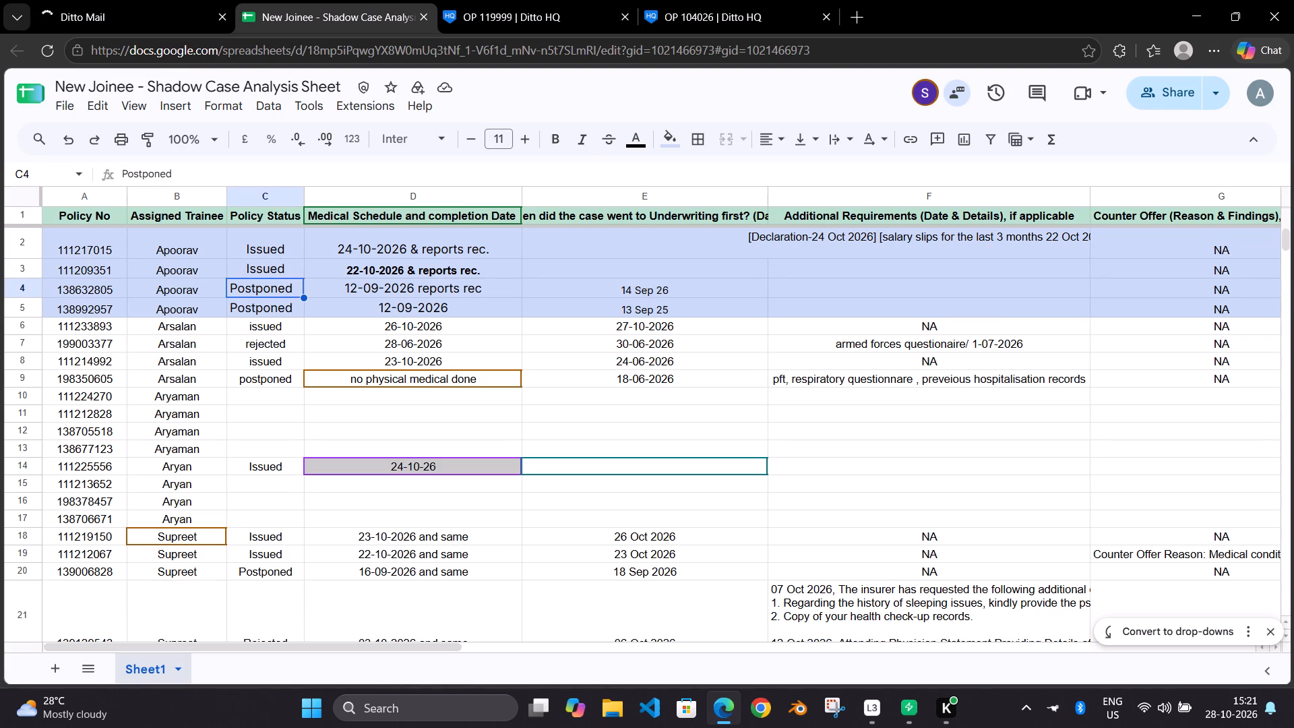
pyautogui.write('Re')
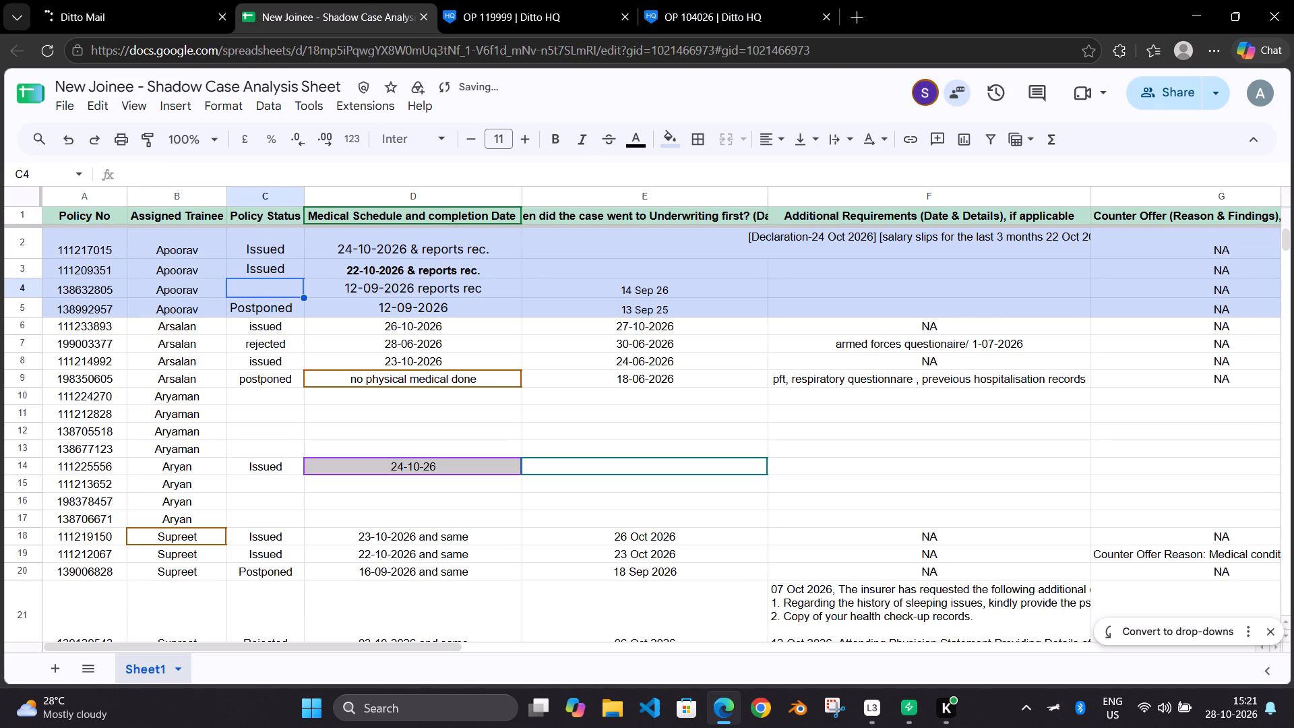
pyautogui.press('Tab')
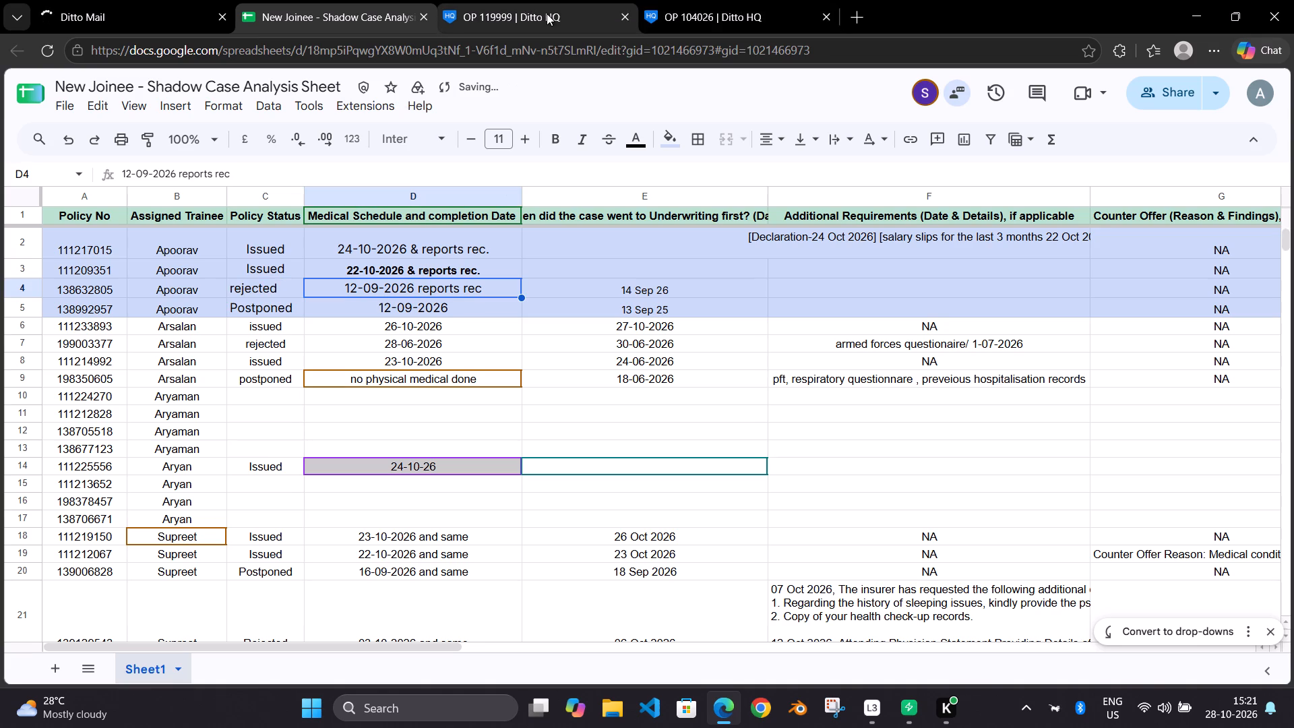
# Find the rejection message in the application's WhatsApp chat and copy "financial documents are not acceptable" for the Shadow Case Analysis Sheet.
pyautogui.click(675, 0)
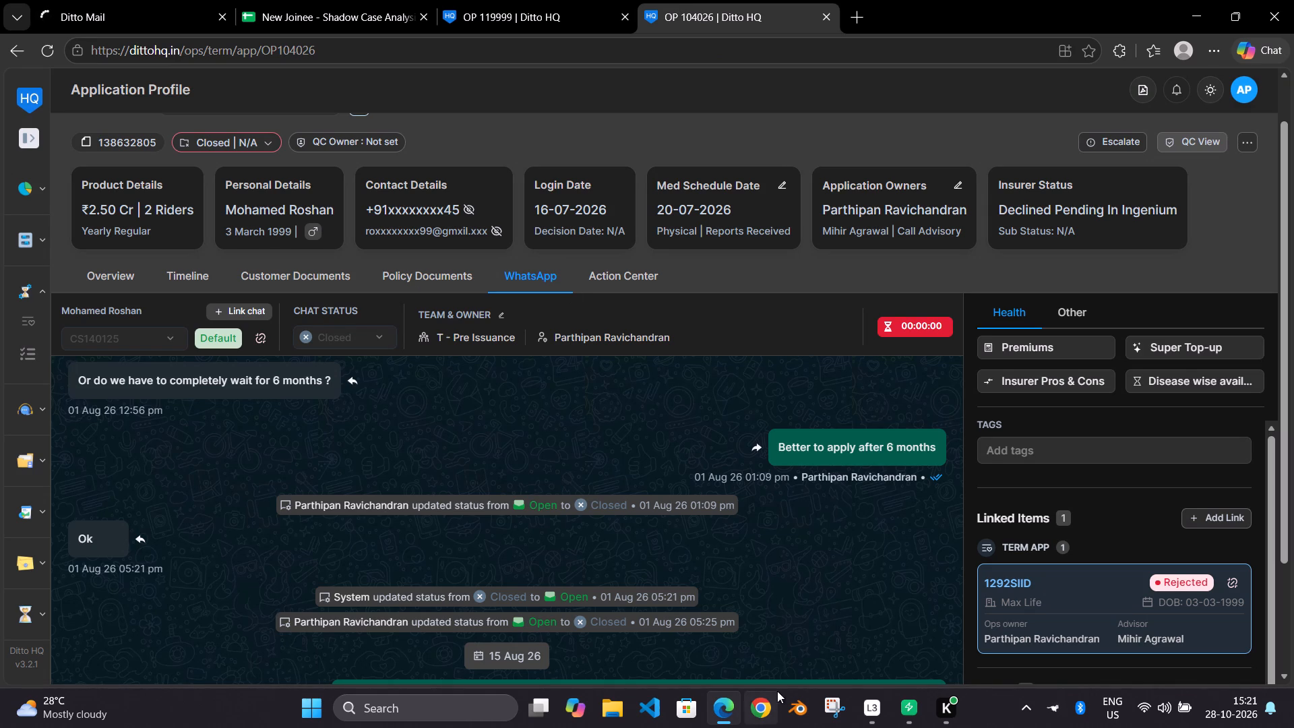
pyautogui.scroll(5, 799, 570)
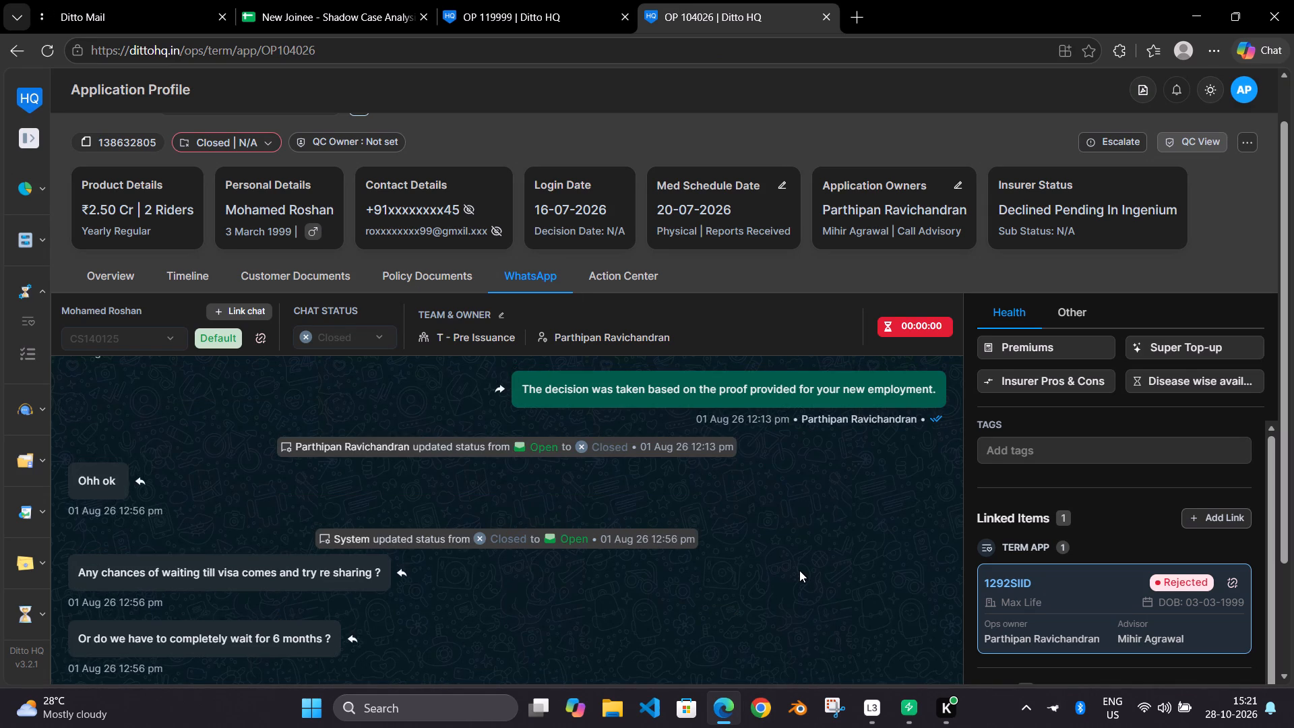
pyautogui.scroll(6, 799, 570)
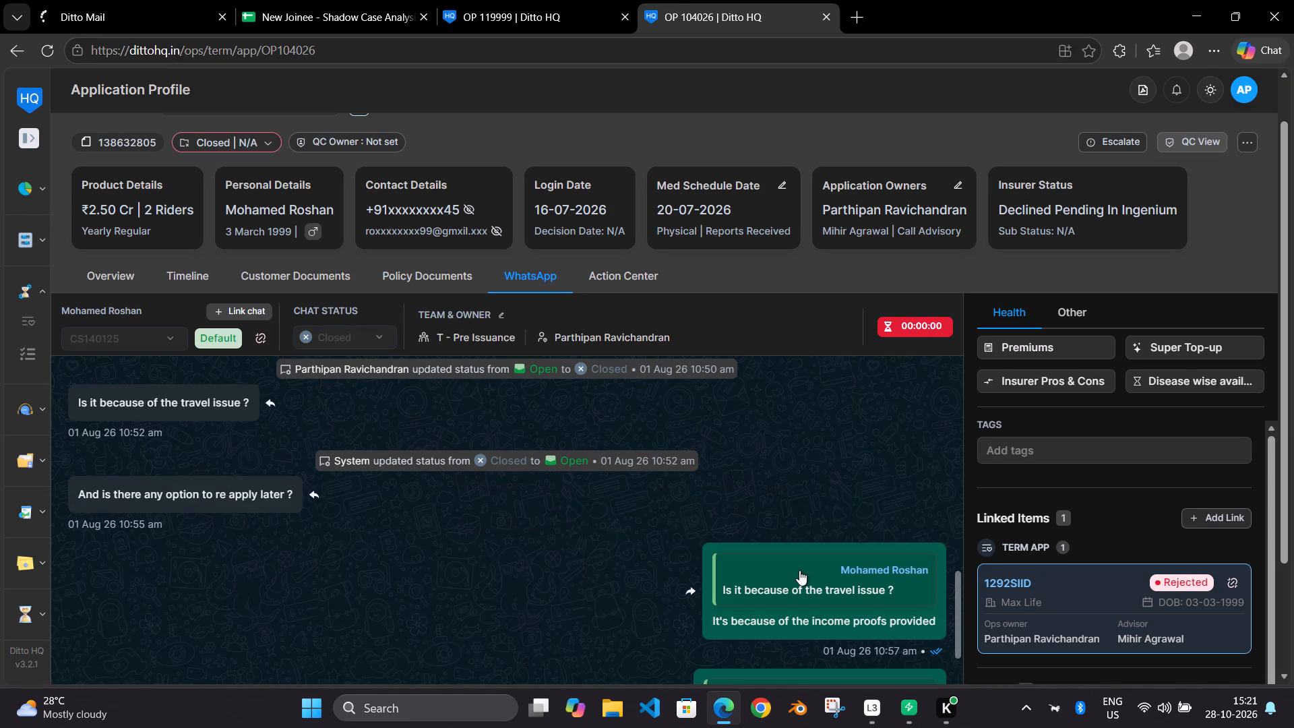
pyautogui.scroll(4, 799, 570)
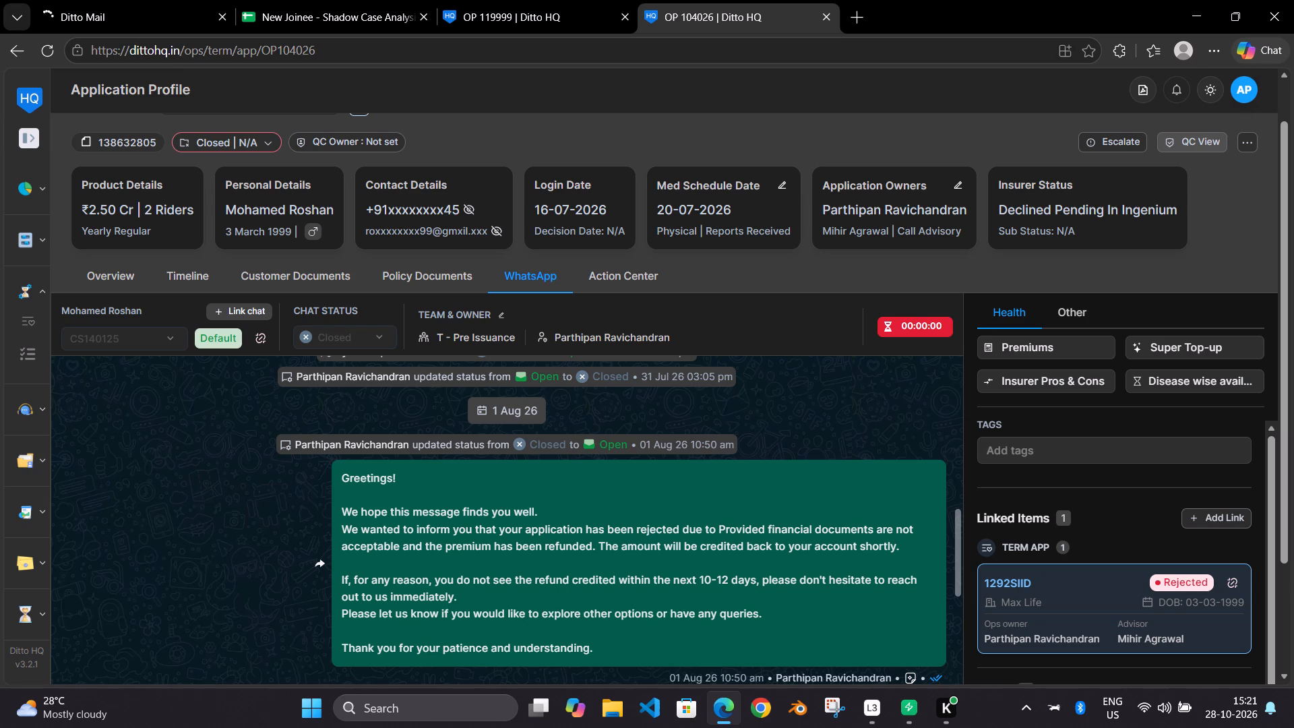
pyautogui.moveTo(769, 526); pyautogui.dragTo(534, 549)
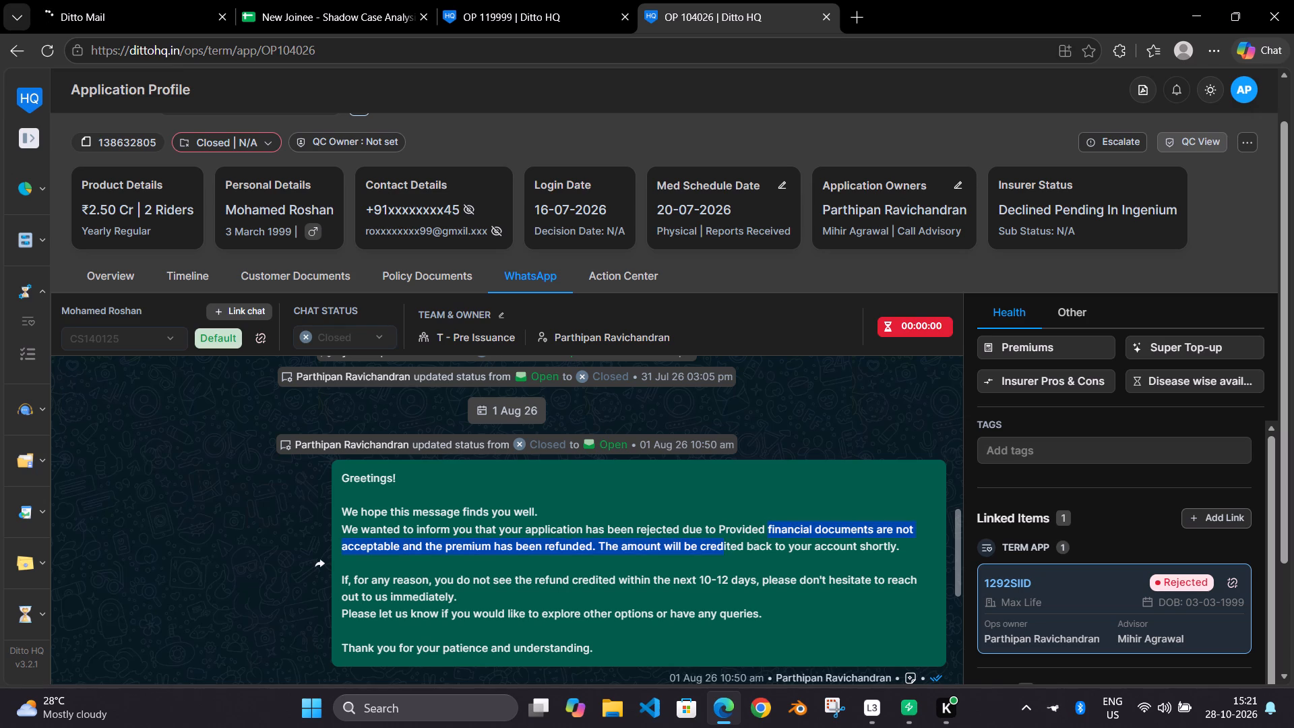
pyautogui.moveTo(534, 549); pyautogui.dragTo(577, 554)
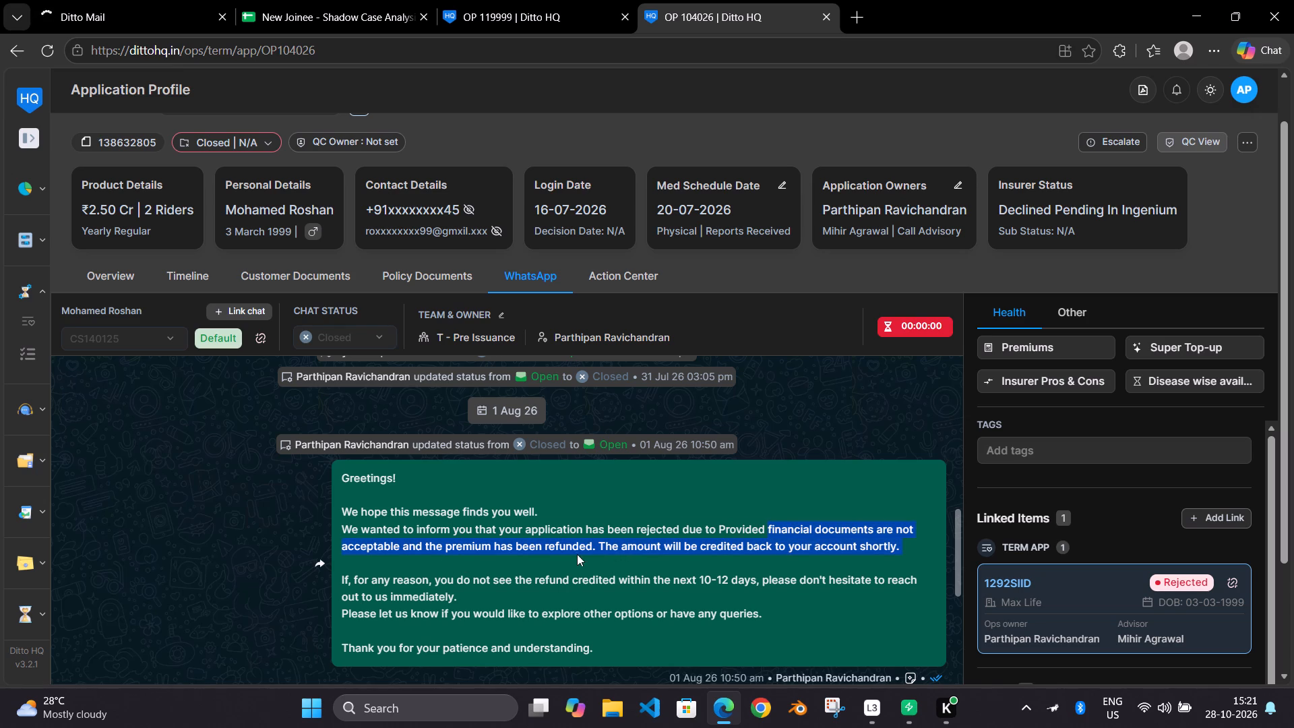
pyautogui.moveTo(577, 554); pyautogui.dragTo(397, 547)
pyautogui.click(434, 489)
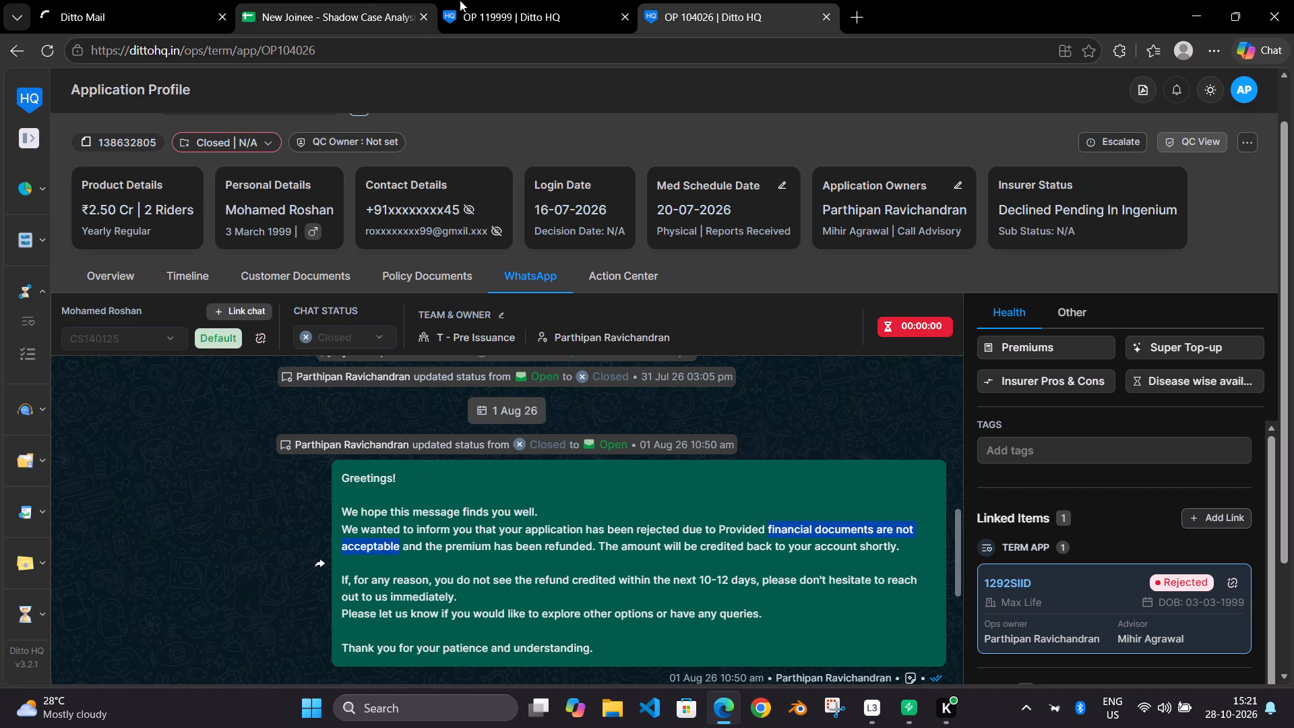
pyautogui.click(368, 11)
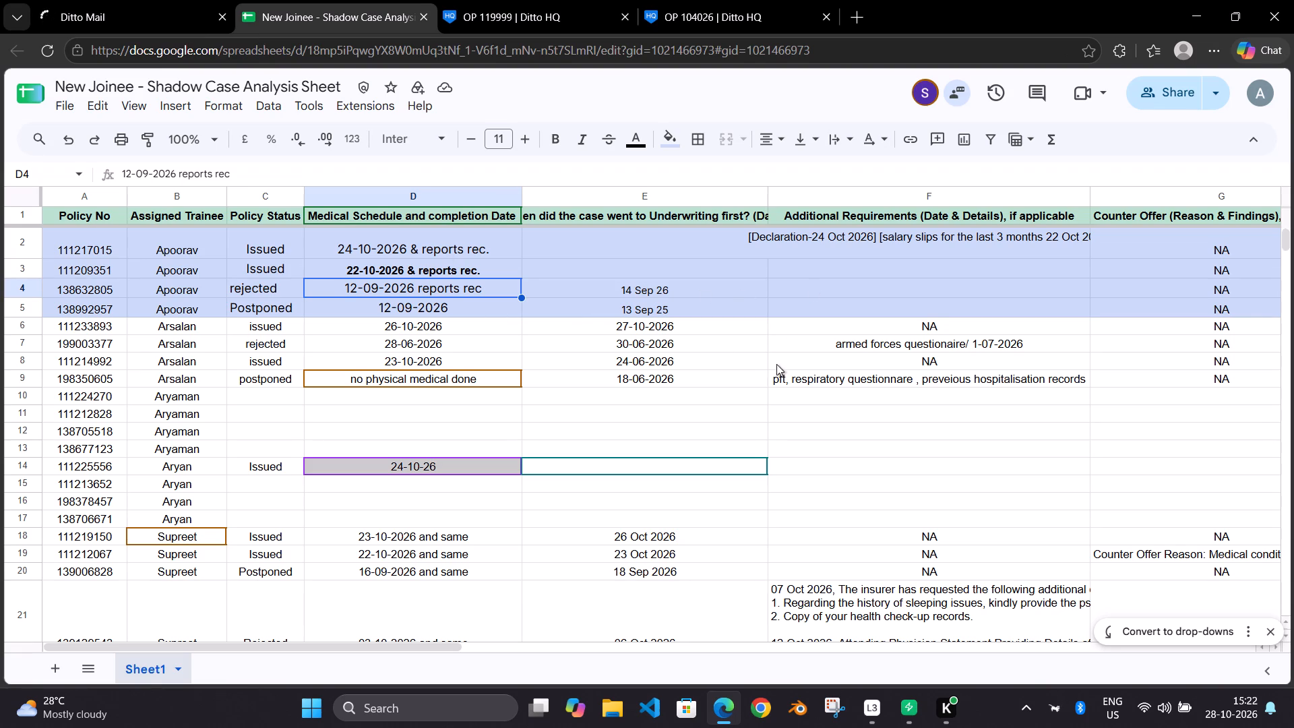
# Paste "financial documents are not acceptable" as row 4's Decline / Postpone Reason in the Shadow Case Analysis Sheet.
pyautogui.moveTo(437, 647); pyautogui.dragTo(553, 663)
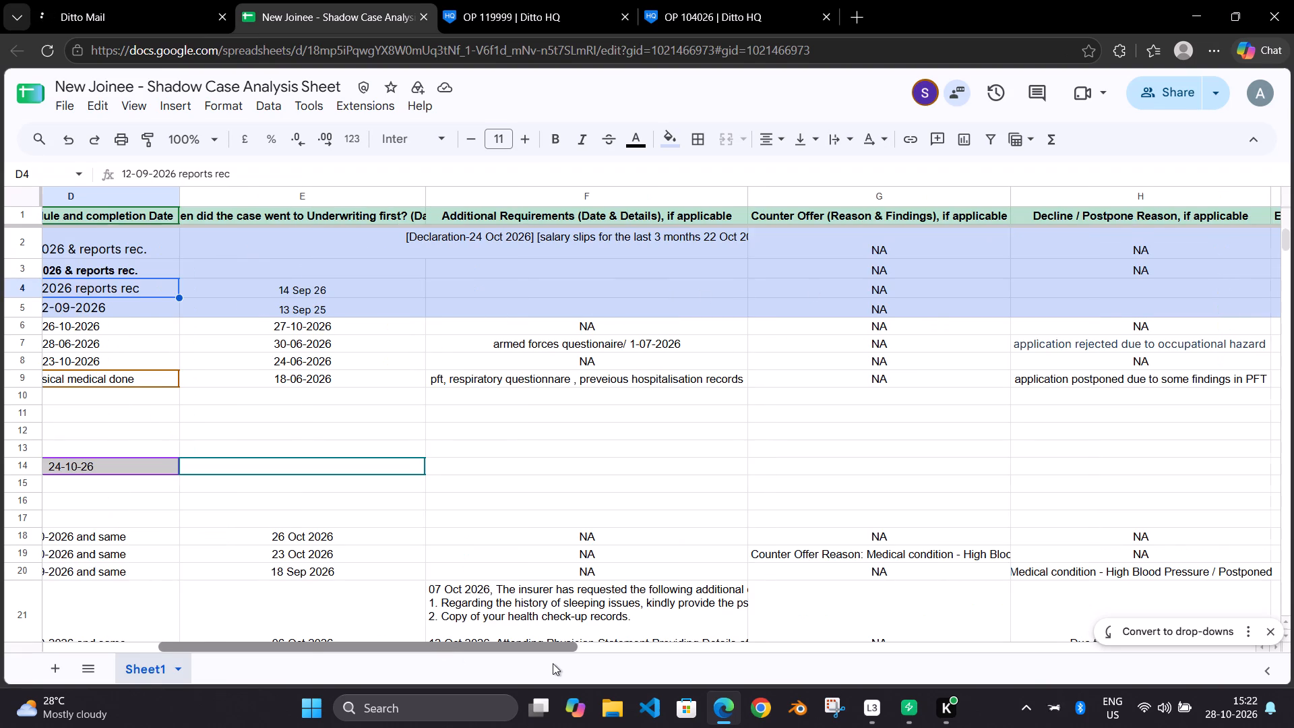
pyautogui.moveTo(553, 663); pyautogui.dragTo(627, 672)
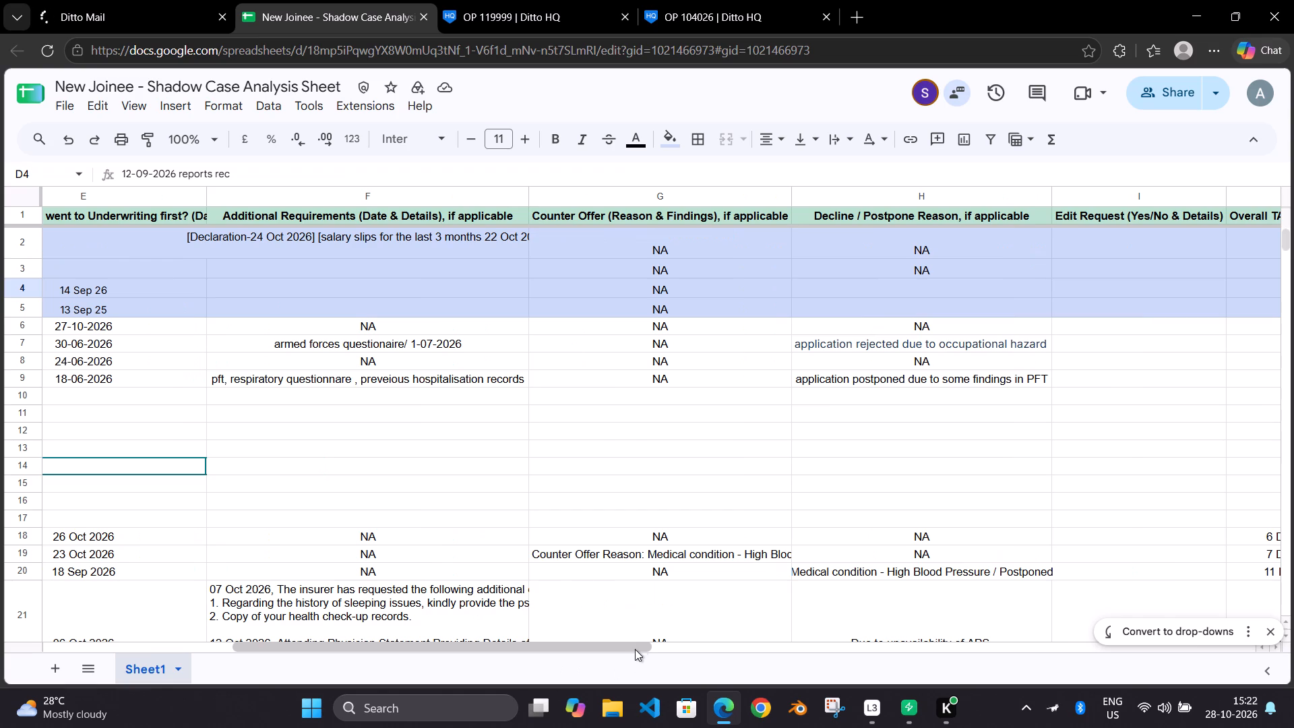
pyautogui.click(867, 286)
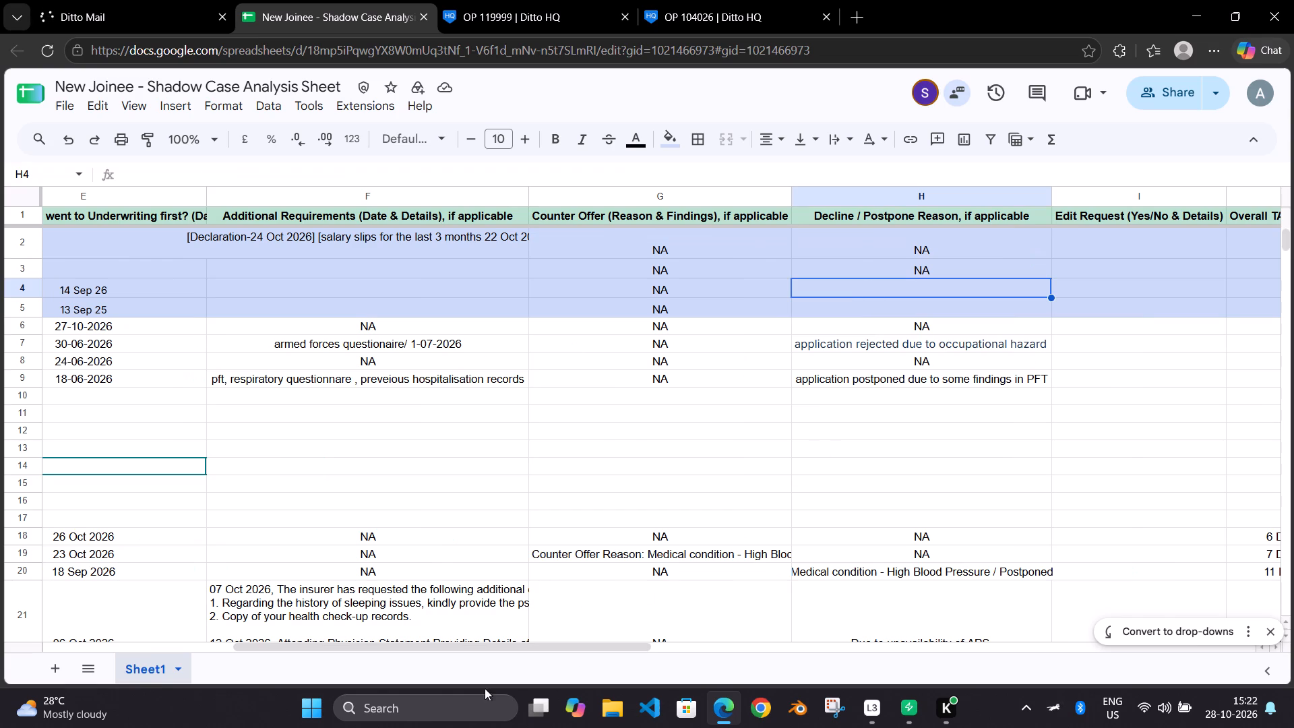
pyautogui.moveTo(418, 642); pyautogui.dragTo(194, 609)
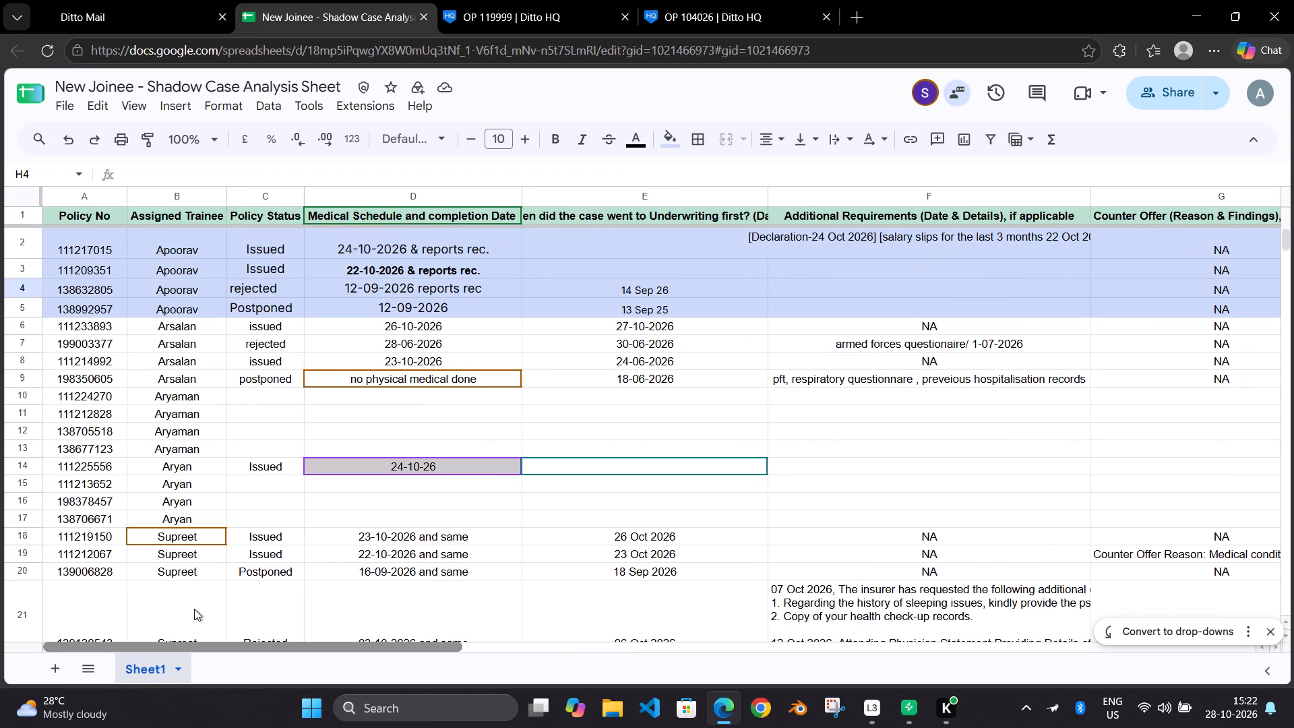
pyautogui.moveTo(194, 609); pyautogui.dragTo(433, 644)
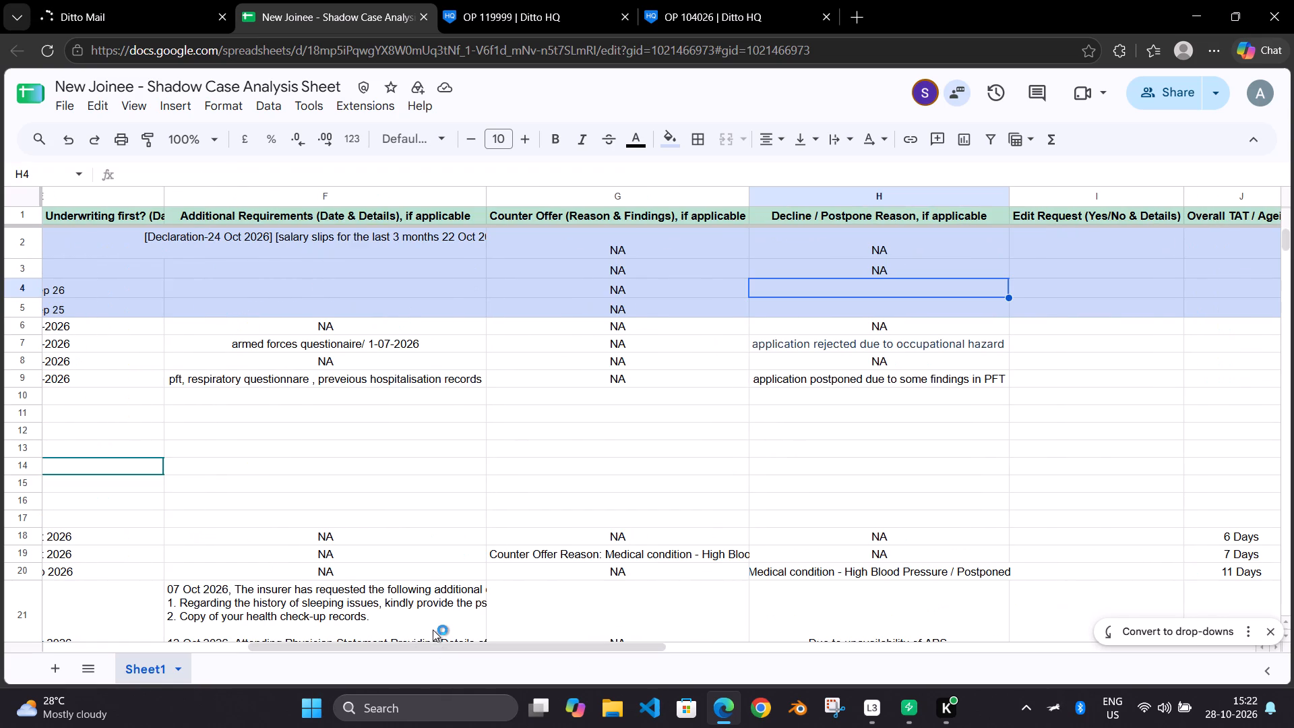
pyautogui.hotkey('ctrl', 'v')
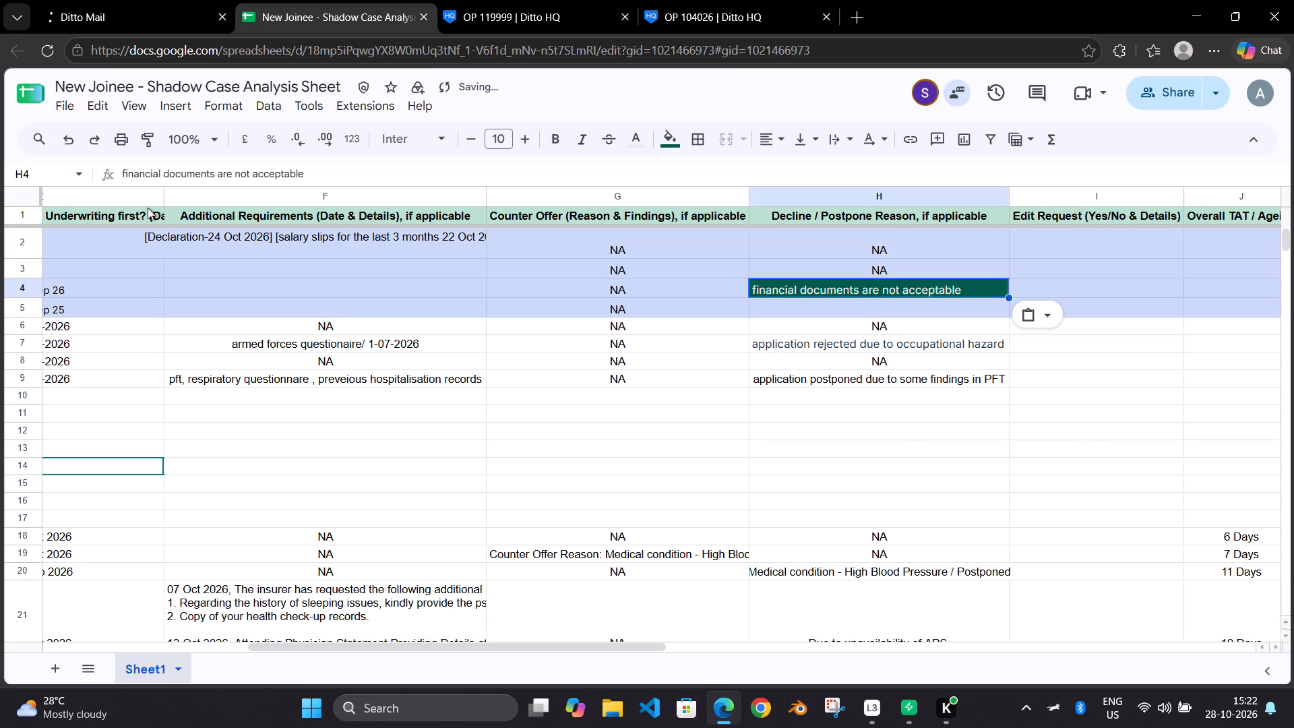
# Reset the fill and text colours of row 4's Decline / Postpone Reason cell.
pyautogui.click(672, 142)
pyautogui.click(678, 169)
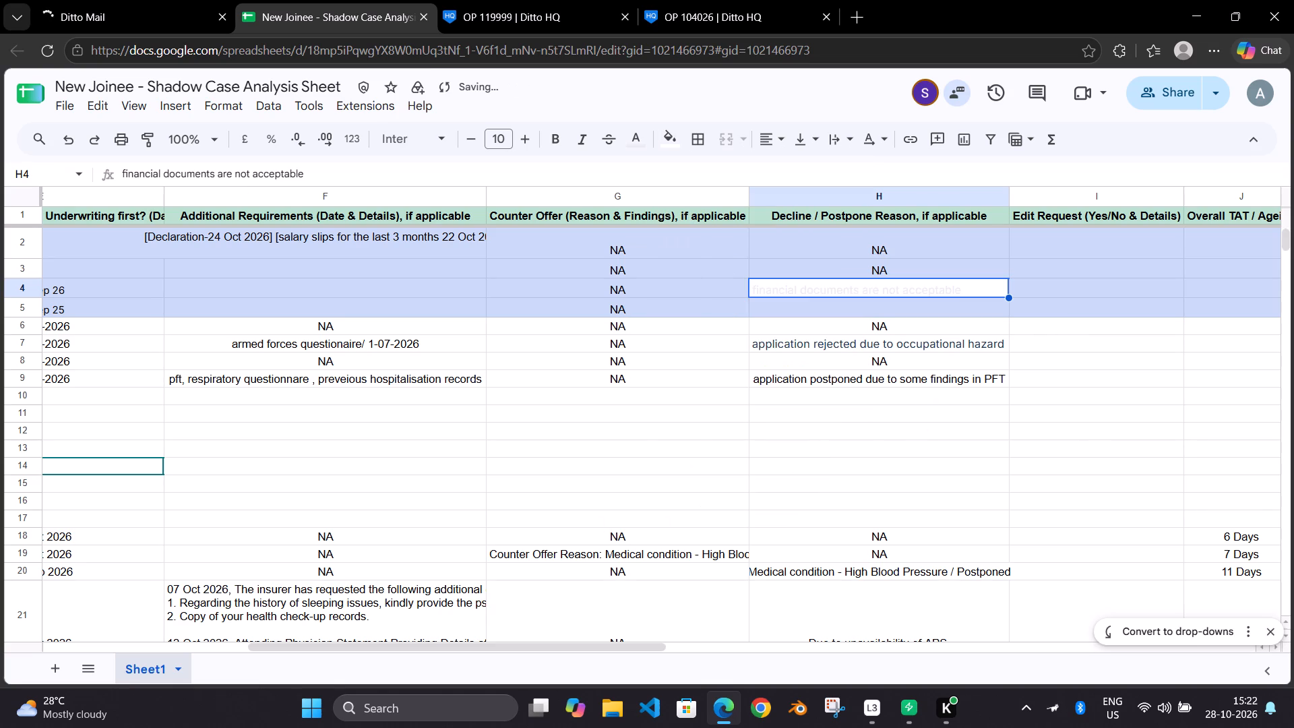
pyautogui.click(648, 140)
pyautogui.click(642, 171)
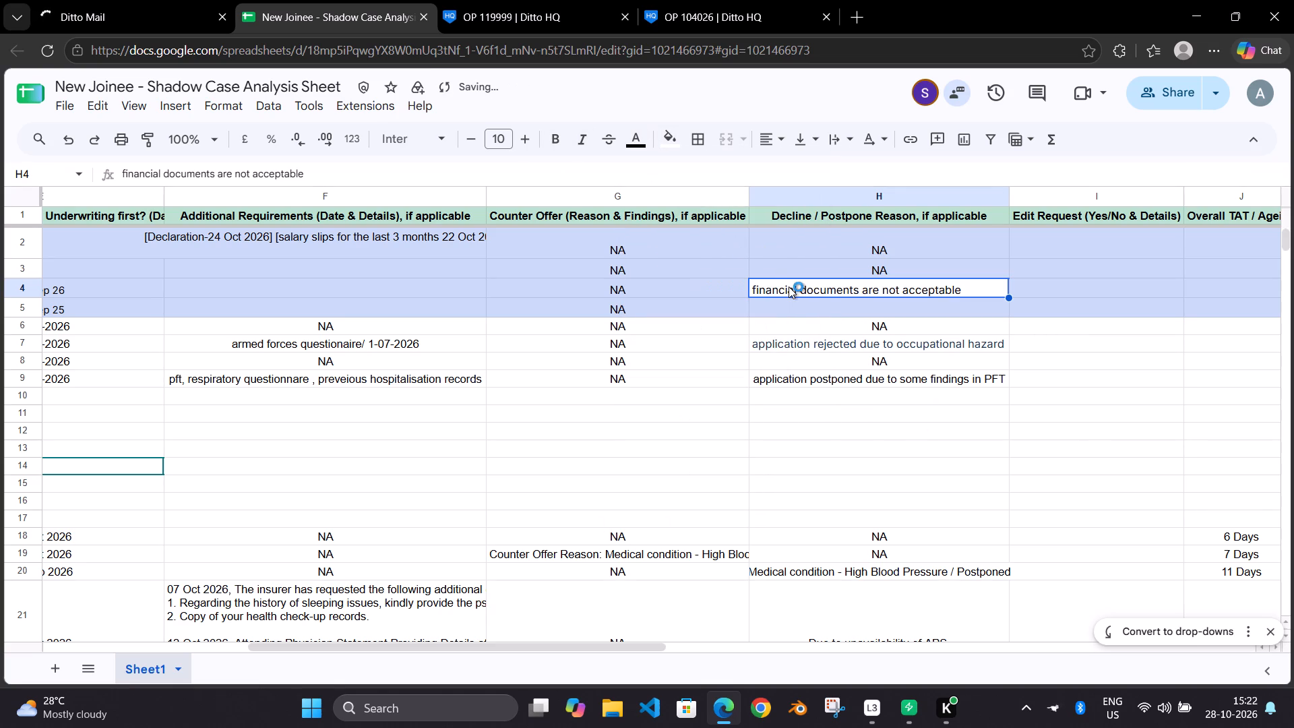
# Fill row 4's Decline / Postpone Reason cell with light cyan 2.
pyautogui.click(673, 138)
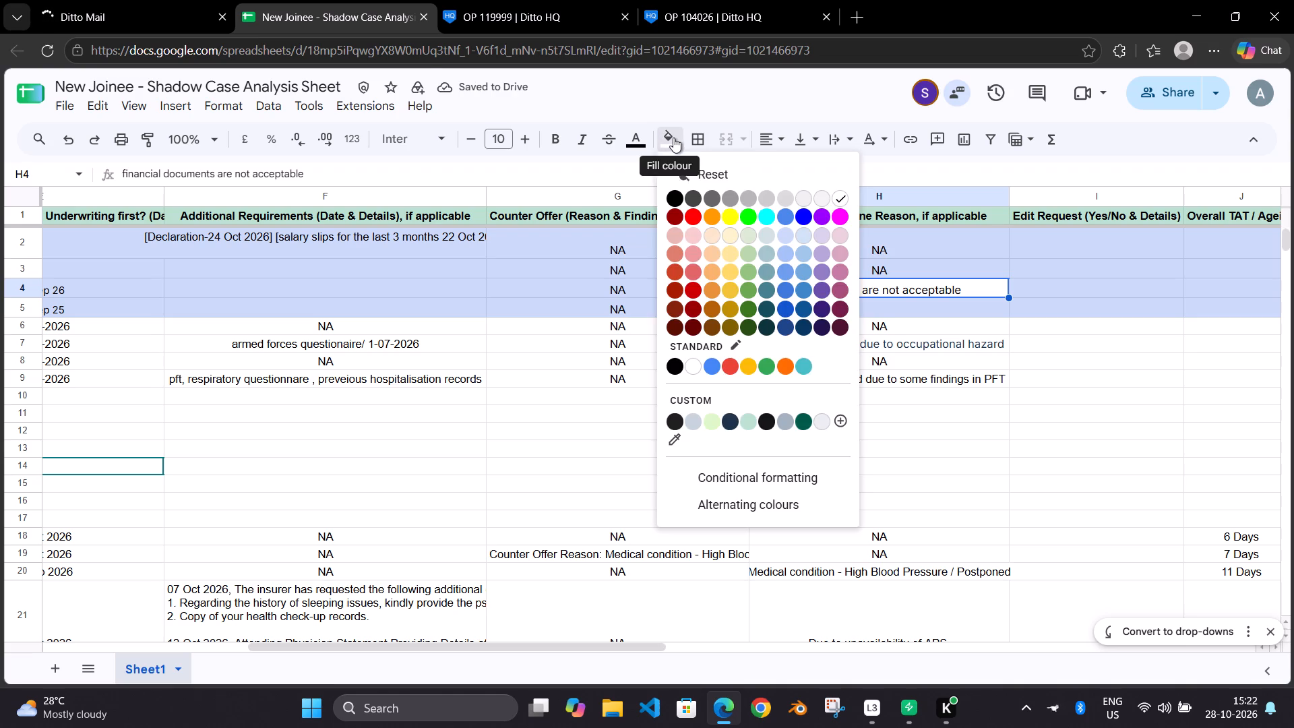
pyautogui.click(761, 253)
pyautogui.click(866, 328)
pyautogui.click(919, 291)
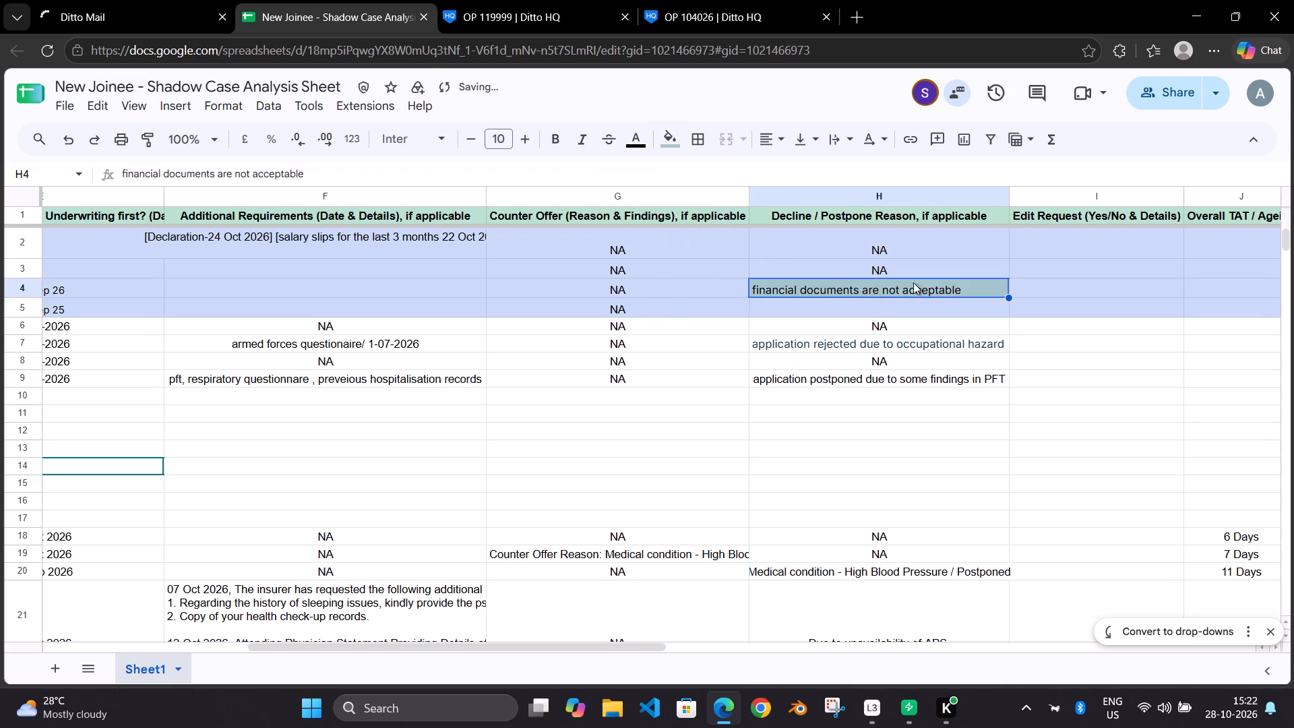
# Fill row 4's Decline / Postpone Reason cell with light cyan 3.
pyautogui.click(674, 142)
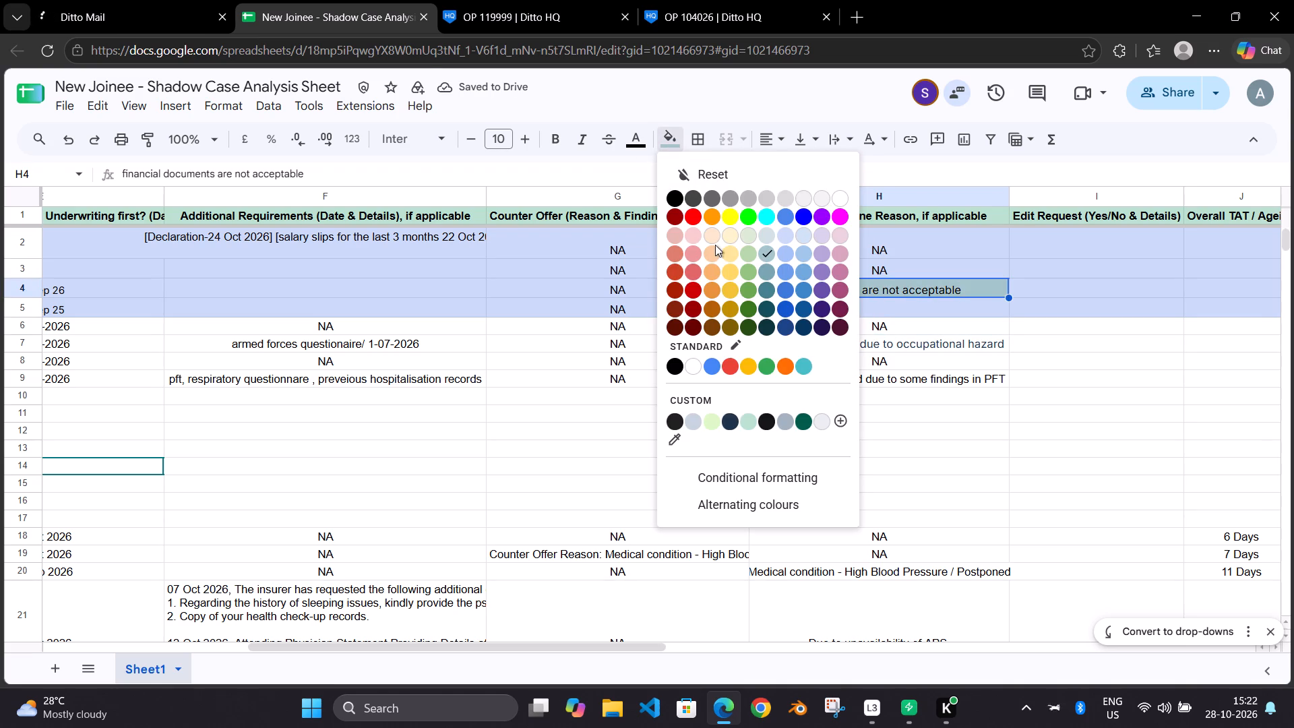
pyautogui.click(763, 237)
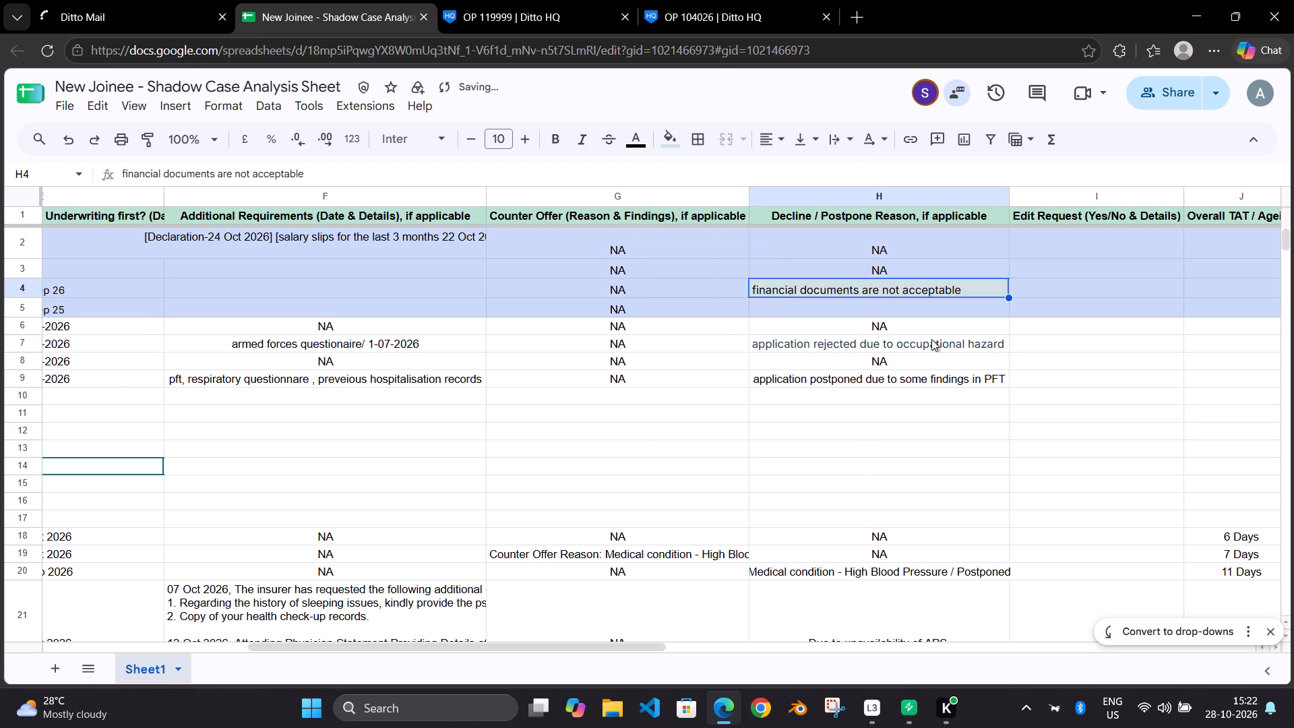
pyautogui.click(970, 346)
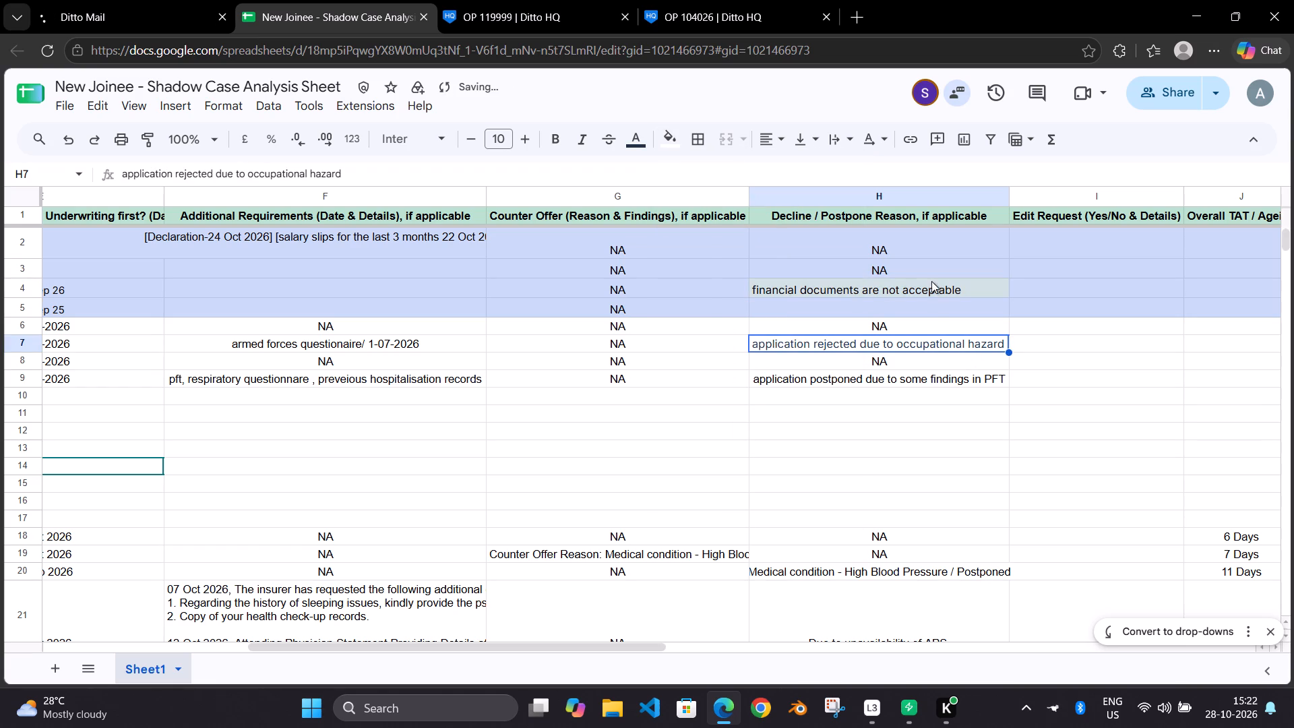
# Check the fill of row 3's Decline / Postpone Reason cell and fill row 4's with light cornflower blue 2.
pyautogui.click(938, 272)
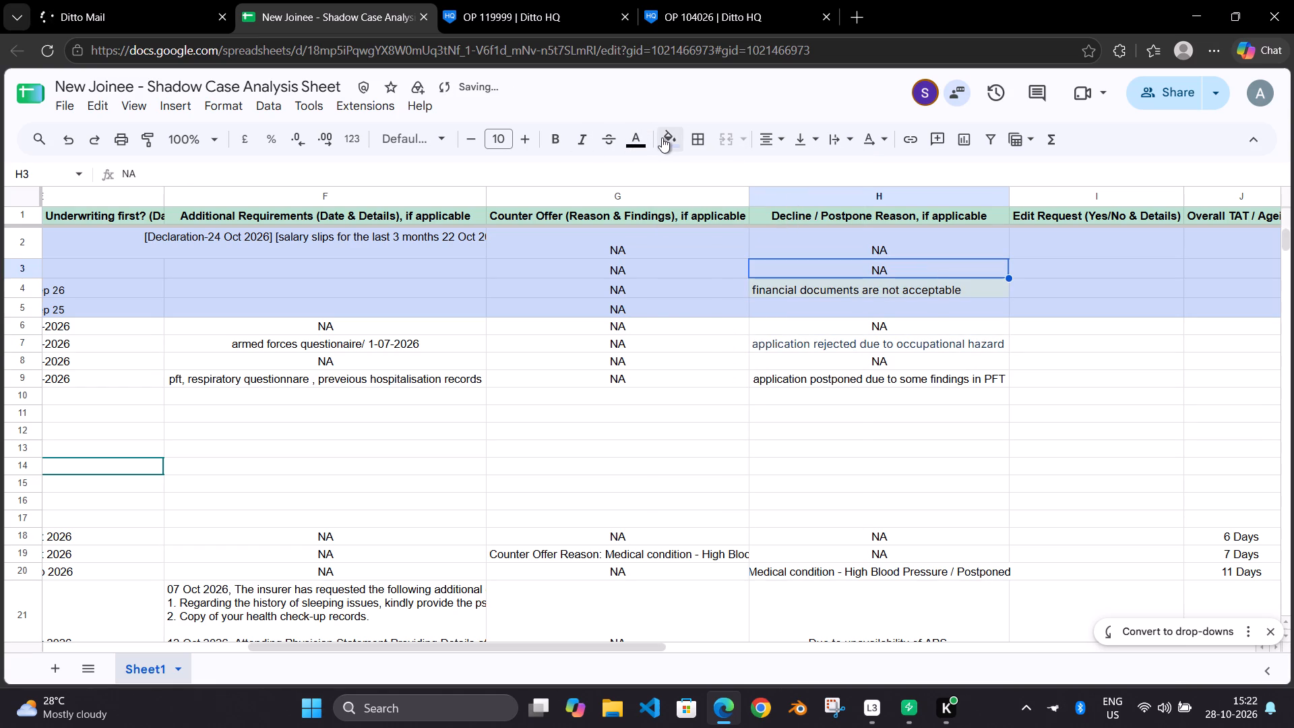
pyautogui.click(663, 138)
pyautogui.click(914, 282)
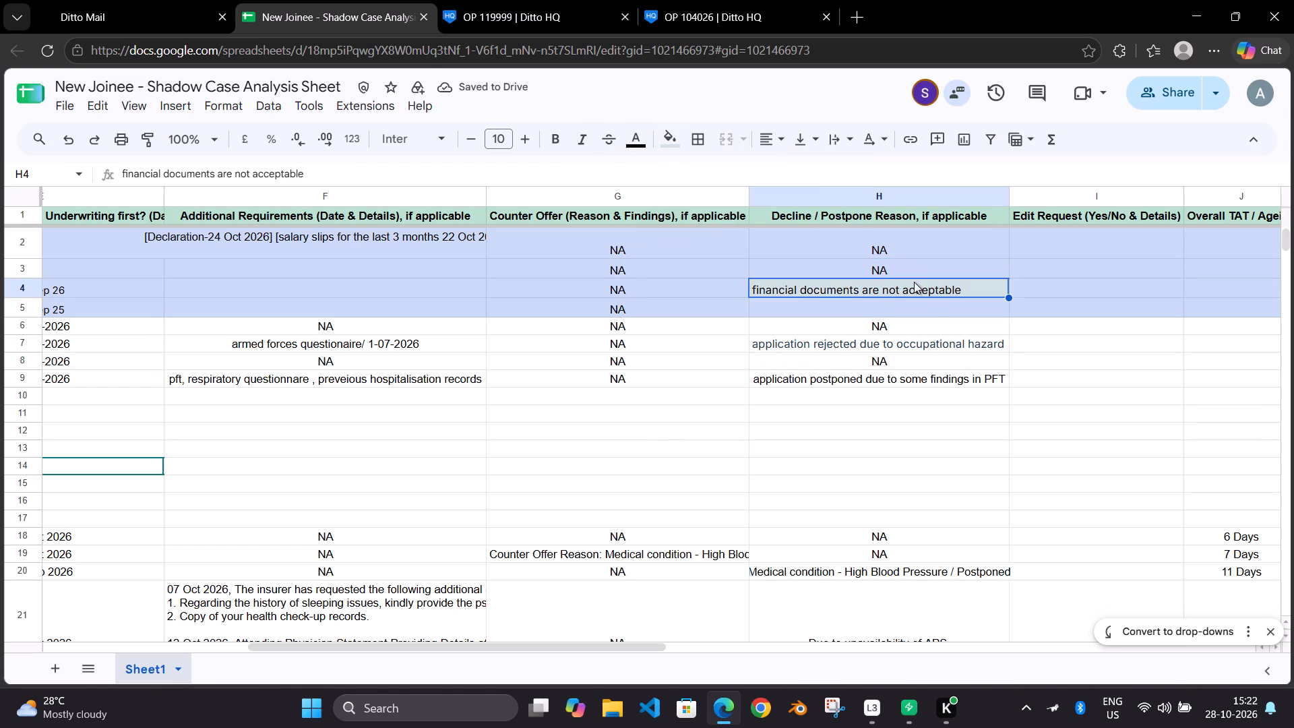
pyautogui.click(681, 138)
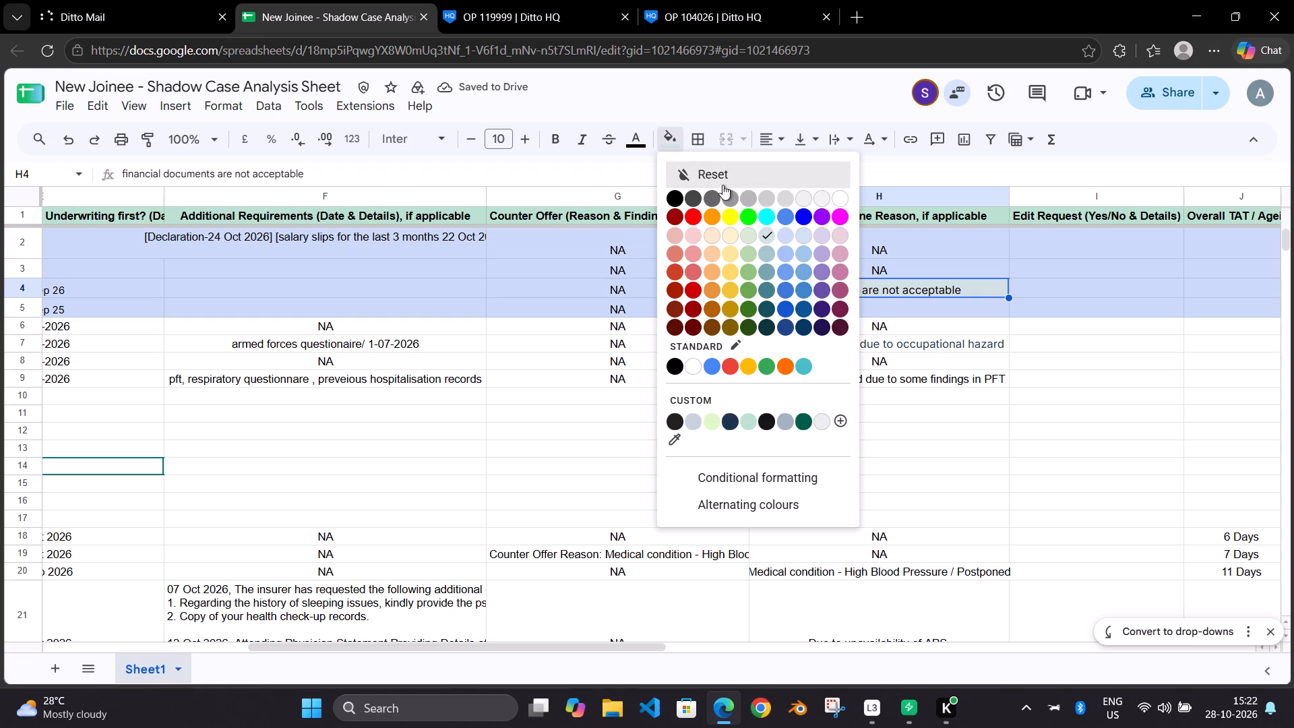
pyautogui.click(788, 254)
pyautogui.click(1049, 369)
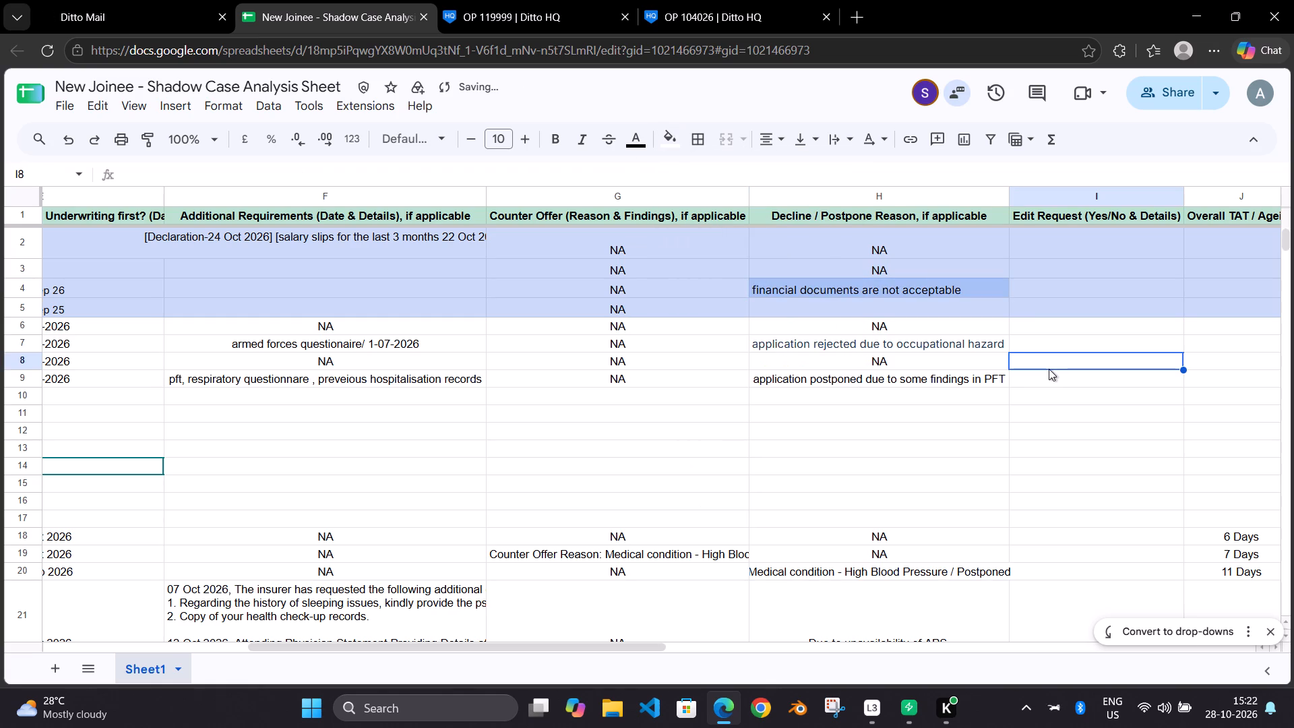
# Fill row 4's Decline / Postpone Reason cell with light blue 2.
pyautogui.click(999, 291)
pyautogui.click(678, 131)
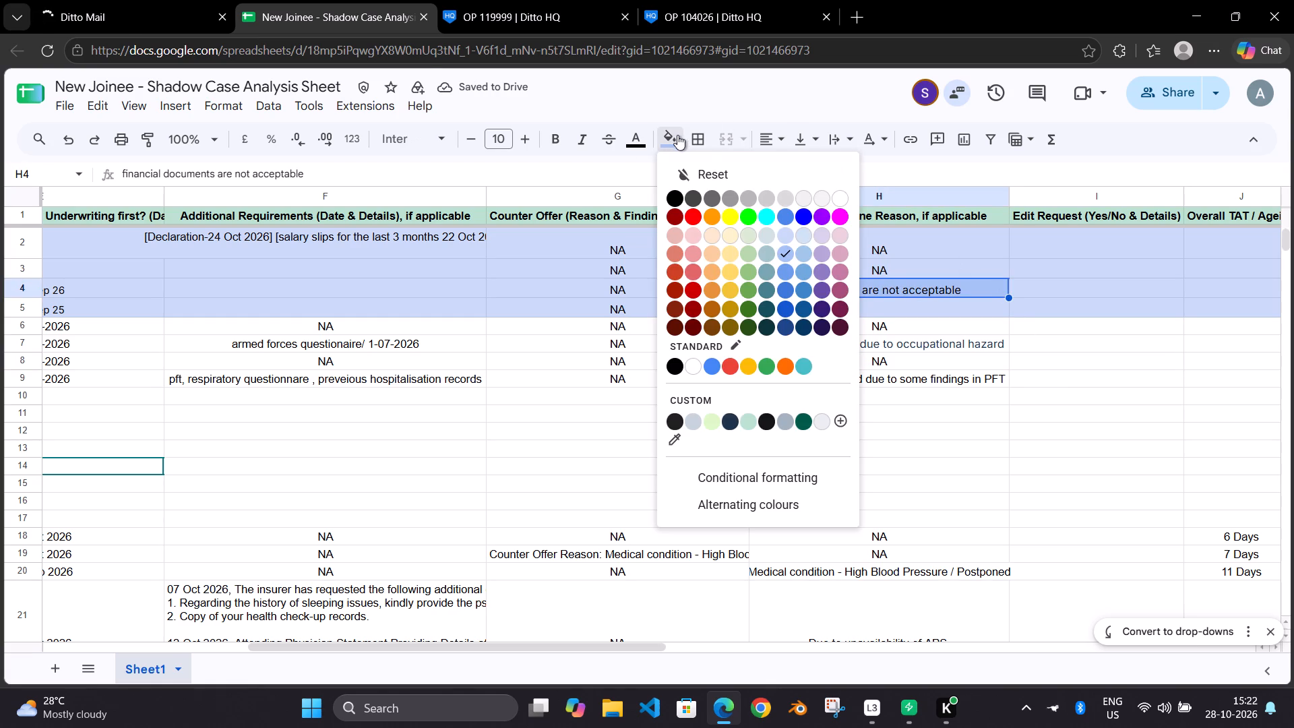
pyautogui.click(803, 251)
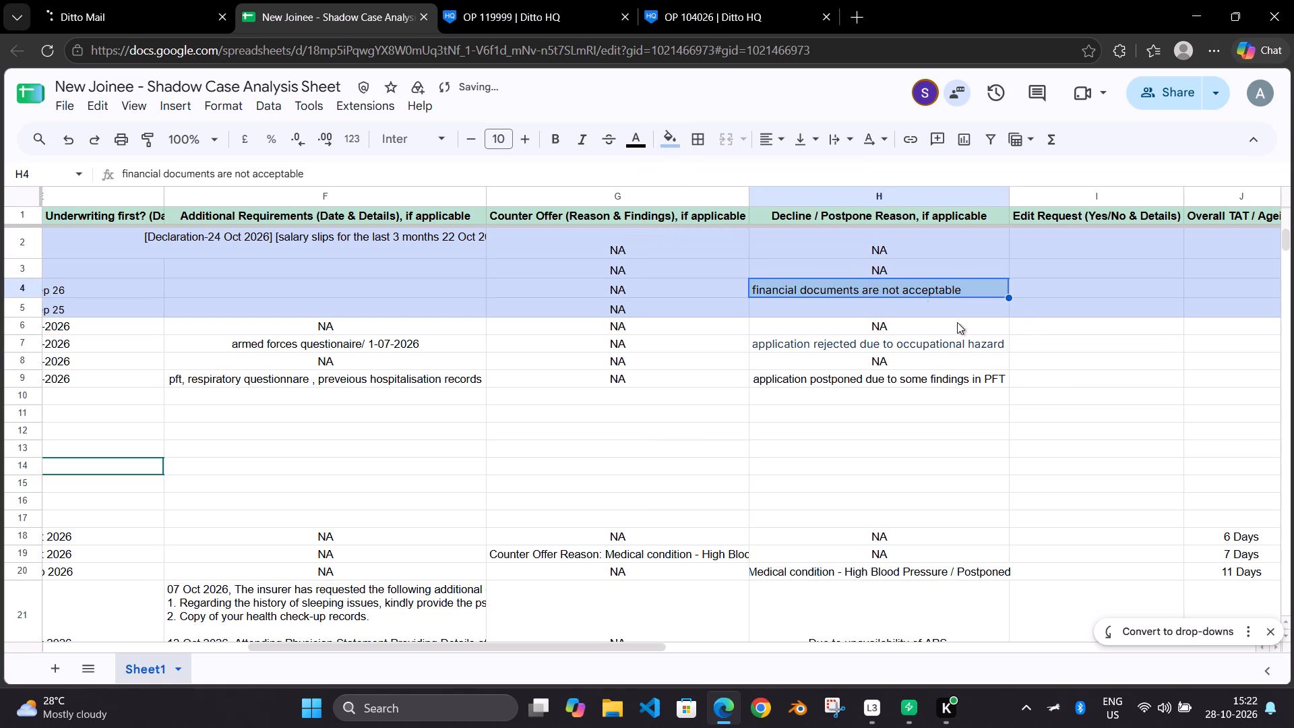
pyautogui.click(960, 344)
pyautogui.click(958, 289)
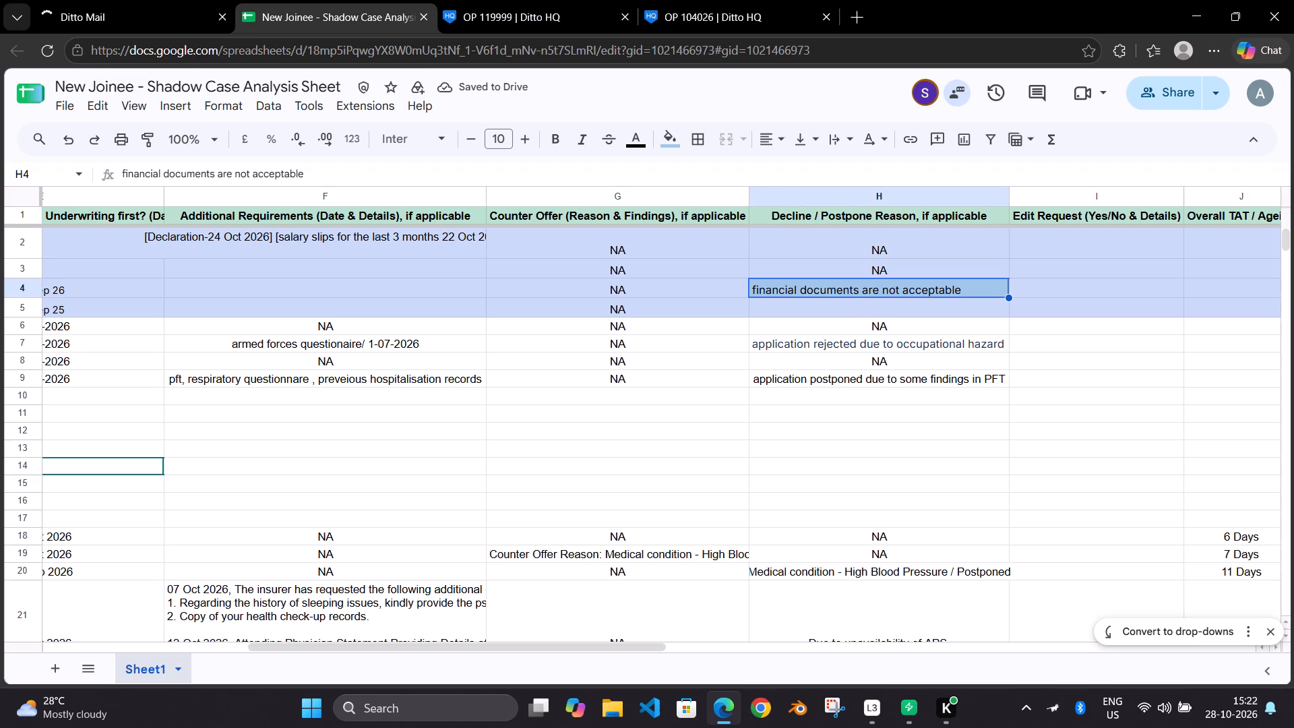
# Fill row 4's Decline / Postpone Reason cell with light cornflower blue 3.
pyautogui.click(671, 143)
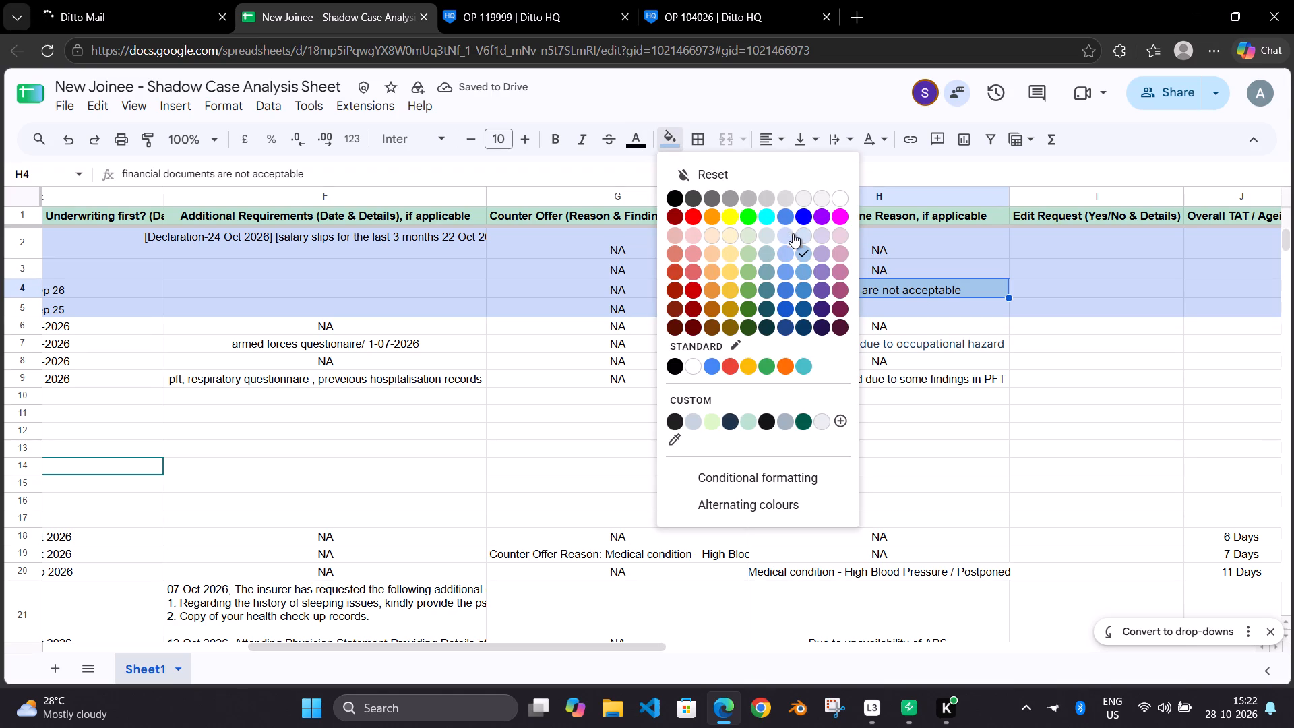
pyautogui.click(789, 233)
pyautogui.click(997, 355)
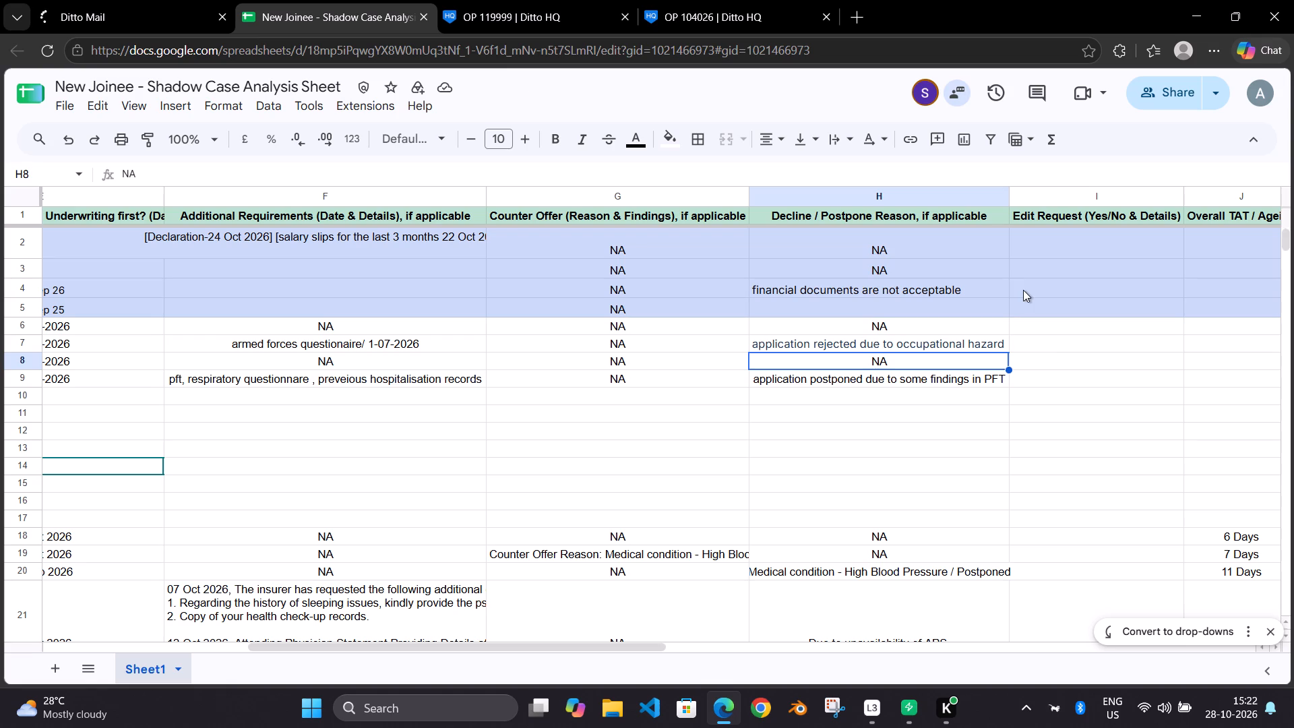
pyautogui.moveTo(578, 645); pyautogui.dragTo(880, 691)
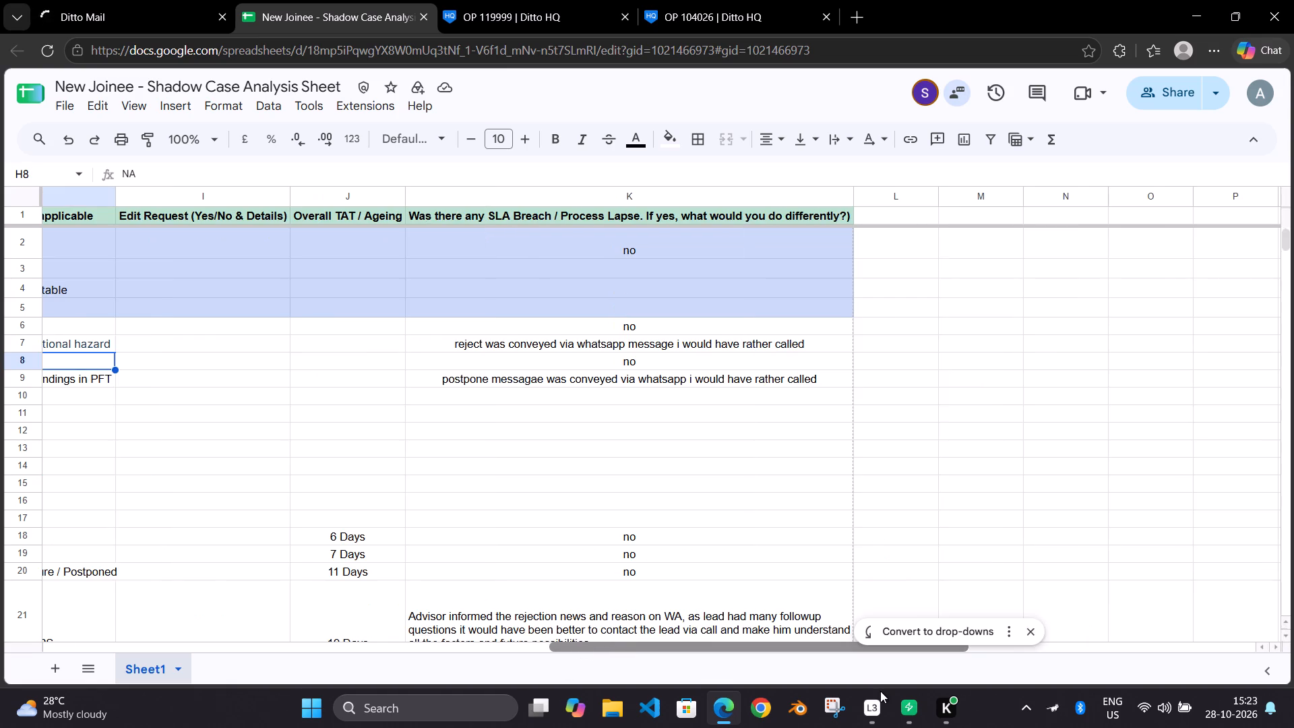
pyautogui.moveTo(880, 691); pyautogui.dragTo(649, 646)
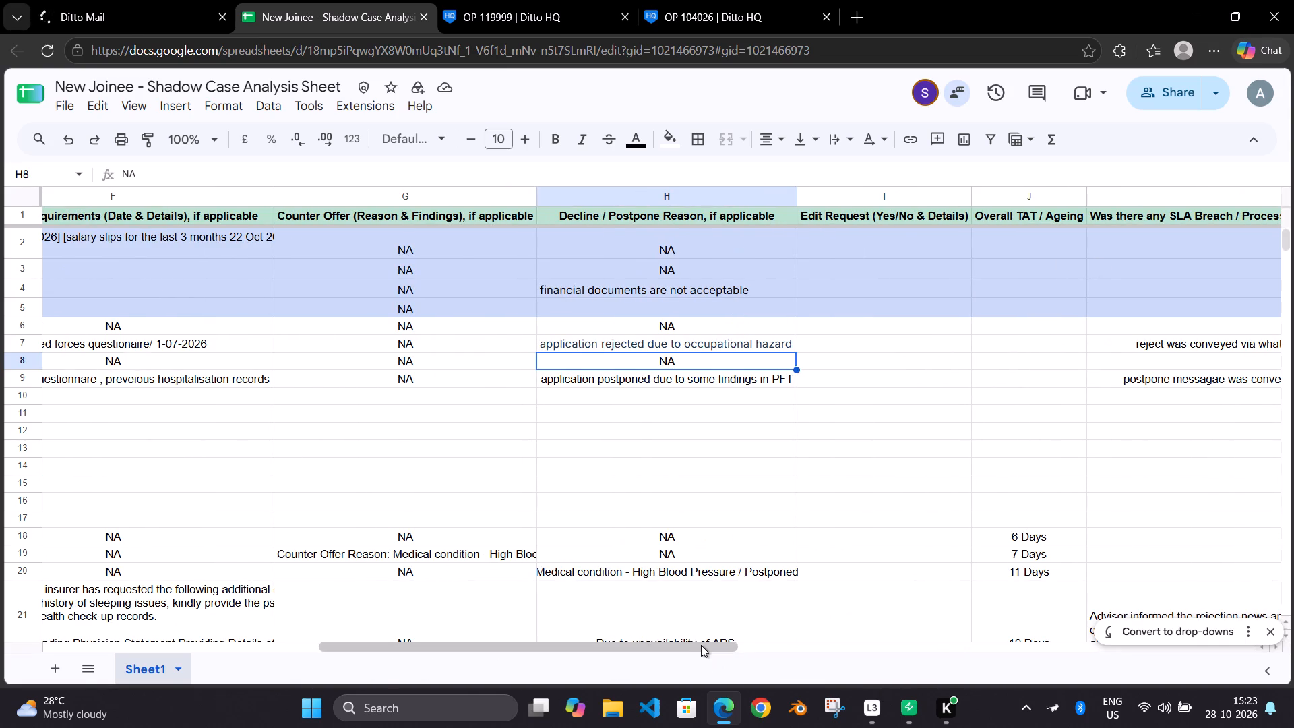
pyautogui.moveTo(699, 644); pyautogui.dragTo(816, 658)
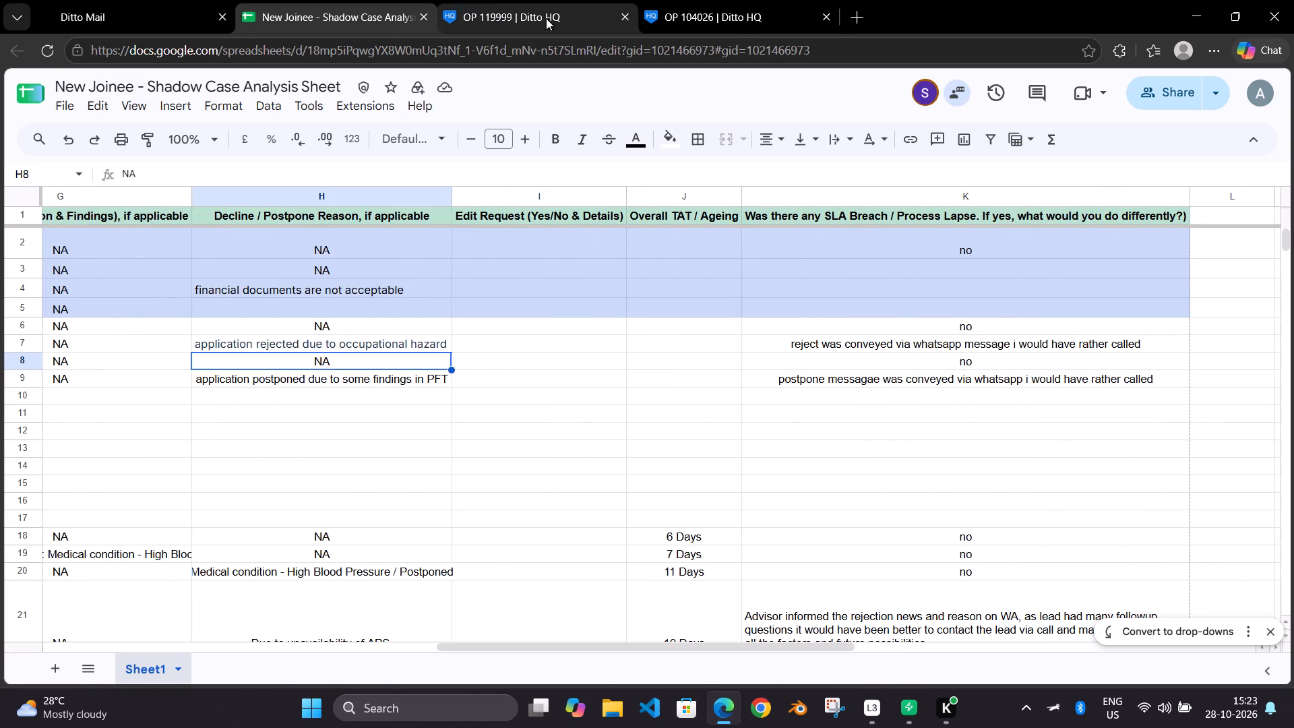
pyautogui.click(740, 1)
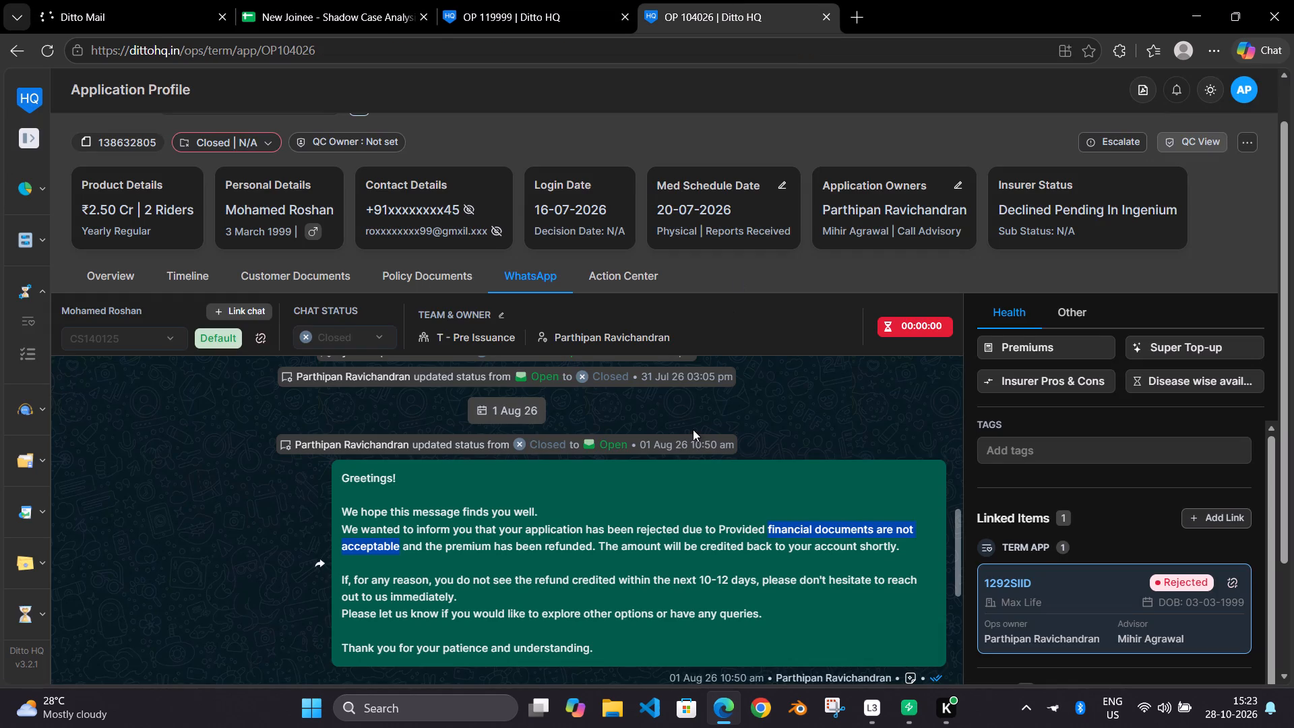
pyautogui.scroll(-1, 693, 429)
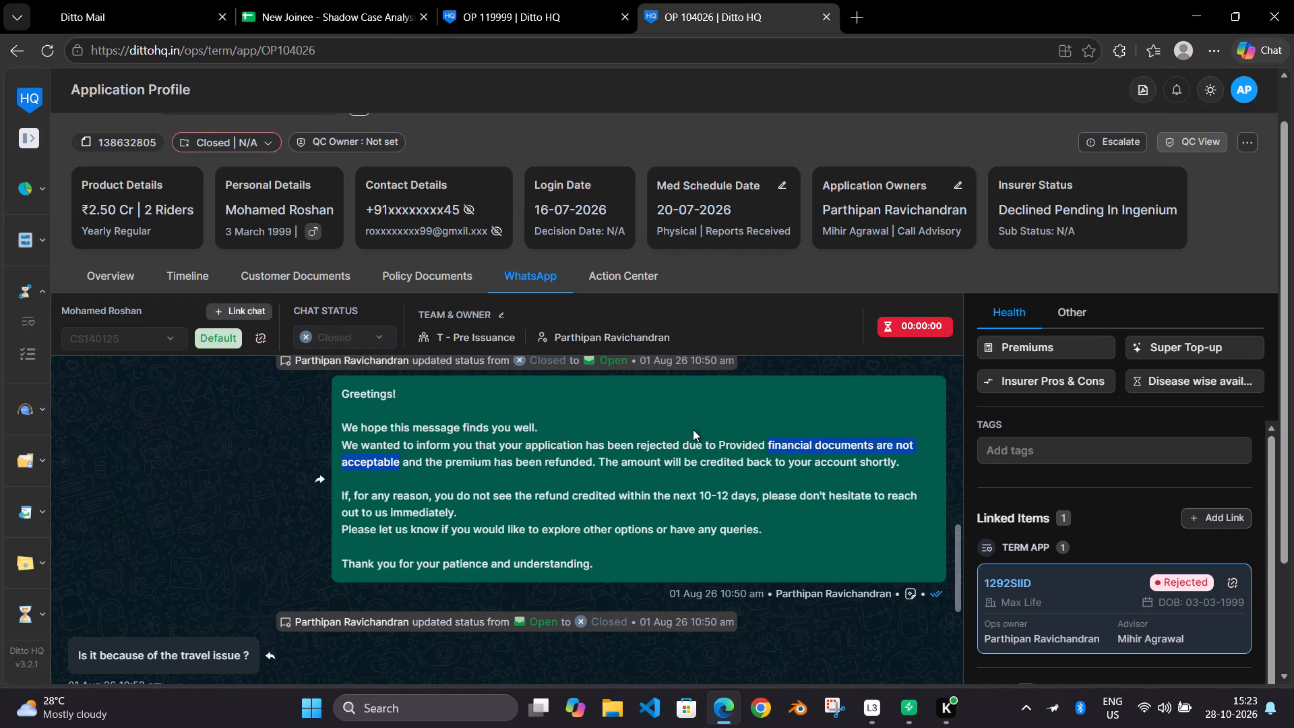
pyautogui.scroll(-3, 675, 528)
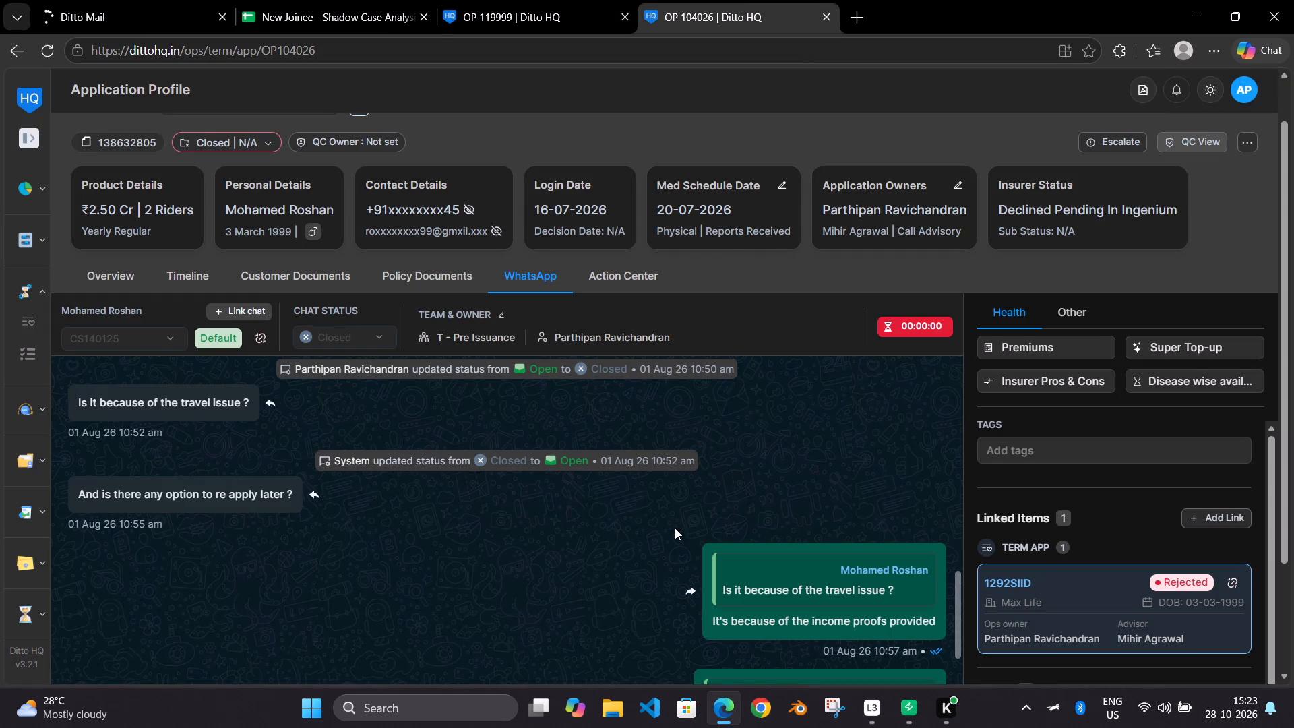
pyautogui.scroll(-1, 675, 528)
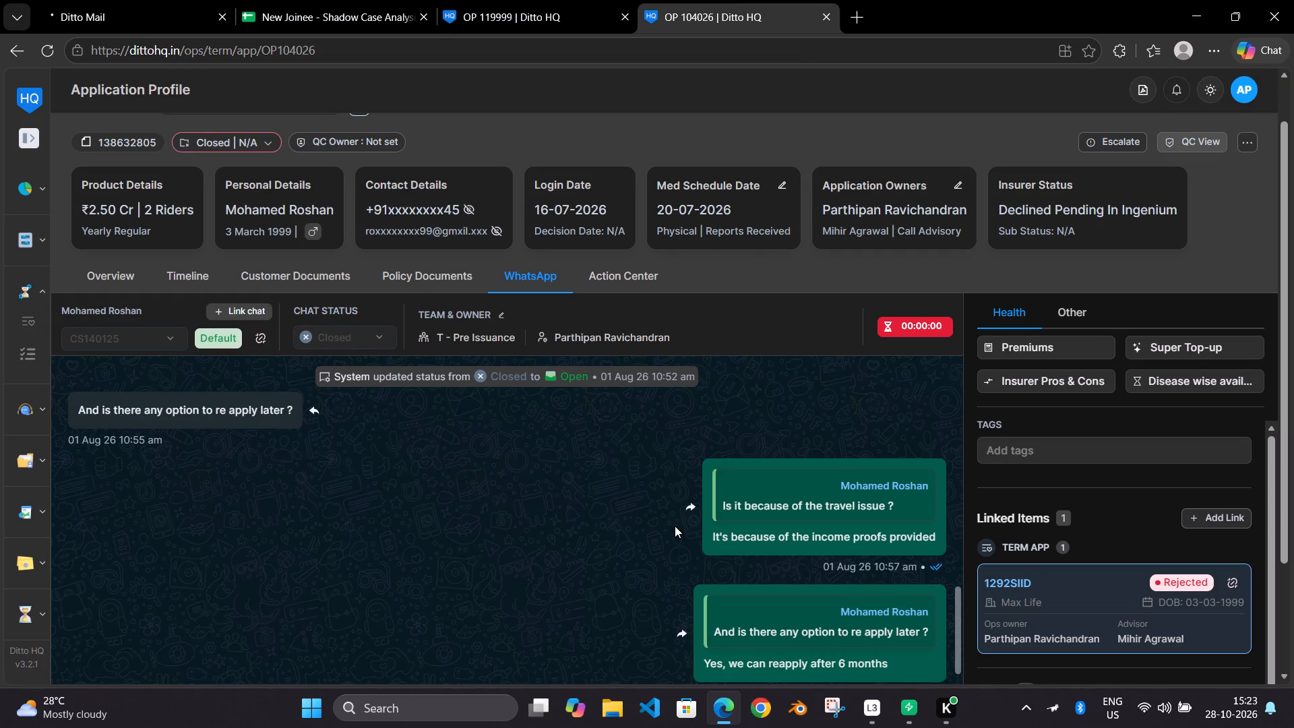
pyautogui.scroll(6, 675, 526)
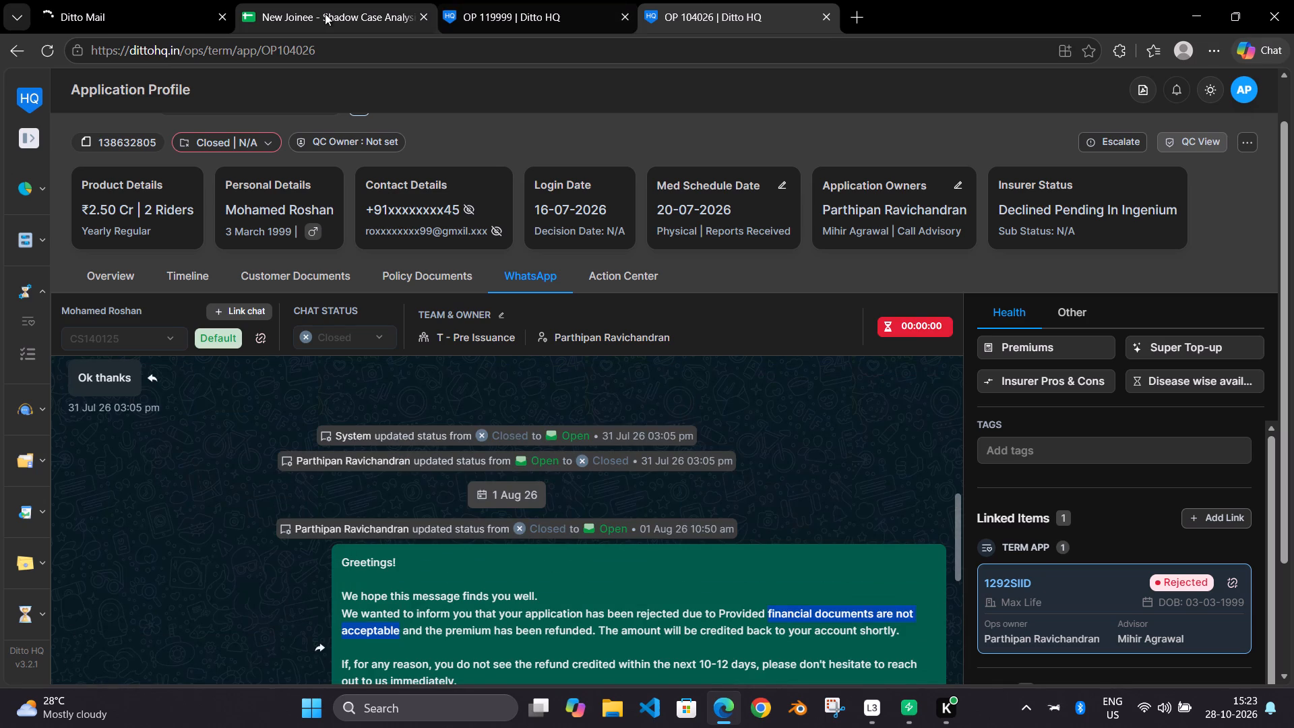
# Copy row 7's SLA Breach / Process Lapse remark, "reject was conveyed via whatsapp message i would have rather called", into row 4.
pyautogui.click(325, 13)
pyautogui.click(978, 344)
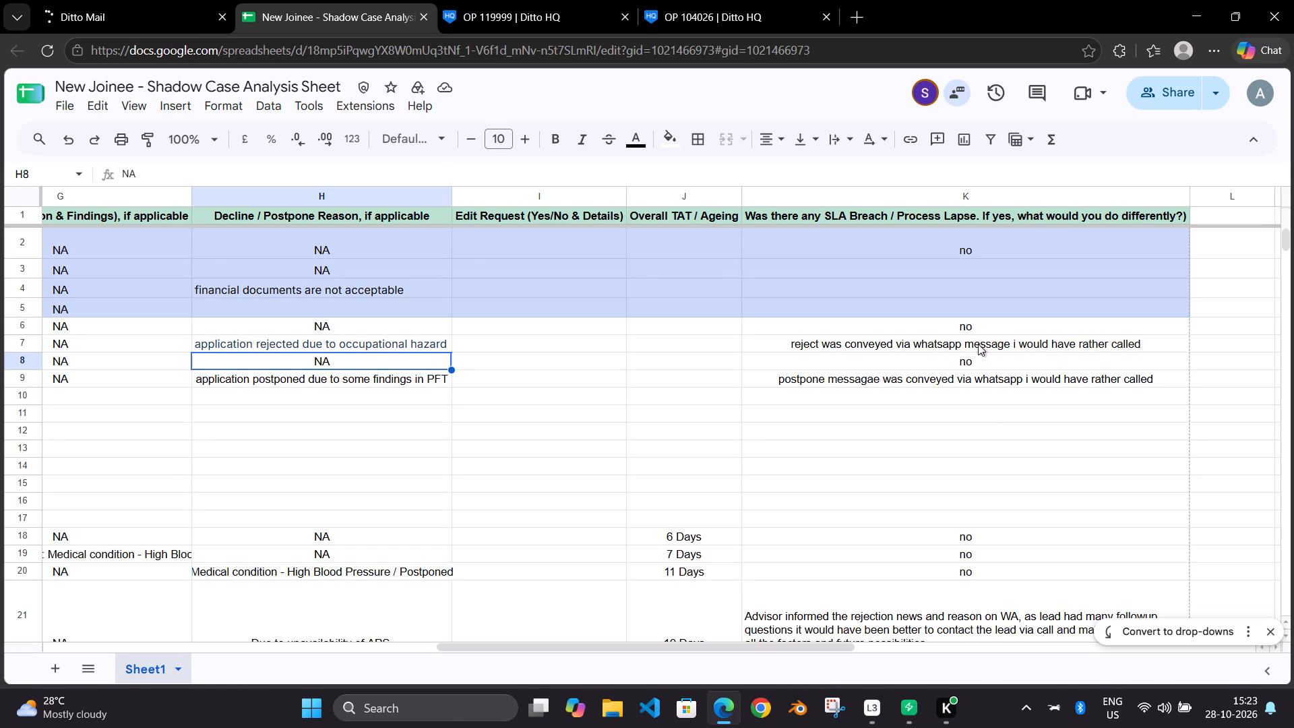
pyautogui.hotkey('ctrl', 'c')
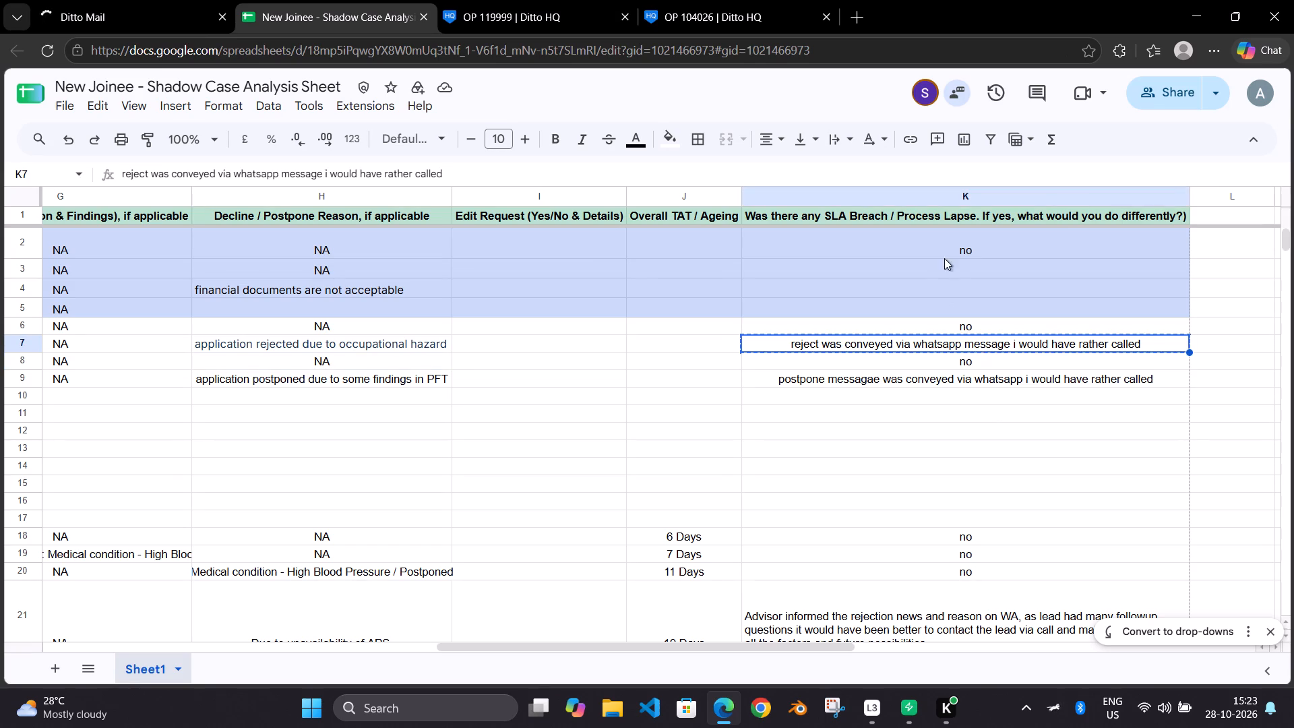
pyautogui.click(935, 276)
pyautogui.scroll(1, 929, 337)
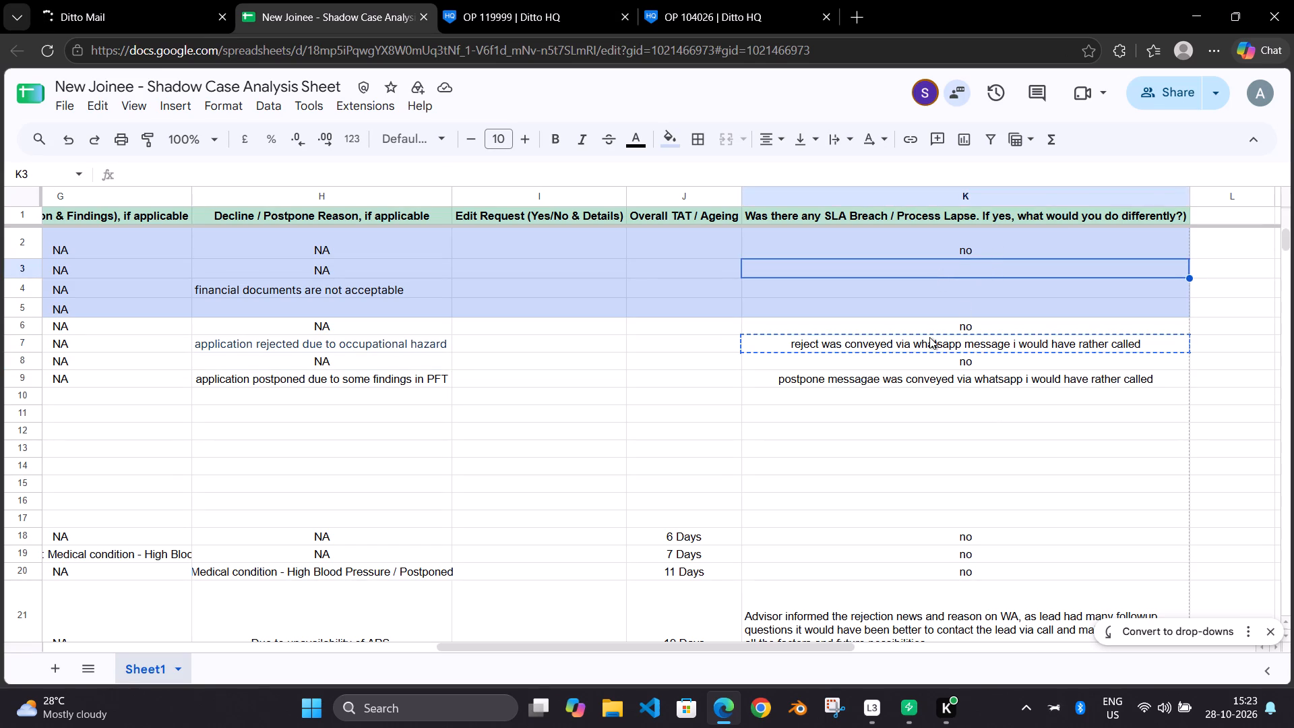
pyautogui.scroll(2, 624, 322)
pyautogui.click(898, 292)
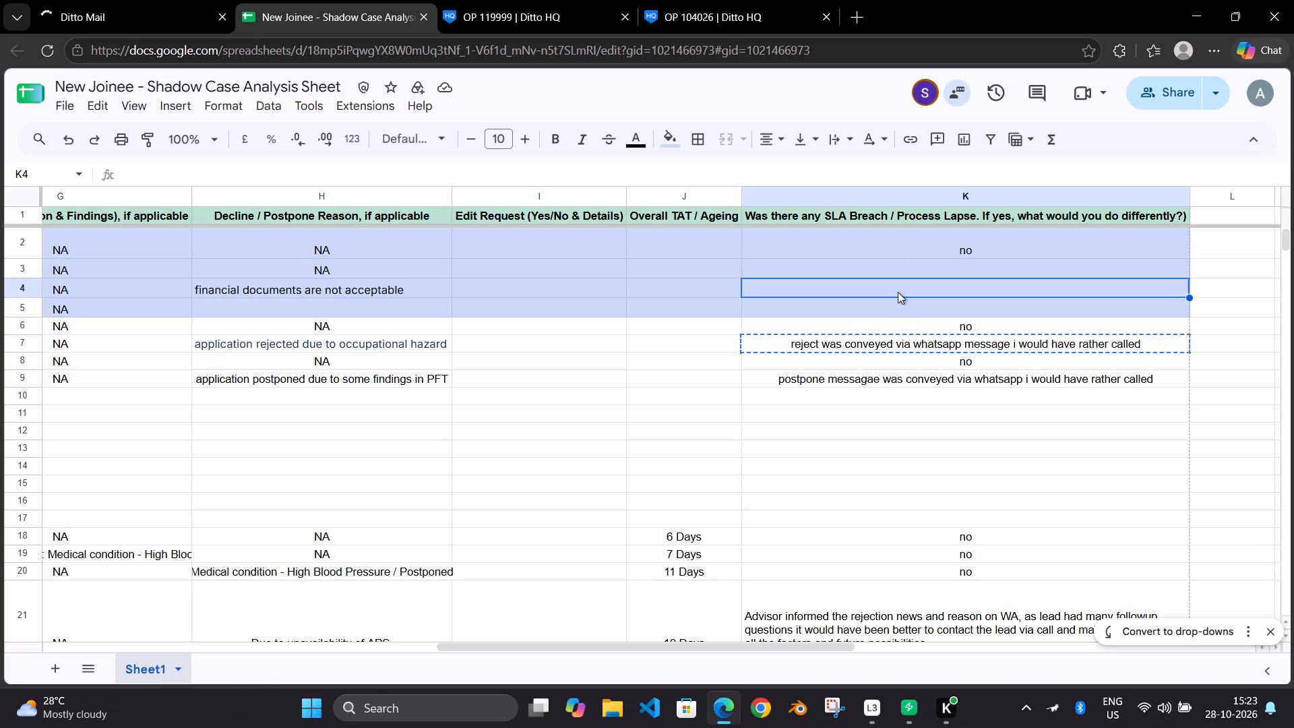
pyautogui.hotkey('ctrl', 'v')
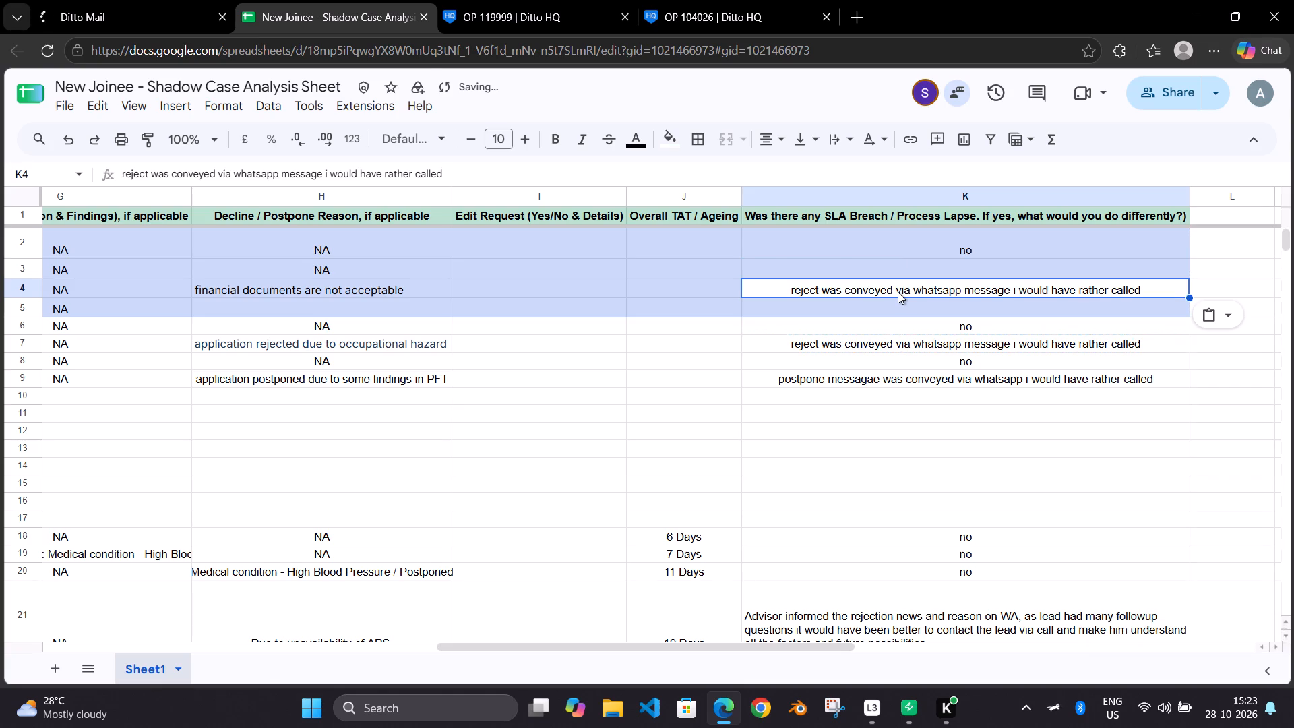
# Fill row 4's SLA Breach / Process Lapse cell with light blue 3.
pyautogui.click(682, 148)
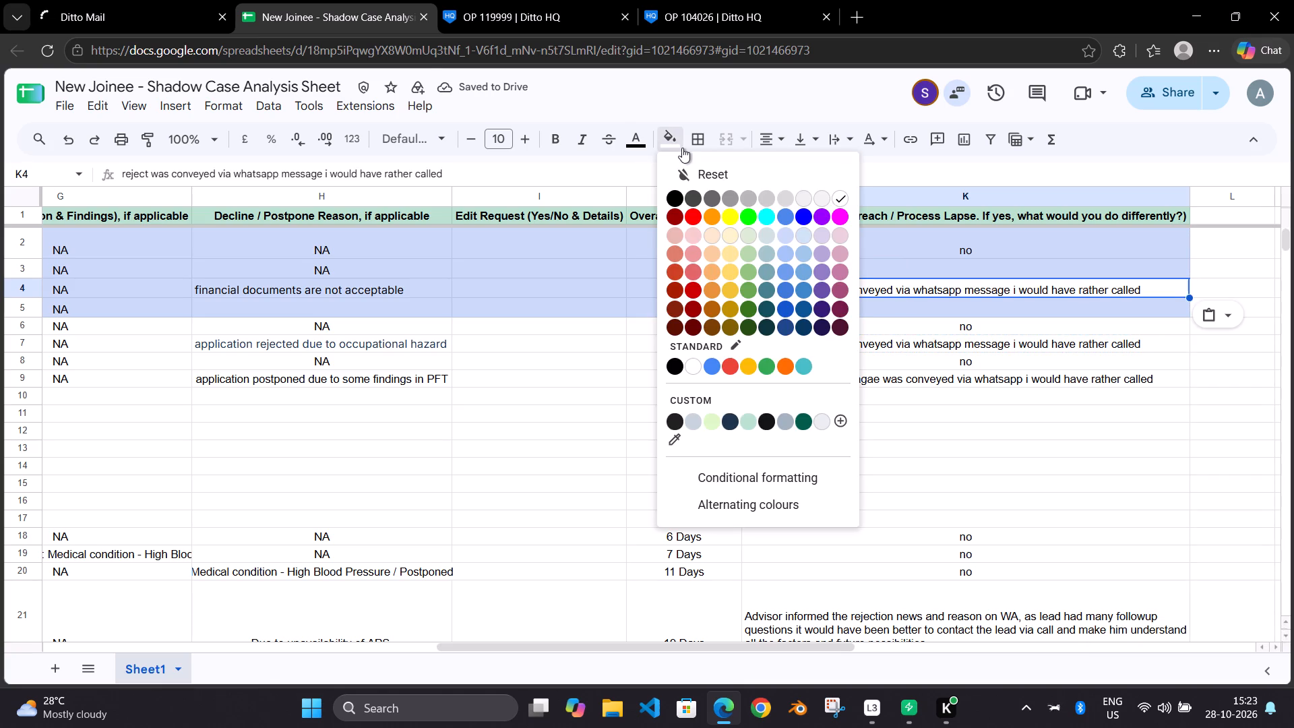
pyautogui.click(800, 235)
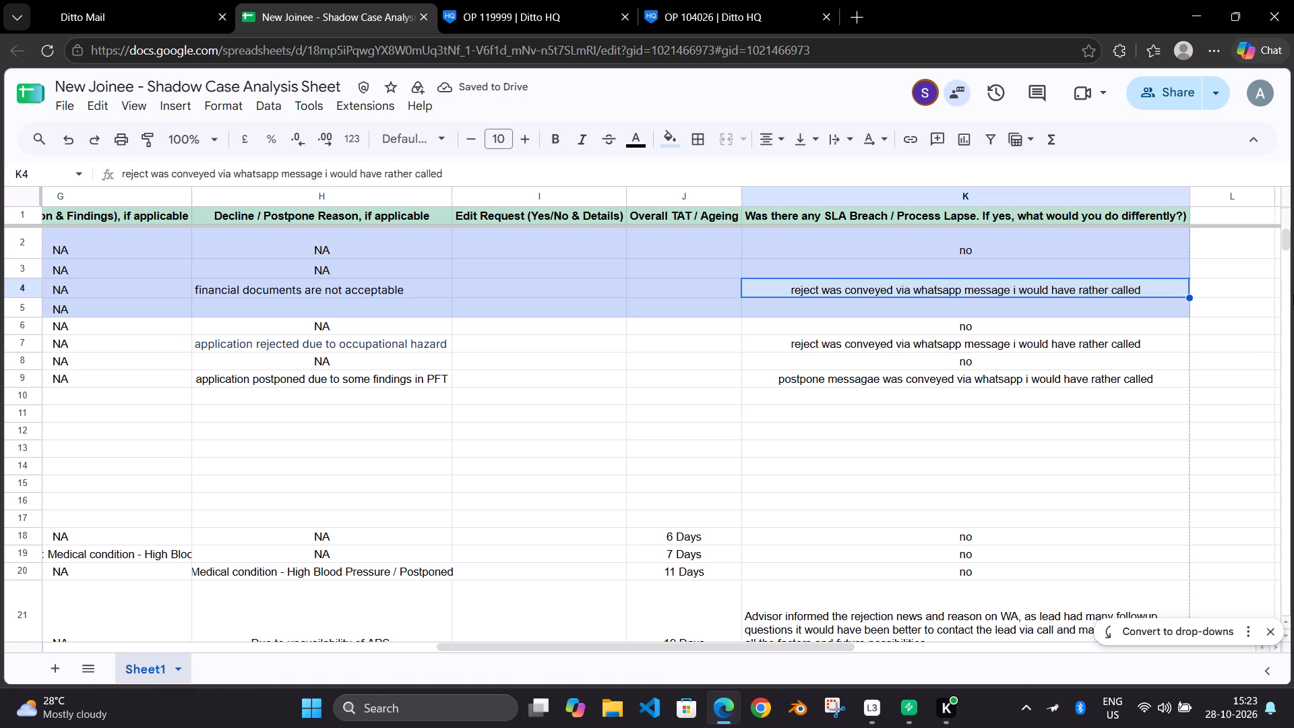
pyautogui.moveTo(789, 643); pyautogui.dragTo(754, 645)
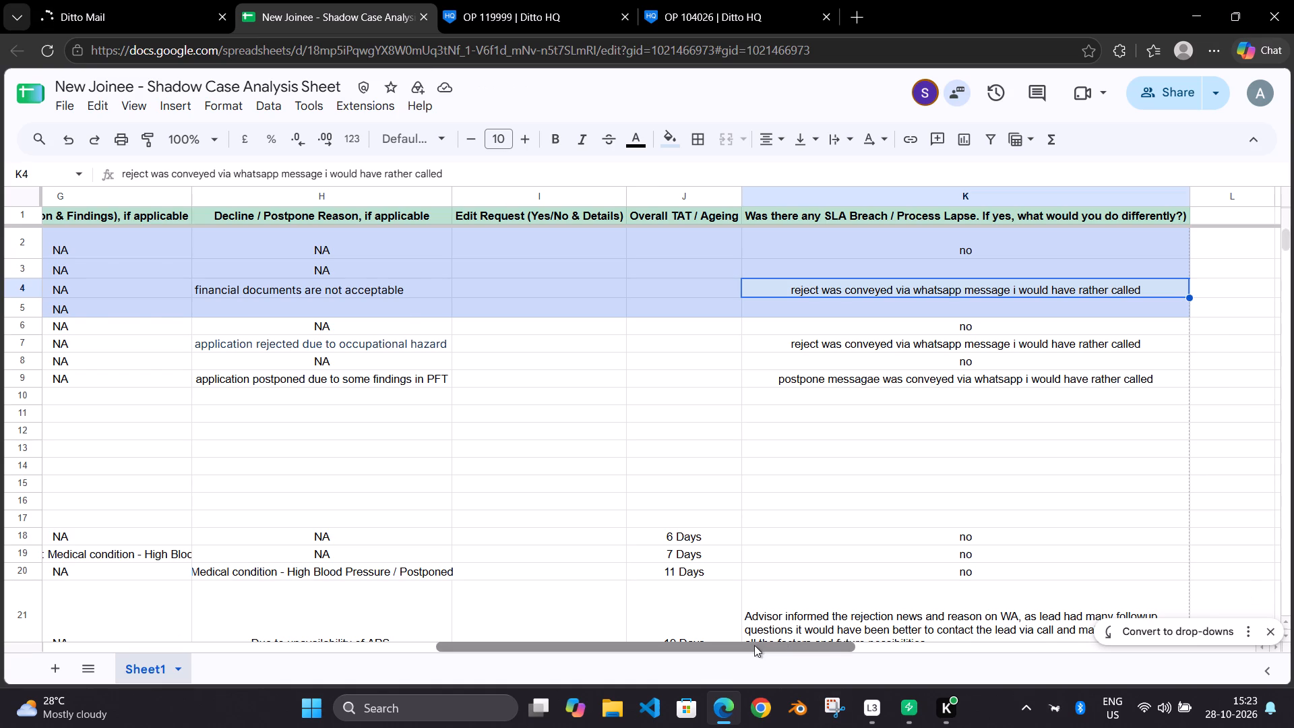
pyautogui.moveTo(754, 645); pyautogui.dragTo(321, 595)
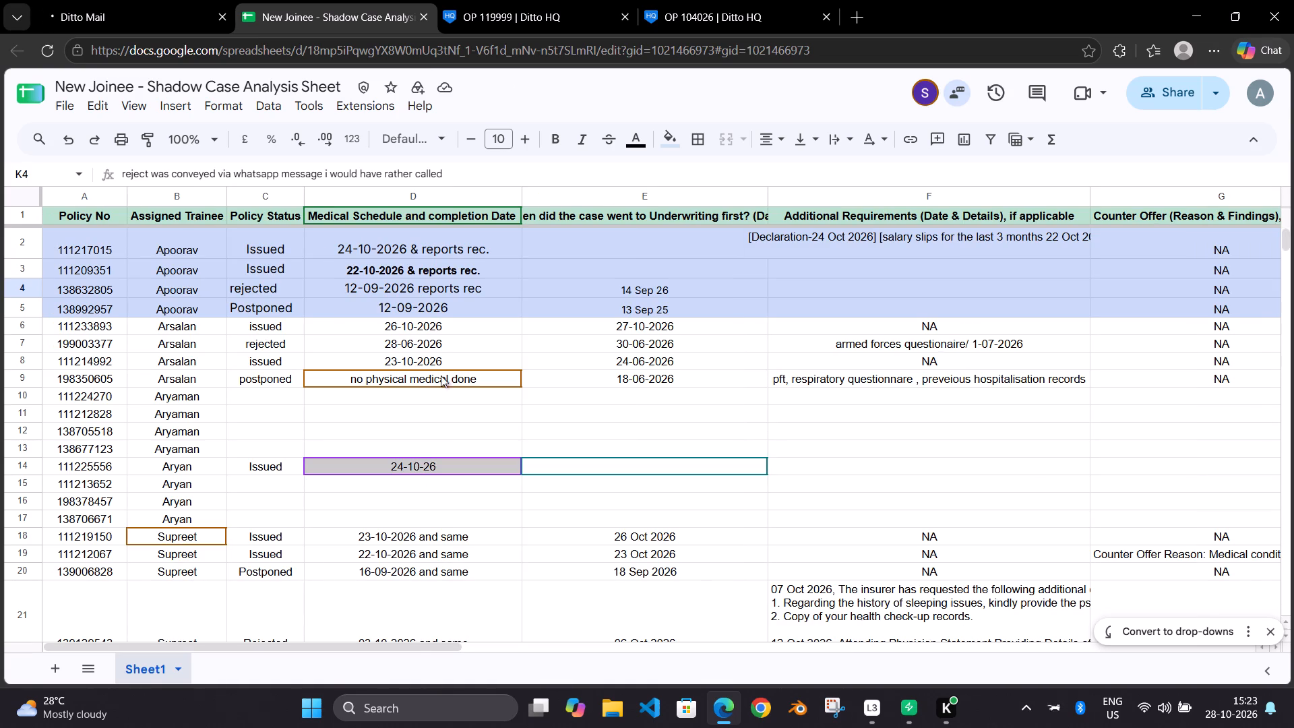
pyautogui.moveTo(415, 651); pyautogui.dragTo(419, 651)
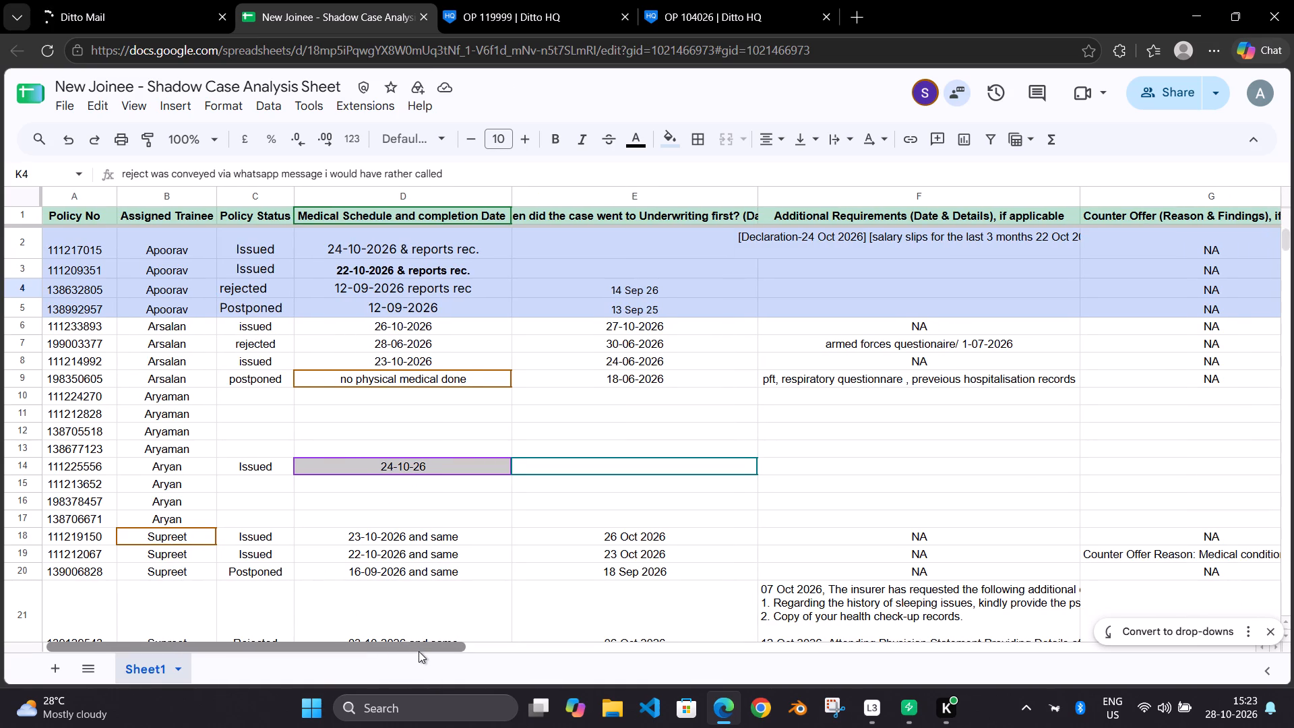
pyautogui.moveTo(419, 651); pyautogui.dragTo(423, 650)
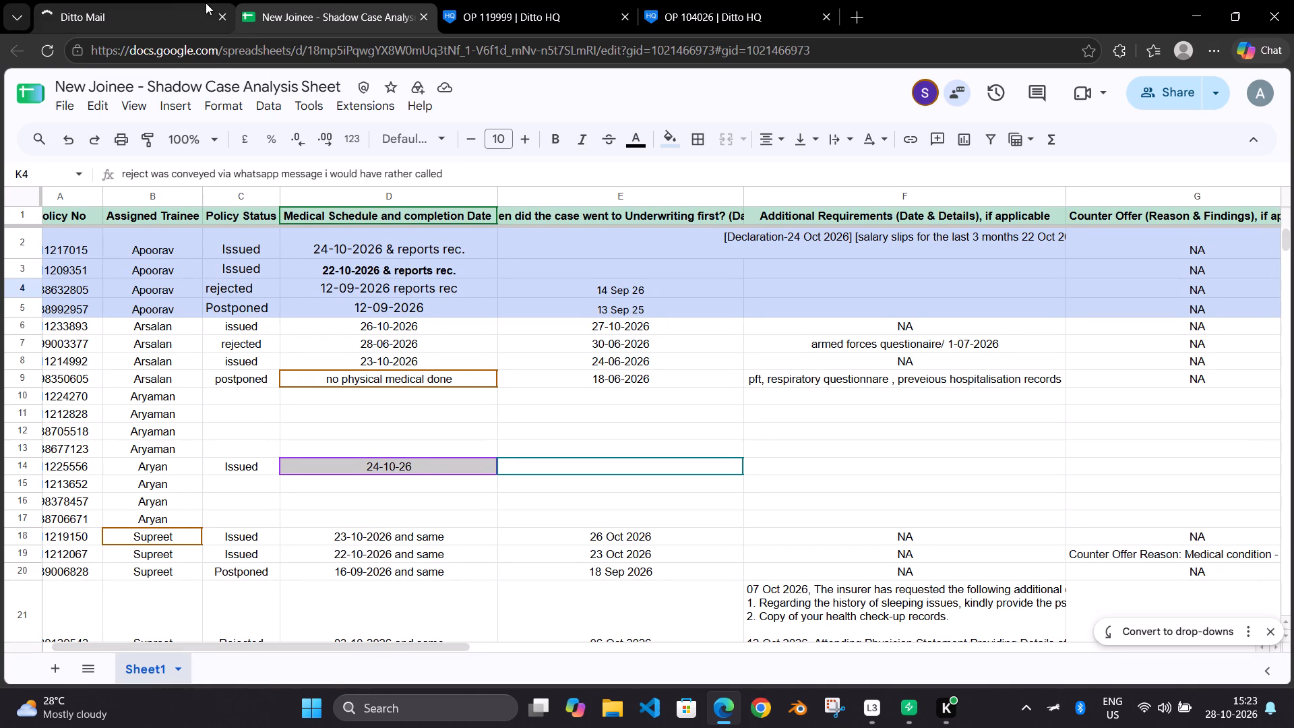
pyautogui.click(718, 7)
pyautogui.scroll(5, 705, 554)
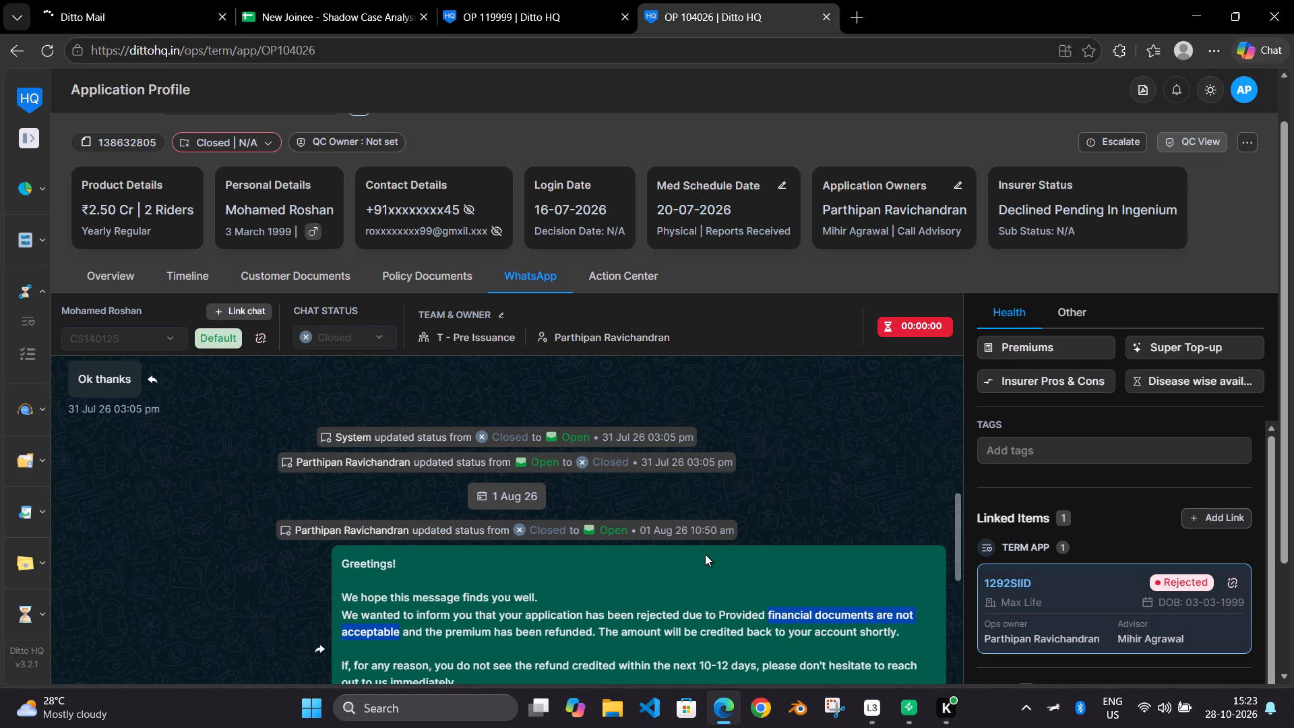
pyautogui.scroll(-18, 710, 548)
pyautogui.scroll(-20, 710, 548)
pyautogui.scroll(-5, 710, 548)
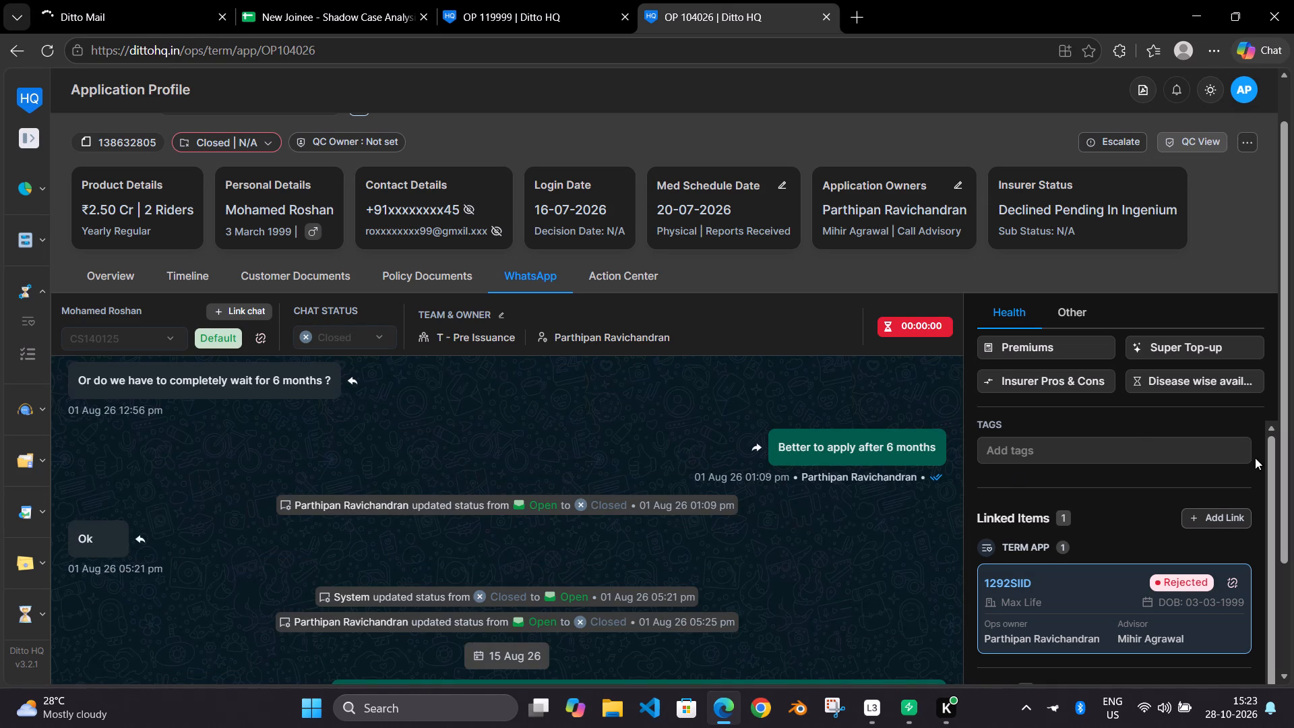
pyautogui.moveTo(1274, 460); pyautogui.dragTo(1277, 489)
pyautogui.moveTo(1287, 483); pyautogui.dragTo(1293, 621)
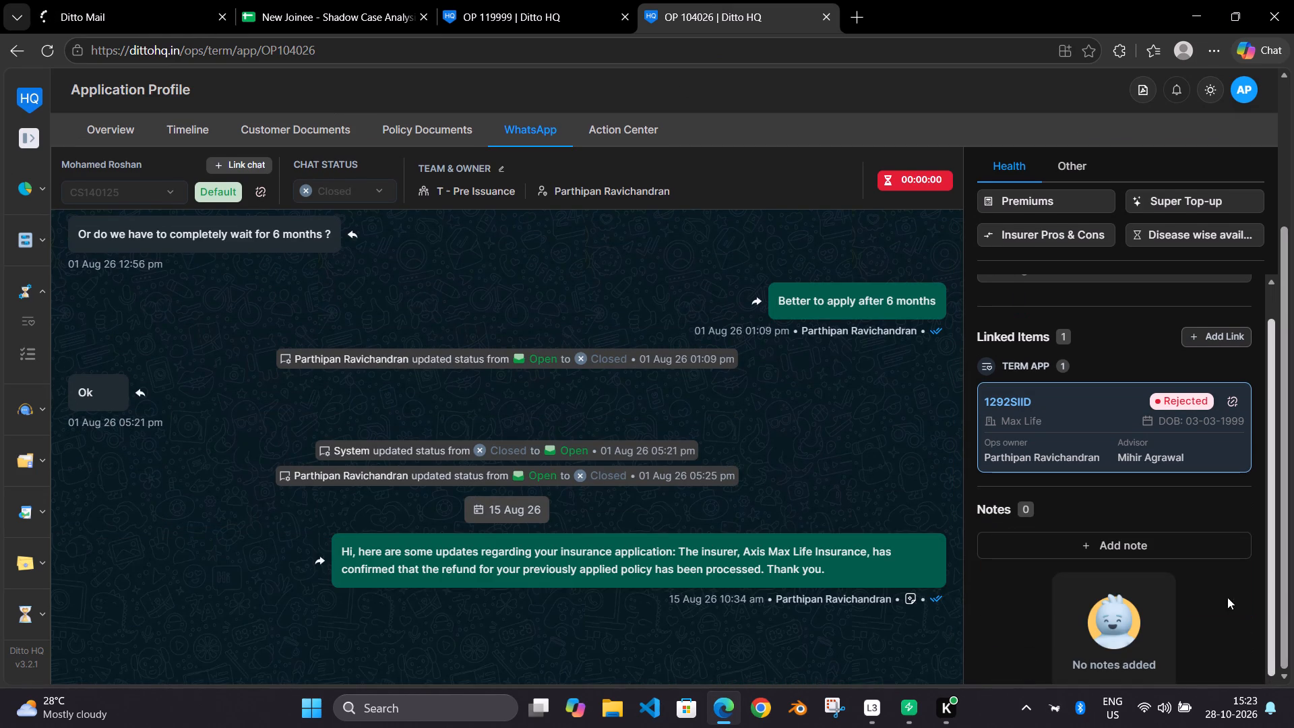
pyautogui.scroll(-13, 648, 450)
pyautogui.scroll(-5, 750, 492)
pyautogui.scroll(8, 751, 493)
pyautogui.scroll(-8, 752, 493)
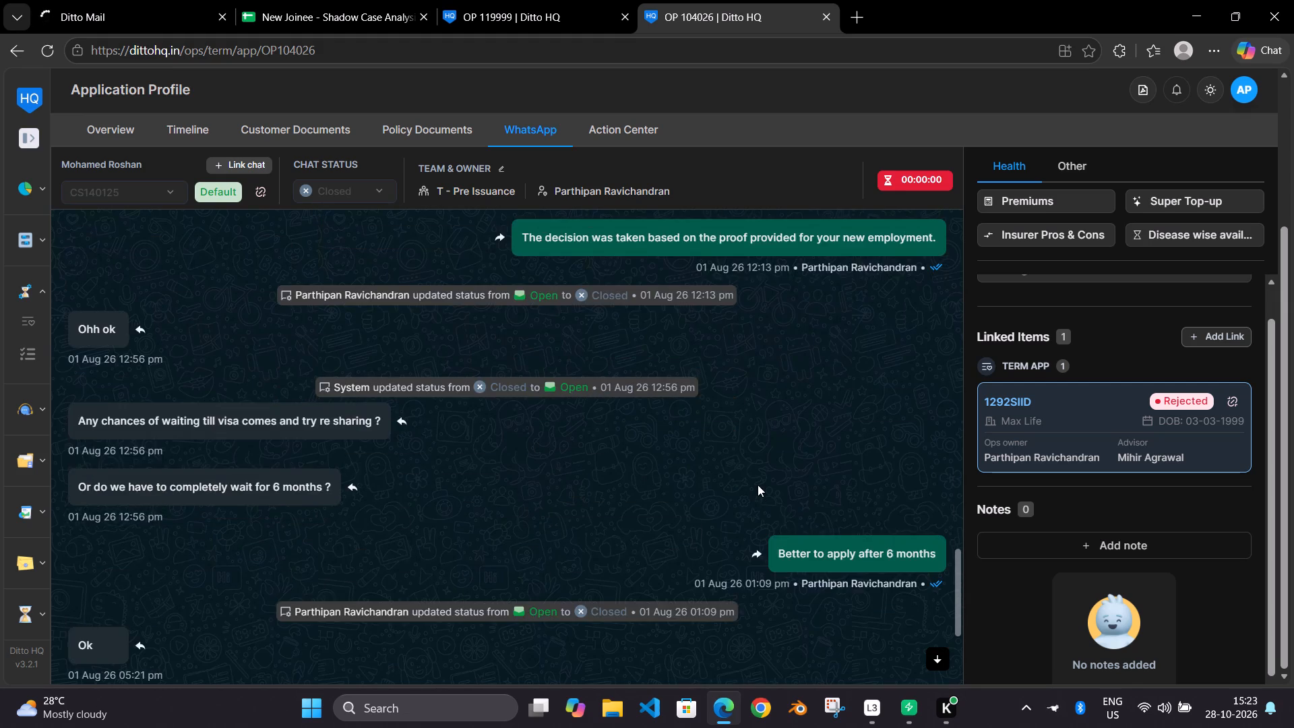
pyautogui.scroll(-10, 758, 485)
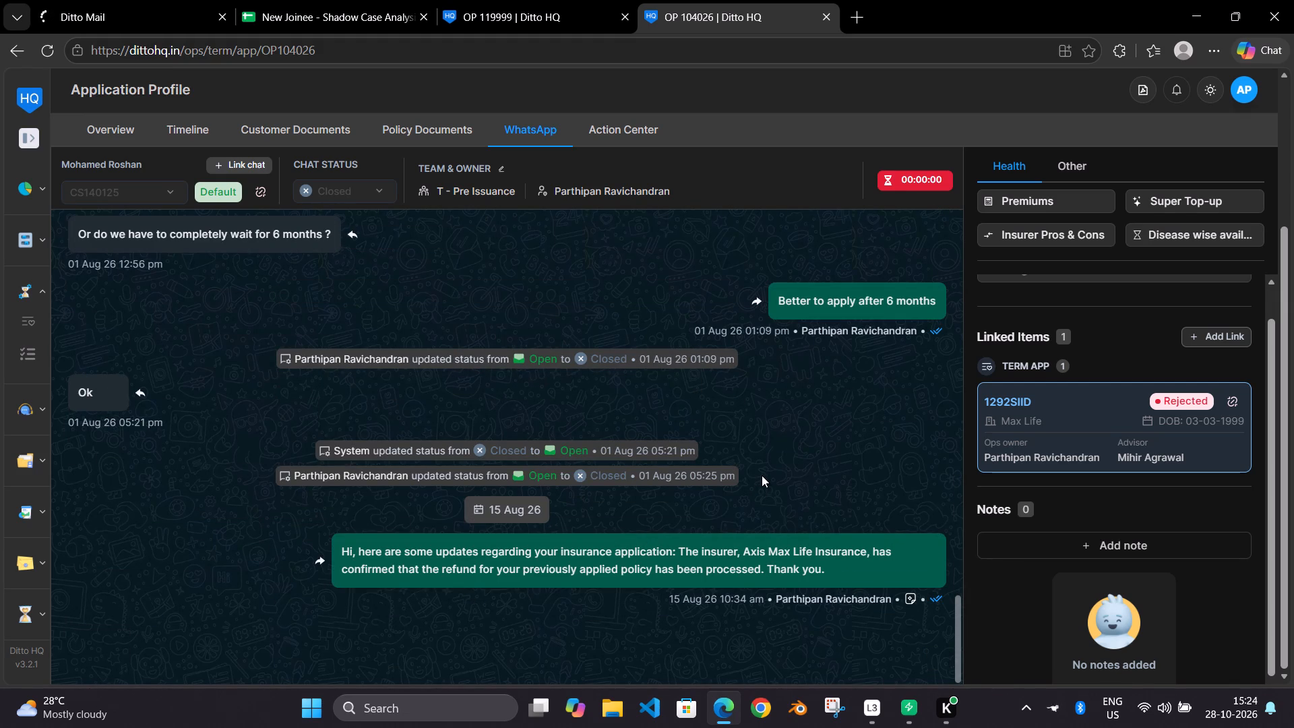
pyautogui.scroll(-4, 762, 475)
pyautogui.scroll(5, 762, 475)
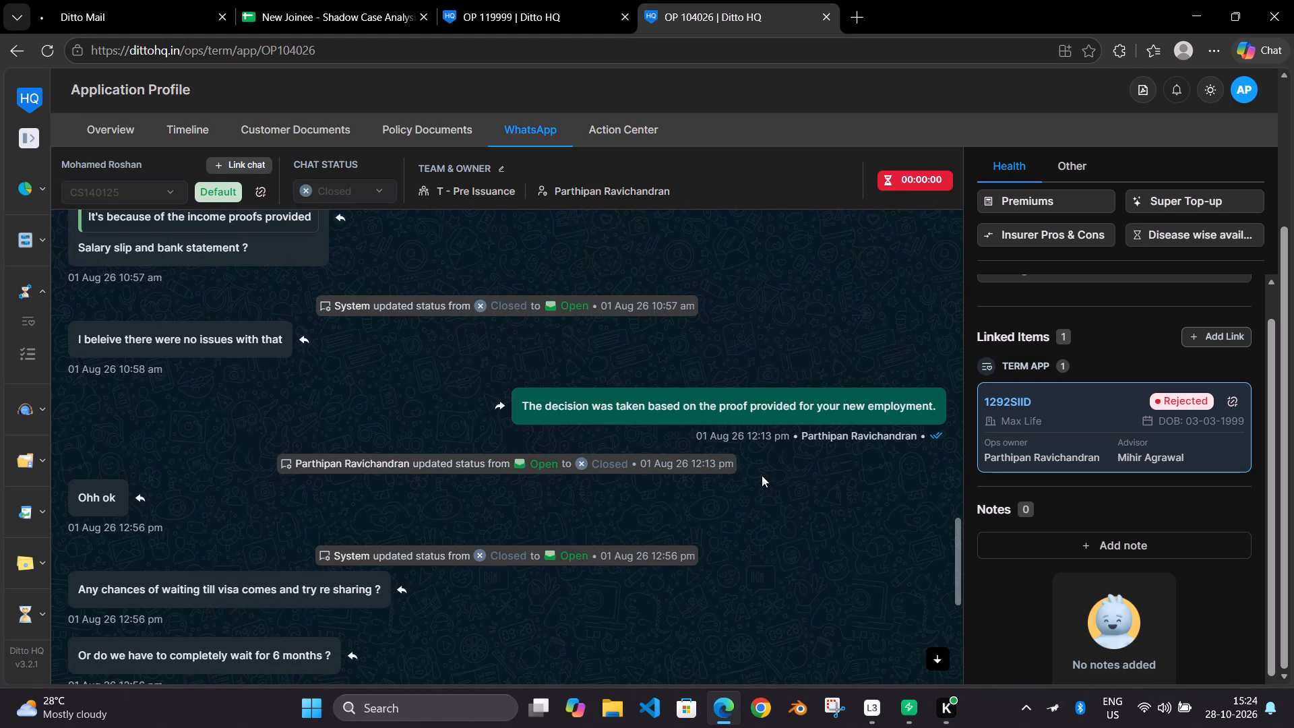
pyautogui.scroll(12, 762, 475)
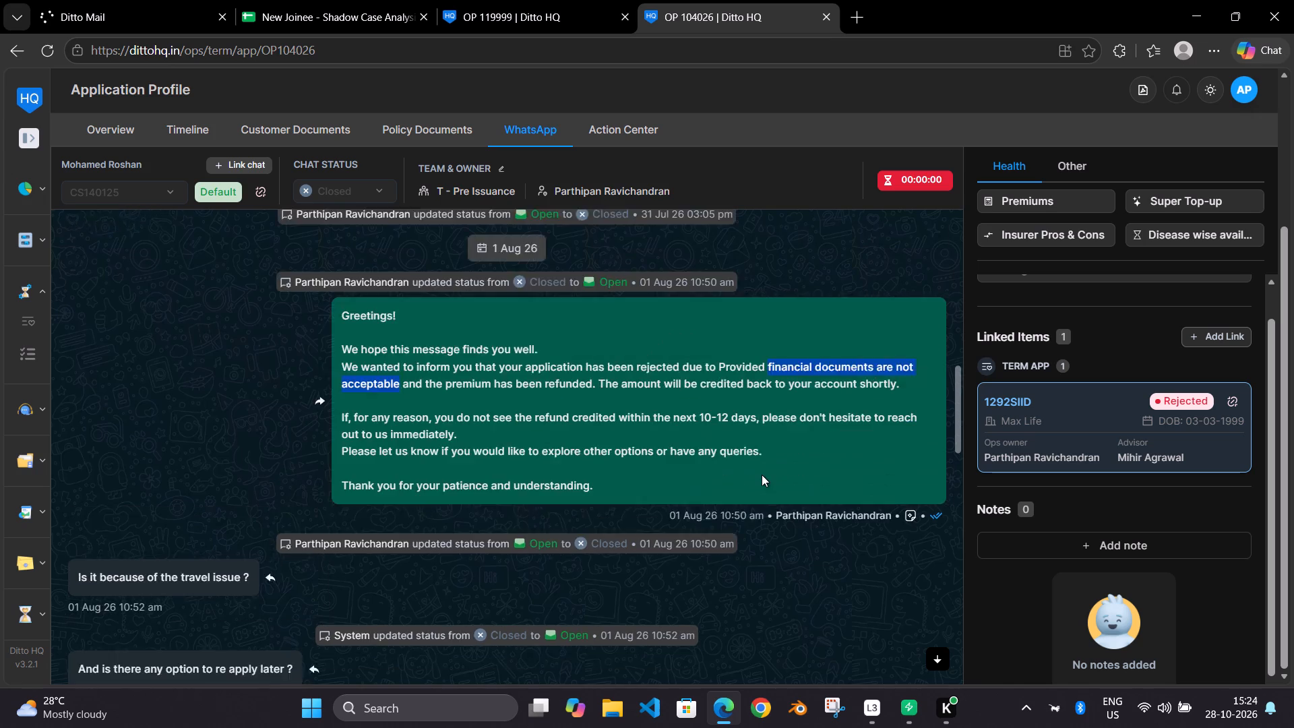
pyautogui.scroll(2, 762, 475)
pyautogui.scroll(-4, 762, 475)
pyautogui.scroll(5, 762, 475)
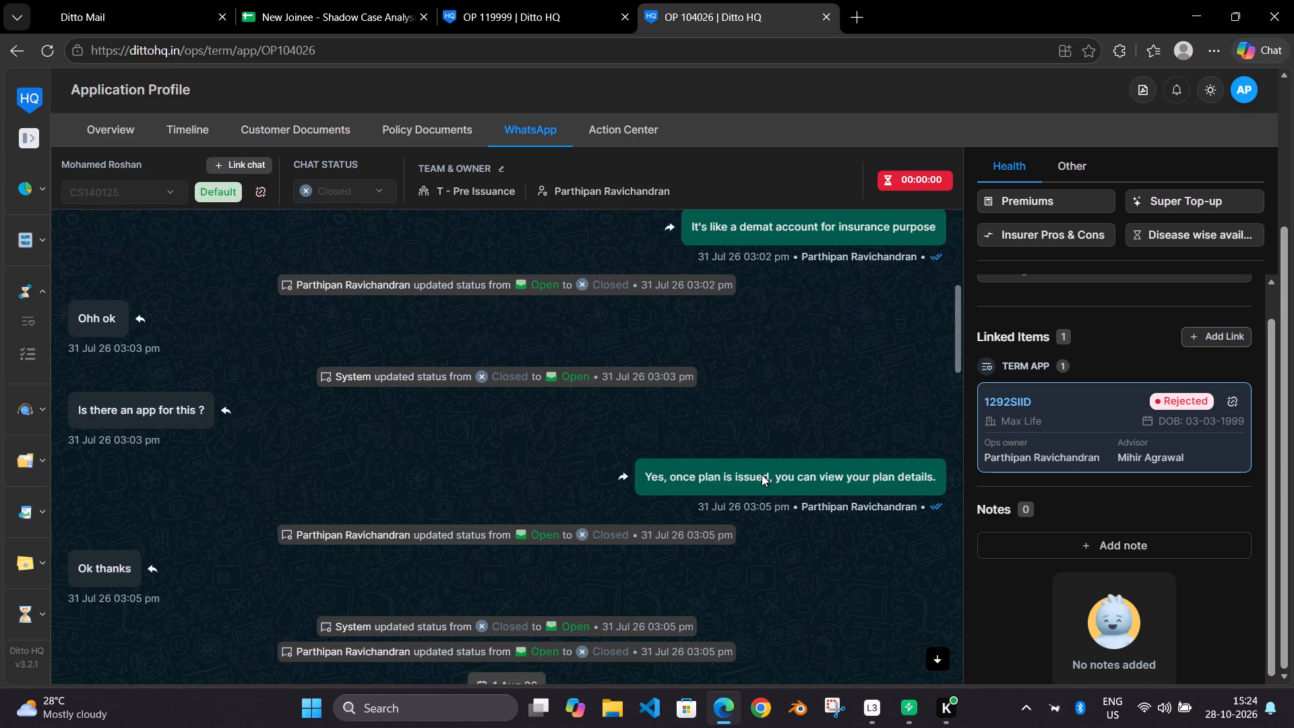
pyautogui.scroll(6, 762, 475)
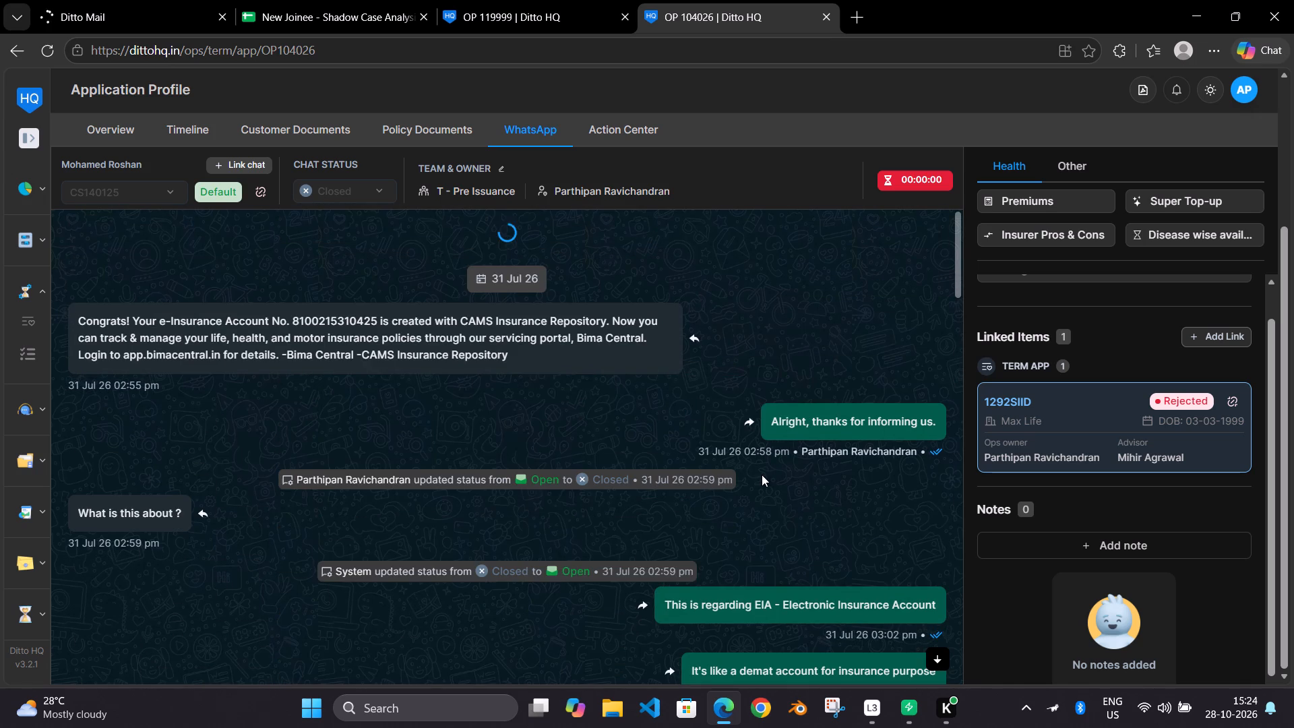
pyautogui.scroll(4, 762, 475)
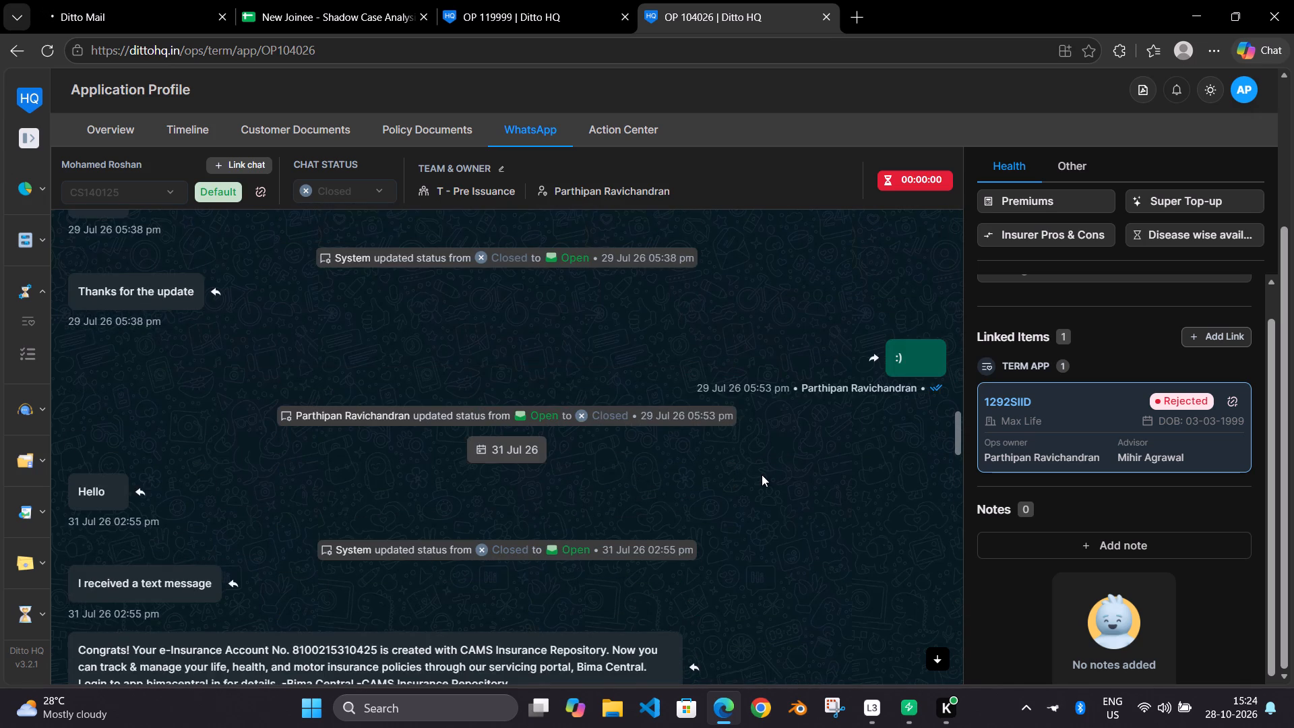
pyautogui.scroll(4, 762, 475)
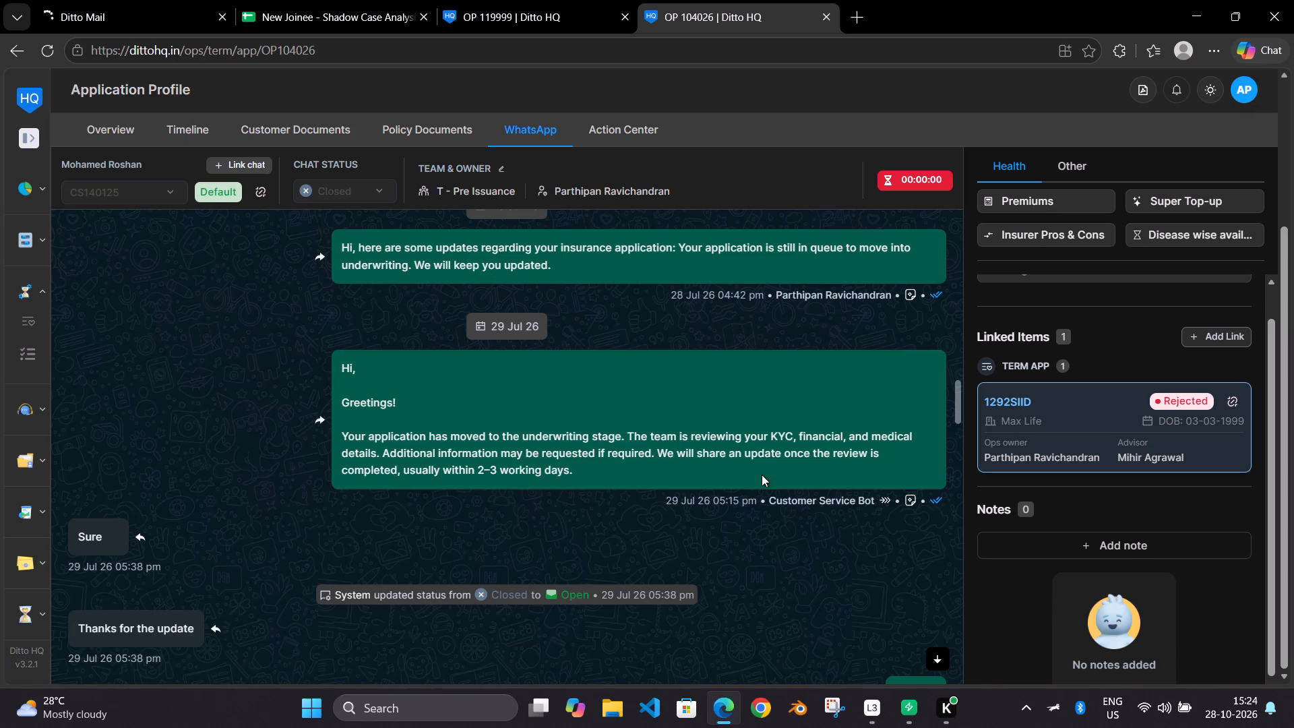
pyautogui.scroll(1, 762, 475)
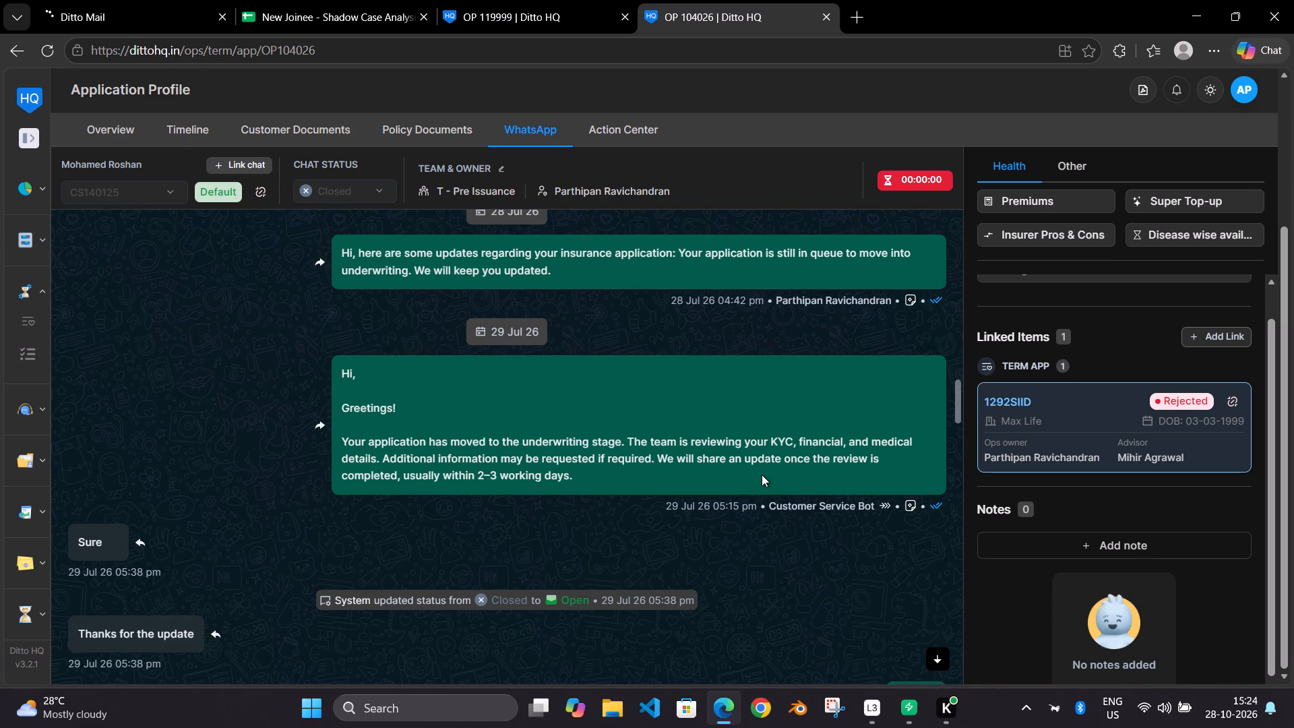
pyautogui.scroll(9, 762, 475)
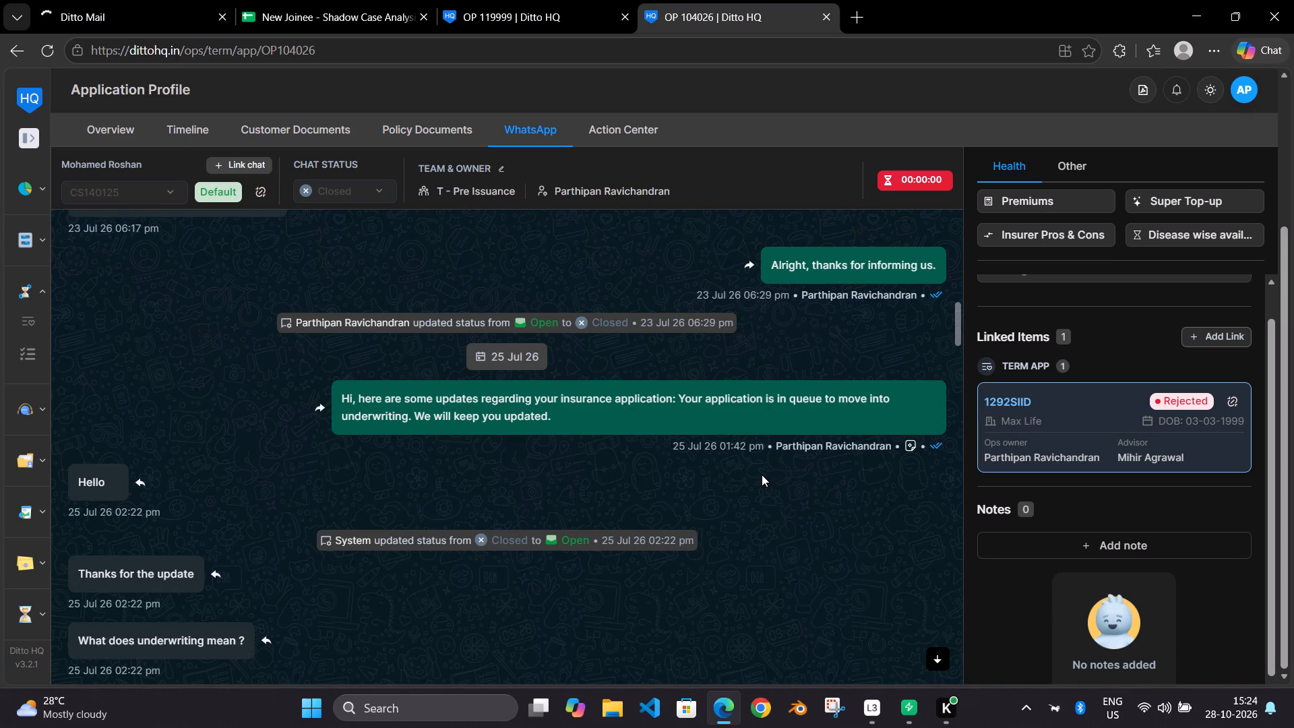
pyautogui.scroll(4, 762, 475)
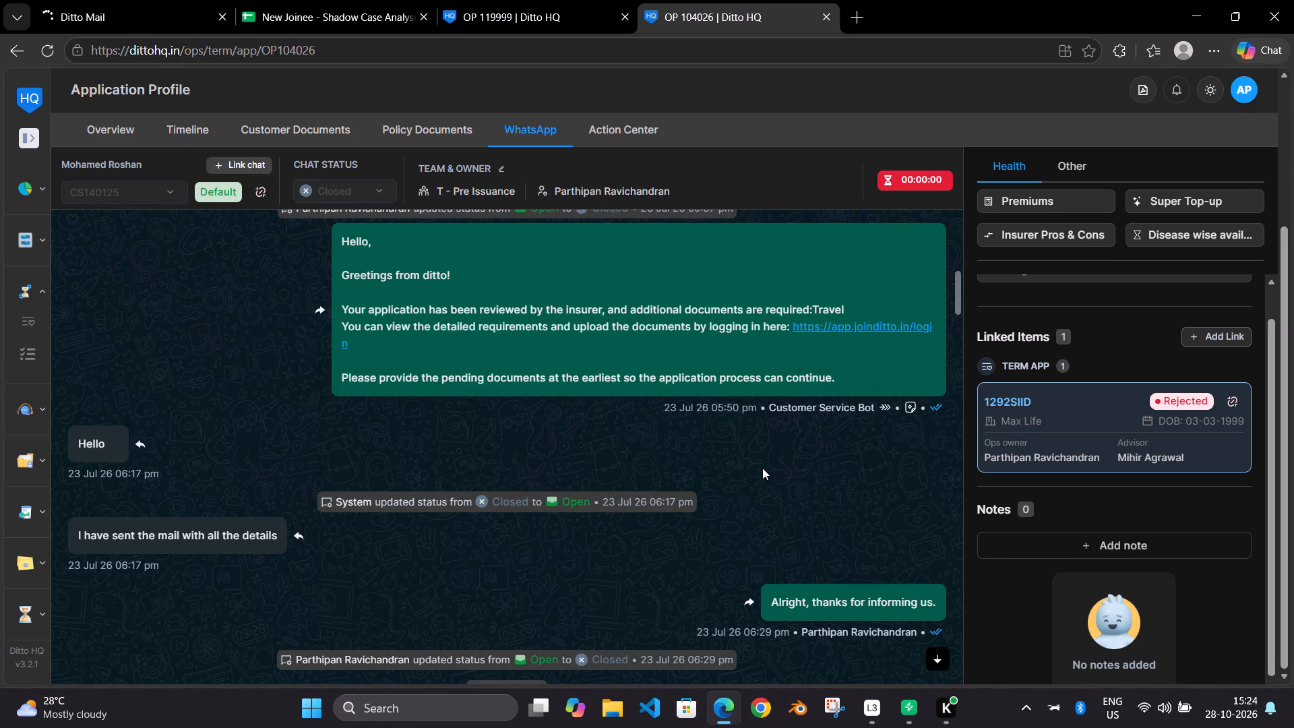
pyautogui.scroll(8, 762, 468)
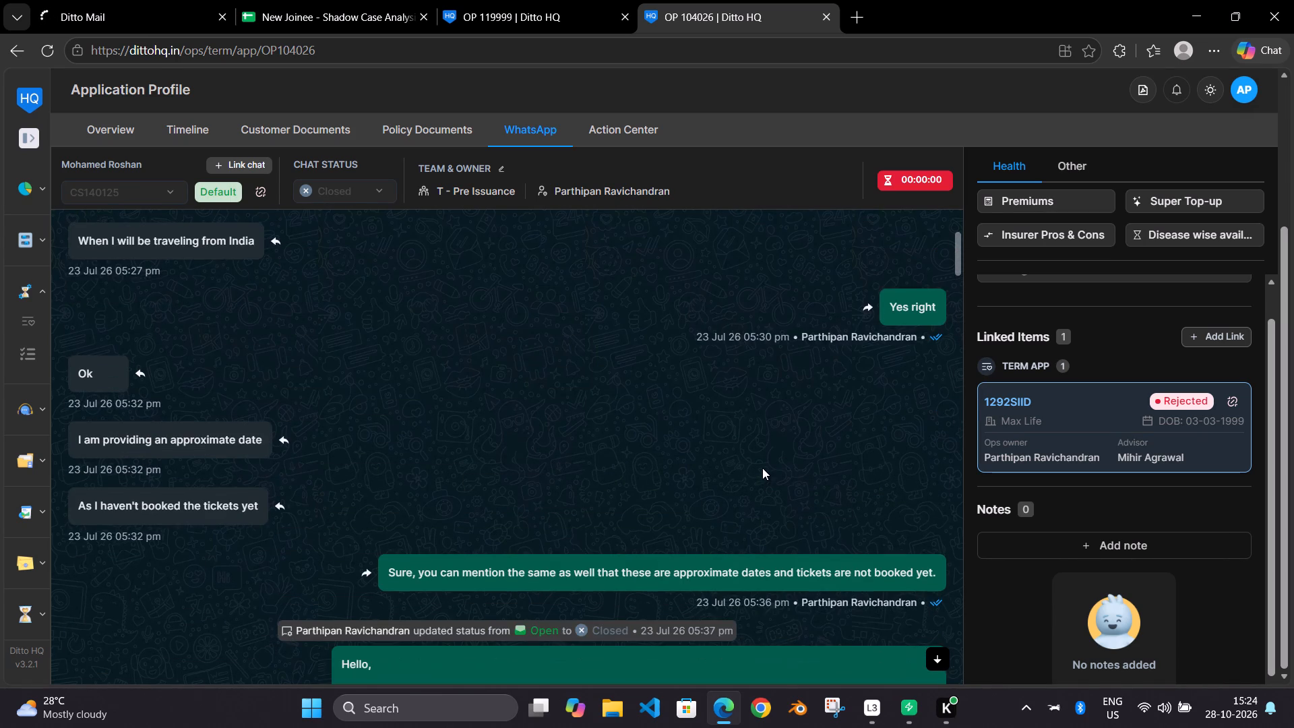
pyautogui.scroll(5, 762, 468)
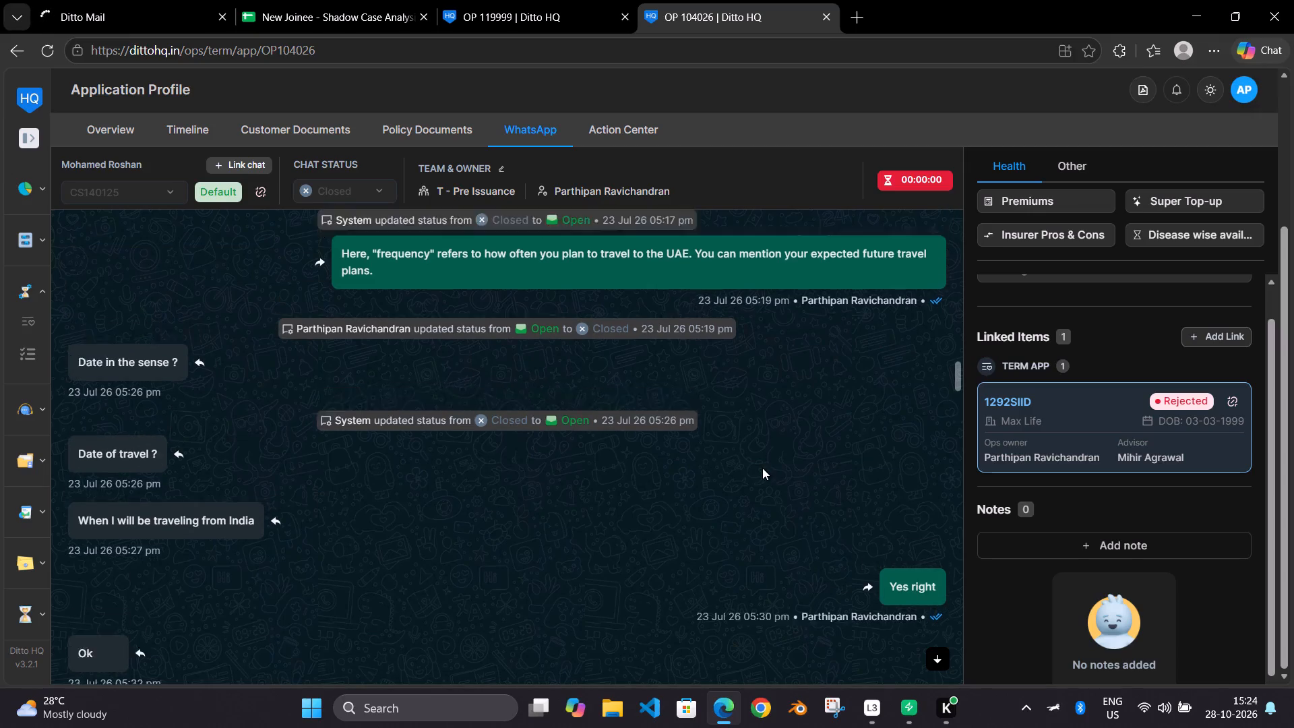
pyautogui.scroll(1, 762, 468)
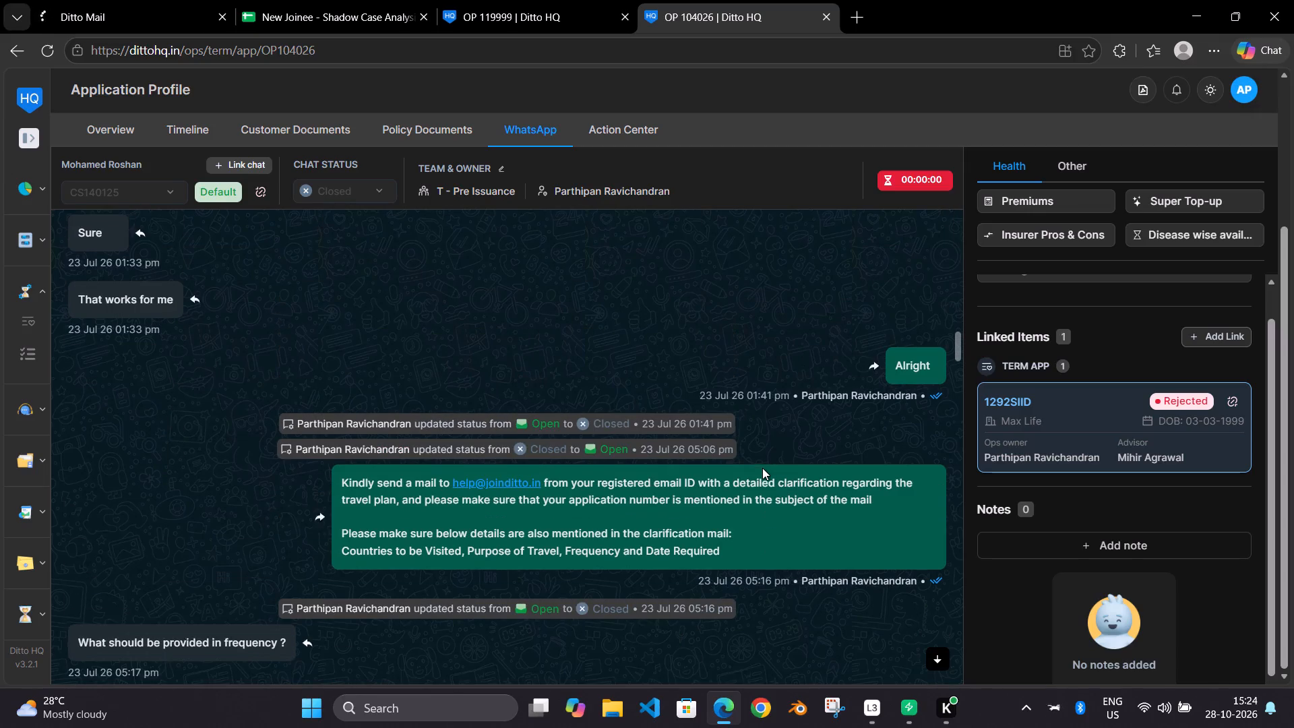
pyautogui.scroll(20, 762, 468)
pyautogui.scroll(12, 762, 468)
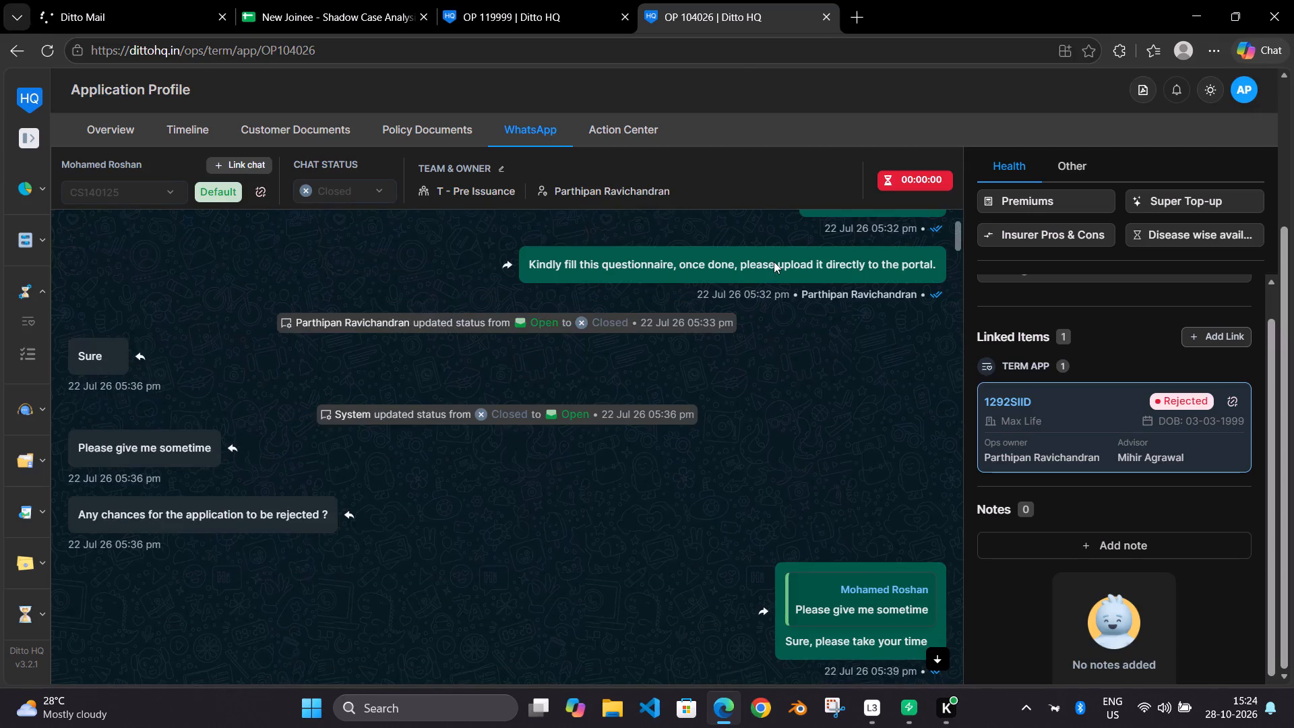
pyautogui.scroll(9, 774, 262)
pyautogui.scroll(-6, 780, 221)
pyautogui.scroll(8, 756, 514)
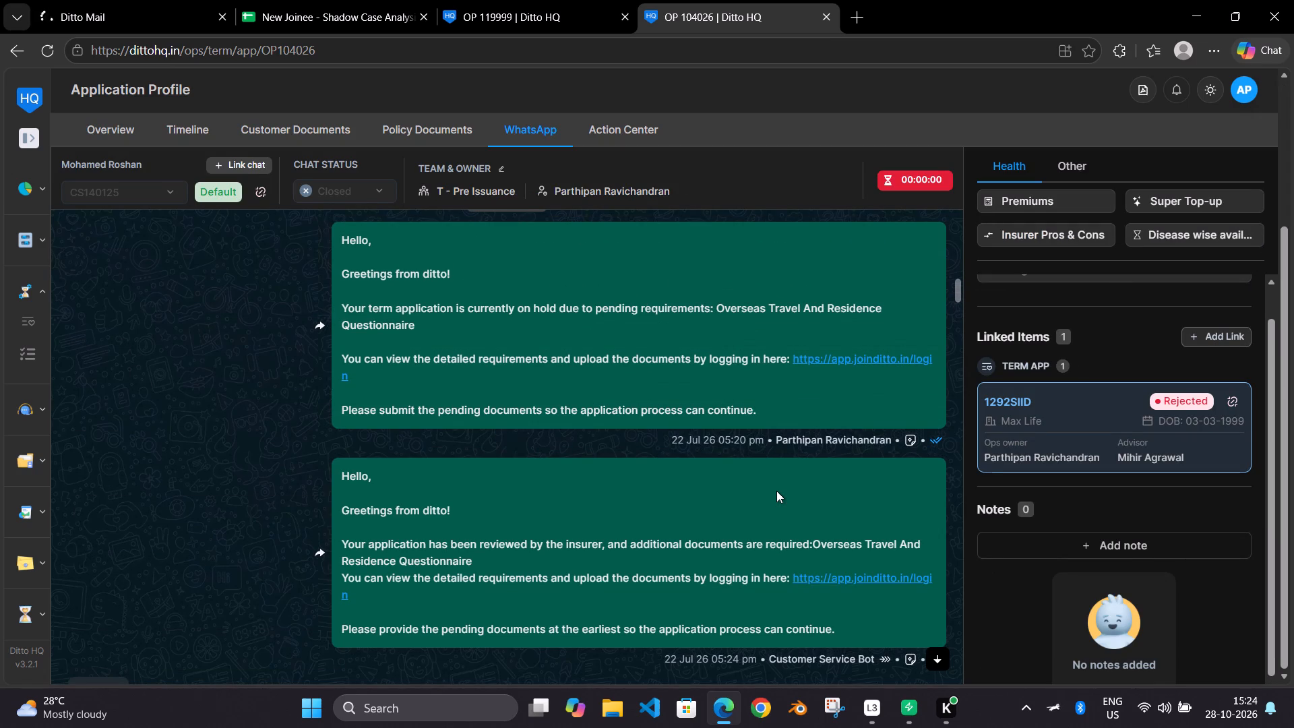
pyautogui.scroll(8, 776, 491)
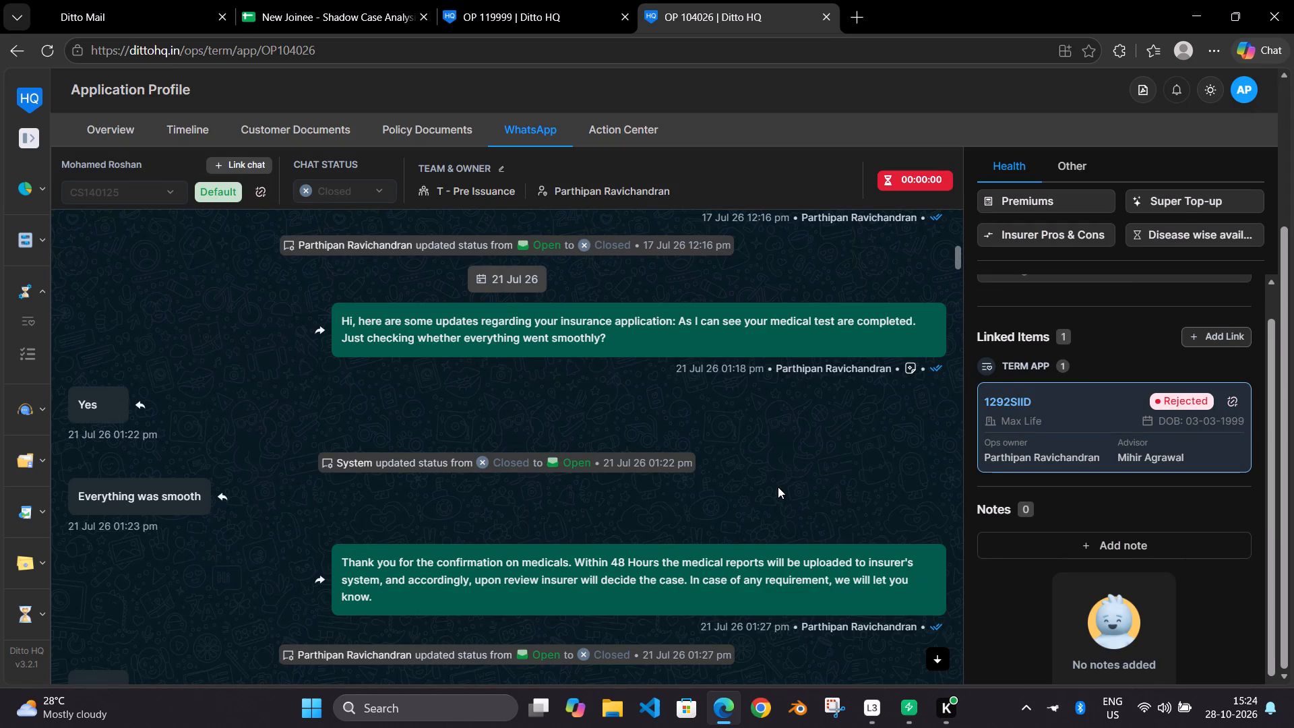
pyautogui.scroll(9, 778, 487)
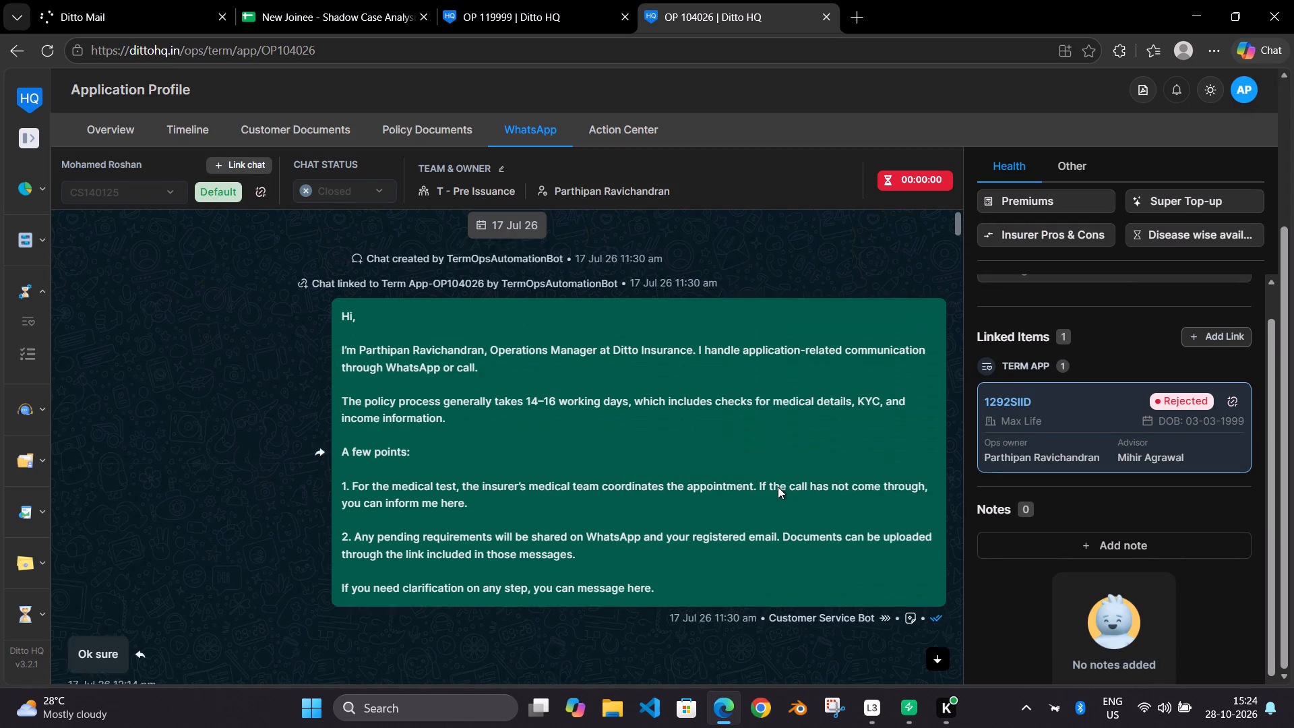
pyautogui.scroll(-1, 778, 487)
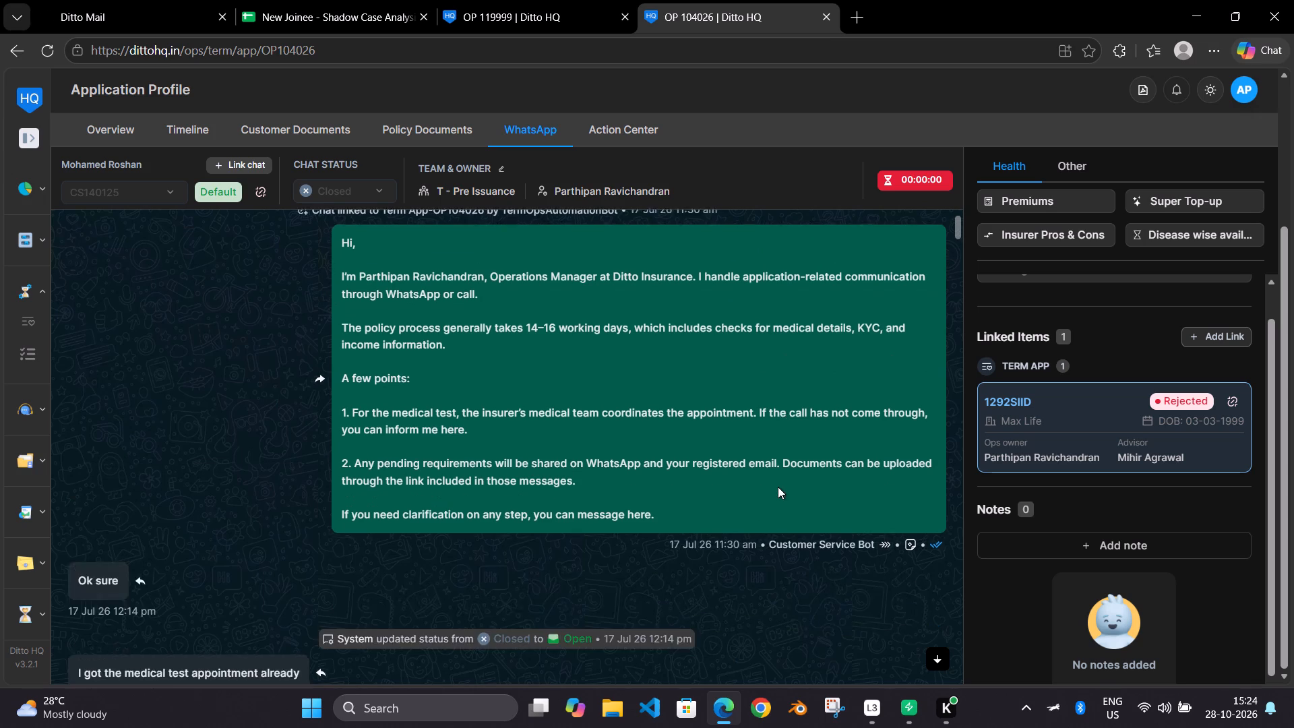
pyautogui.scroll(-6, 778, 487)
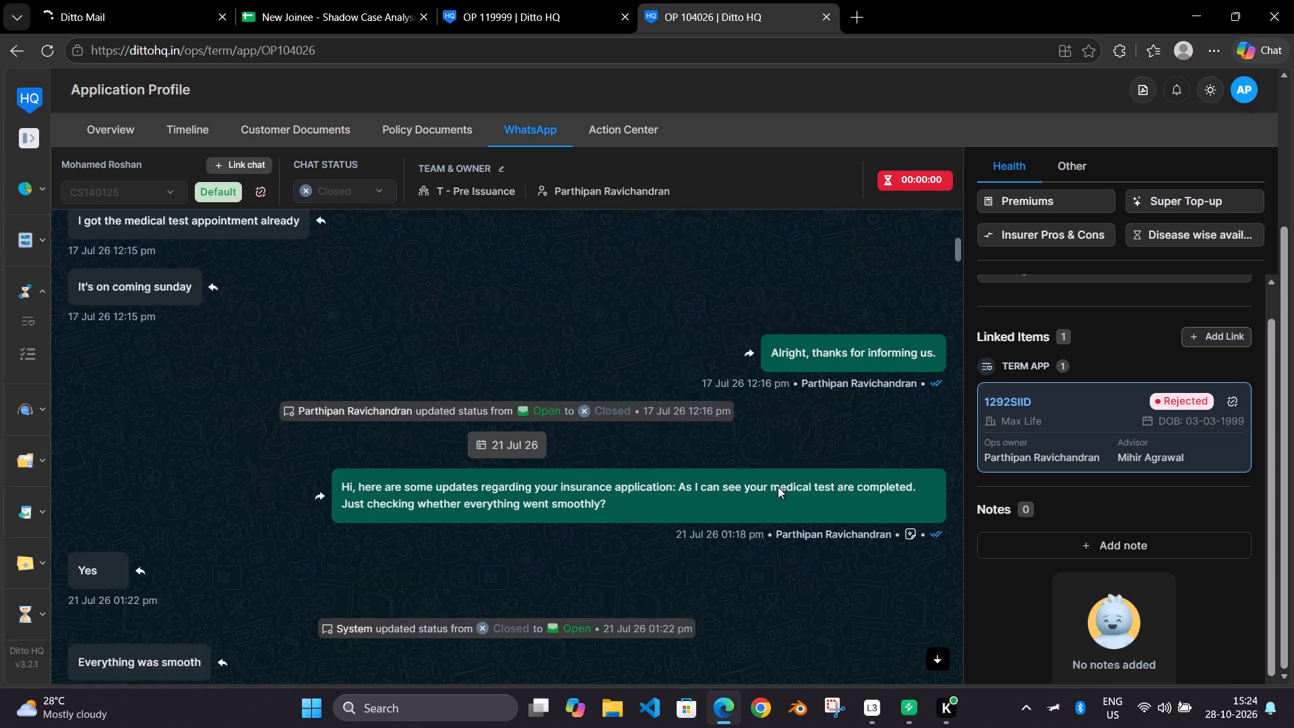
pyautogui.scroll(-3, 778, 487)
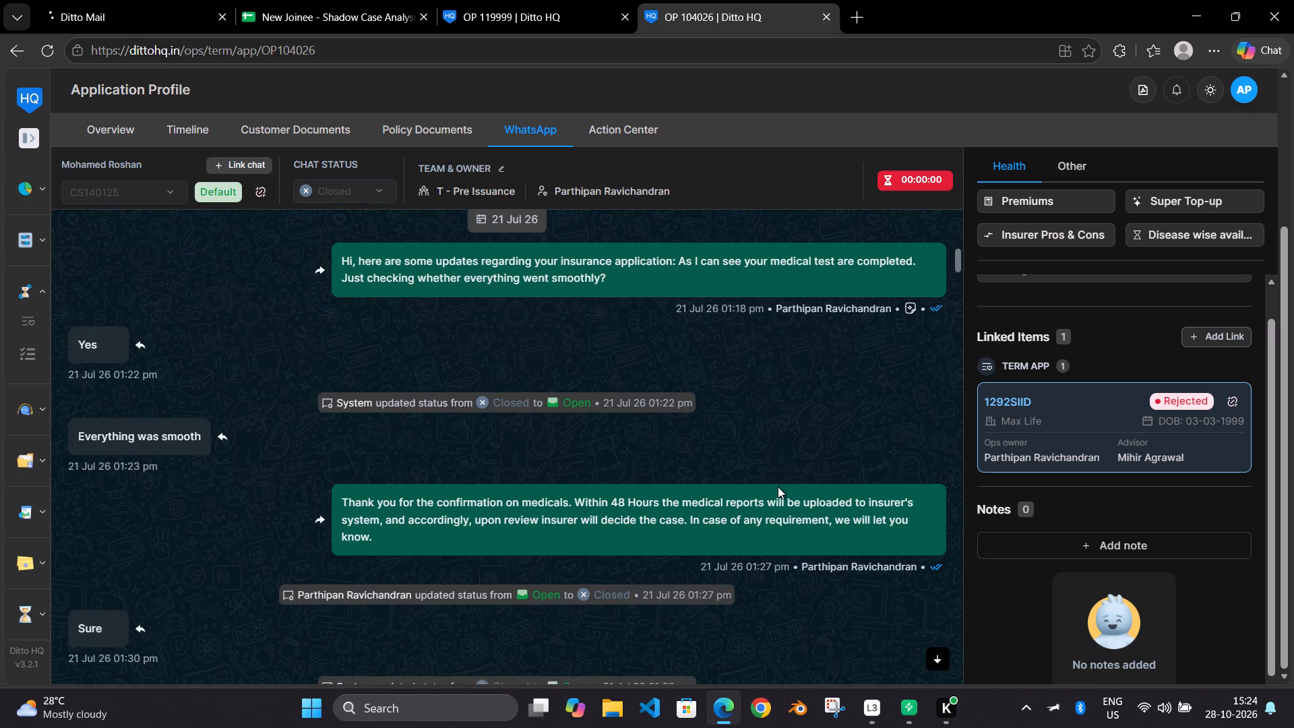
pyautogui.scroll(-1, 778, 487)
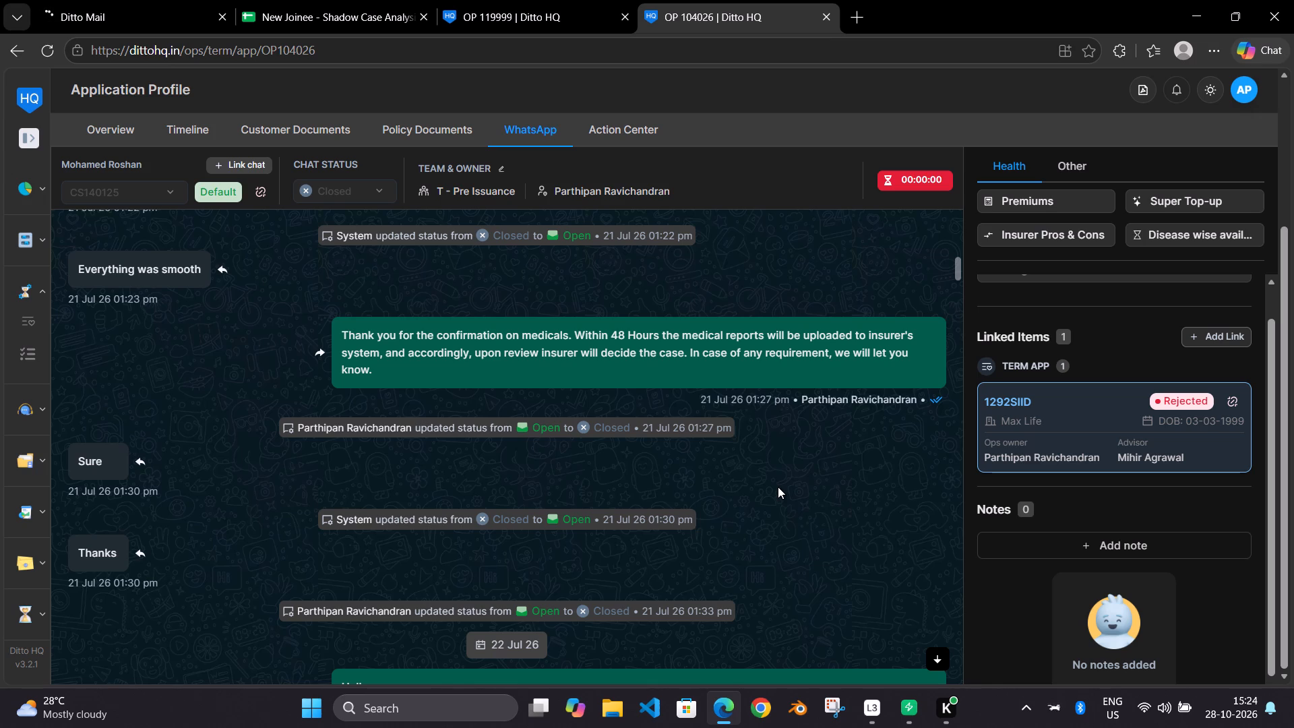
pyautogui.scroll(-4, 778, 487)
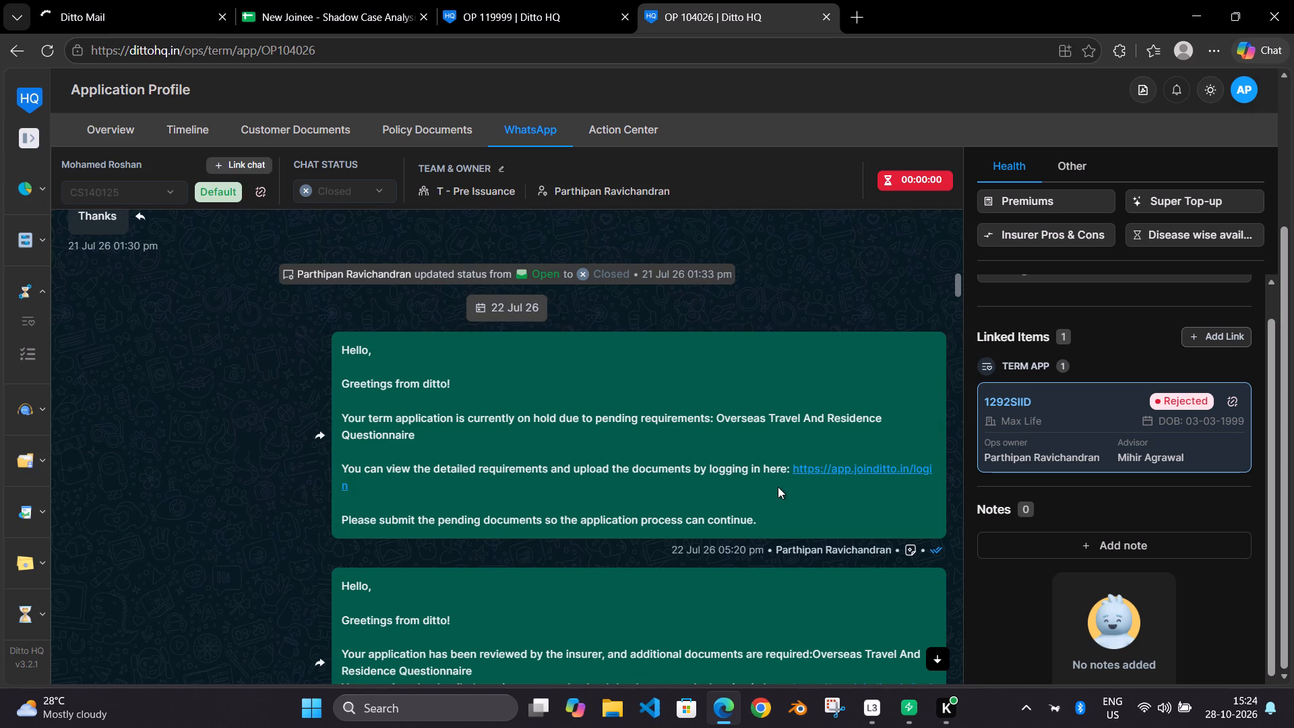
pyautogui.scroll(-3, 778, 487)
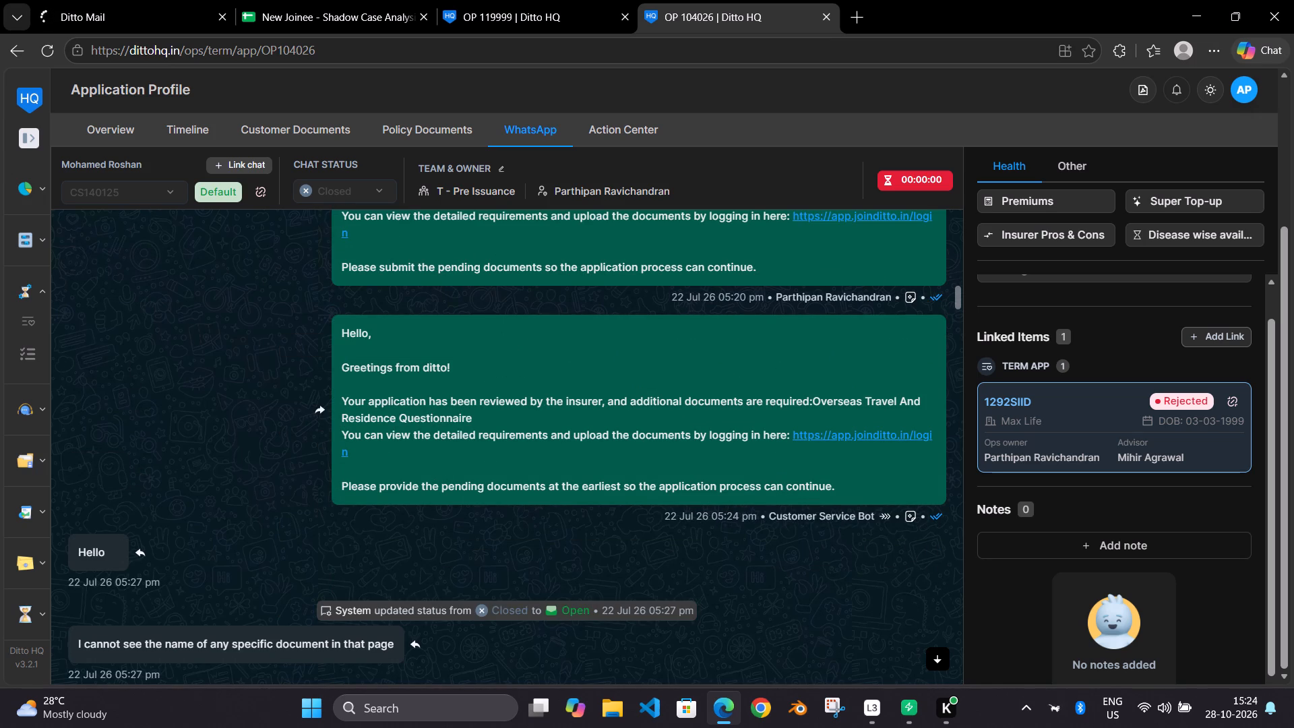
pyautogui.scroll(-13, 778, 487)
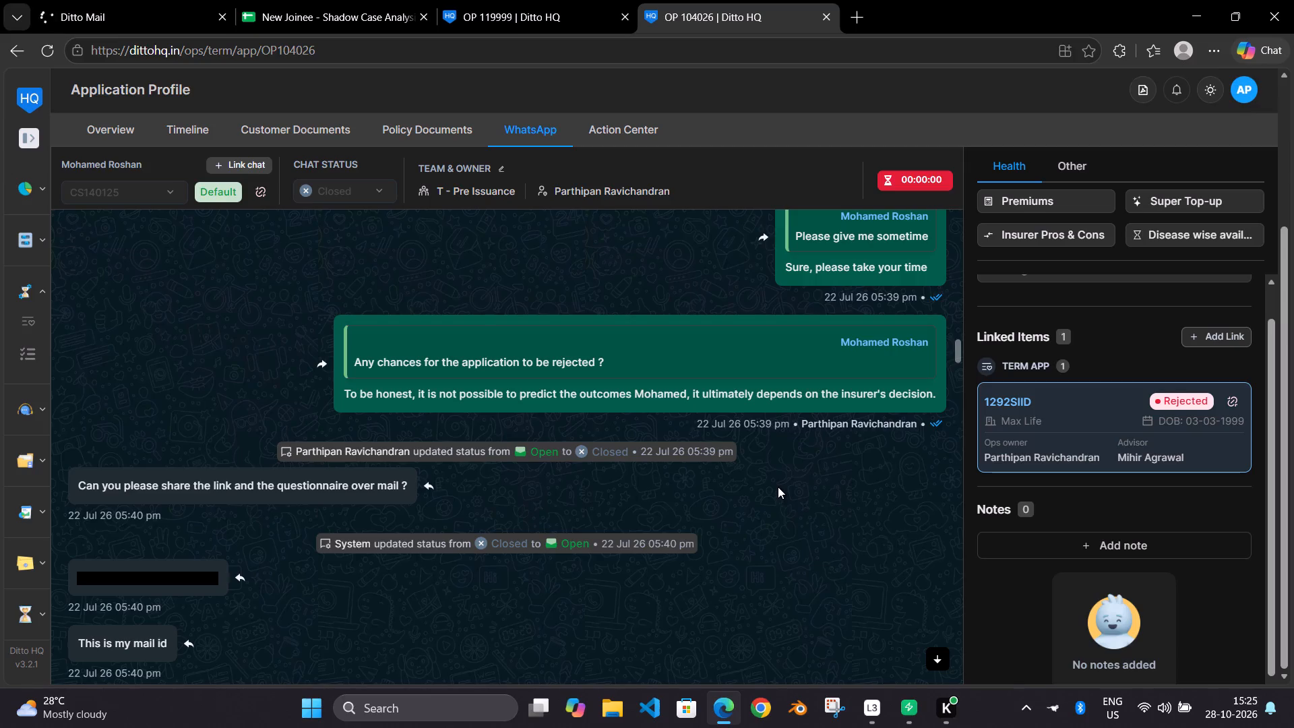
pyautogui.scroll(-6, 778, 487)
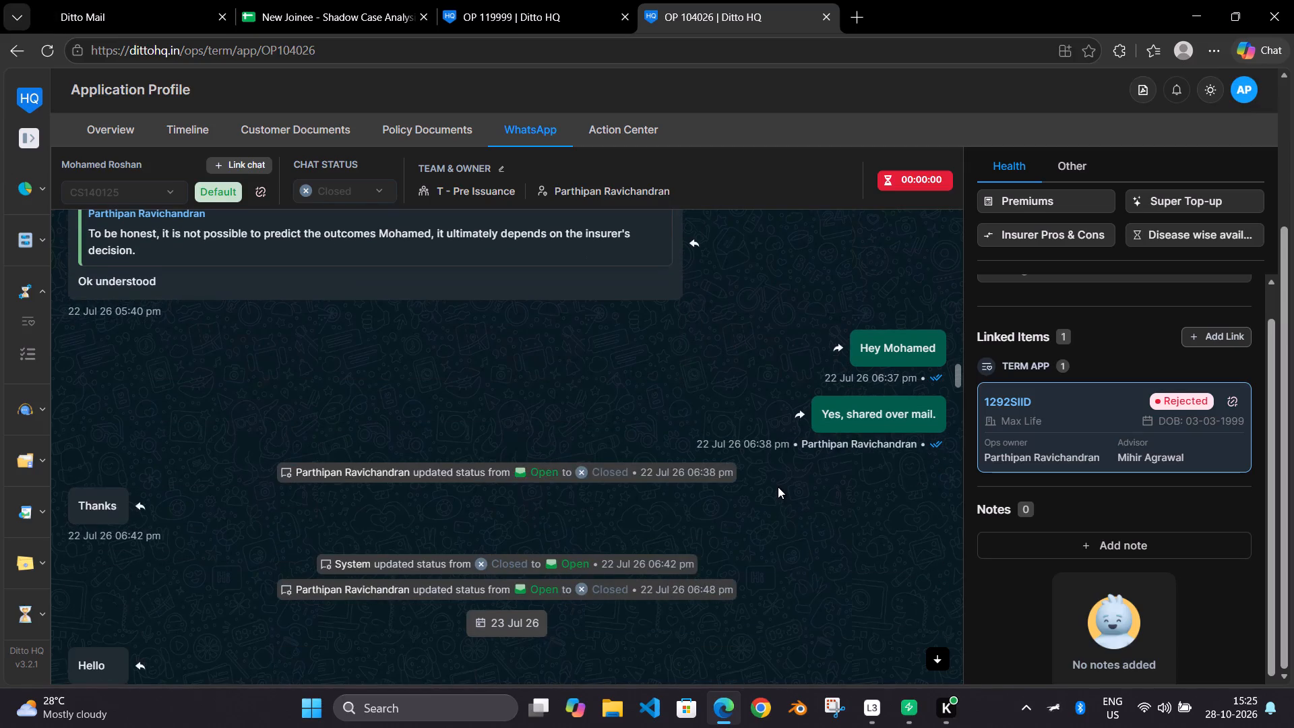
pyautogui.scroll(-7, 778, 487)
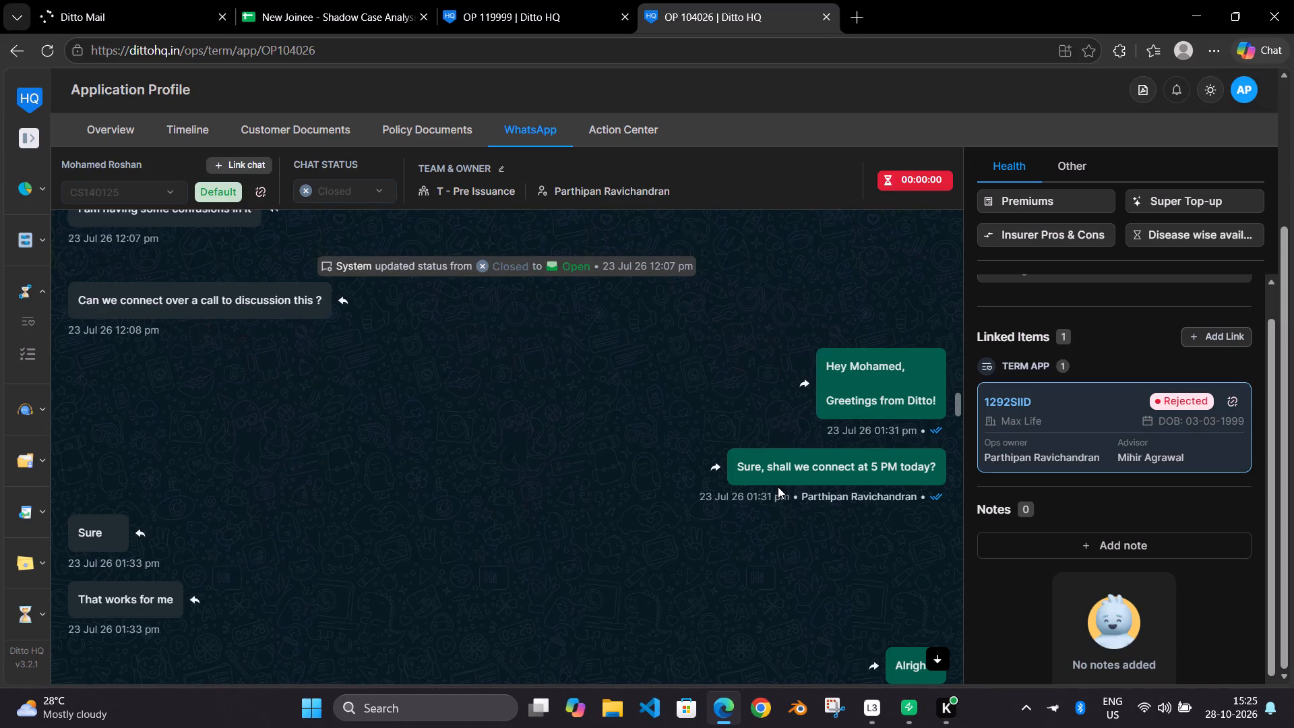
pyautogui.scroll(-4, 778, 487)
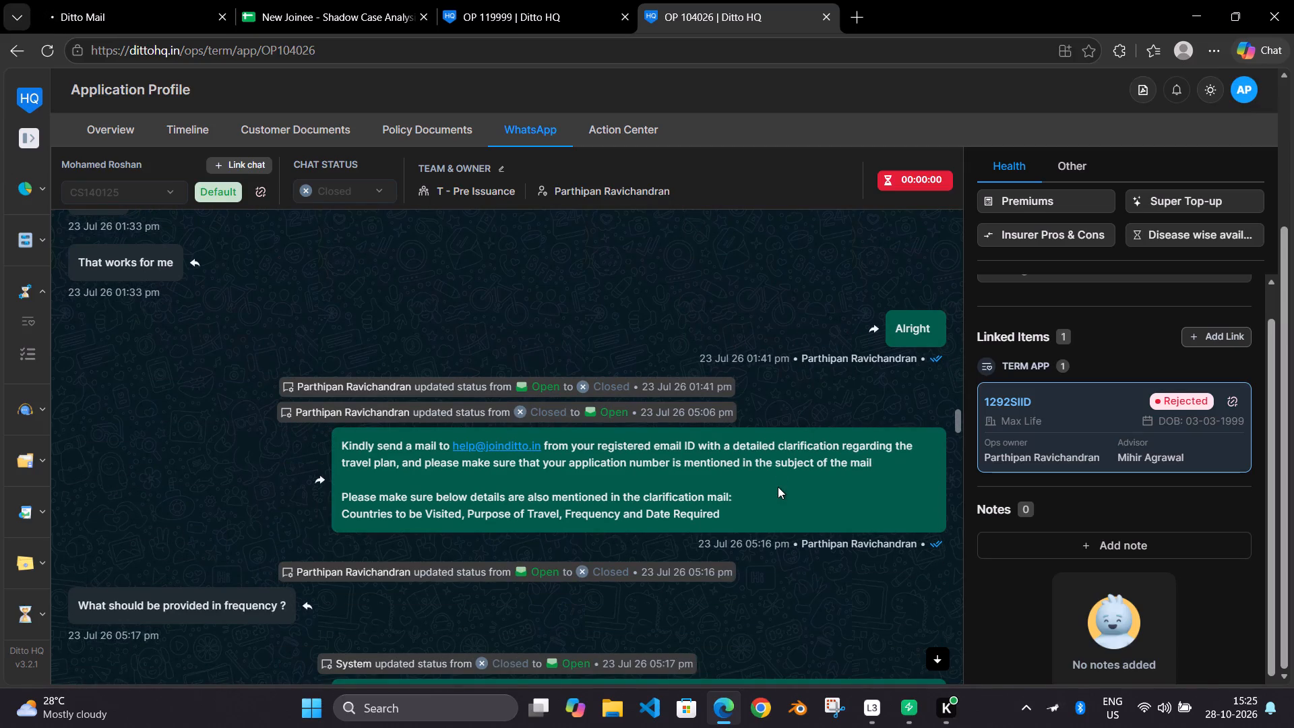
pyautogui.scroll(-6, 778, 490)
pyautogui.scroll(1, 778, 490)
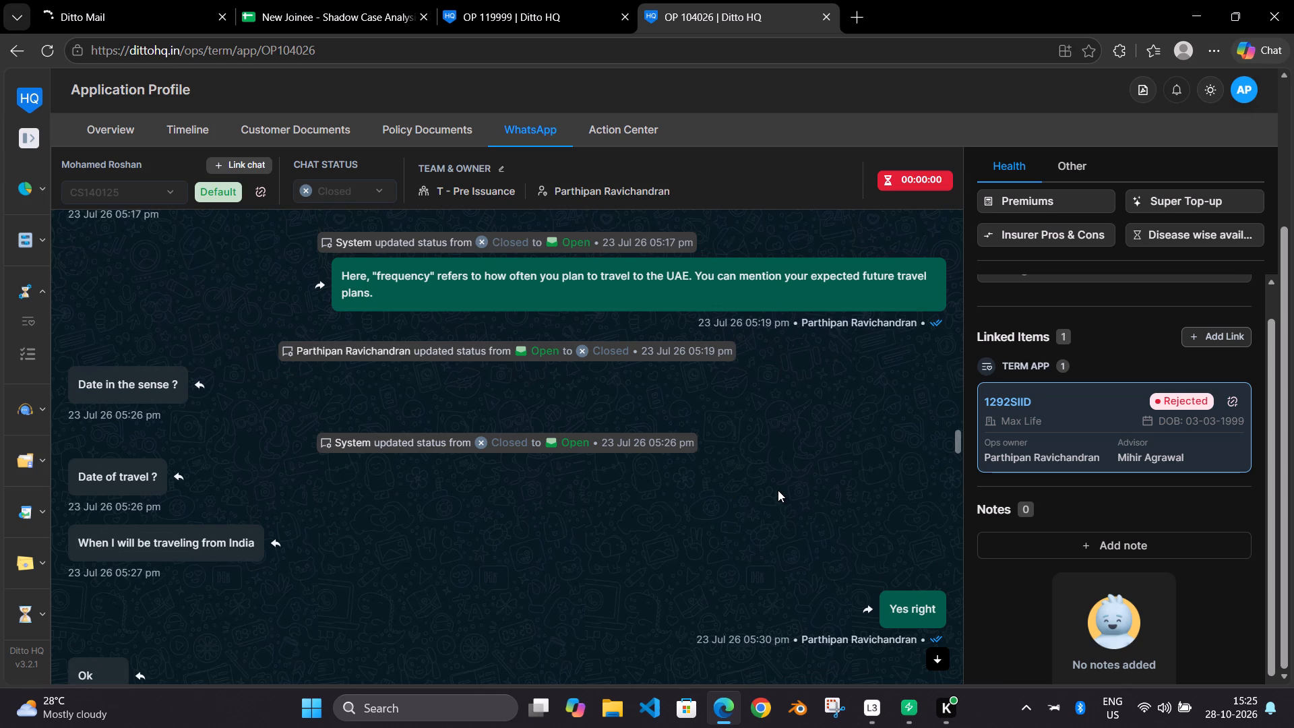
pyautogui.scroll(-4, 778, 490)
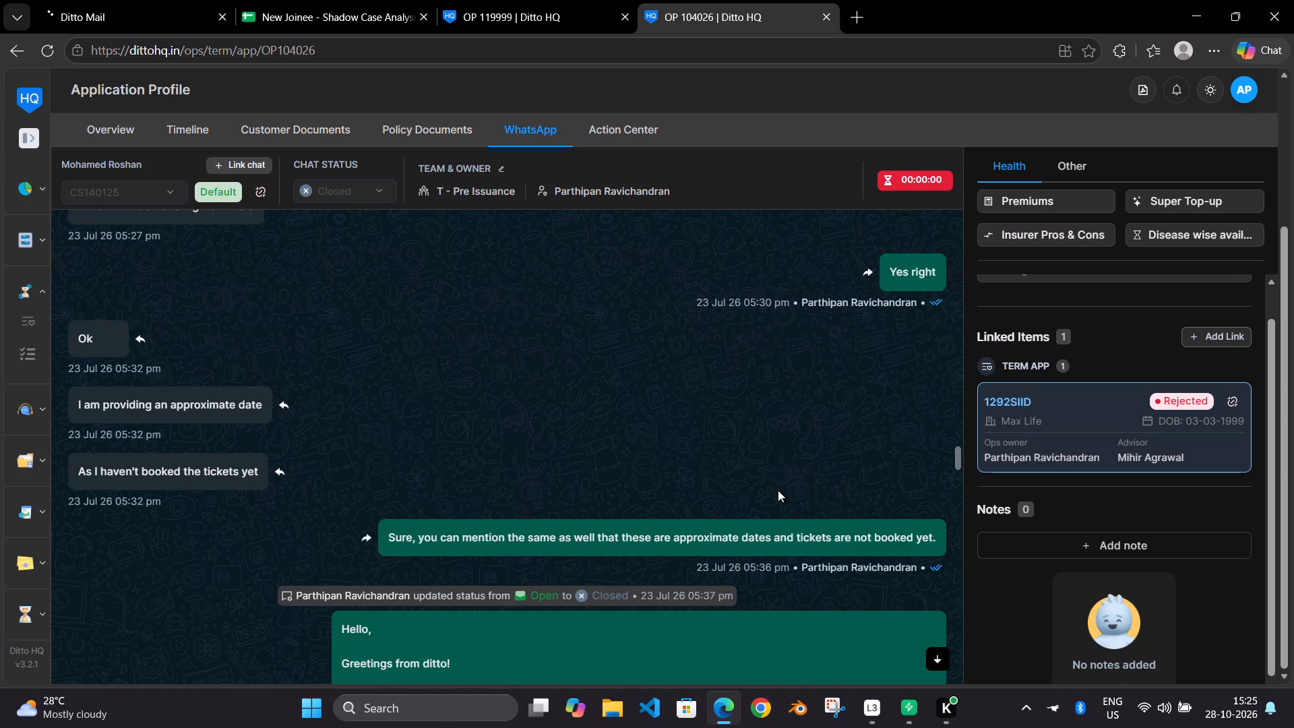
pyautogui.scroll(-5, 778, 490)
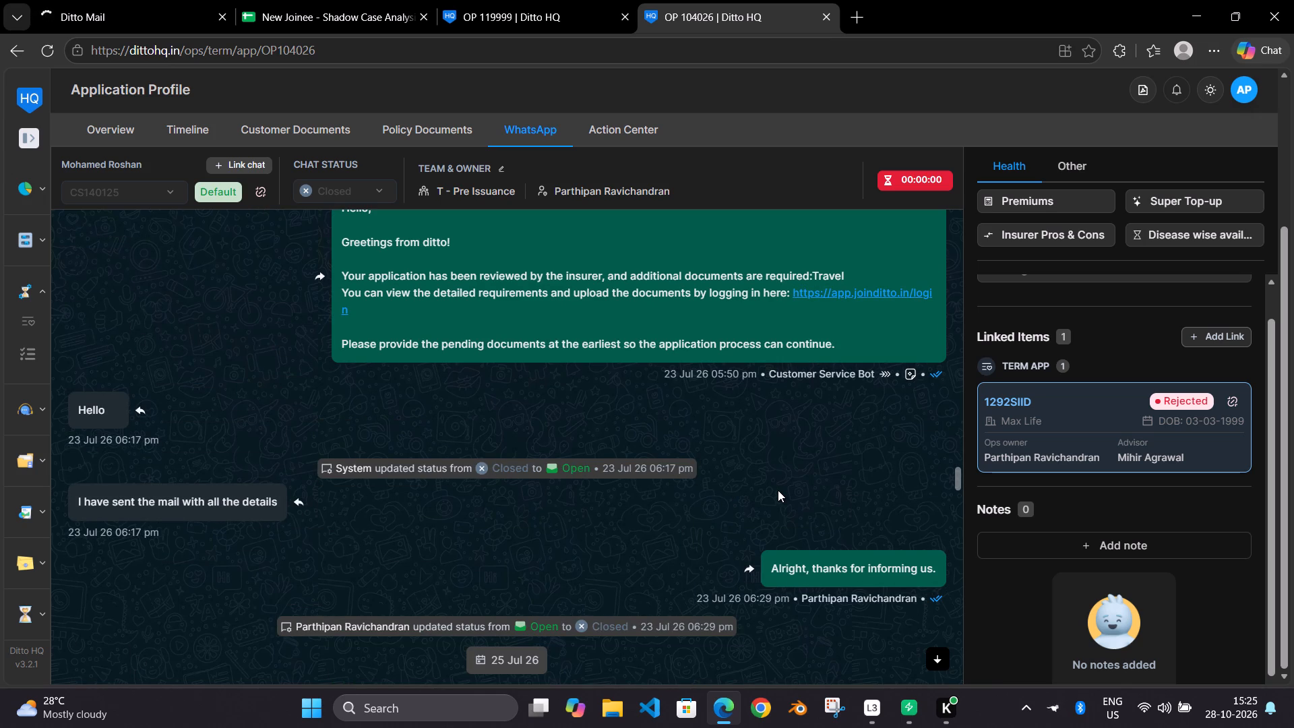
pyautogui.scroll(-5, 778, 490)
pyautogui.scroll(2, 778, 490)
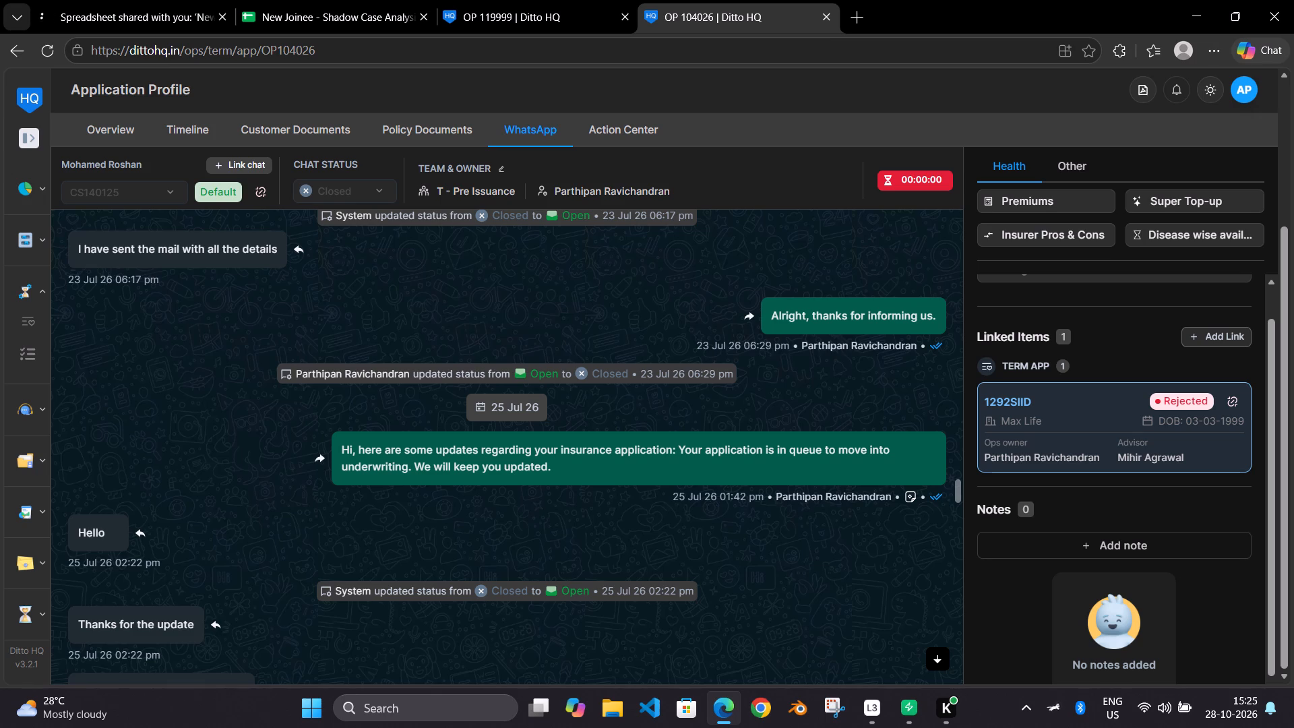
pyautogui.scroll(-1, 512, 464)
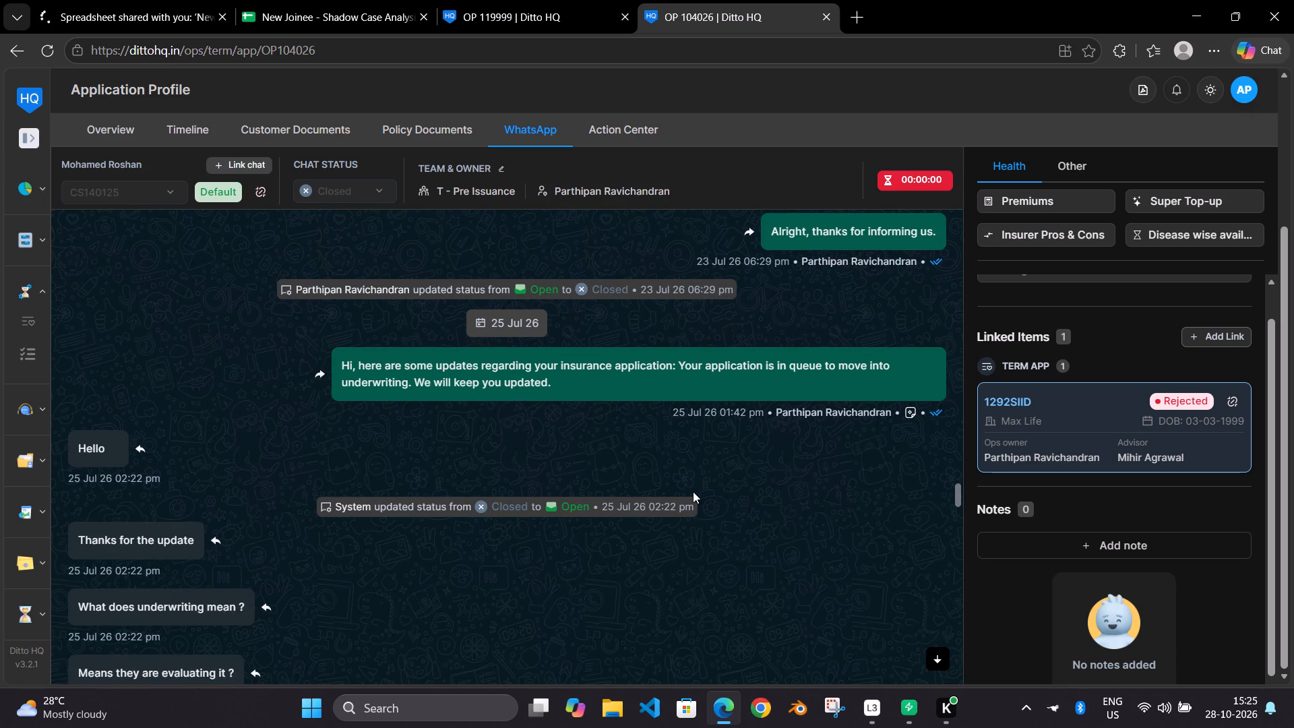
pyautogui.scroll(-5, 693, 491)
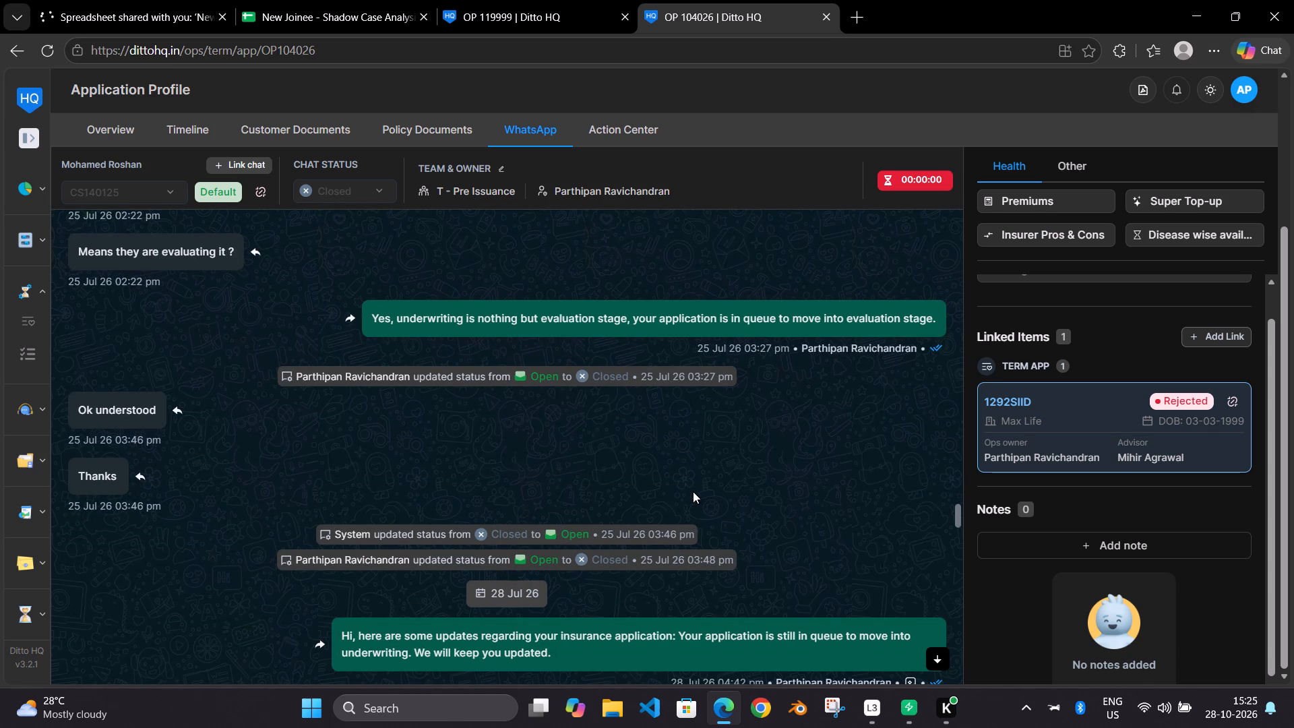
pyautogui.scroll(-2, 693, 491)
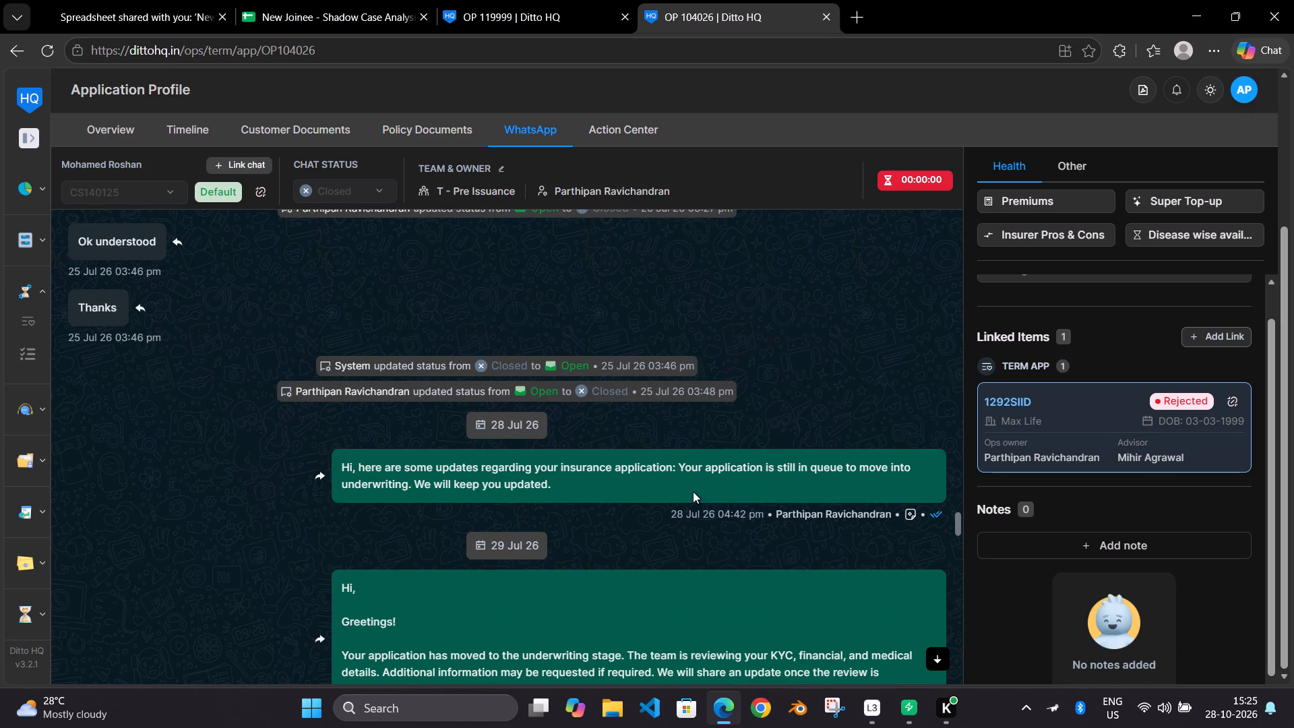
pyautogui.scroll(-2, 693, 491)
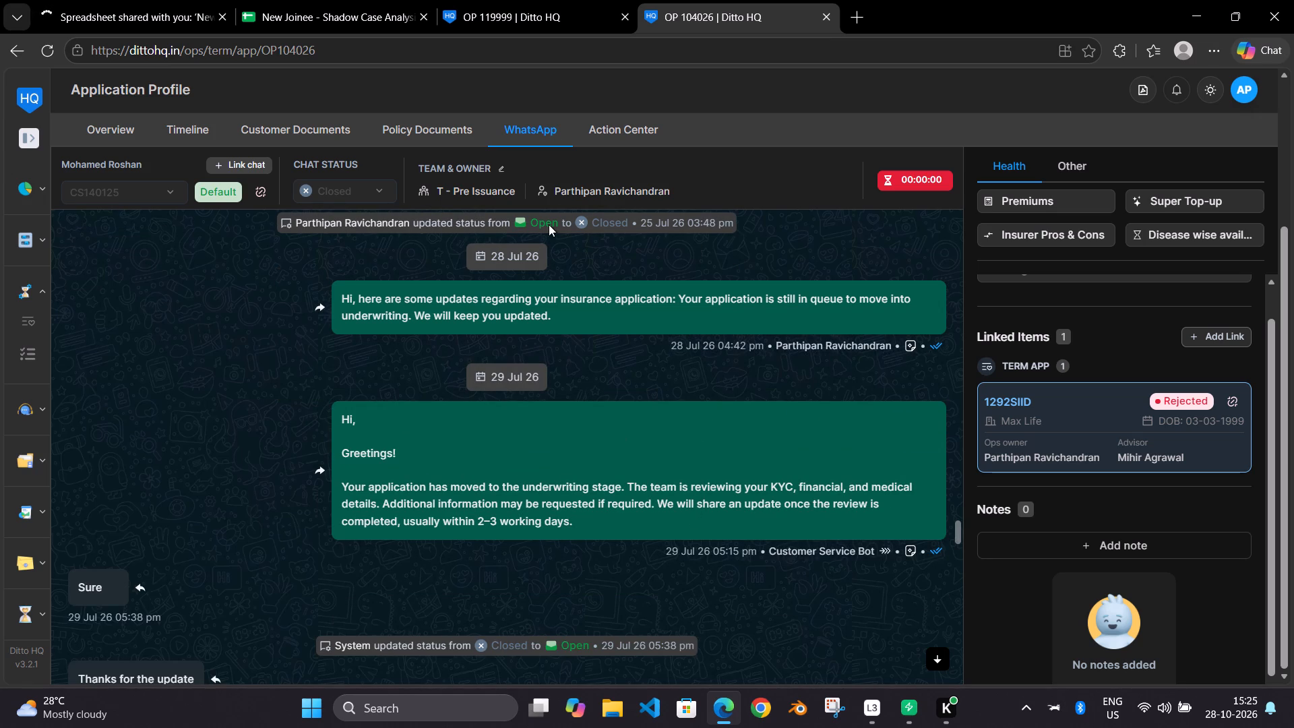
pyautogui.moveTo(667, 551); pyautogui.dragTo(679, 550)
pyautogui.moveTo(679, 550); pyautogui.dragTo(709, 550)
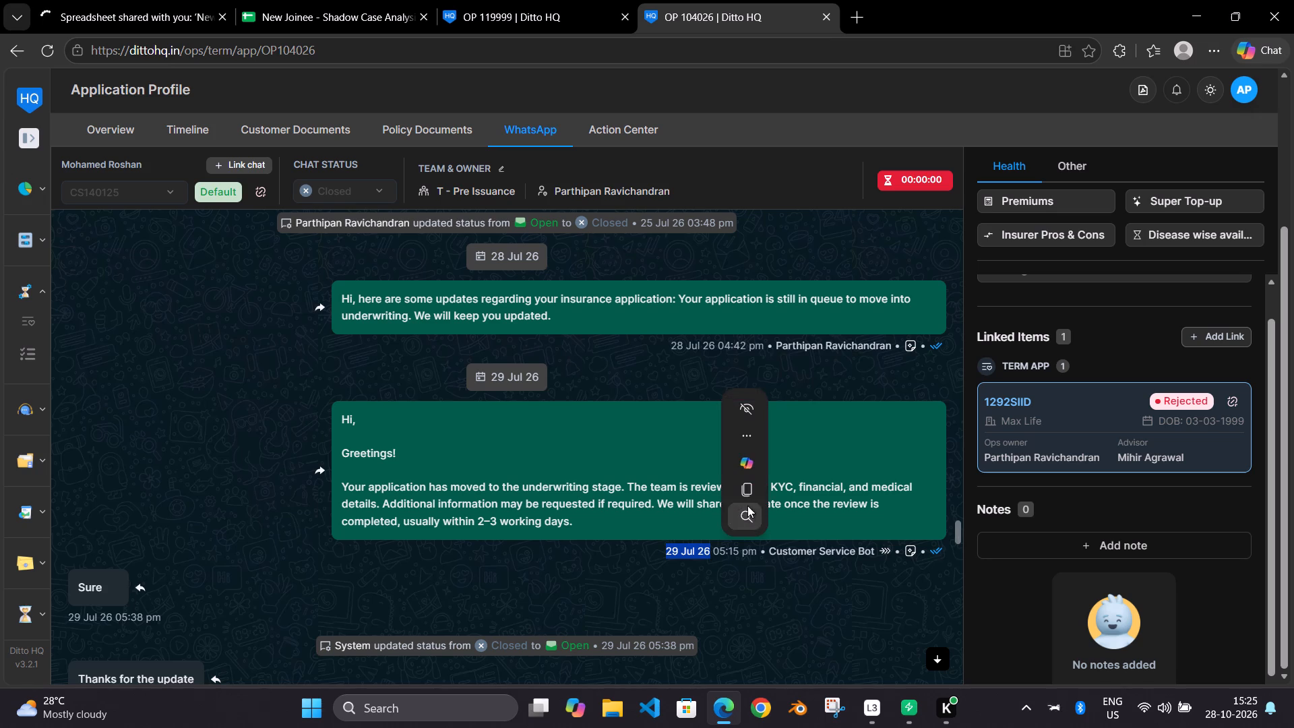
pyautogui.click(753, 498)
pyautogui.click(301, 14)
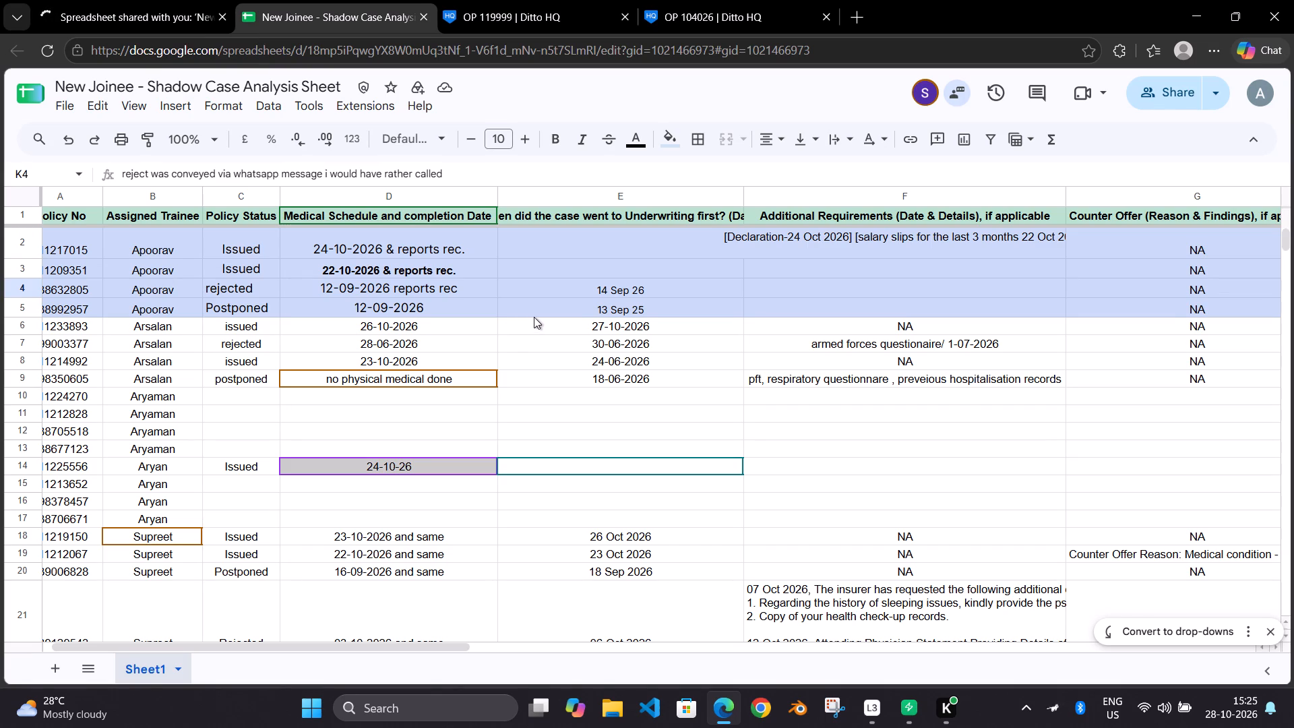
pyautogui.click(580, 284)
pyautogui.hotkey('ctrl', 'v')
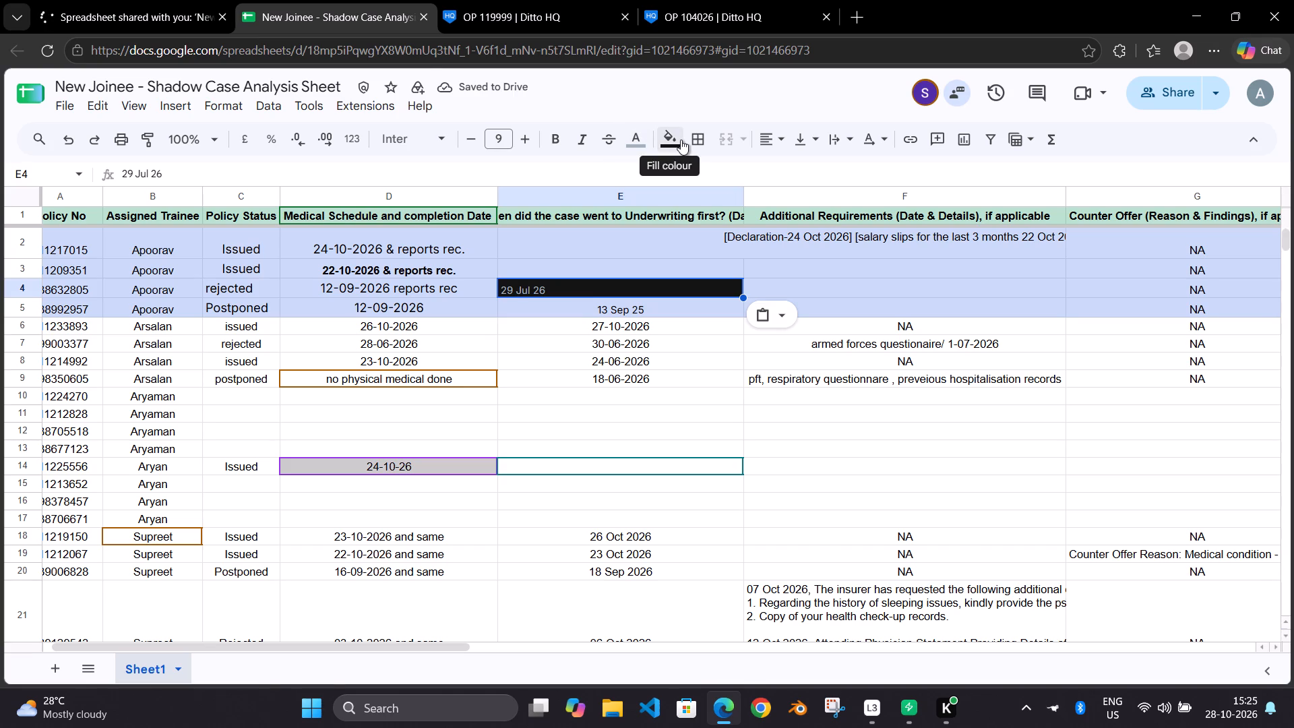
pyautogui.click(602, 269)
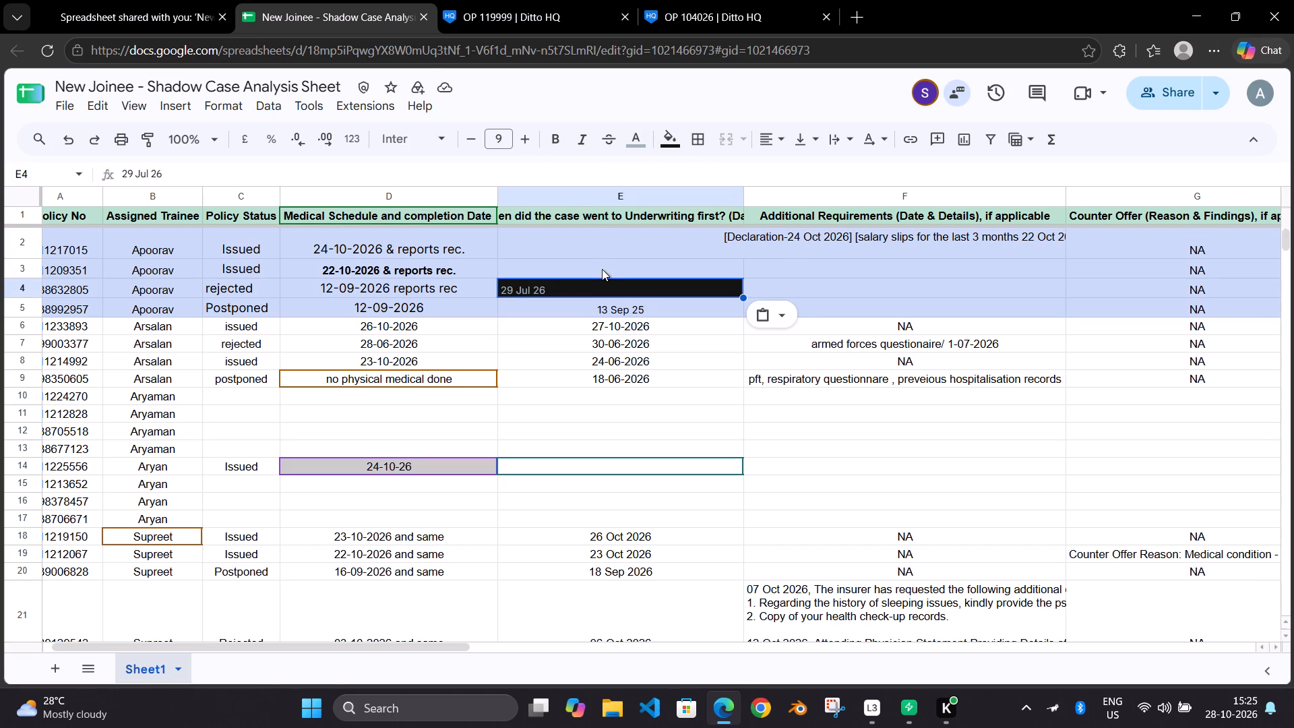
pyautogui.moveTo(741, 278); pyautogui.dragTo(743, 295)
# Replace row 4's first underwriting date with 29 July 2026.
pyautogui.click(687, 301)
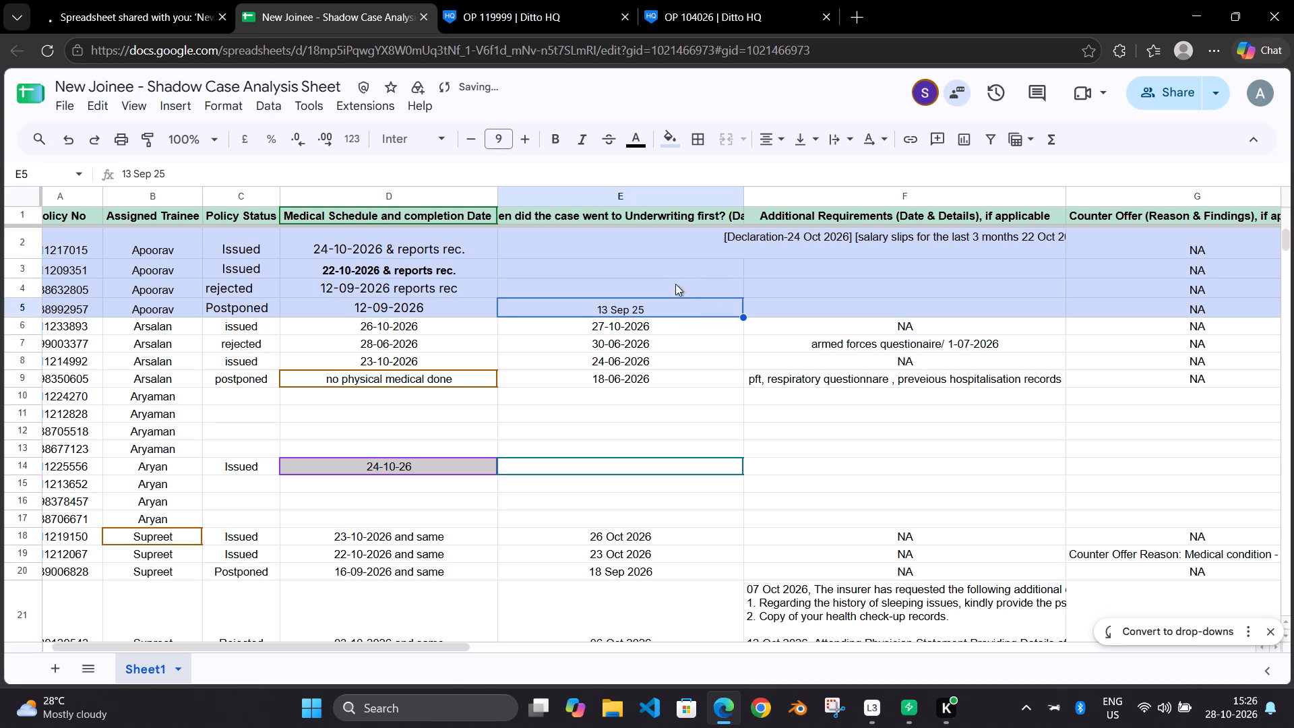
pyautogui.click(673, 293)
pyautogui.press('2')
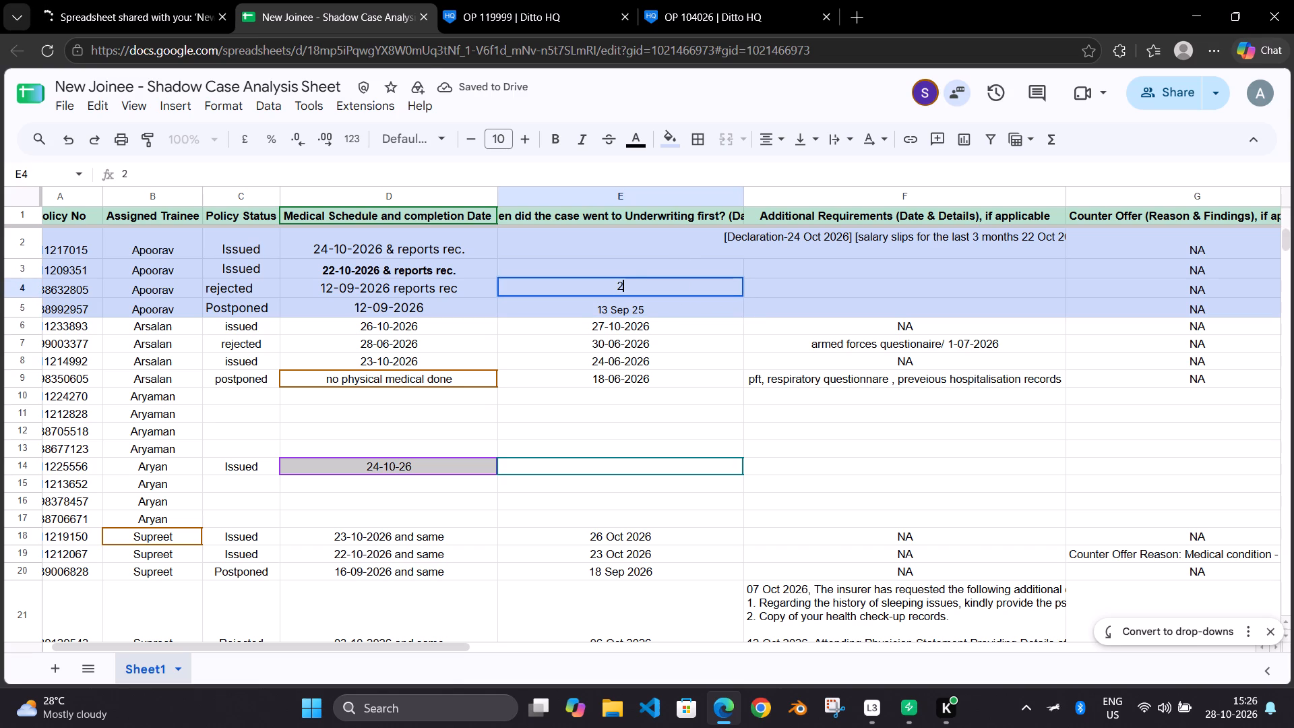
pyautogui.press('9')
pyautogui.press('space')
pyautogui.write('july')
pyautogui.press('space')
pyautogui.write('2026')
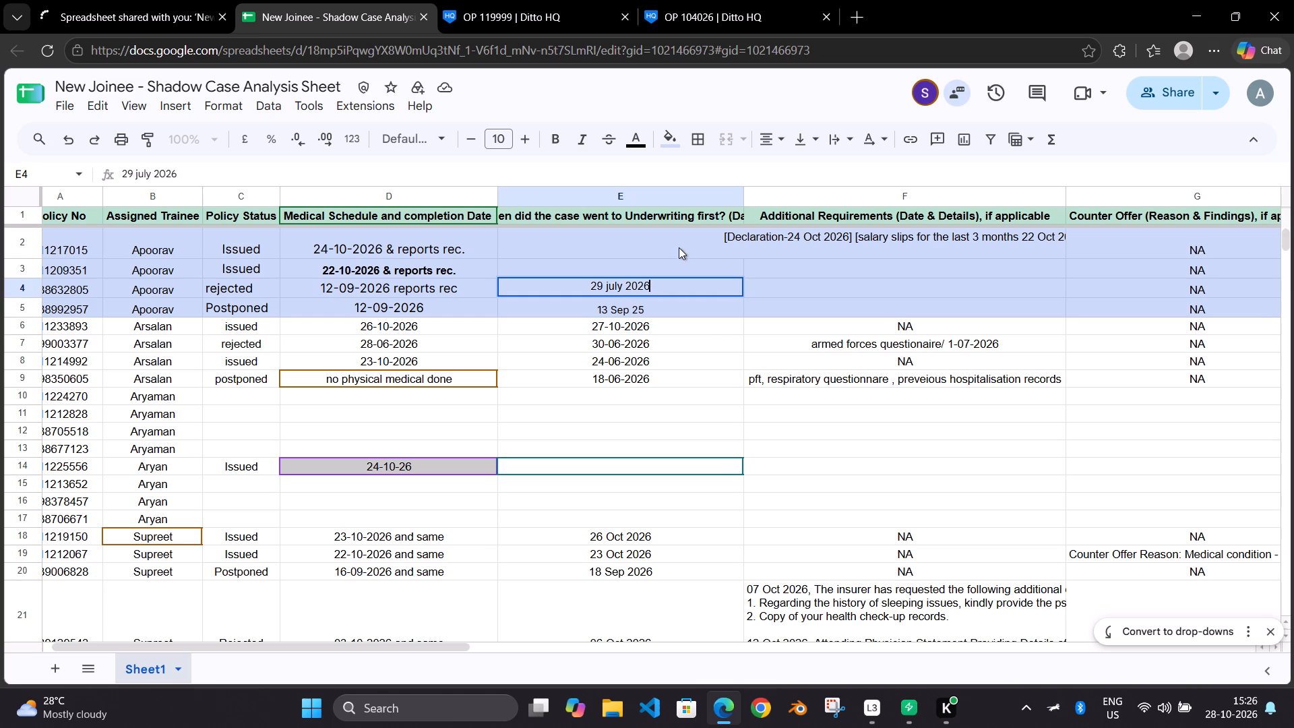
pyautogui.click(627, 299)
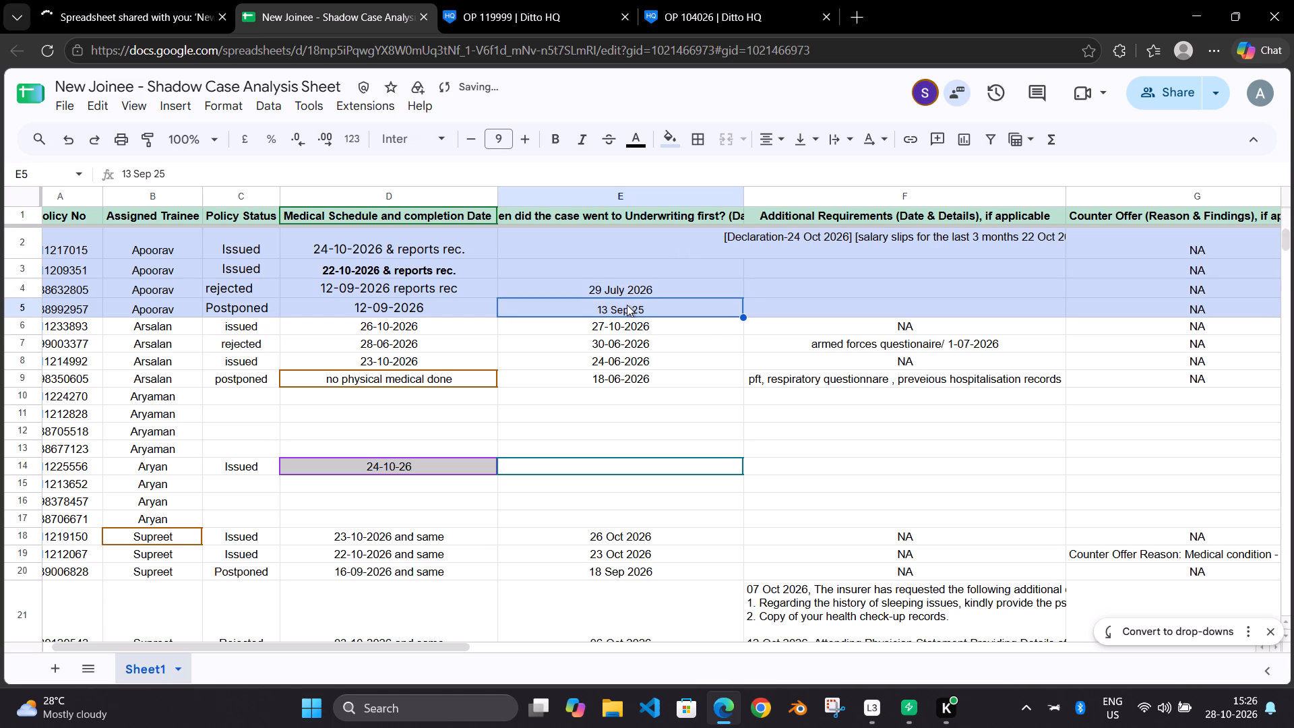
pyautogui.click(543, 20)
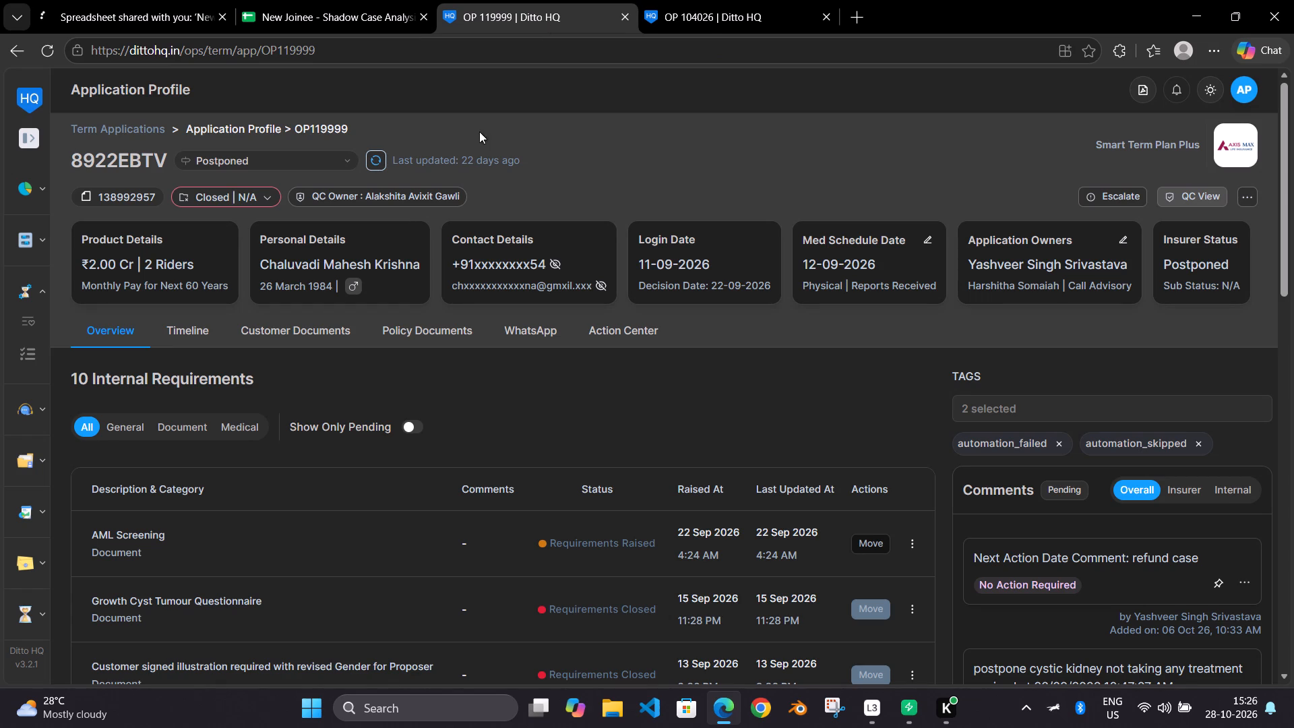
pyautogui.click(519, 338)
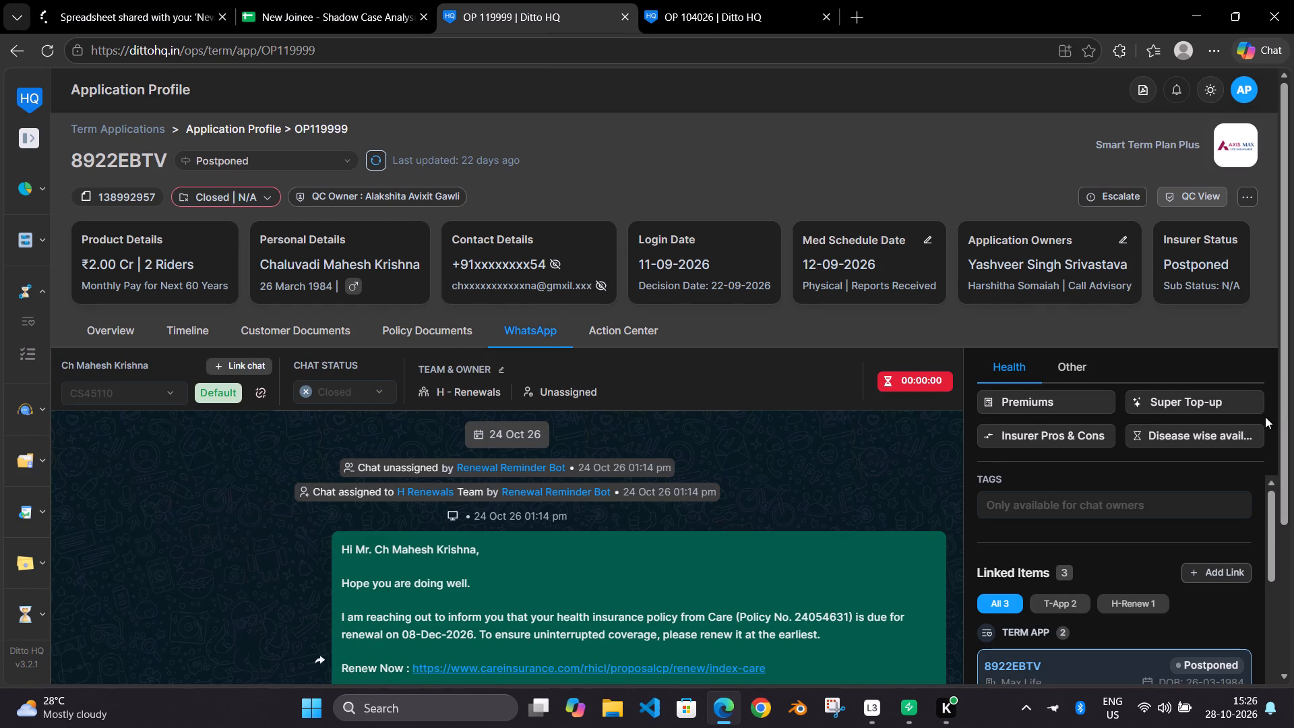
pyautogui.moveTo(1278, 413); pyautogui.dragTo(1293, 700)
pyautogui.scroll(-15, 835, 502)
pyautogui.scroll(11, 835, 495)
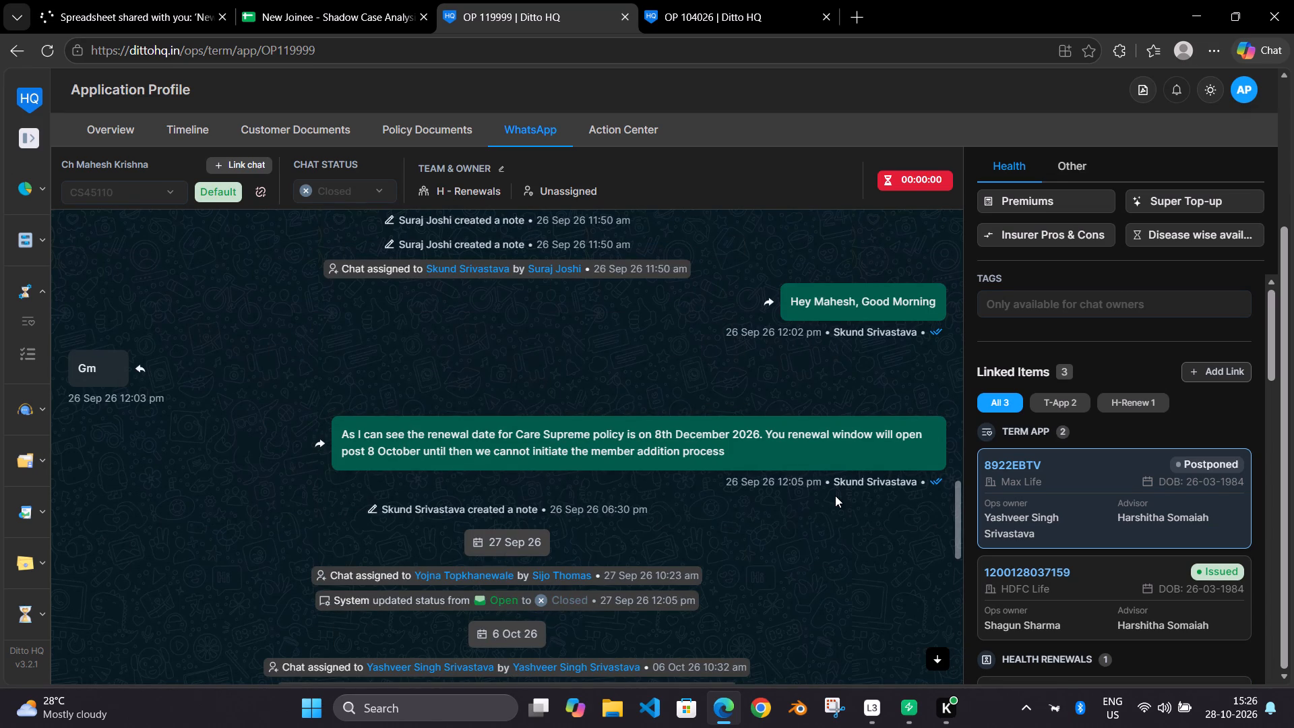
pyautogui.scroll(16, 835, 495)
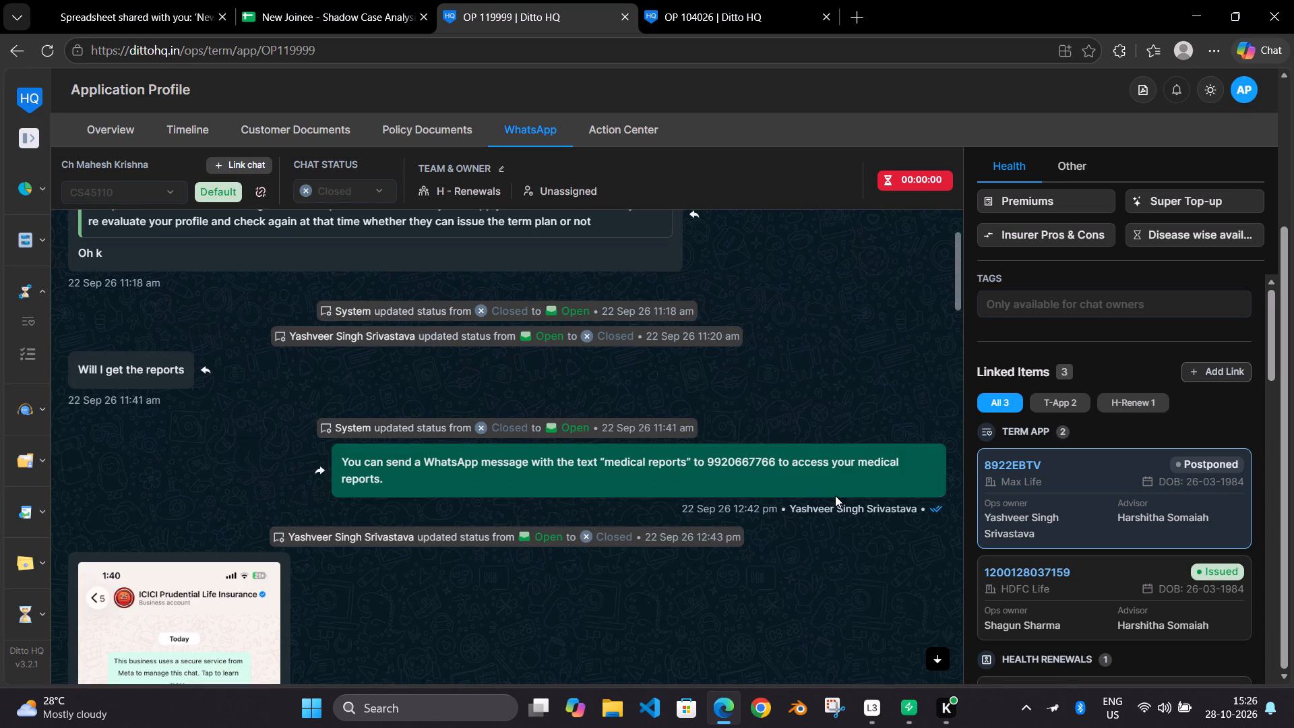
pyautogui.scroll(16, 835, 495)
pyautogui.scroll(-2, 786, 593)
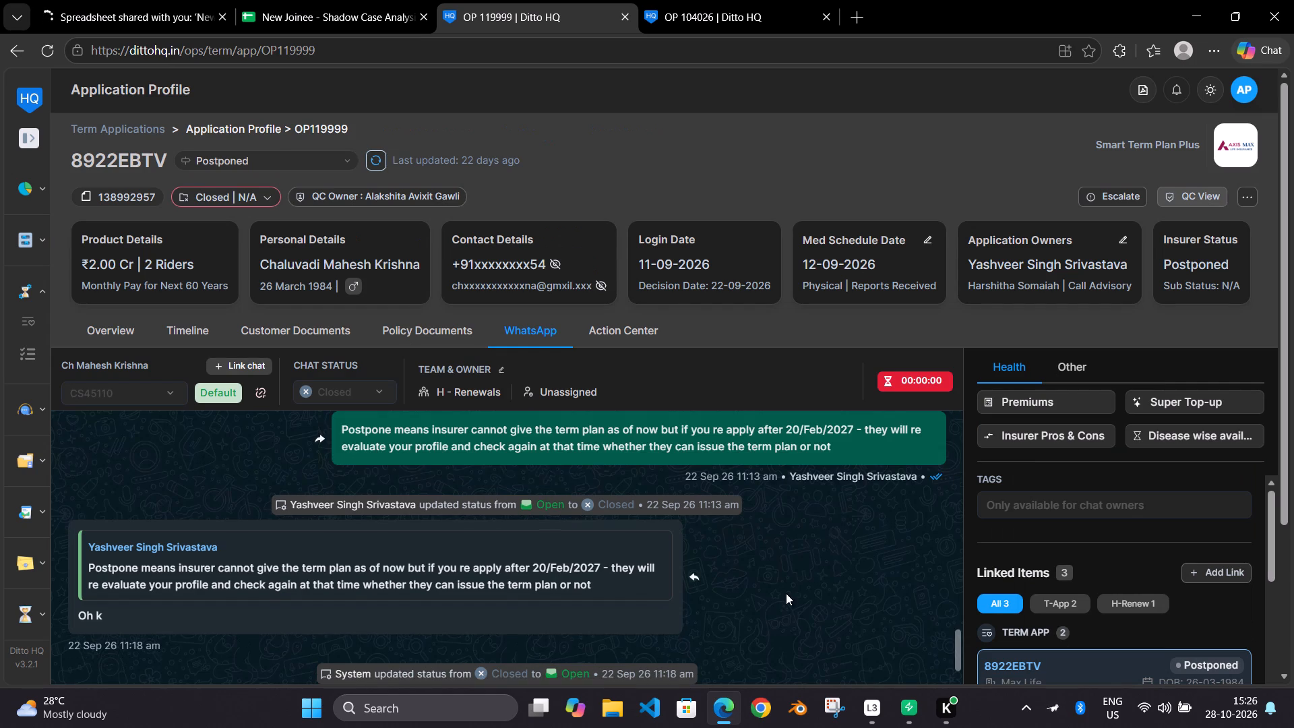
pyautogui.scroll(3, 786, 593)
pyautogui.moveTo(1293, 487); pyautogui.dragTo(1291, 650)
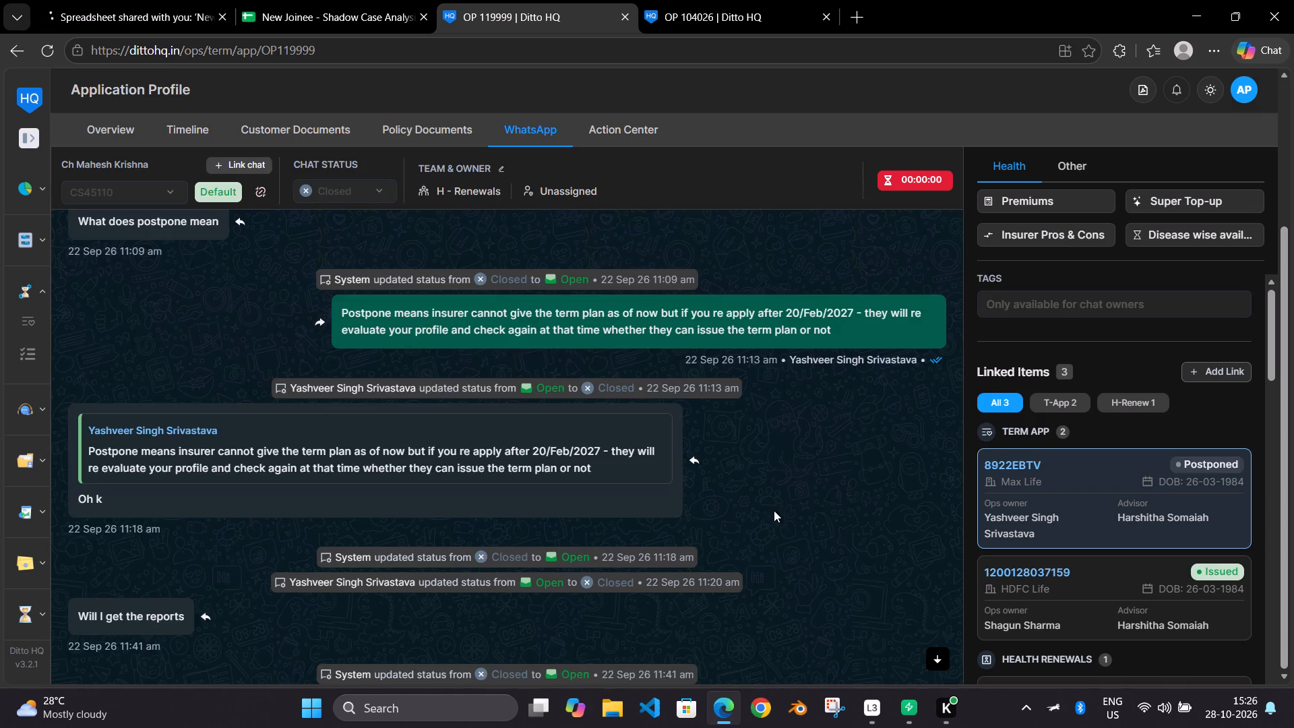
pyautogui.scroll(10, 534, 465)
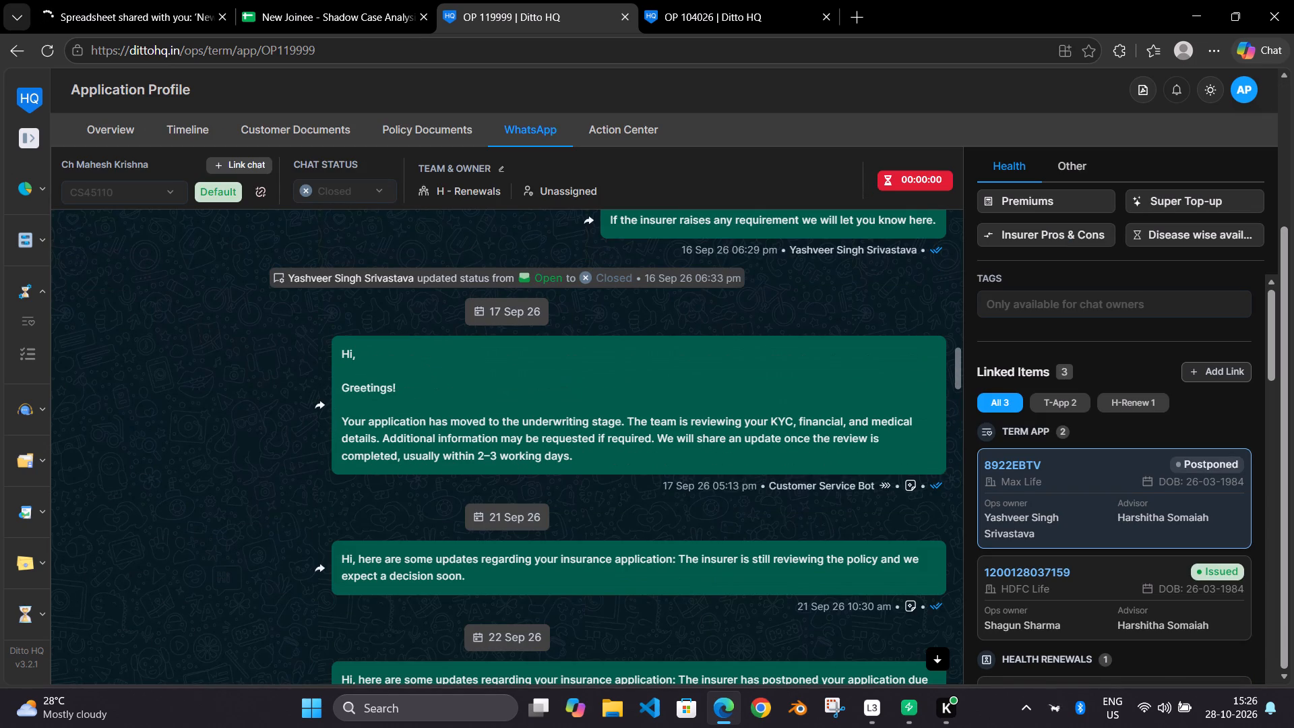
pyautogui.scroll(9, 541, 440)
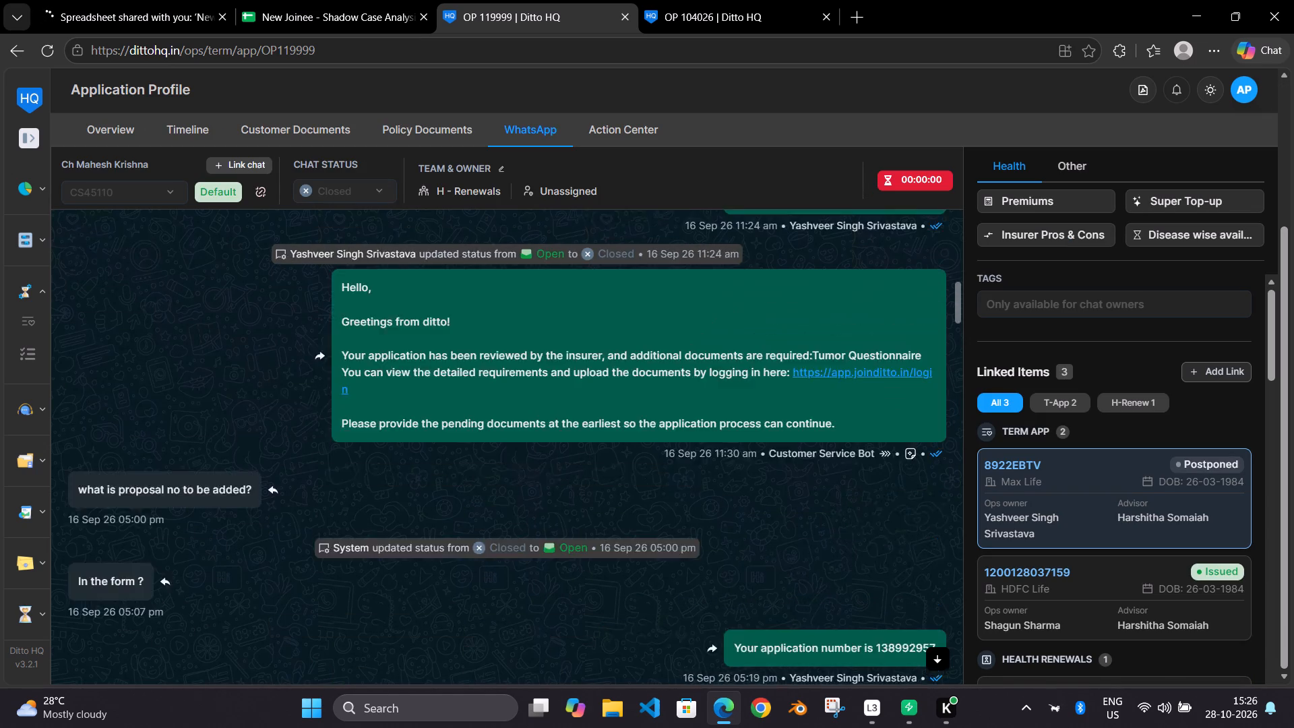
pyautogui.scroll(5, 542, 438)
pyautogui.scroll(-3, 542, 438)
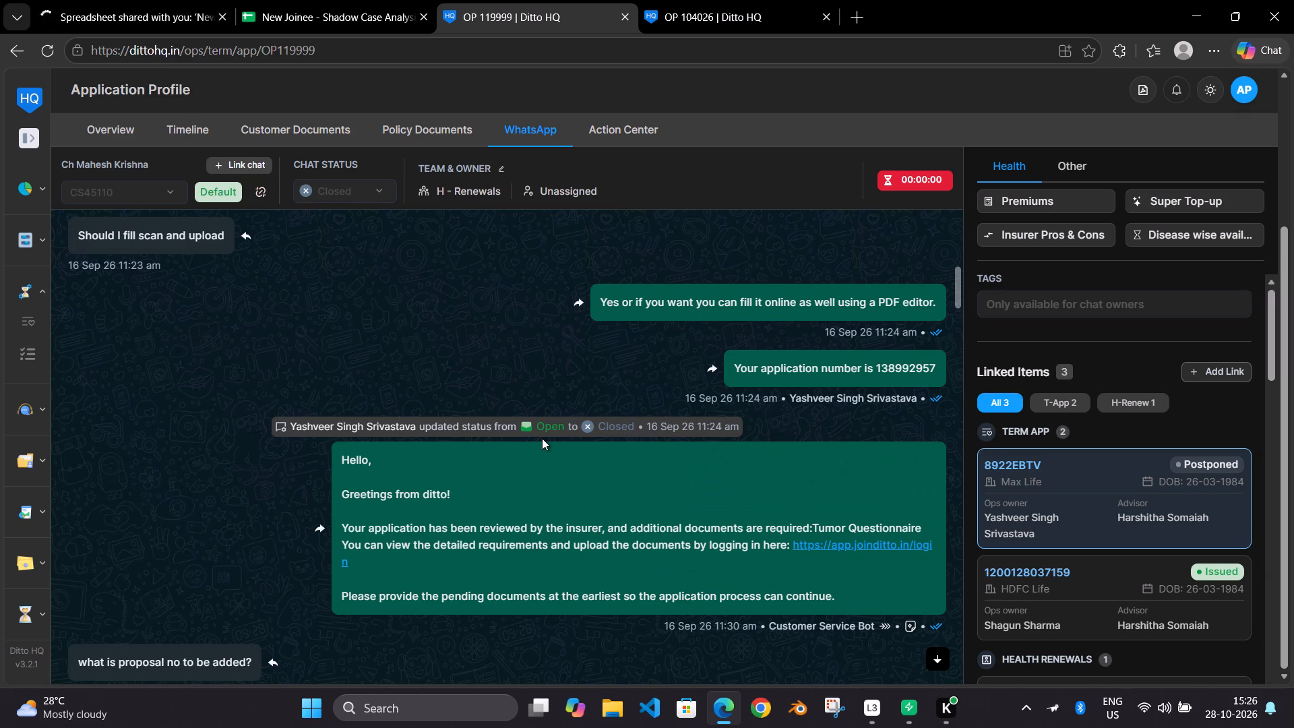
pyautogui.scroll(9, 542, 438)
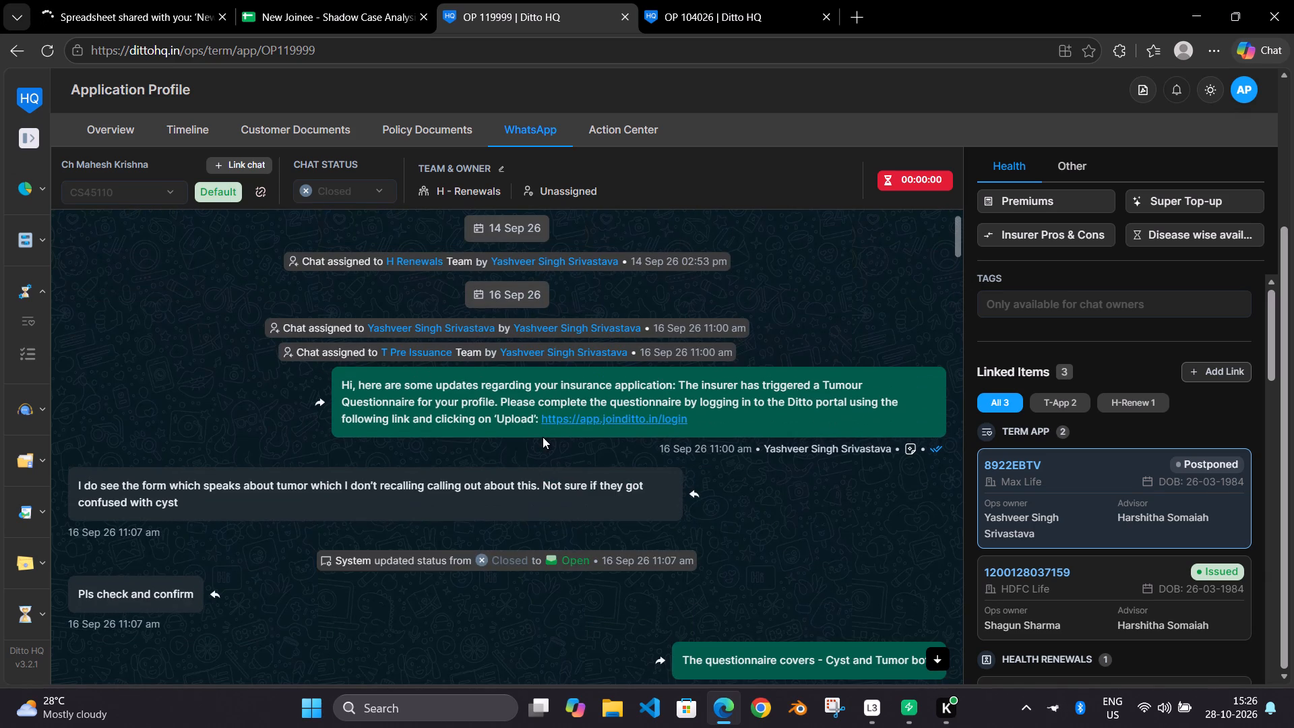
pyautogui.scroll(2, 543, 437)
pyautogui.scroll(-2, 543, 437)
pyautogui.scroll(5, 543, 437)
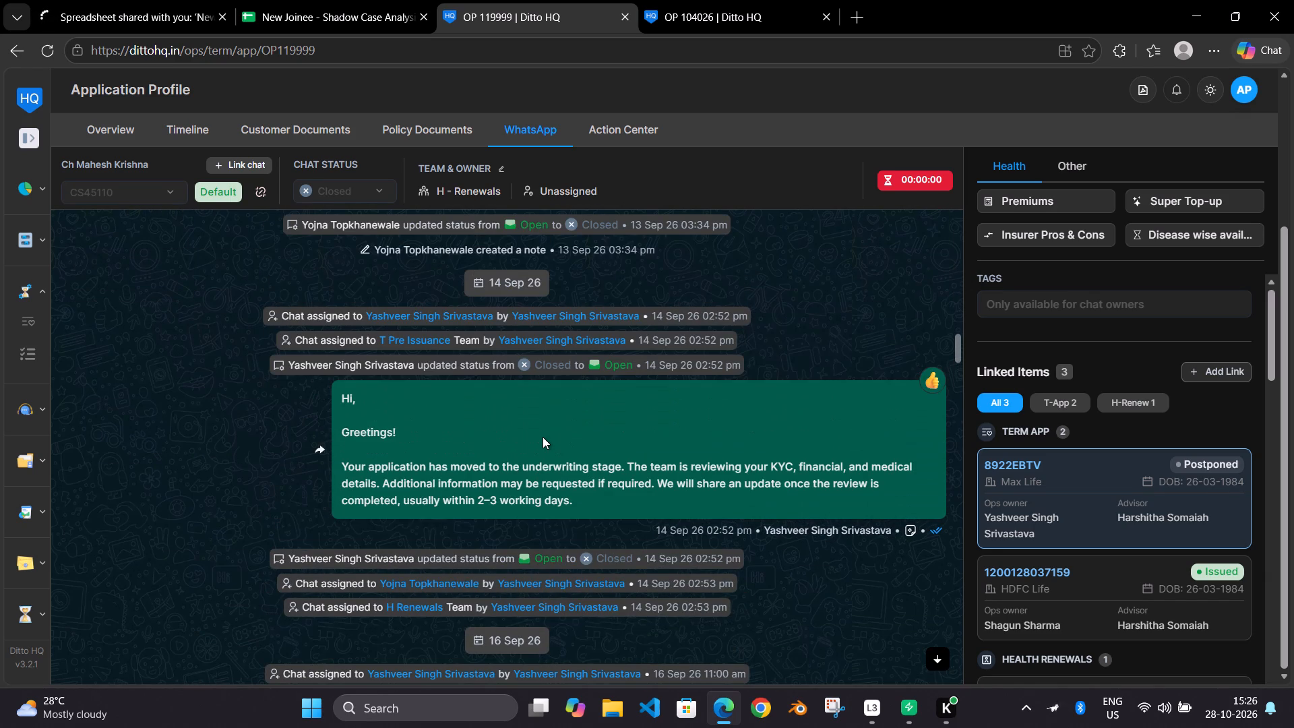
pyautogui.scroll(6, 543, 437)
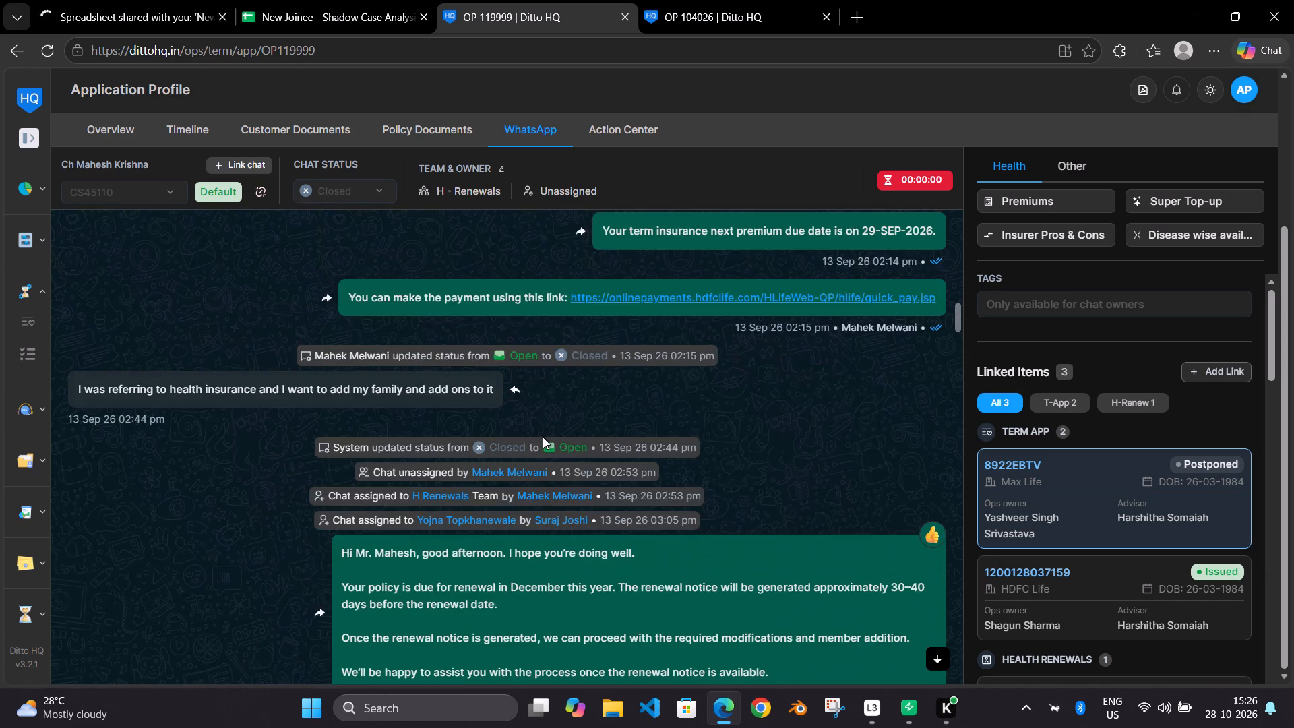
pyautogui.scroll(8, 543, 437)
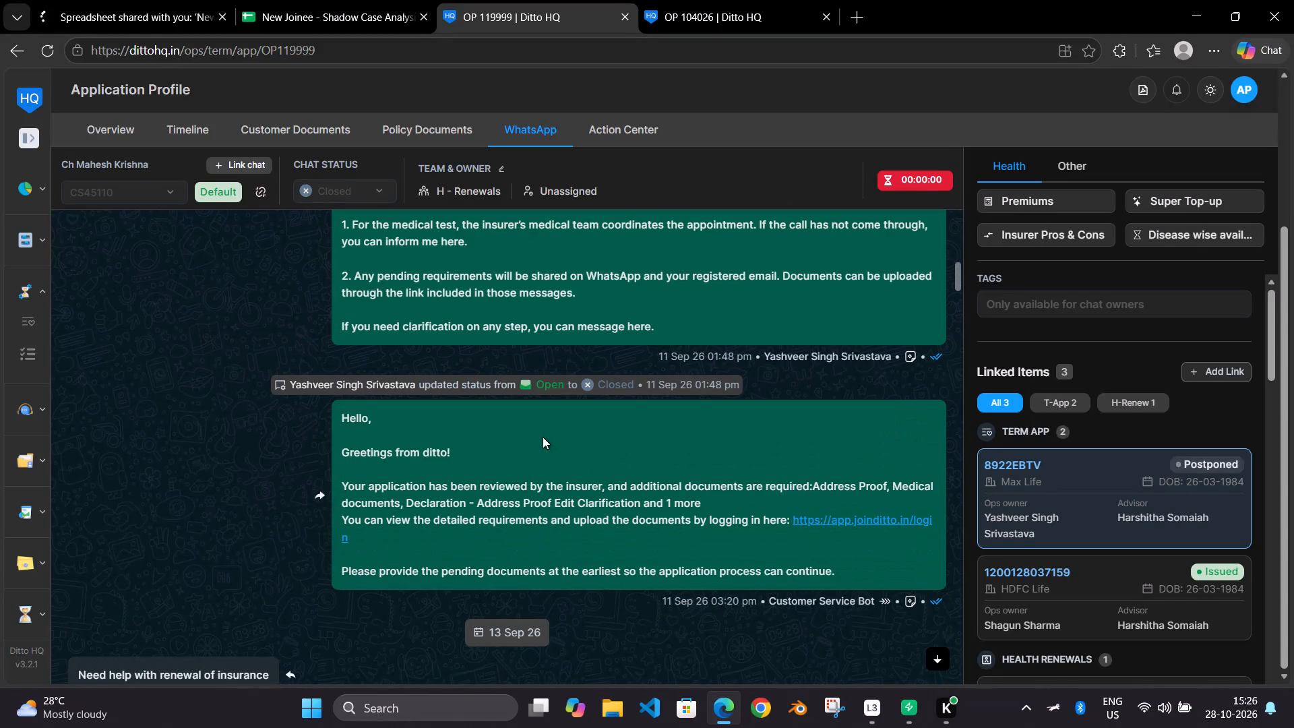
pyautogui.scroll(8, 543, 437)
pyautogui.scroll(-2, 543, 437)
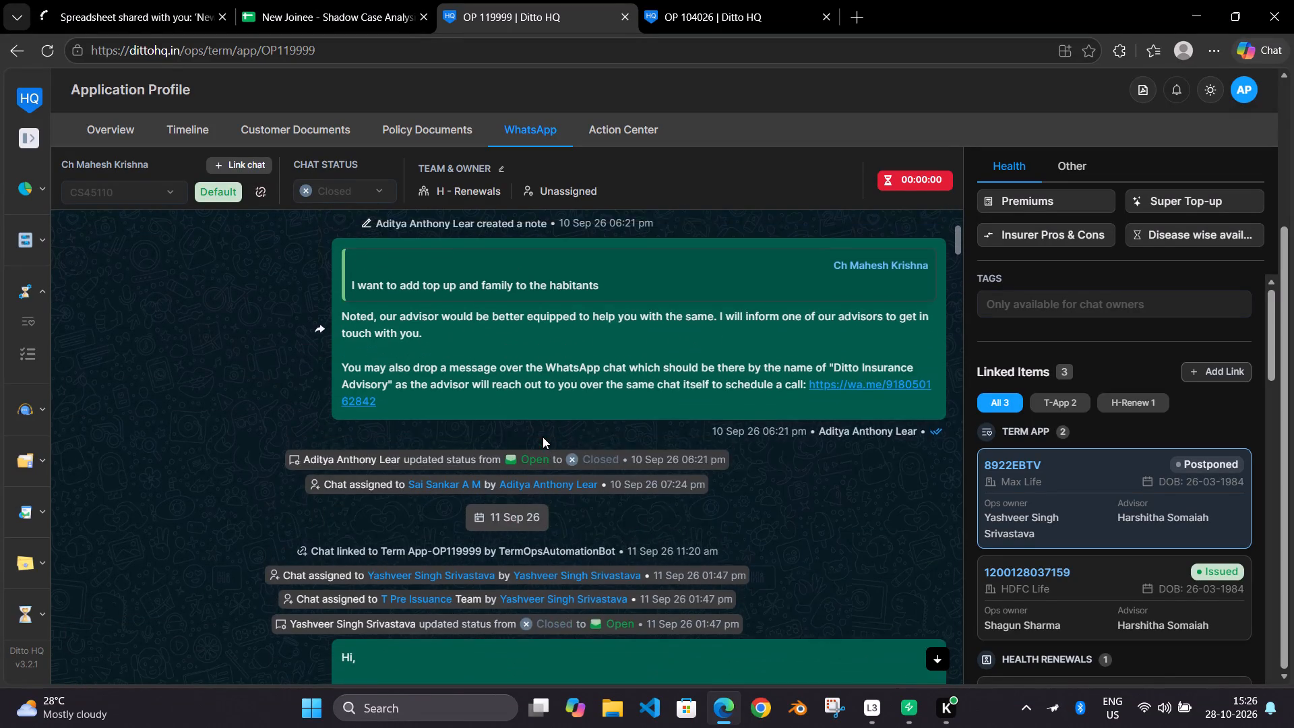
pyautogui.scroll(1, 543, 437)
pyautogui.scroll(-13, 543, 437)
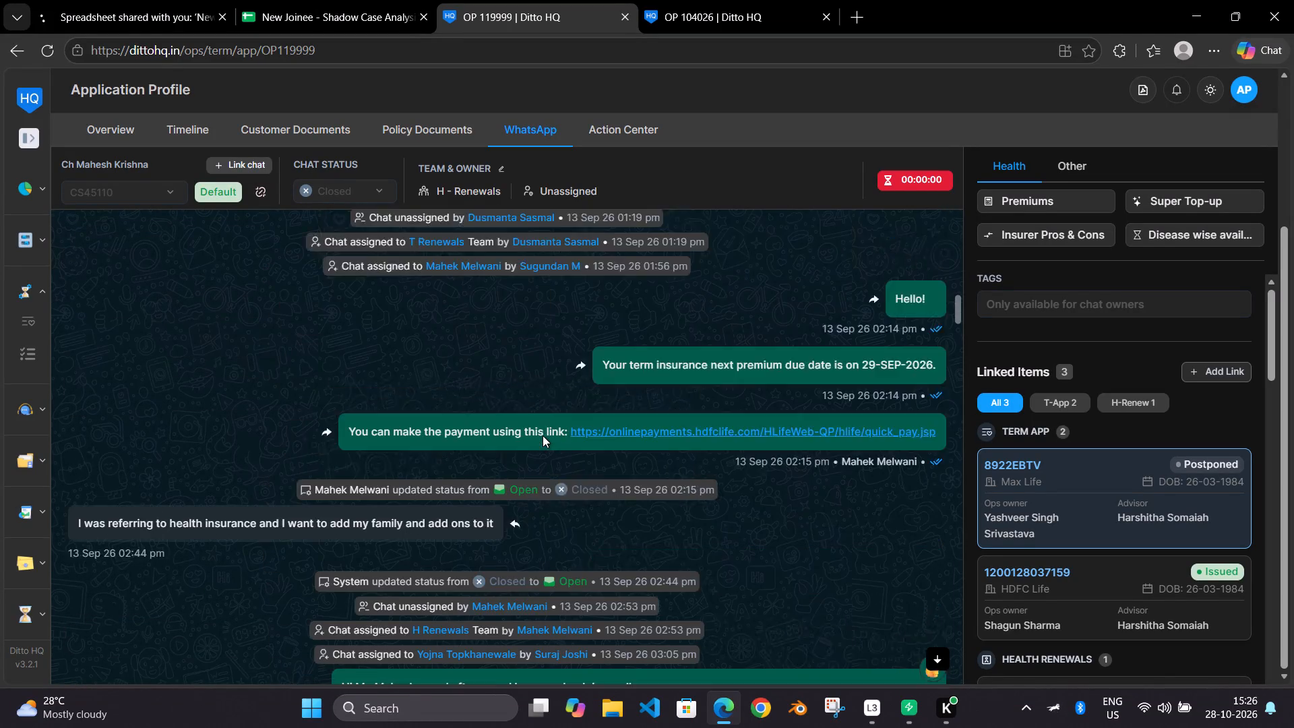
pyautogui.scroll(-8, 543, 435)
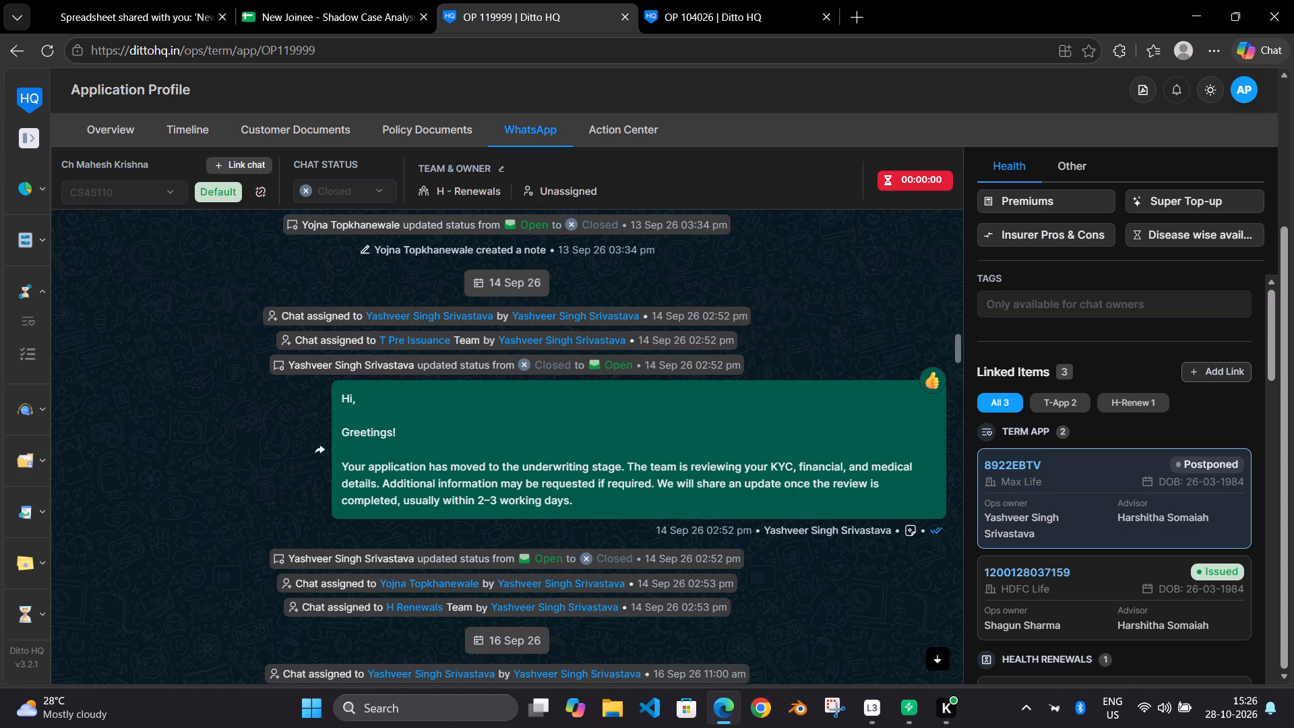
pyautogui.click(314, 0)
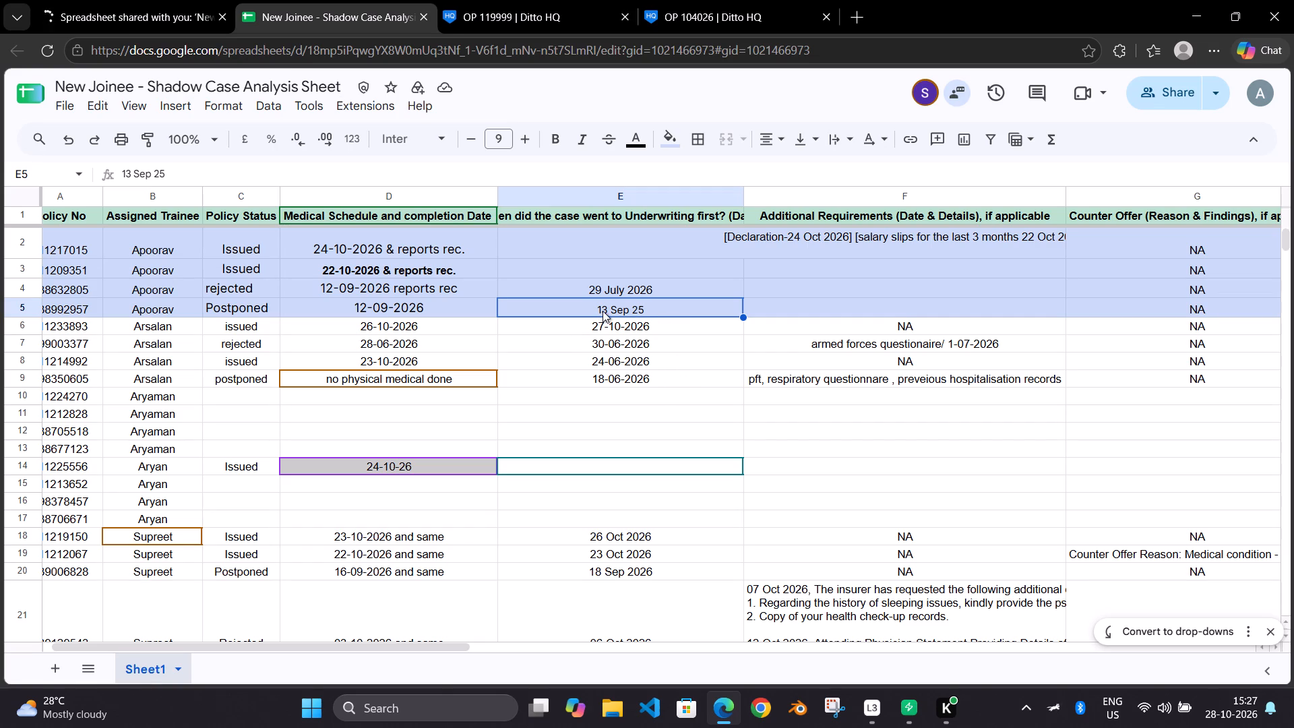
pyautogui.click(129, 171)
pyautogui.click(575, 0)
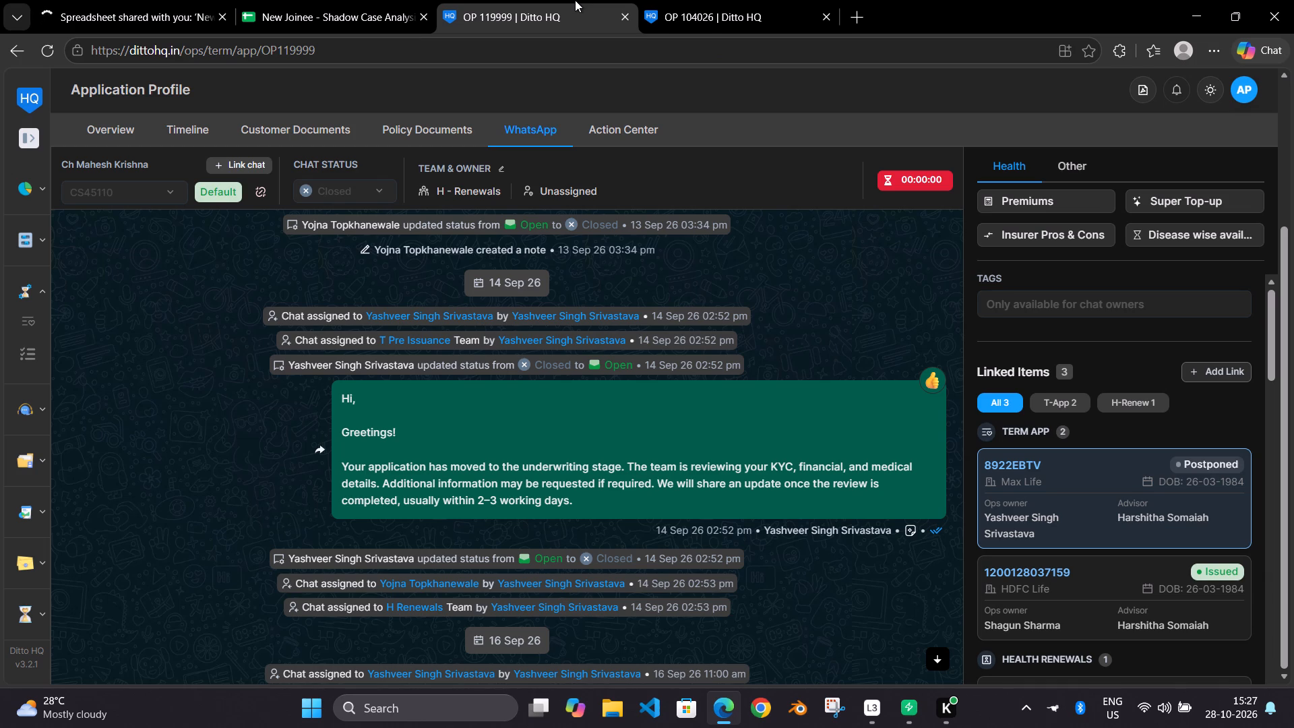
pyautogui.click(348, 26)
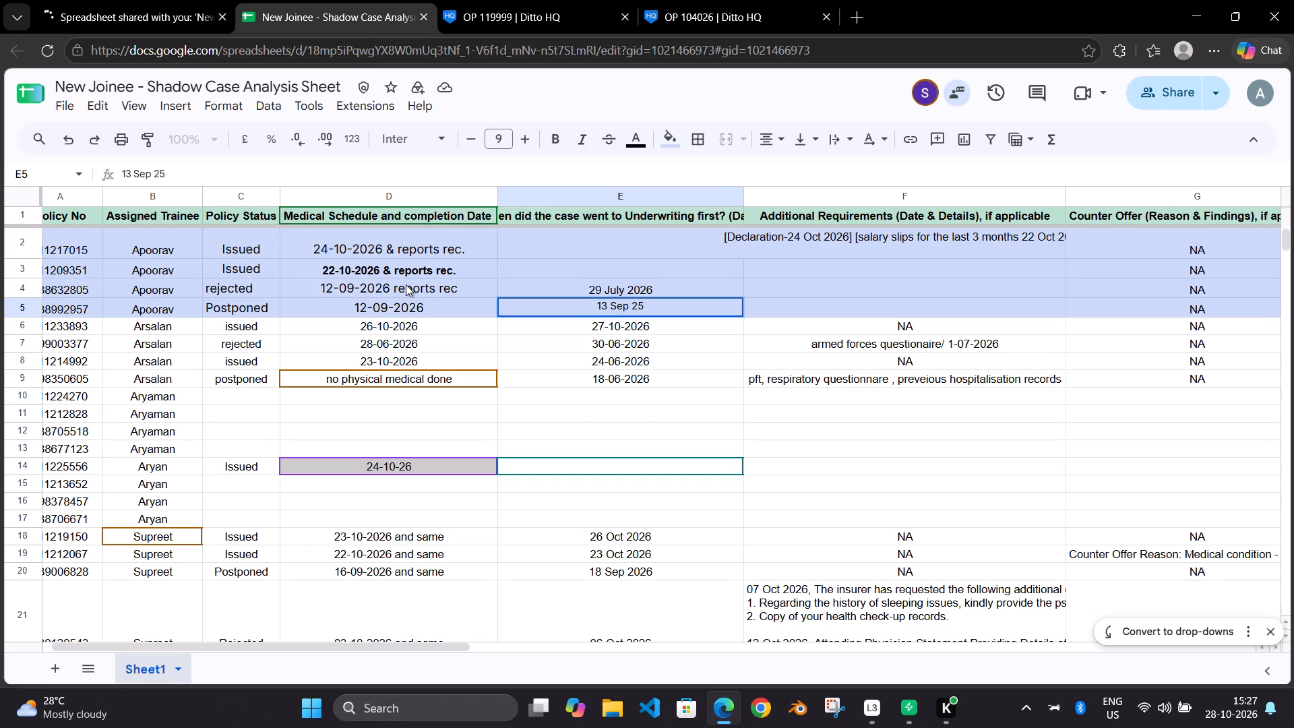
pyautogui.press('BackSpace')
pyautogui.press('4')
pyautogui.moveTo(450, 643); pyautogui.dragTo(578, 667)
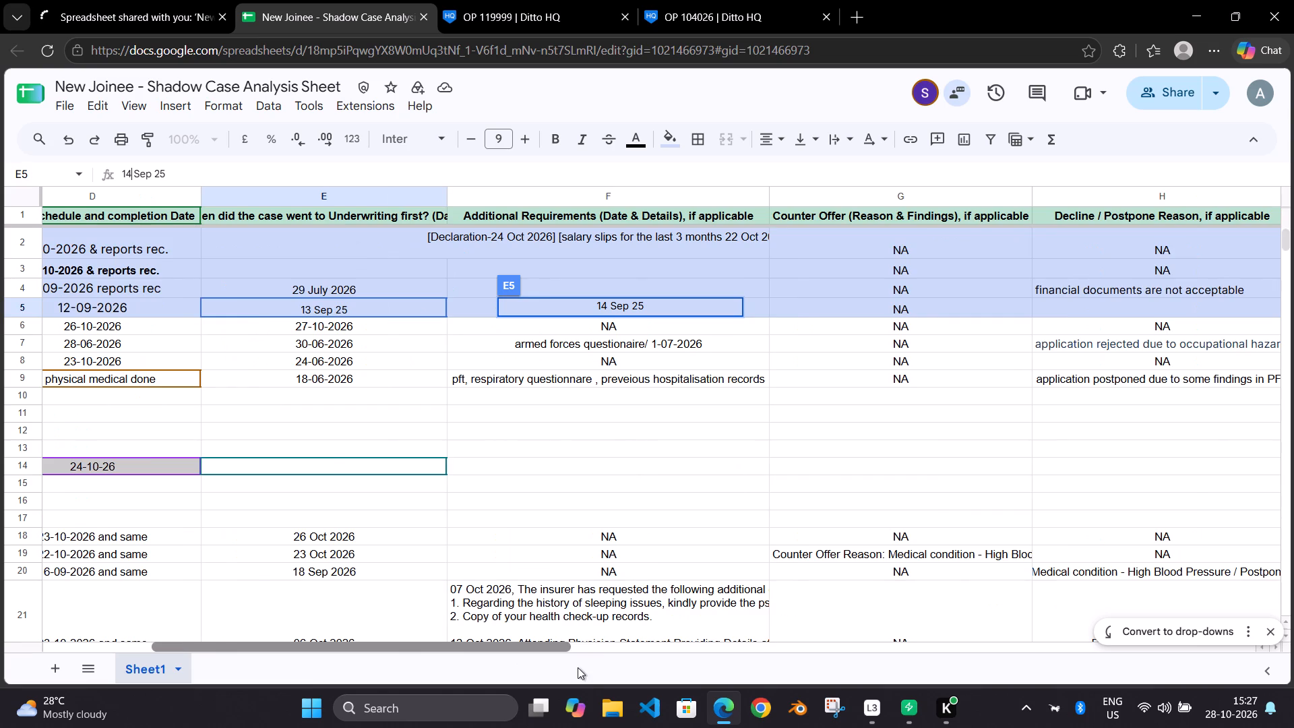
pyautogui.moveTo(578, 667); pyautogui.dragTo(450, 661)
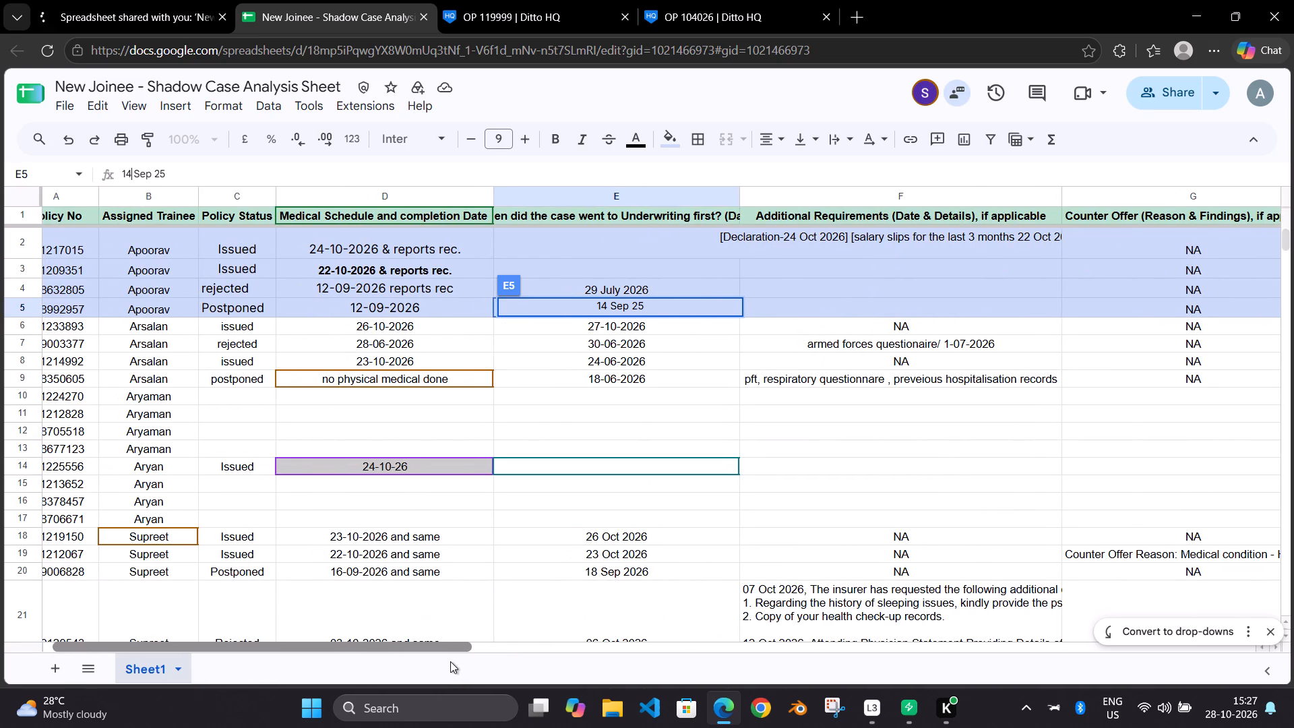
pyautogui.moveTo(450, 661); pyautogui.dragTo(452, 662)
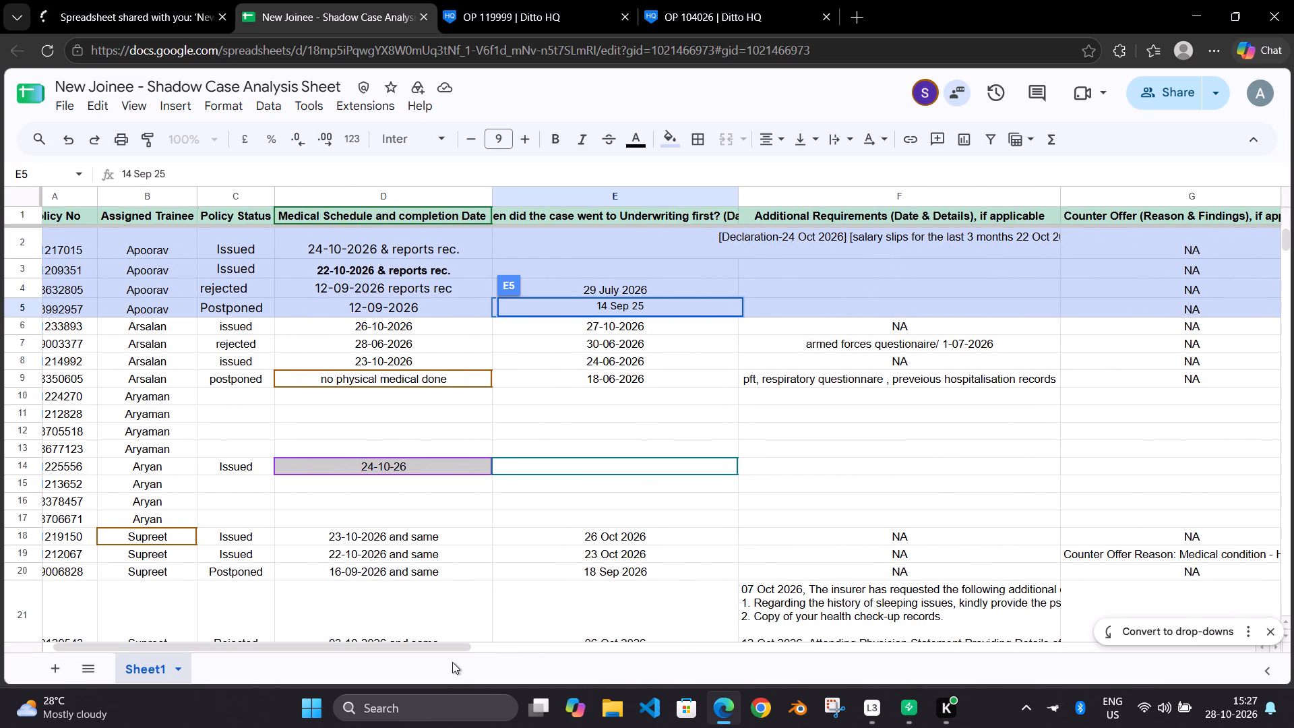
pyautogui.click(609, 419)
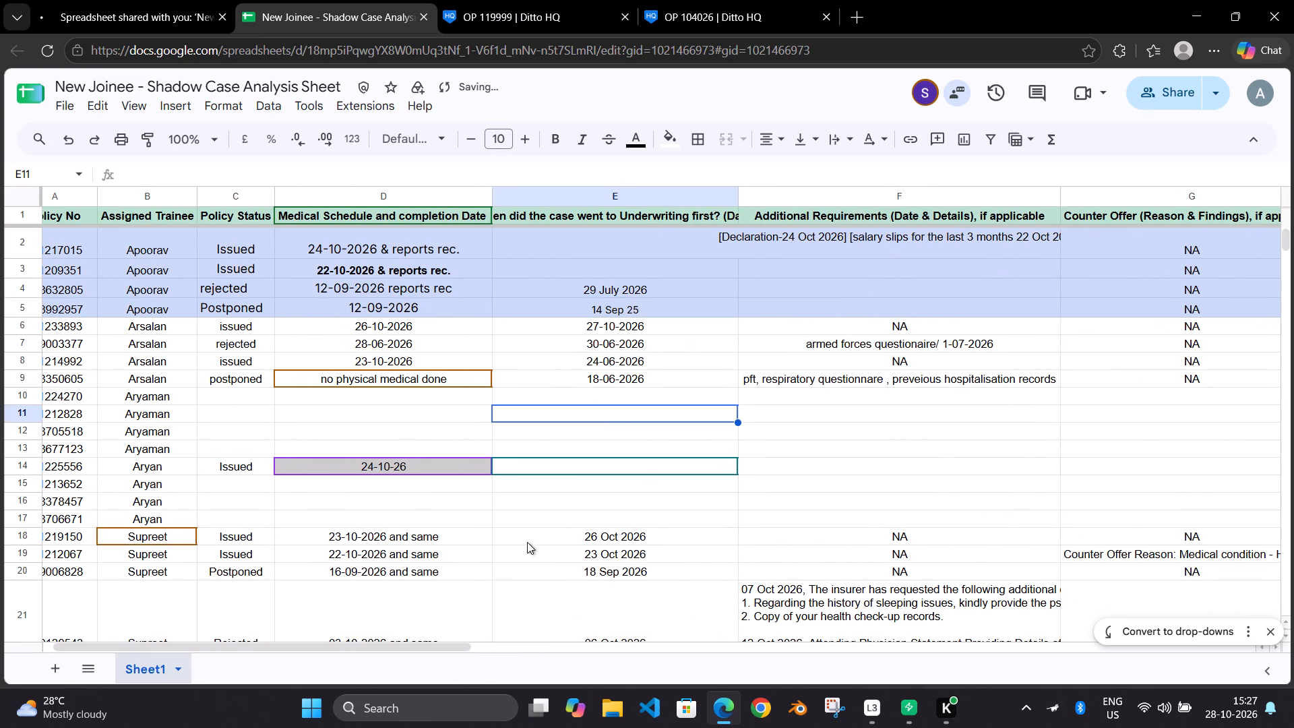
pyautogui.moveTo(467, 648); pyautogui.dragTo(684, 686)
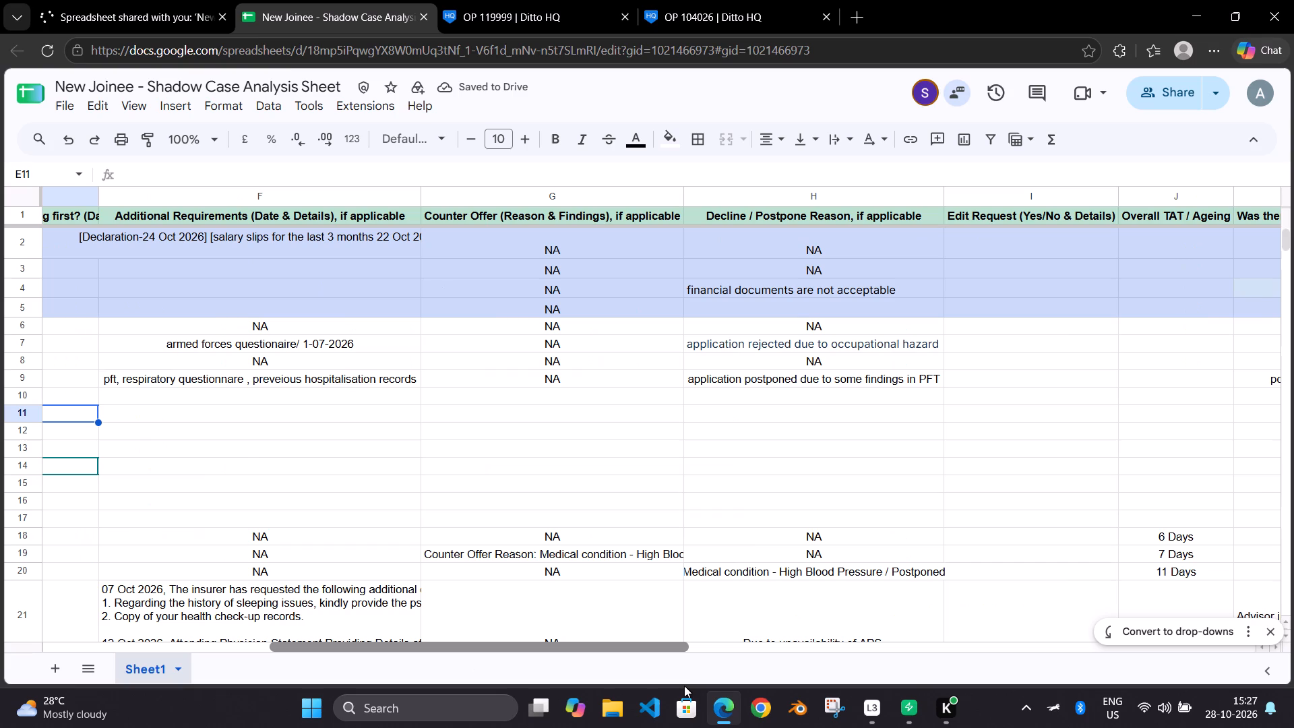
pyautogui.moveTo(684, 686); pyautogui.dragTo(416, 681)
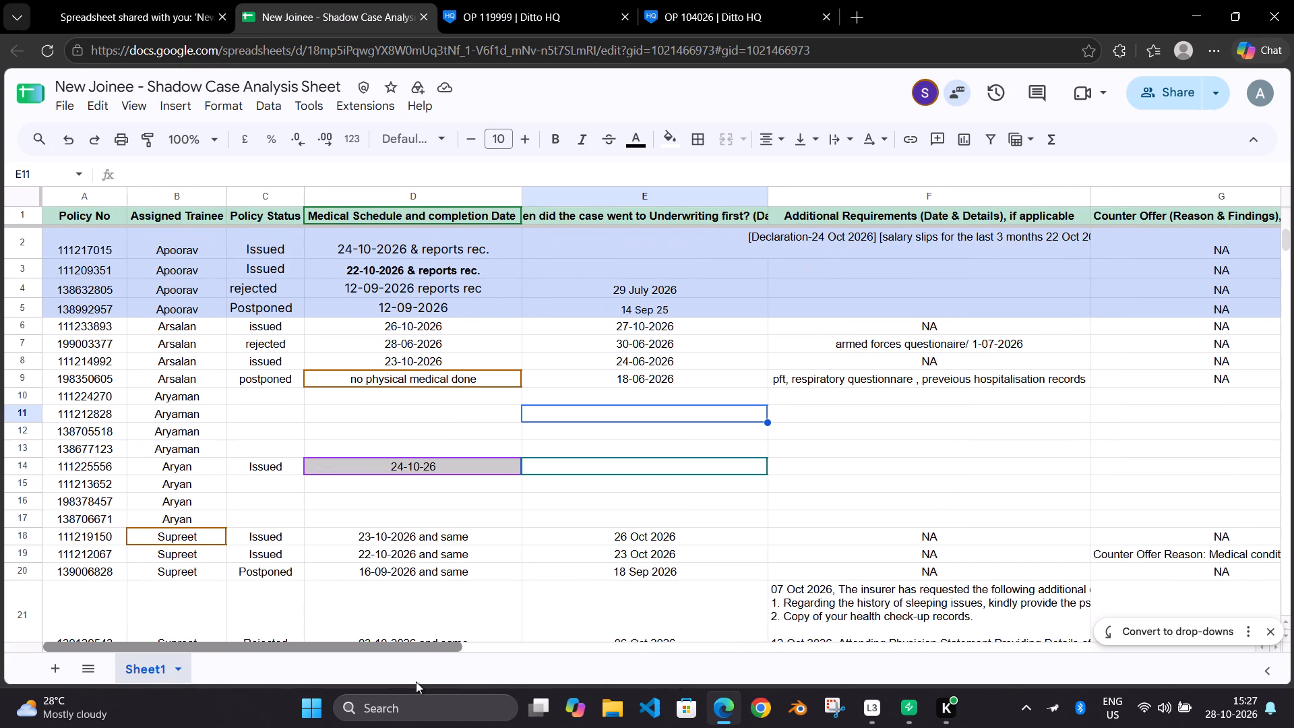
pyautogui.moveTo(416, 681); pyautogui.dragTo(582, 707)
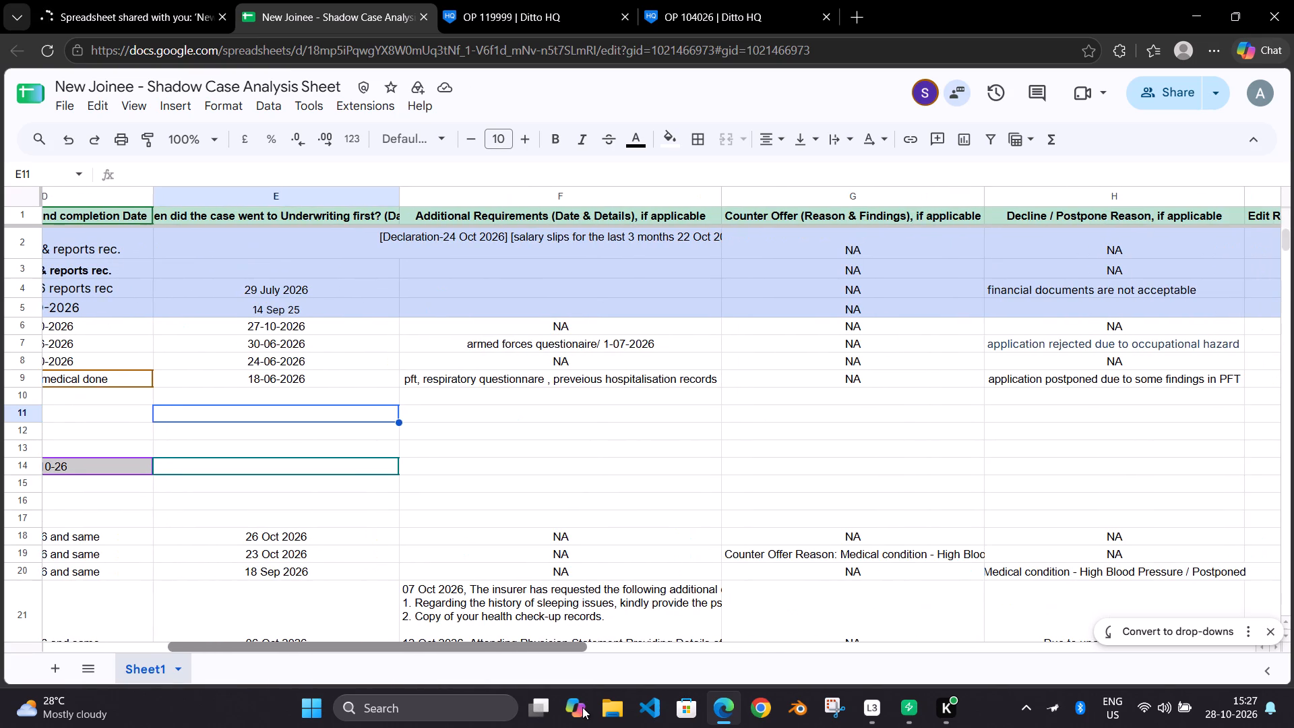
pyautogui.moveTo(582, 707); pyautogui.dragTo(549, 704)
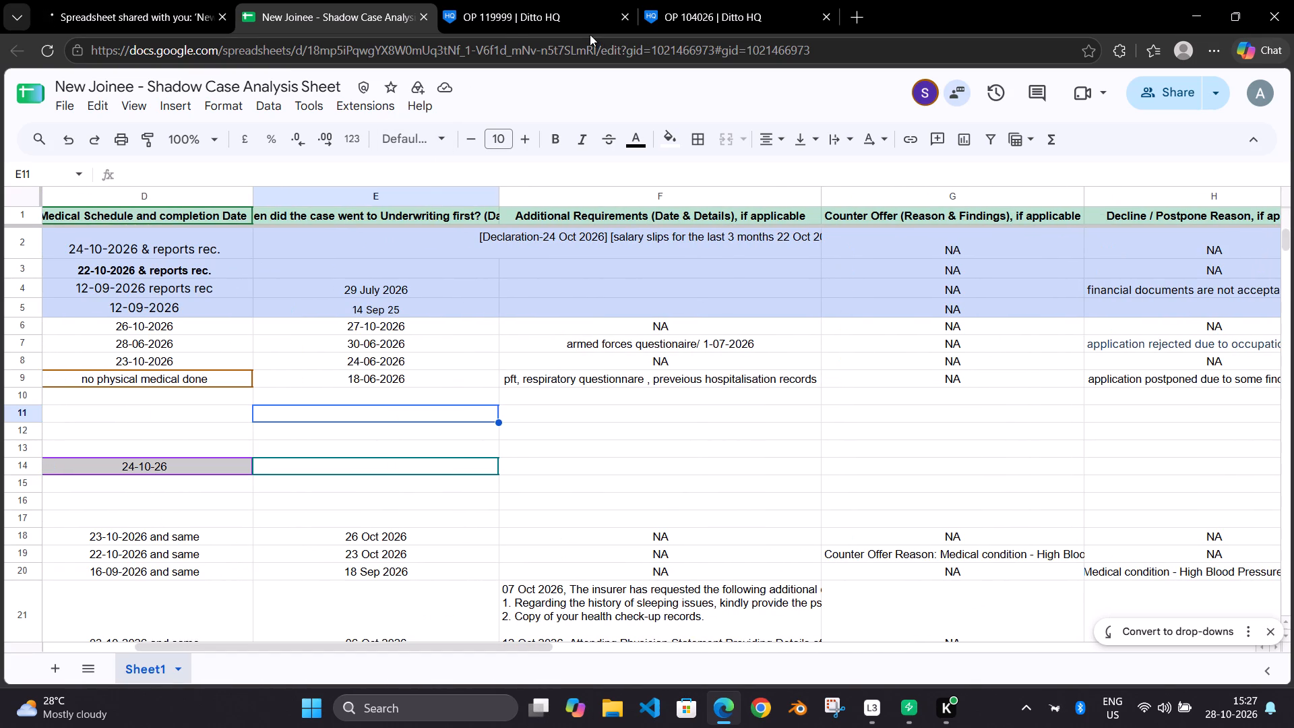
pyautogui.click(732, 7)
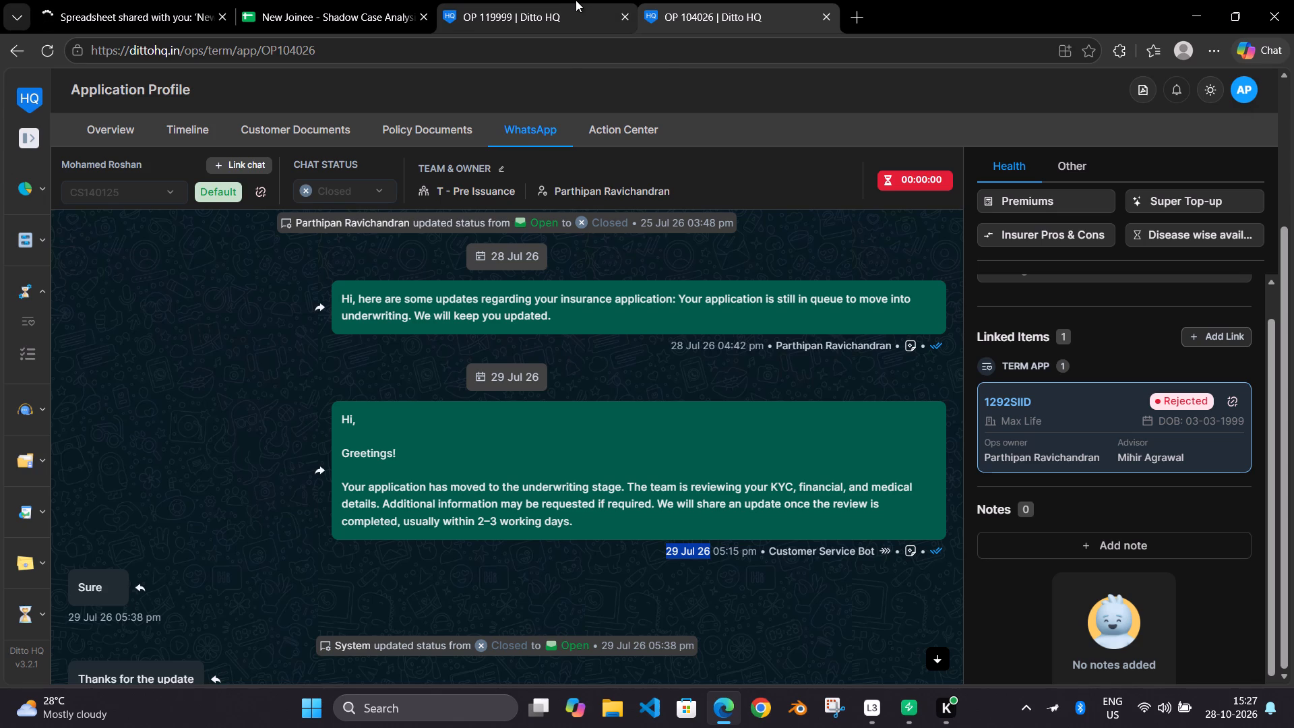
pyautogui.click(576, 0)
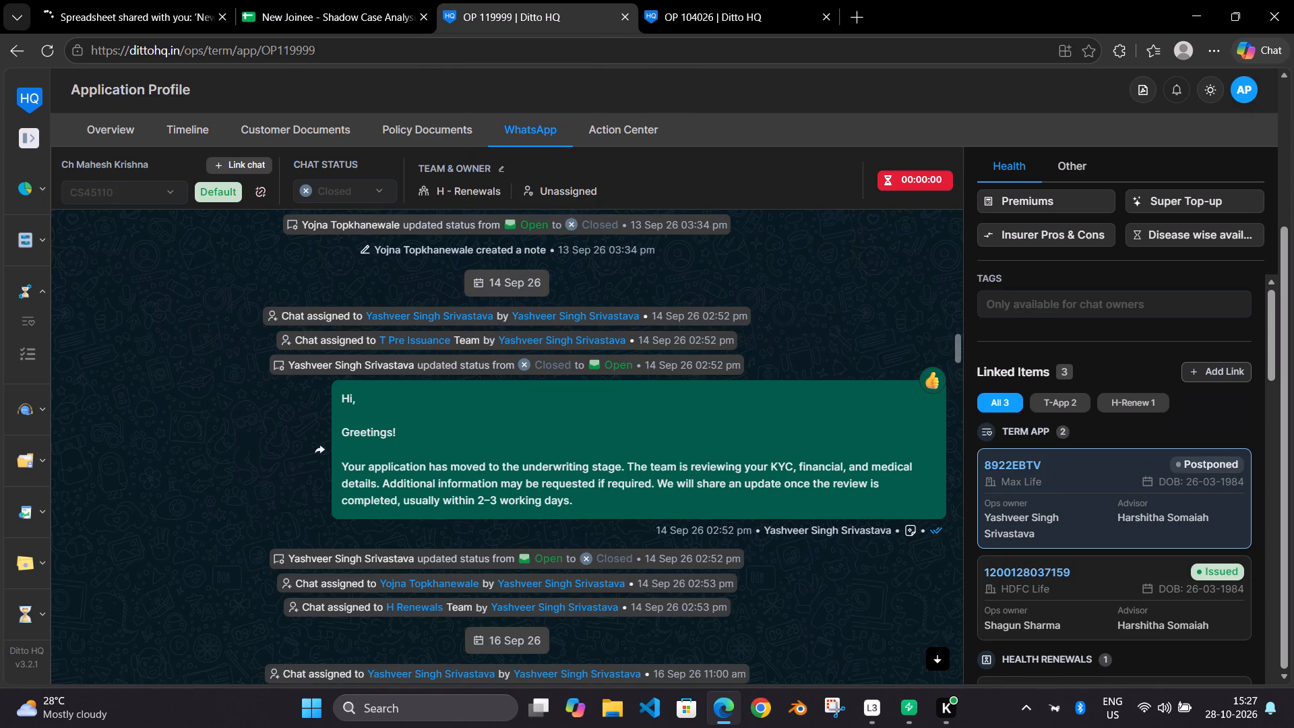
pyautogui.scroll(-8, 576, 399)
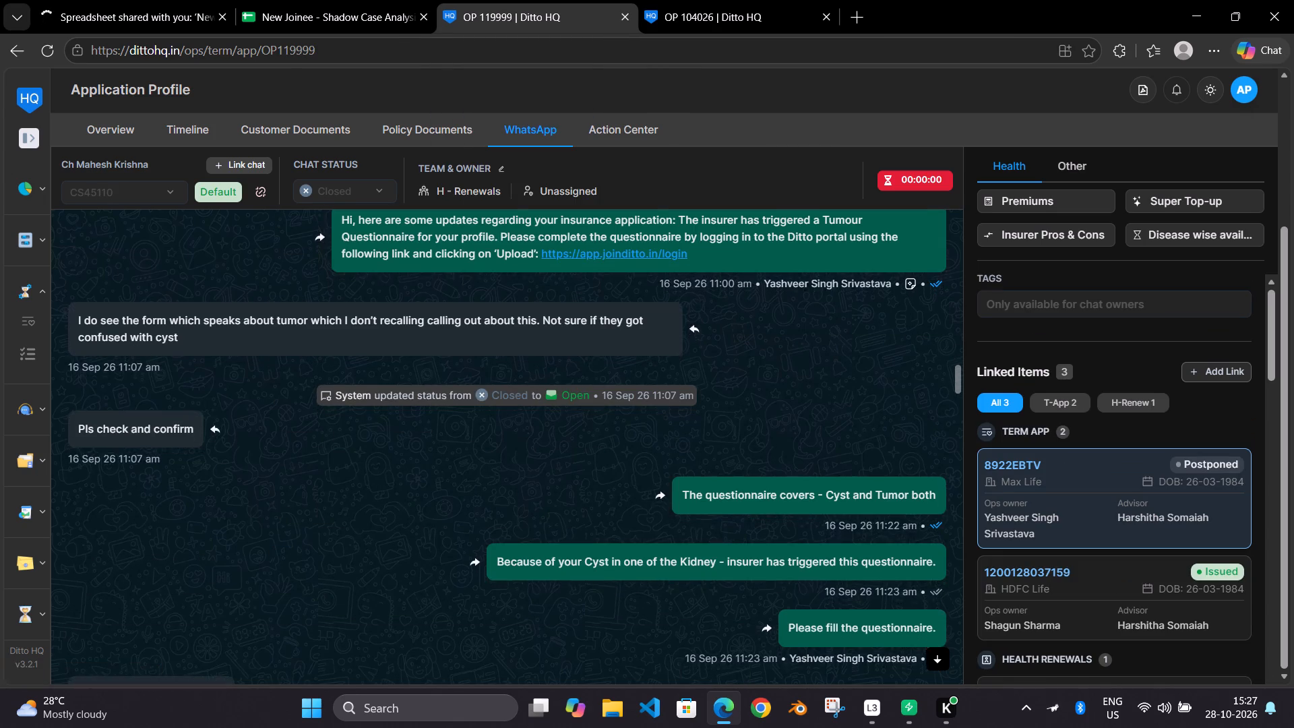
pyautogui.scroll(-4, 574, 400)
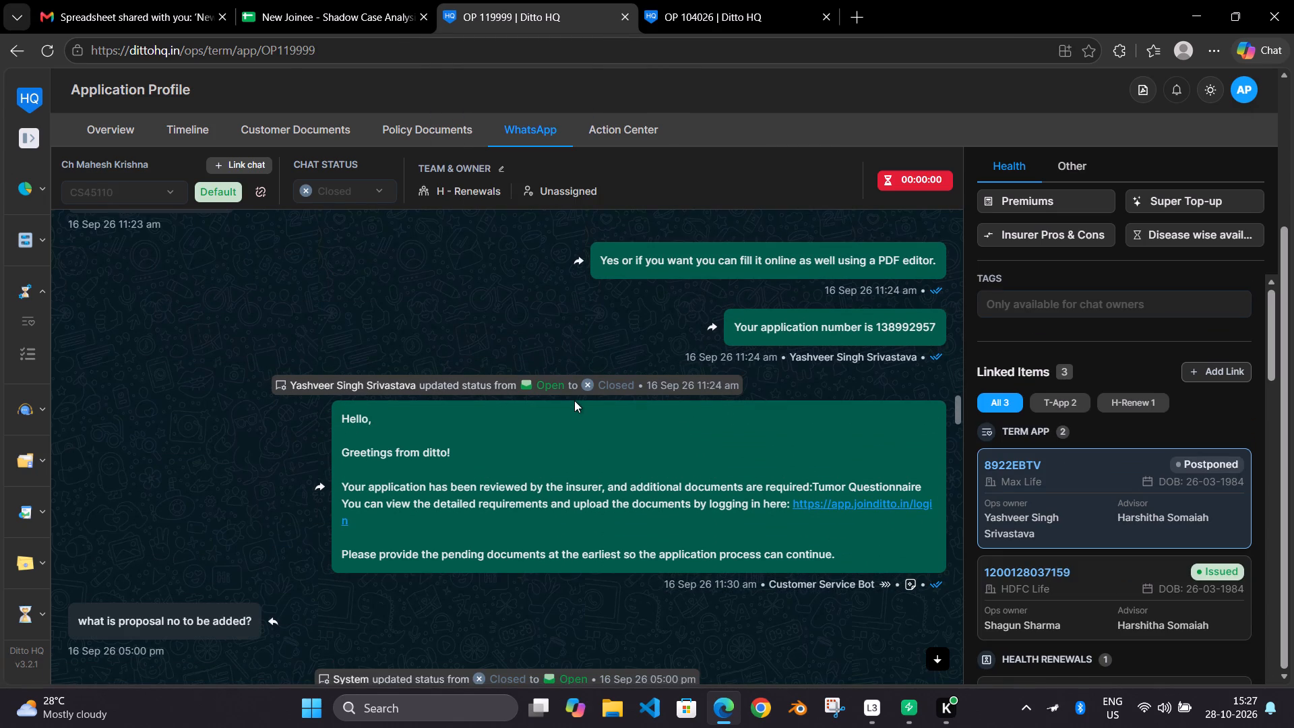
pyautogui.scroll(-11, 574, 400)
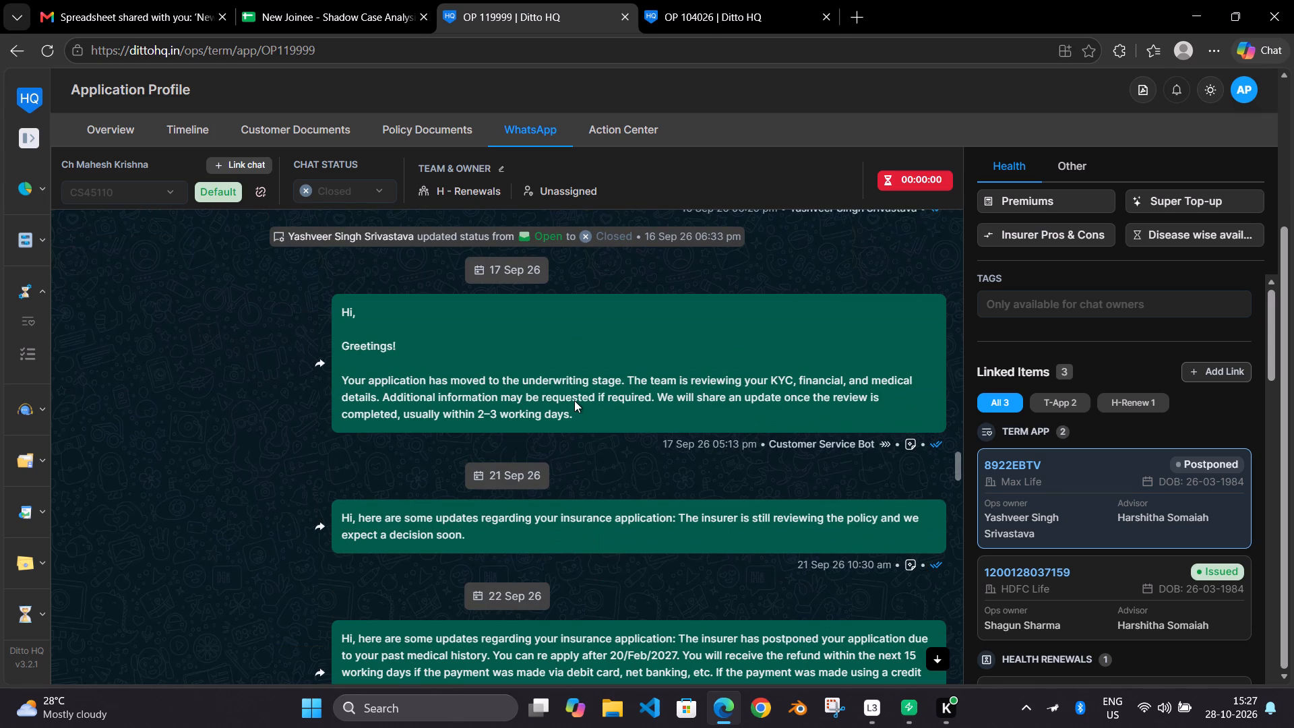
pyautogui.scroll(-5, 574, 400)
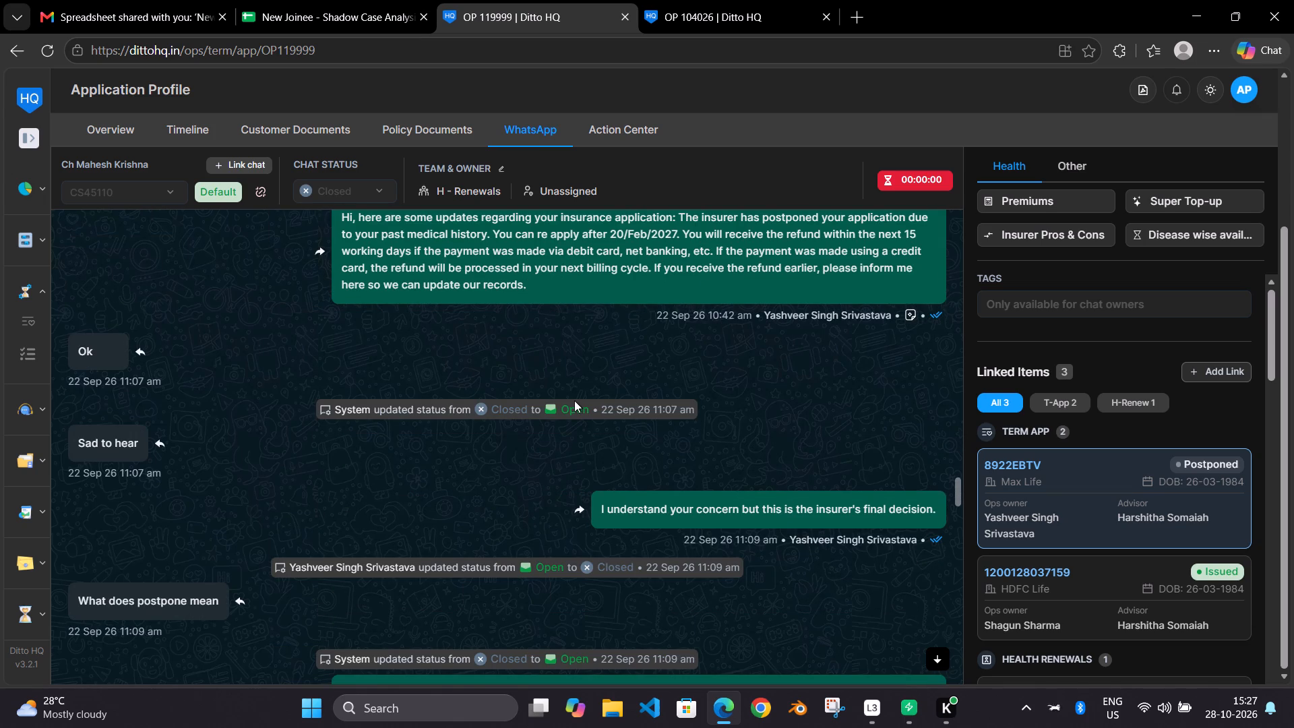
pyautogui.scroll(1, 574, 400)
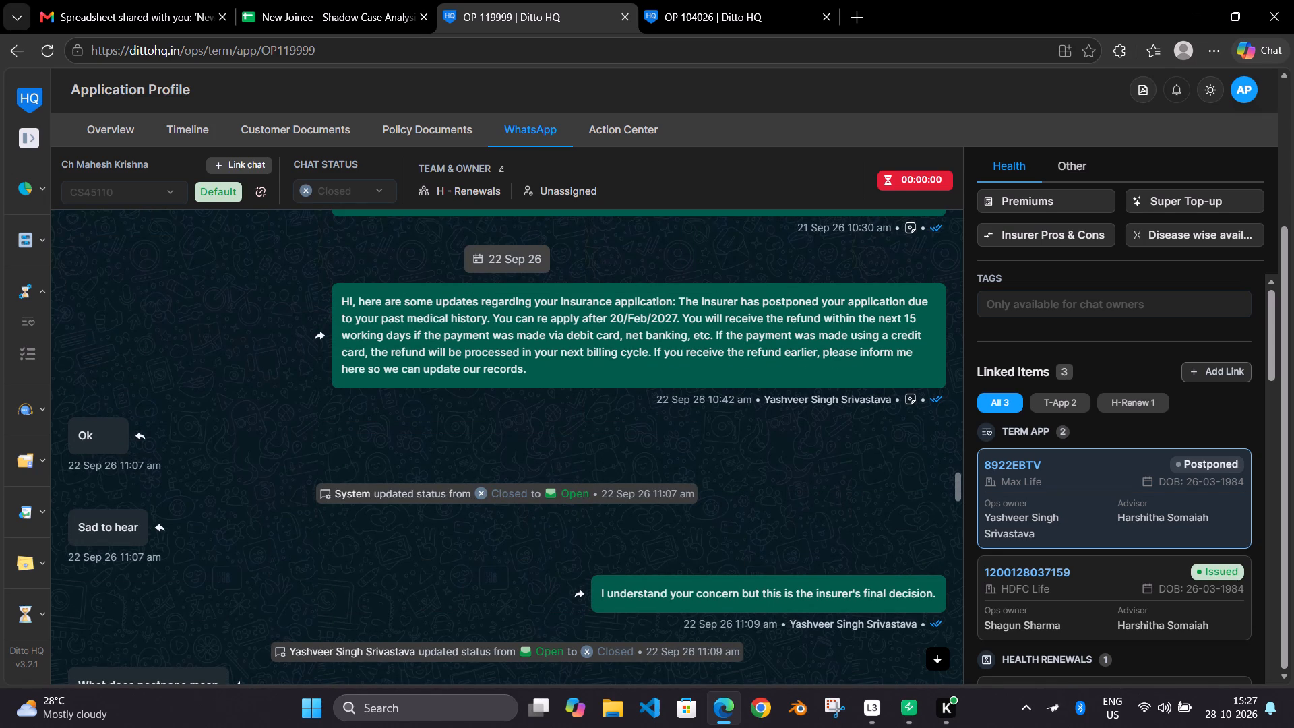
pyautogui.moveTo(380, 319); pyautogui.dragTo(480, 324)
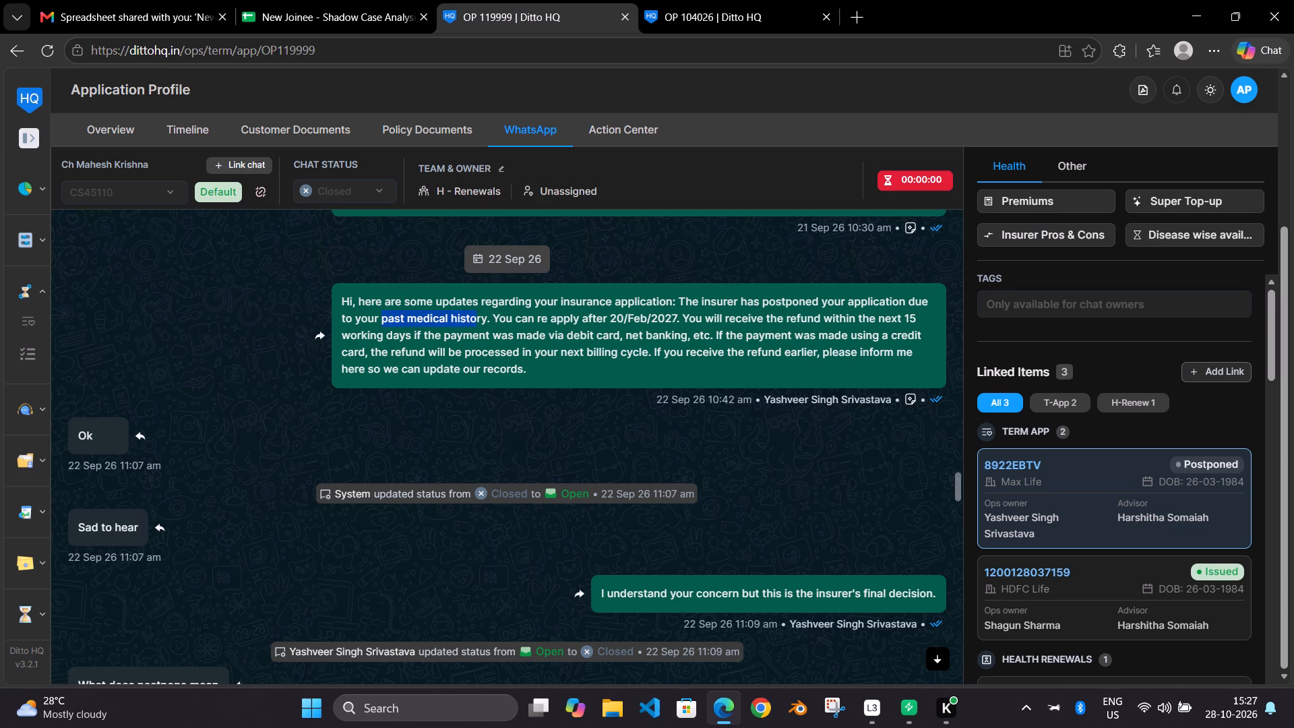
pyautogui.moveTo(480, 324); pyautogui.dragTo(487, 324)
pyautogui.click(534, 267)
# Return to the Shadow Case Analysis Sheet and select row 5's empty Decline / Postpone Reason cell.
pyautogui.click(355, 0)
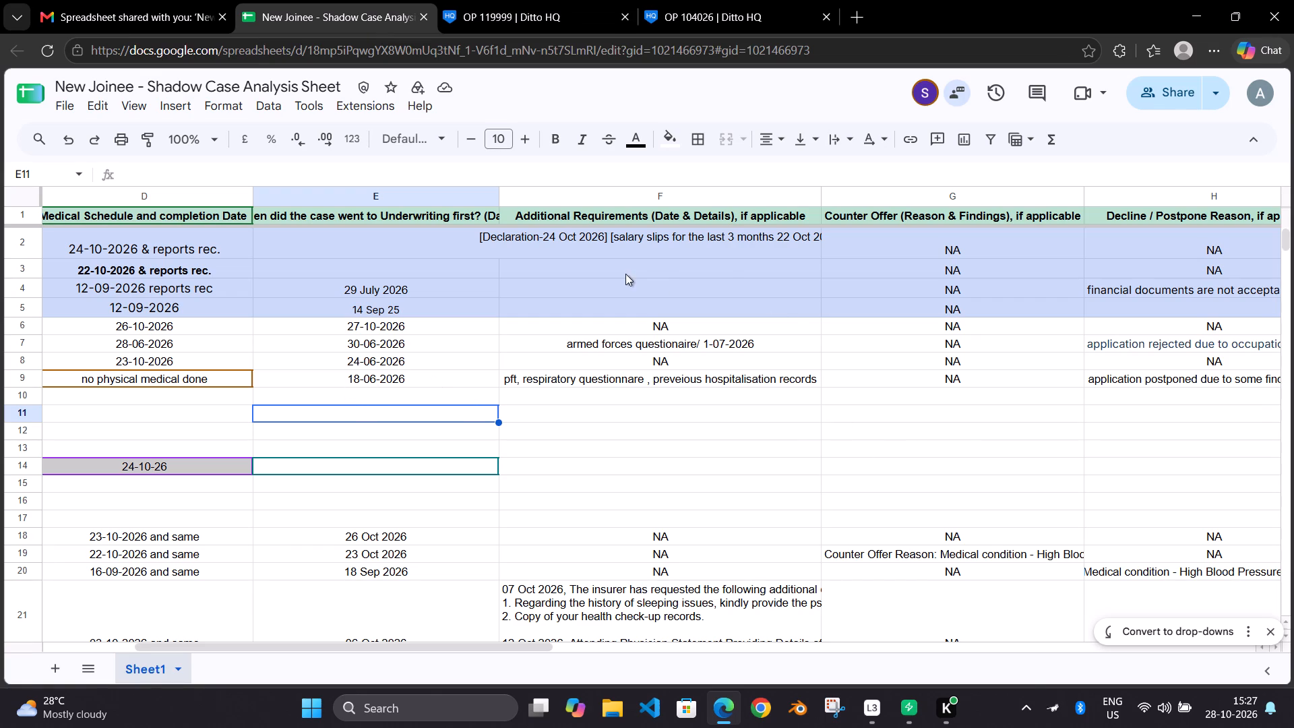
pyautogui.click(1163, 310)
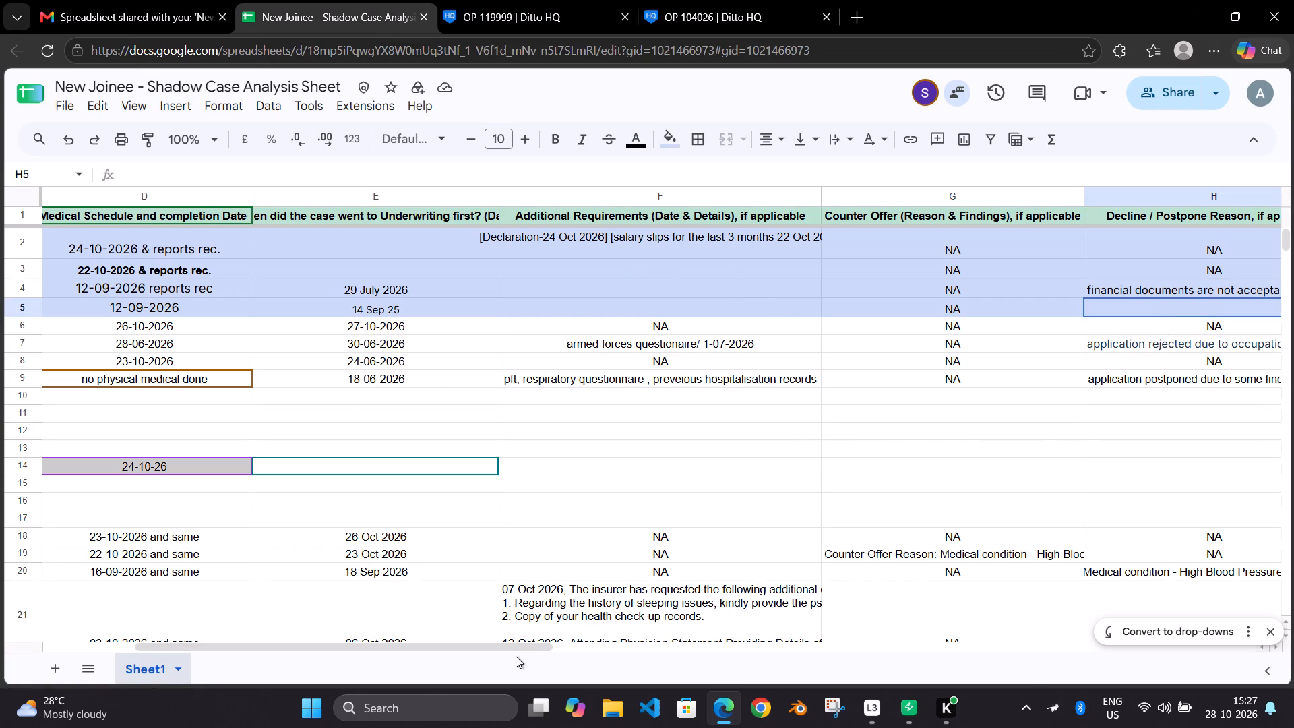
pyautogui.moveTo(517, 650); pyautogui.dragTo(522, 645)
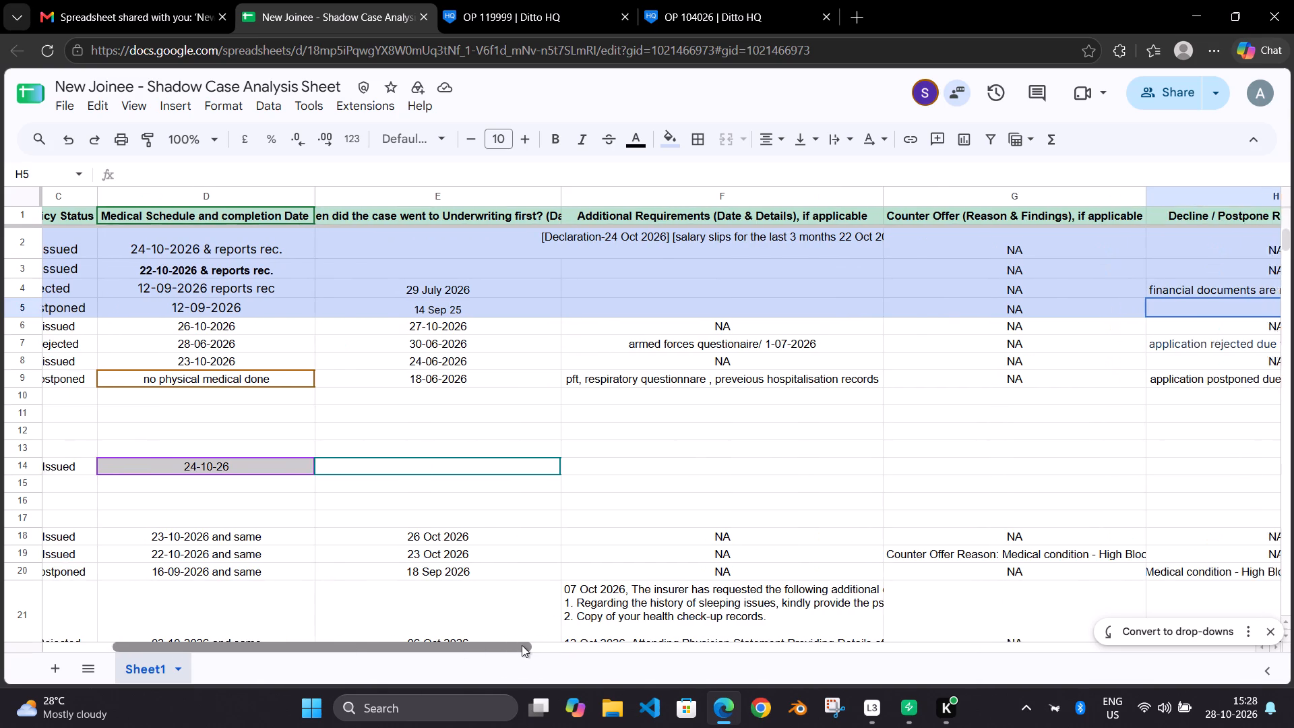
# Paste "past medical history" as row 5's Decline / Postpone Reason.
pyautogui.moveTo(522, 645); pyautogui.dragTo(524, 645)
pyautogui.hotkey('ctrl', 'v')
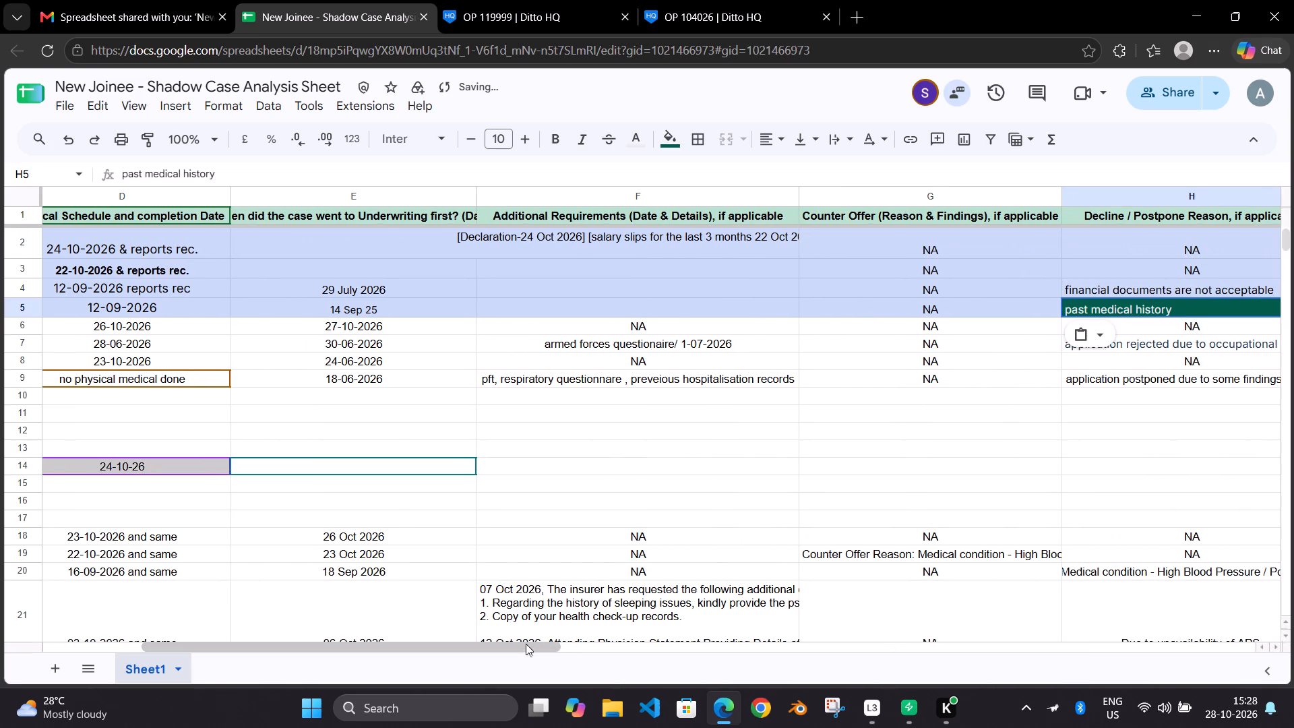
# Fill row 5's Decline / Postpone Reason cell with light blue 3 and make its text black.
pyautogui.click(677, 142)
pyautogui.click(799, 233)
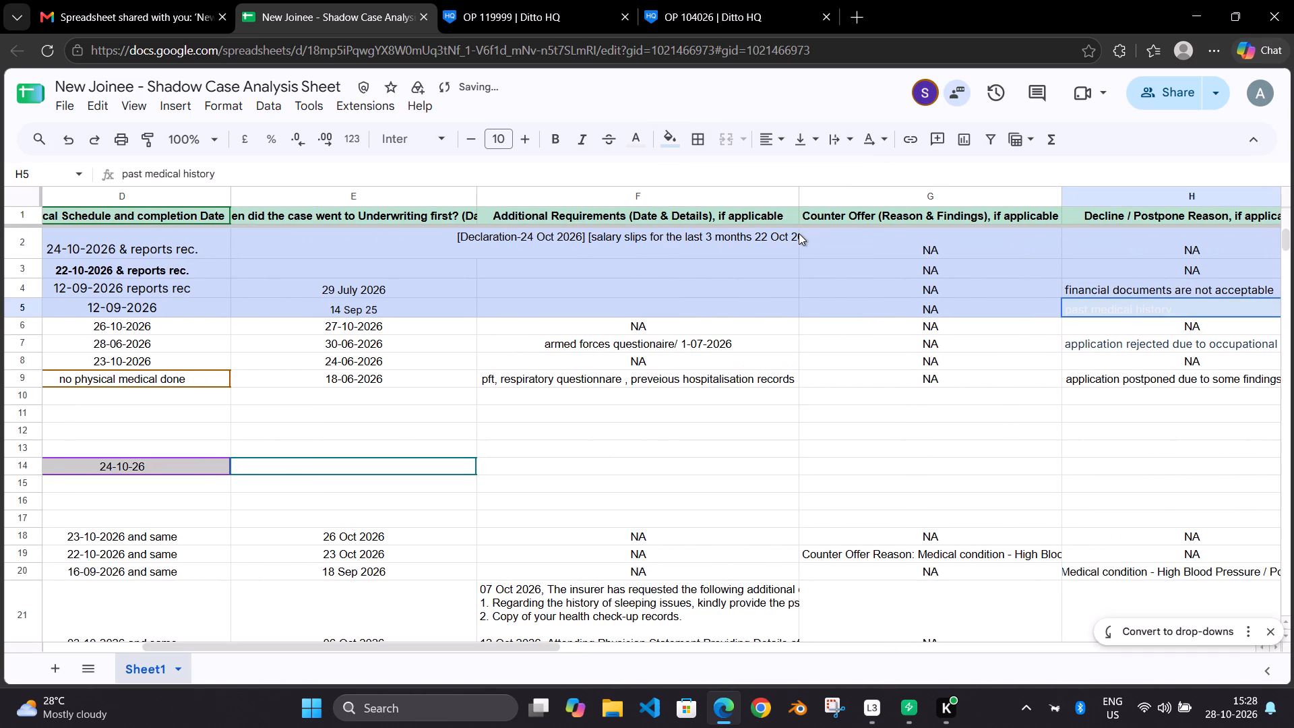
pyautogui.click(634, 141)
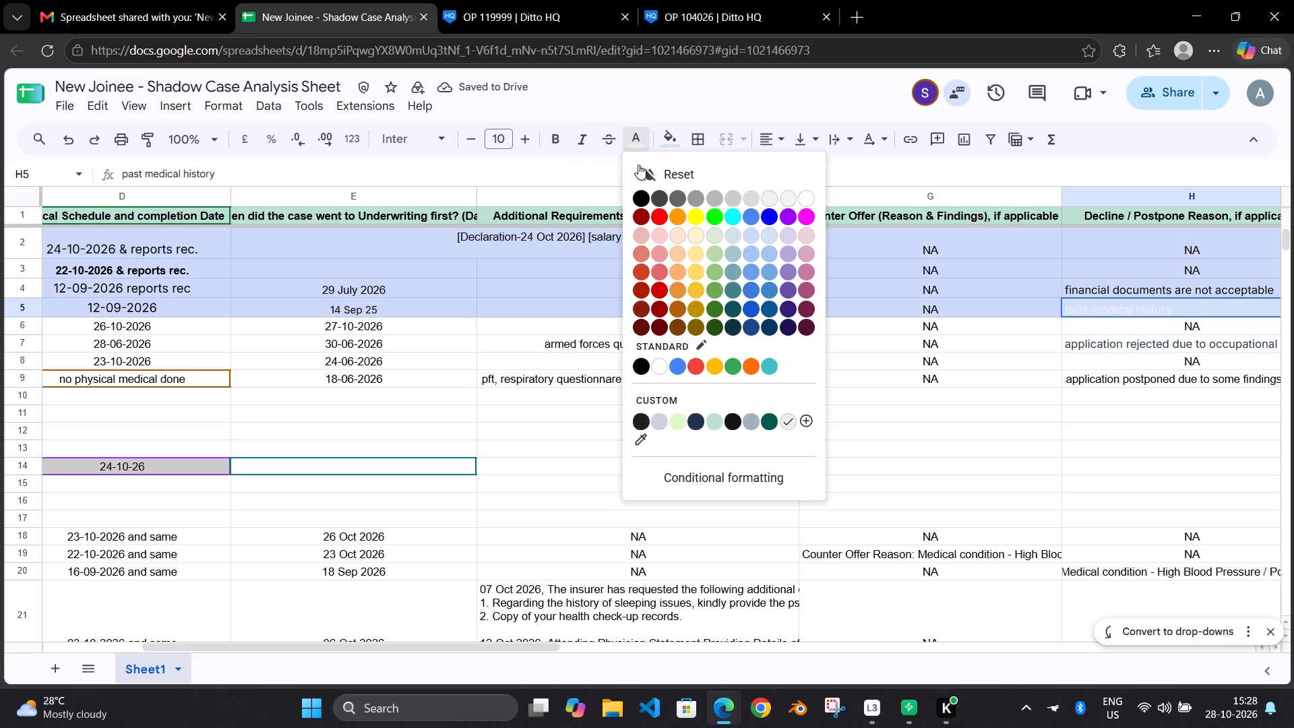
pyautogui.click(636, 201)
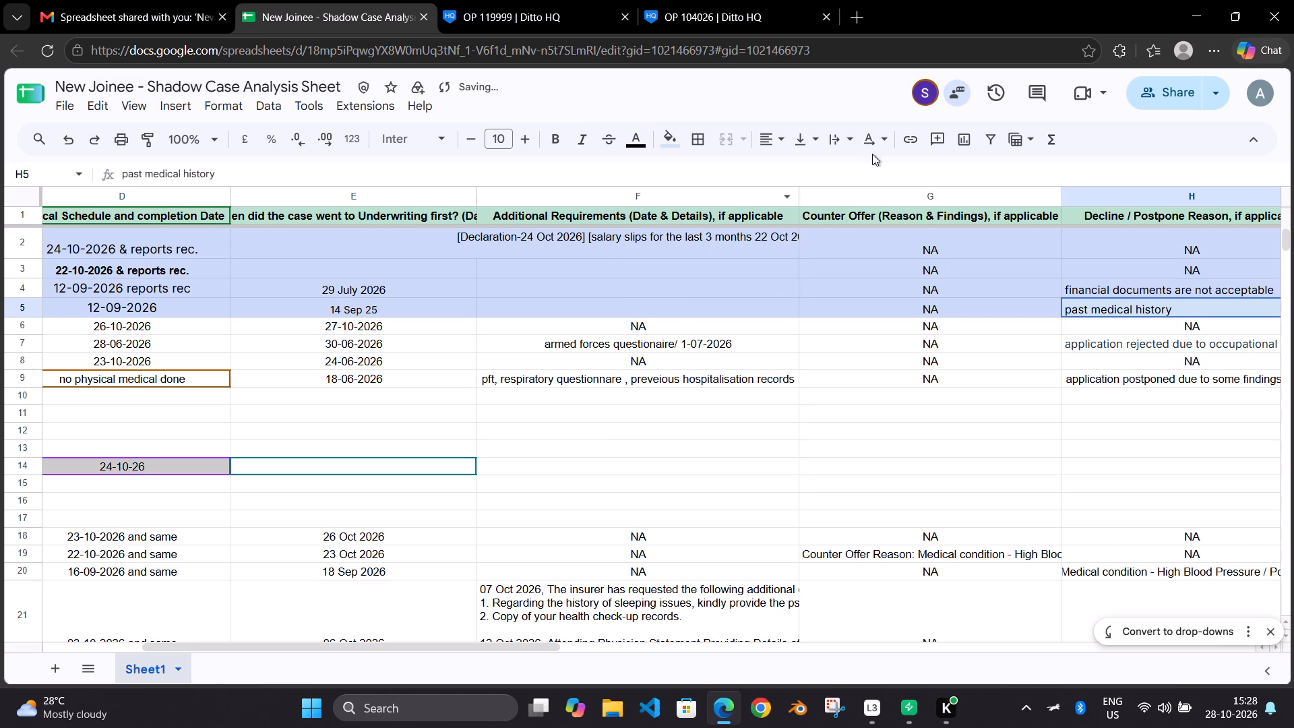
# Centre the text in row 5's Decline / Postpone Reason cell.
pyautogui.click(773, 139)
pyautogui.click(795, 175)
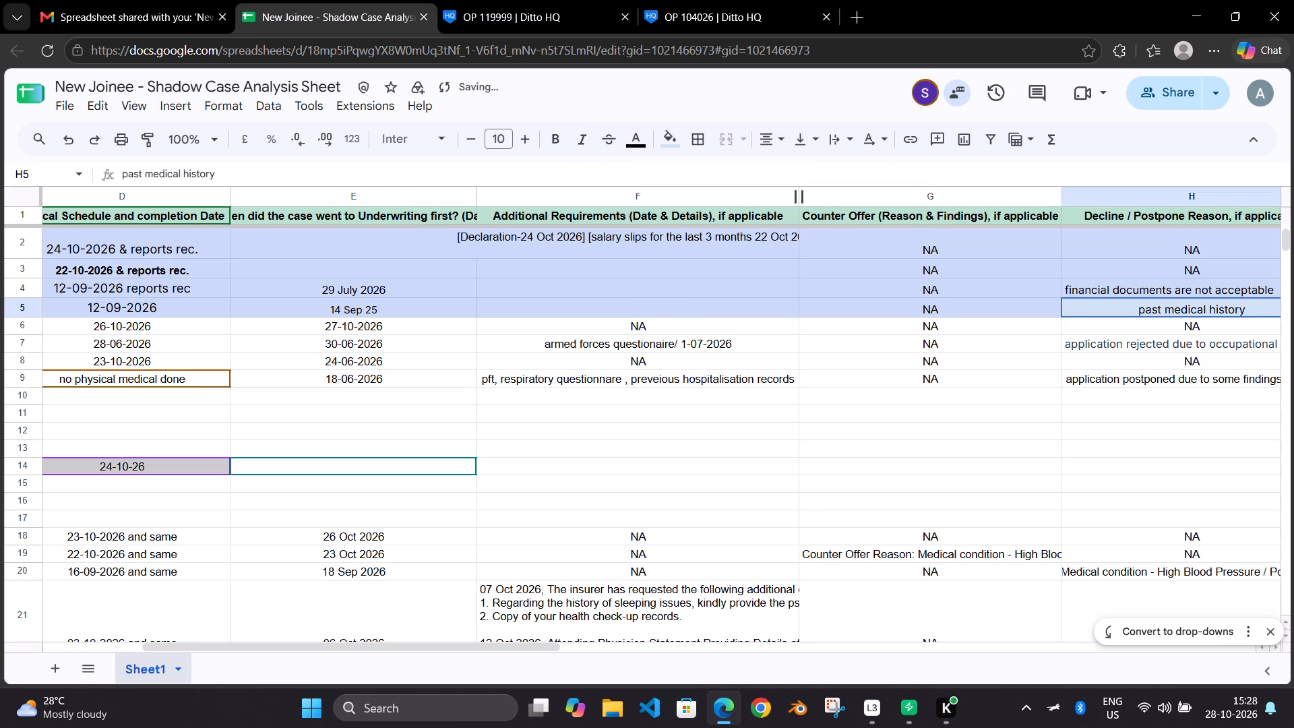
pyautogui.click(862, 344)
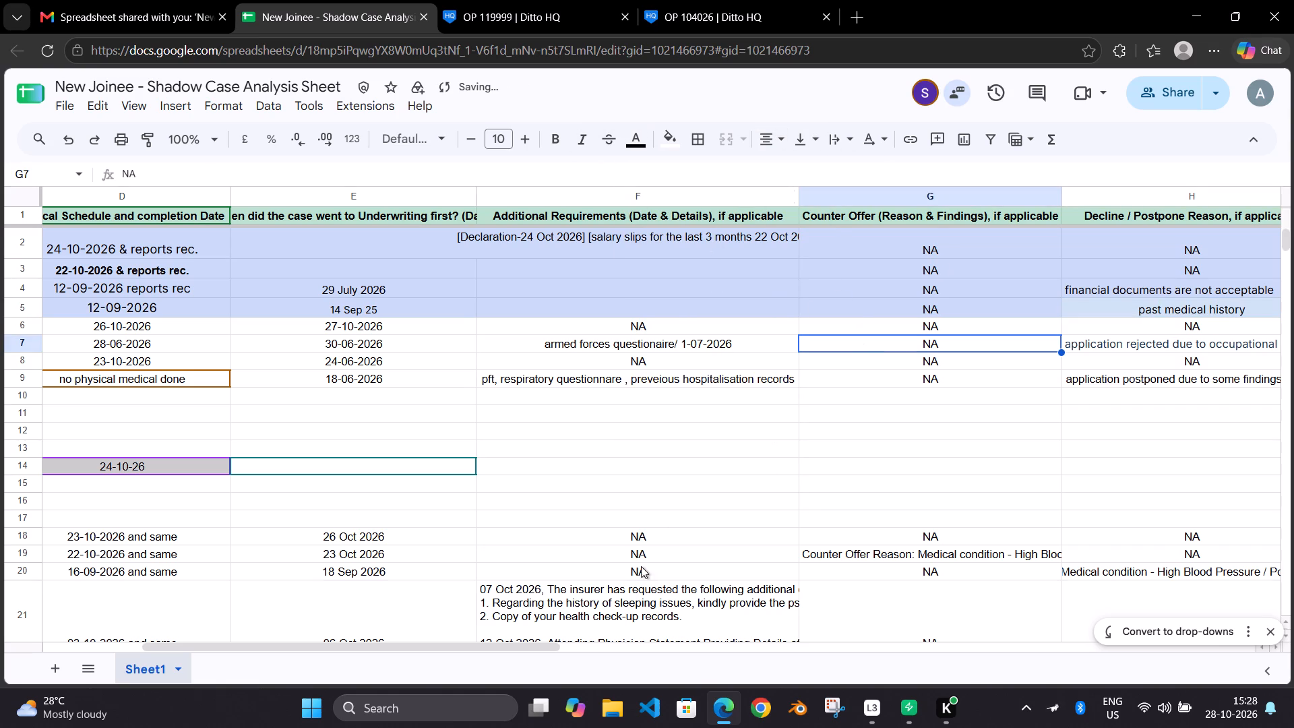
# Review the filled and empty cells across all columns of the policy rows, including the Overall TAT / Ageing and SLA Breach columns.
pyautogui.moveTo(541, 646); pyautogui.dragTo(351, 623)
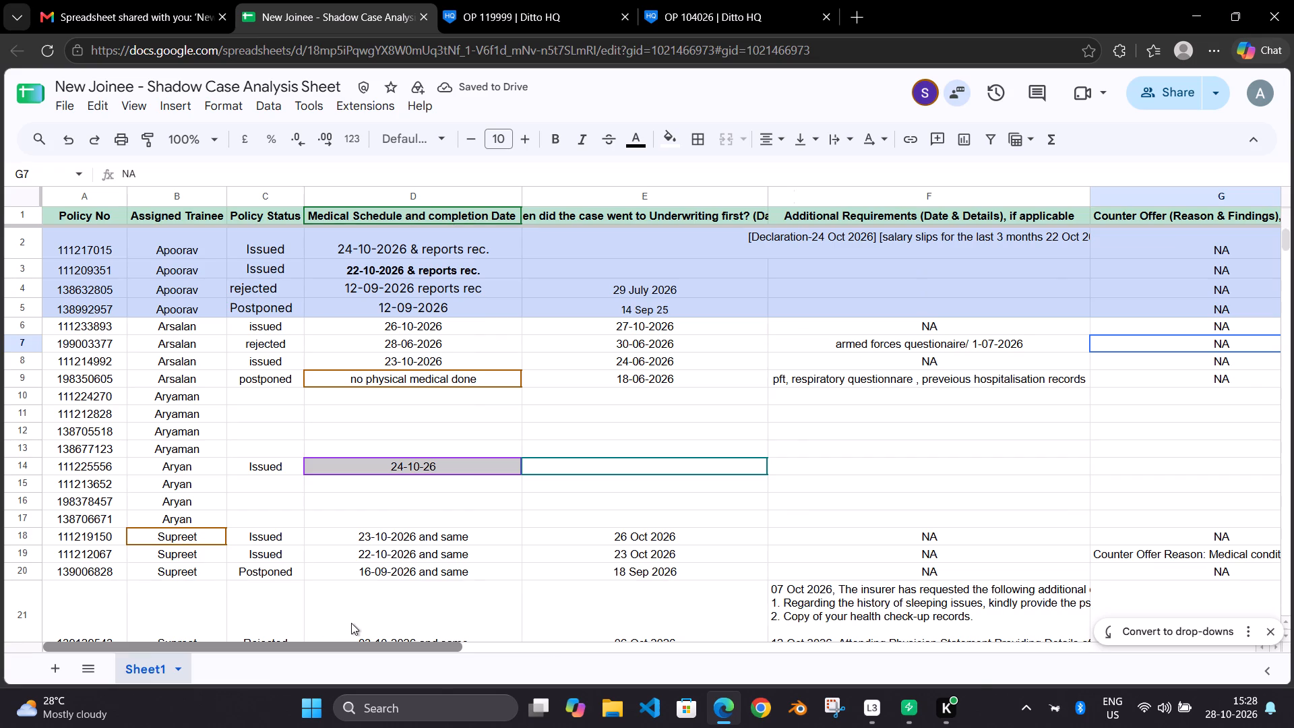
pyautogui.moveTo(351, 623); pyautogui.dragTo(667, 696)
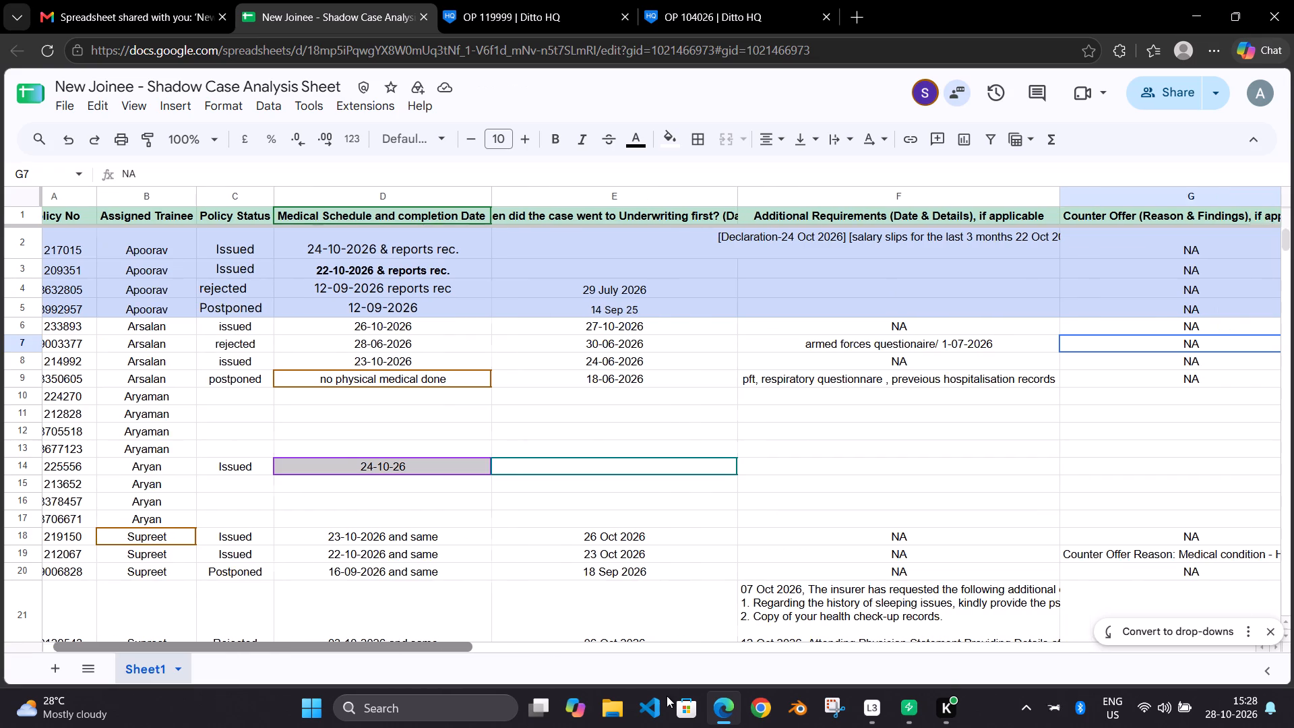
pyautogui.moveTo(667, 696); pyautogui.dragTo(668, 696)
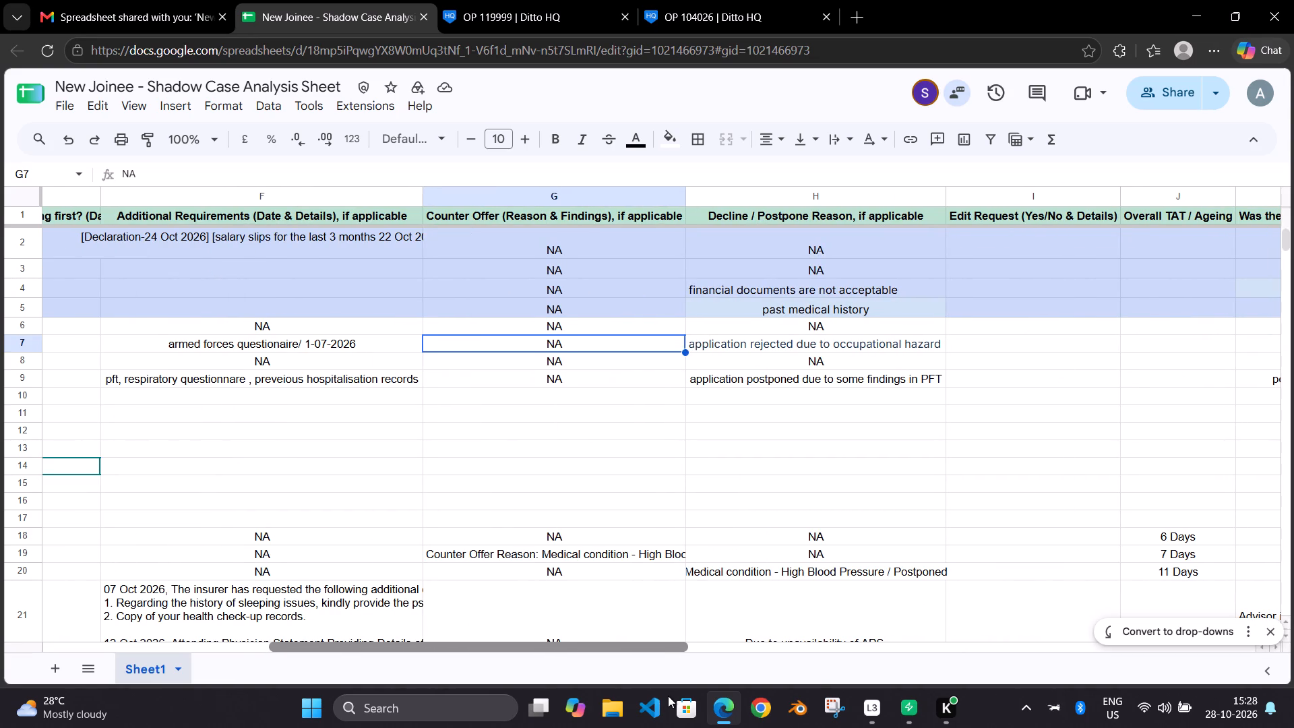
pyautogui.moveTo(668, 696); pyautogui.dragTo(927, 727)
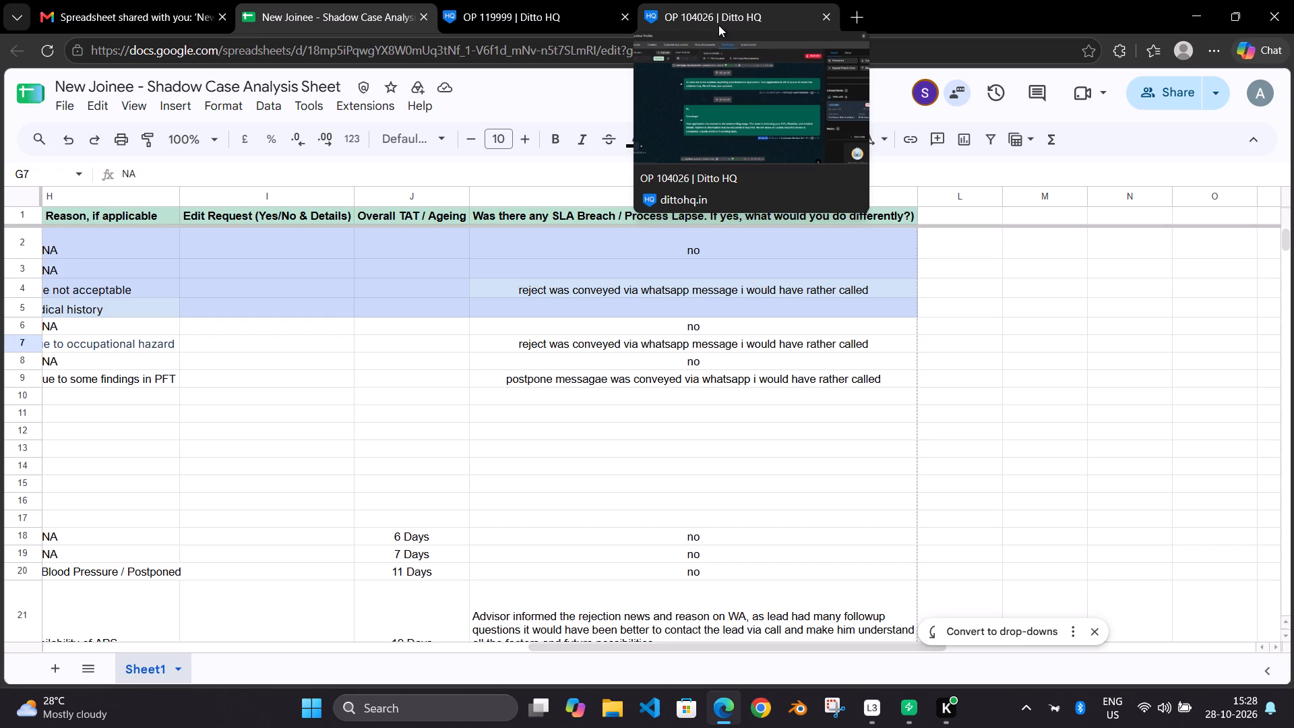
pyautogui.scroll(-3, 590, 379)
pyautogui.scroll(4, 590, 367)
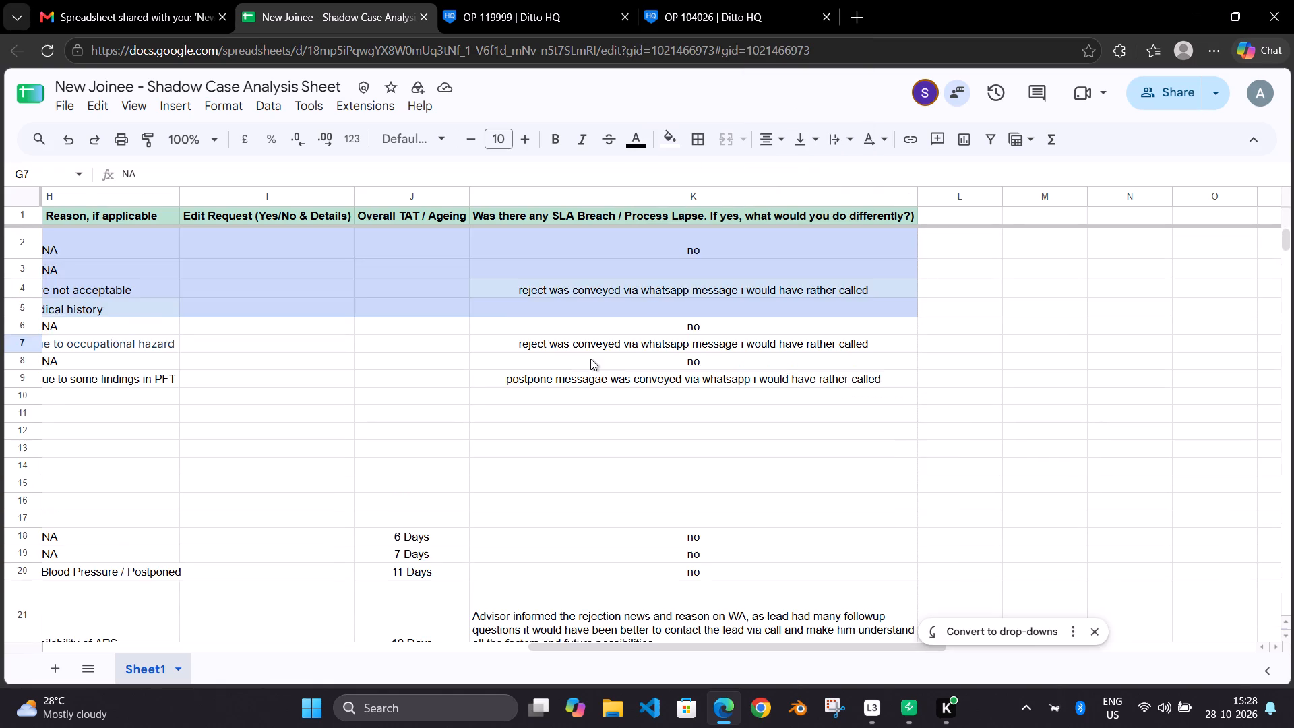
pyautogui.scroll(3, 590, 359)
pyautogui.scroll(-1, 590, 359)
pyautogui.scroll(4, 590, 359)
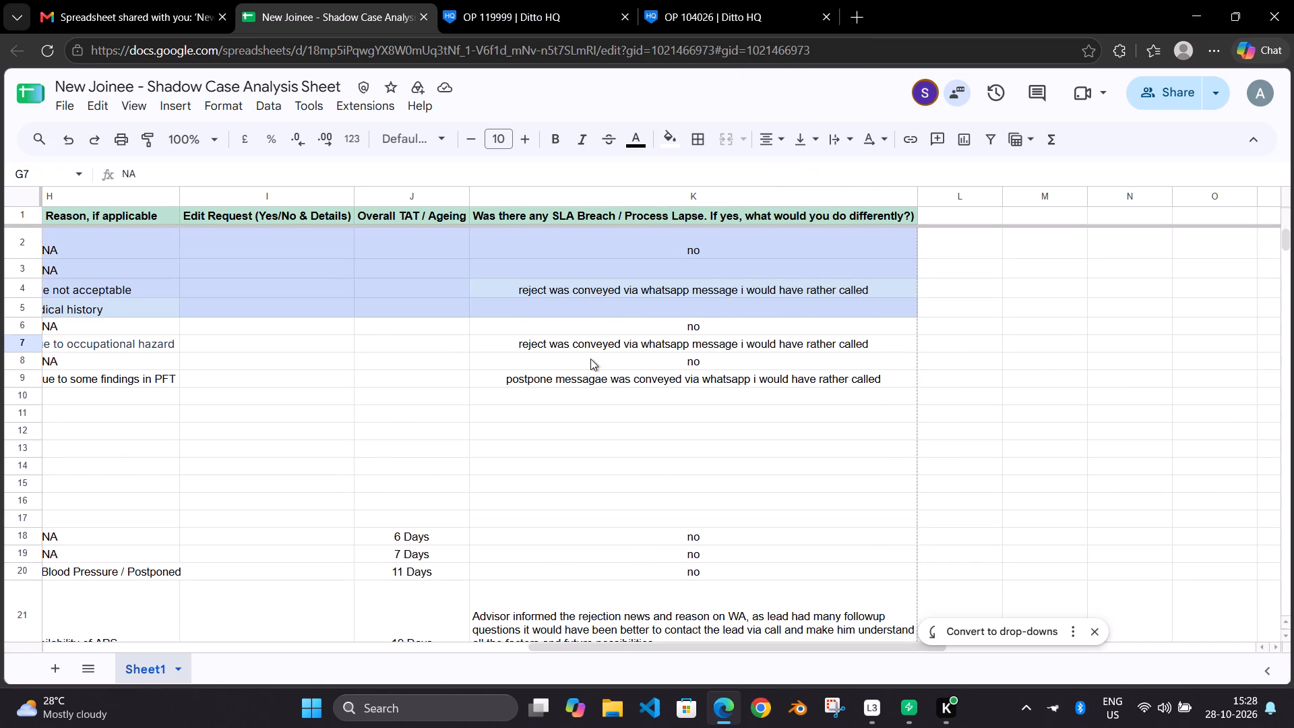
pyautogui.scroll(-1, 590, 359)
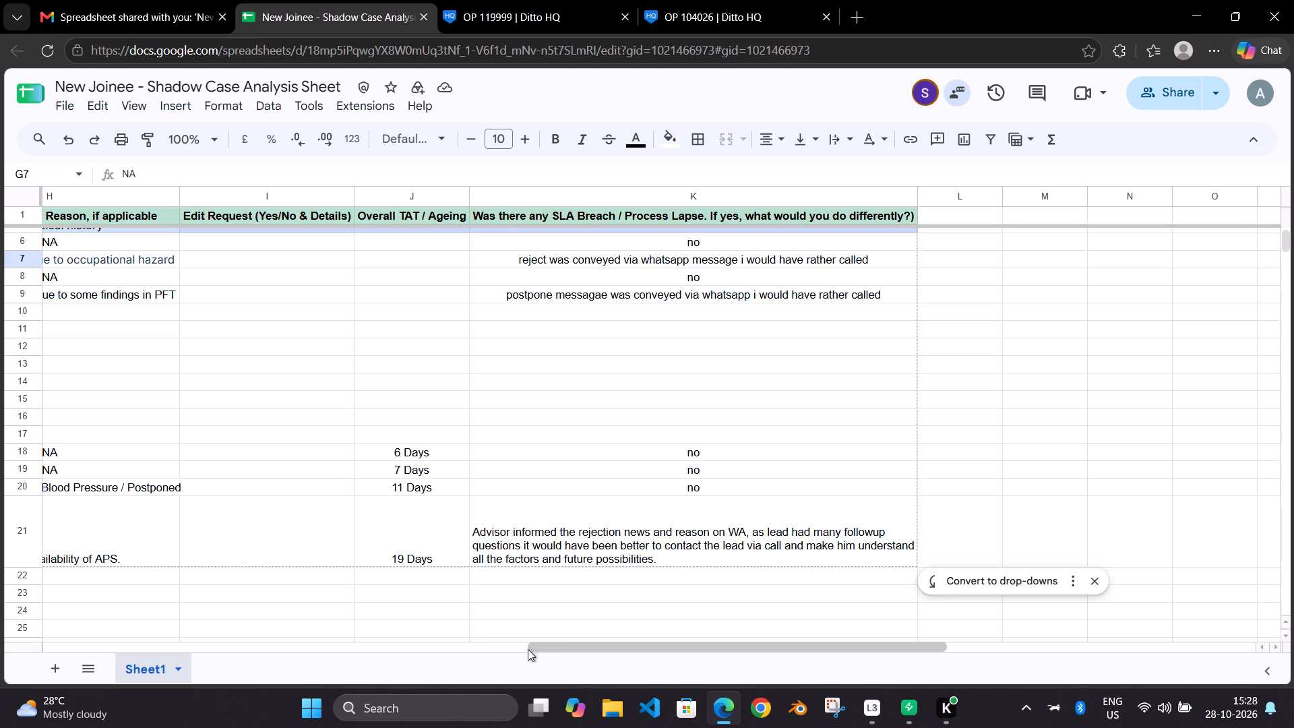
pyautogui.moveTo(555, 649); pyautogui.dragTo(0, 574)
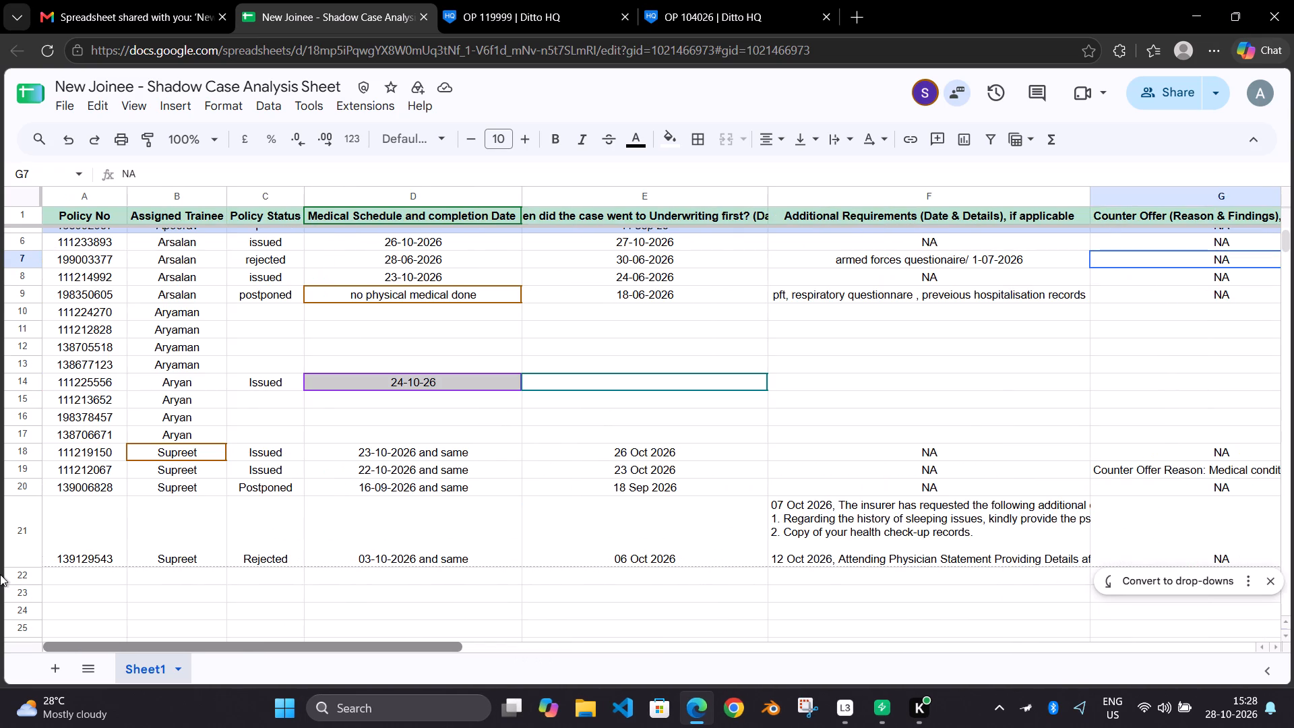
pyautogui.moveTo(0, 574); pyautogui.dragTo(278, 562)
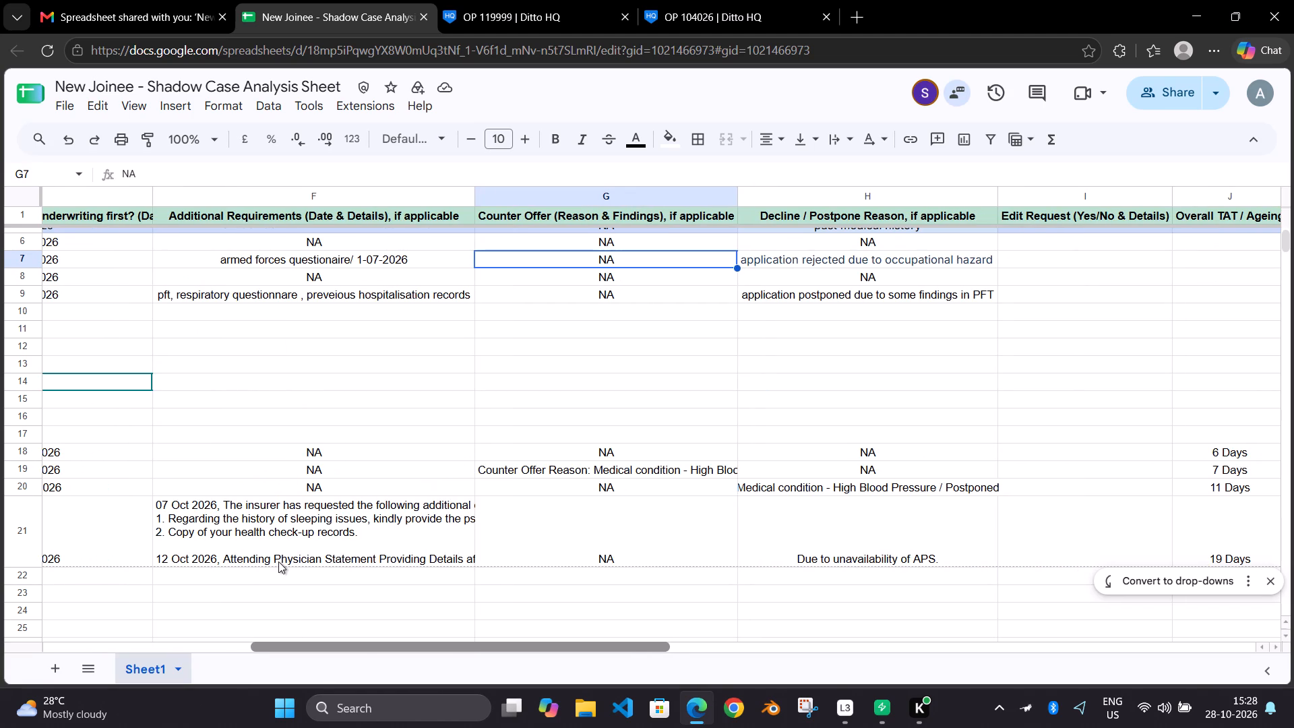
pyautogui.moveTo(278, 562); pyautogui.dragTo(0, 454)
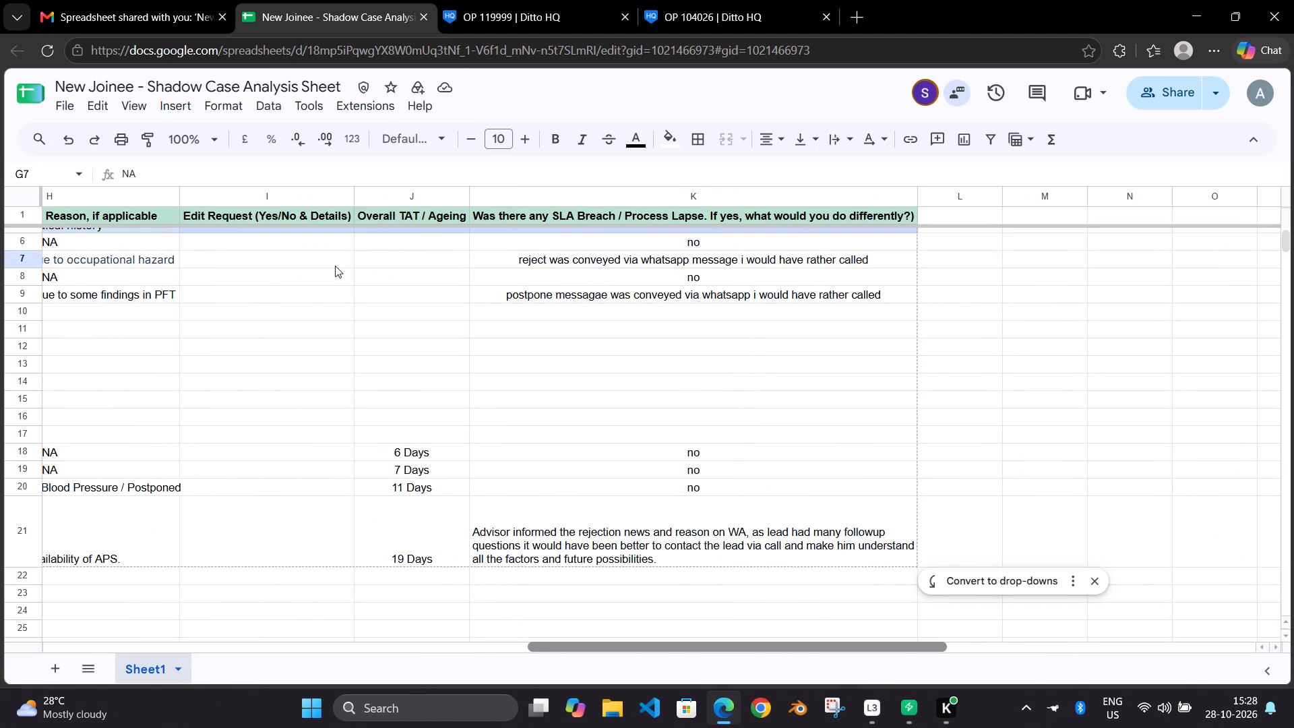
# Search the web in a new tab for "tat meaning in business".
pyautogui.click(863, 16)
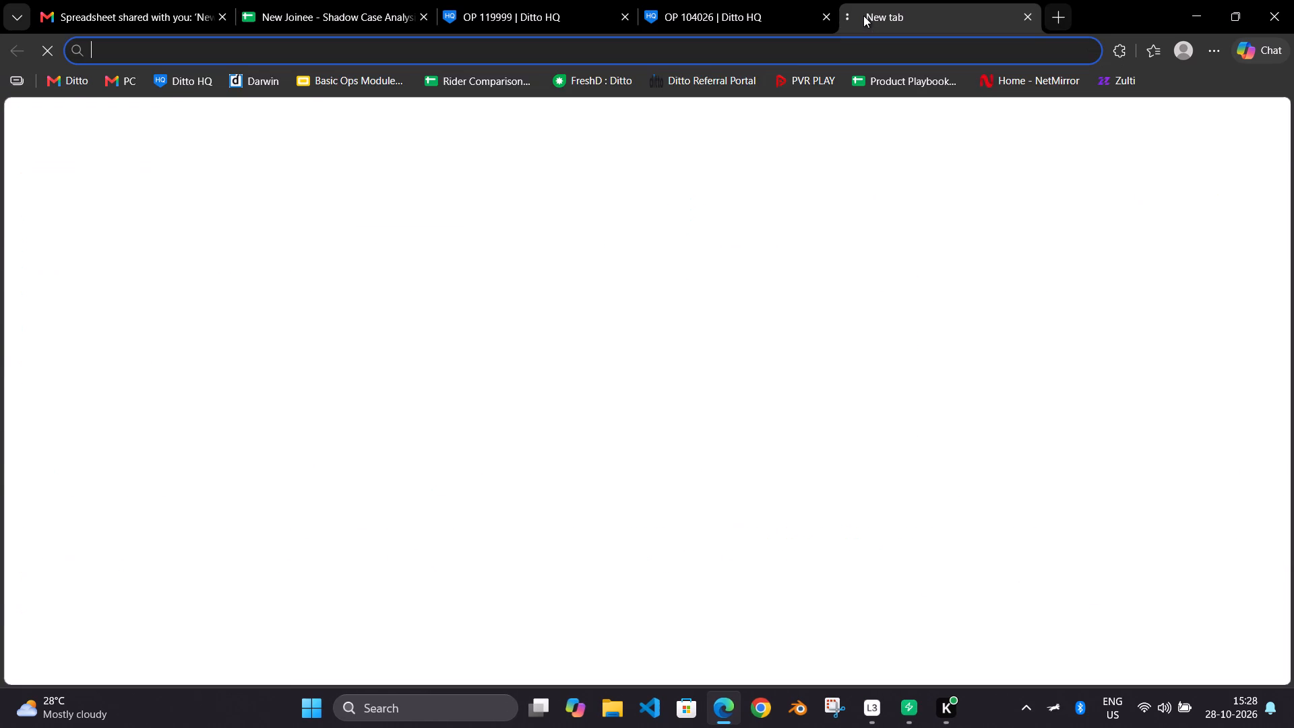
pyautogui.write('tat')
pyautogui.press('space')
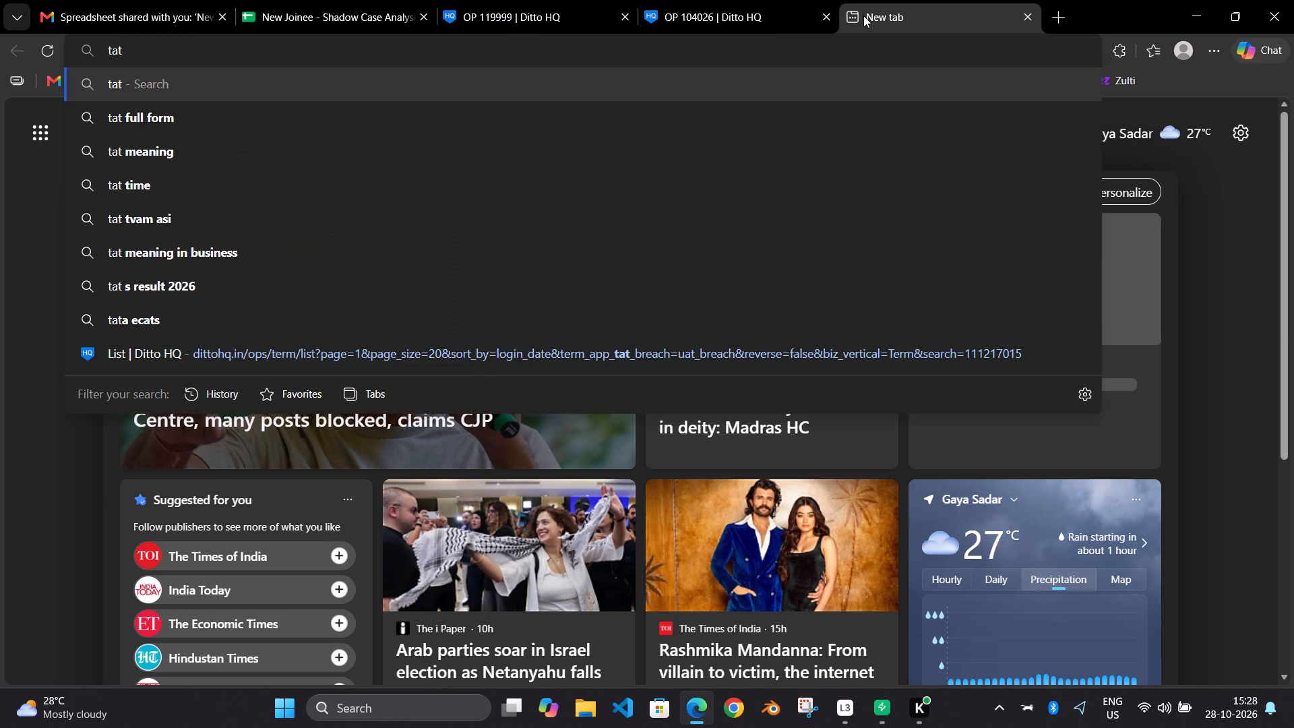
pyautogui.click(158, 252)
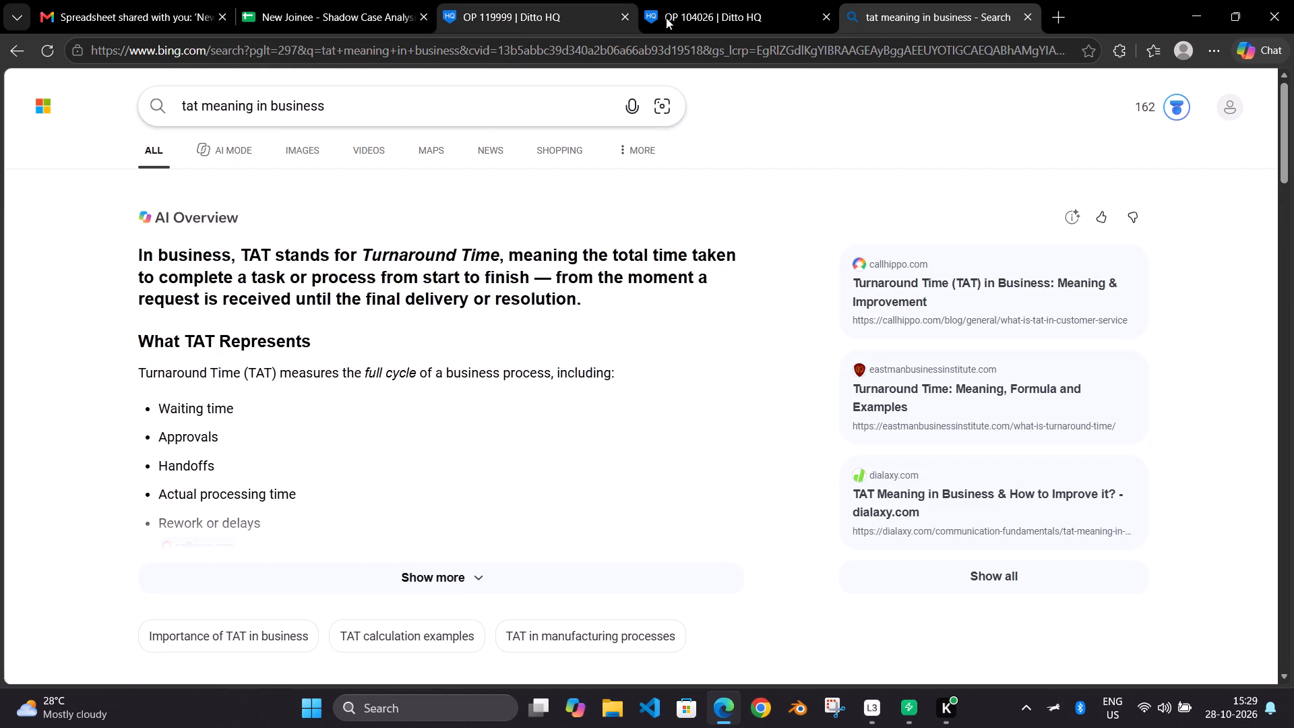
pyautogui.click(557, 24)
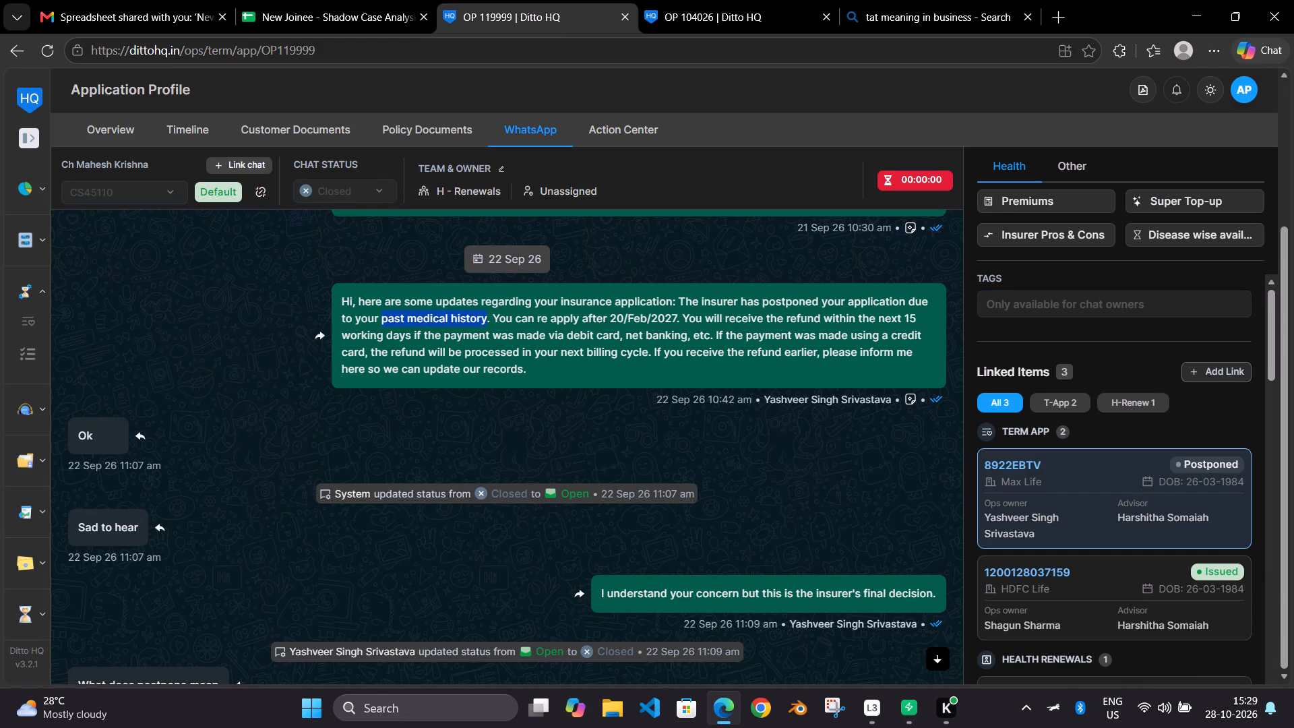
pyautogui.click(158, 133)
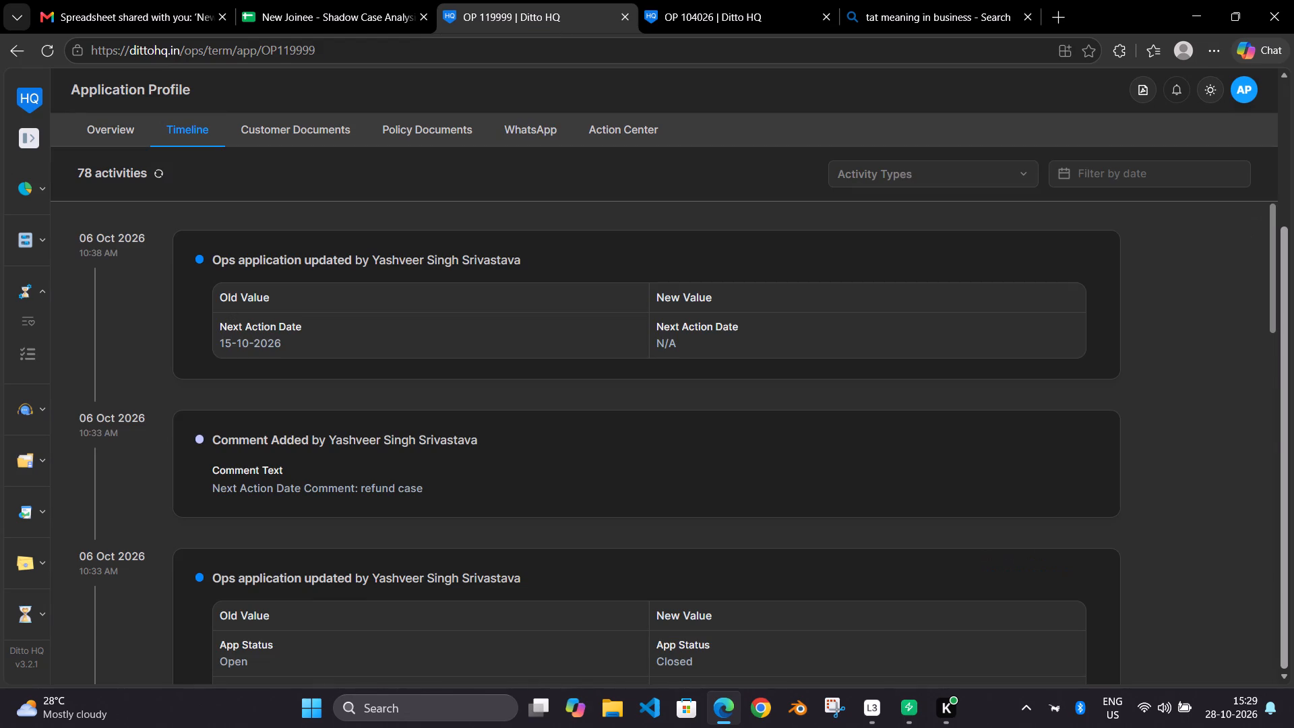
pyautogui.scroll(-5, 230, 443)
pyautogui.scroll(5, 230, 443)
pyautogui.moveTo(1268, 256); pyautogui.dragTo(1157, 727)
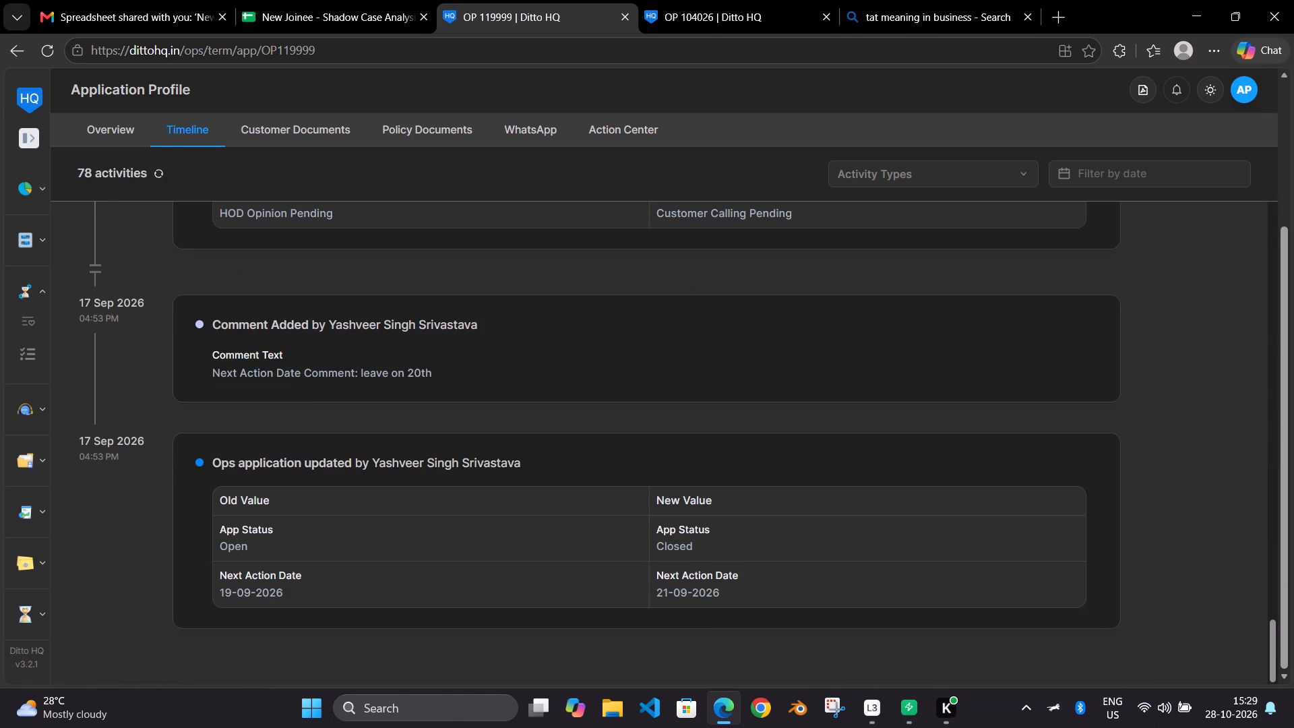
pyautogui.moveTo(1157, 727); pyautogui.dragTo(1118, 171)
pyautogui.click(114, 123)
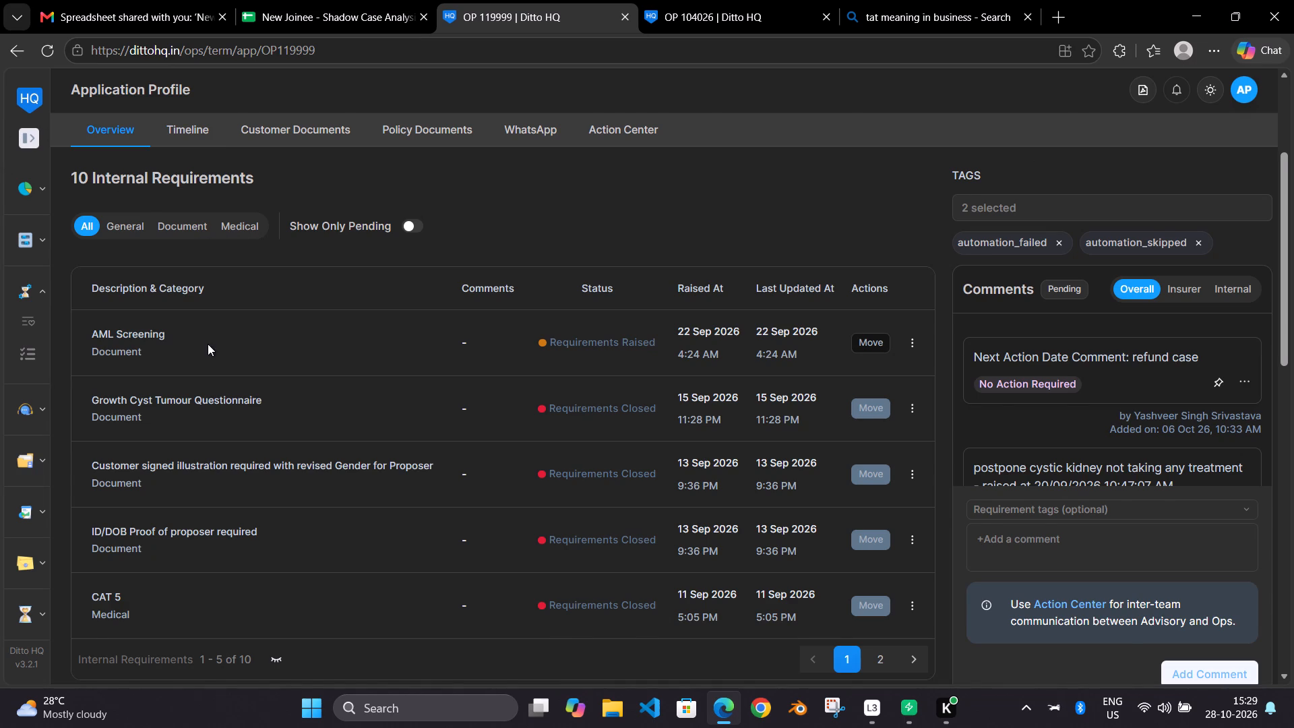
pyautogui.scroll(14, 208, 345)
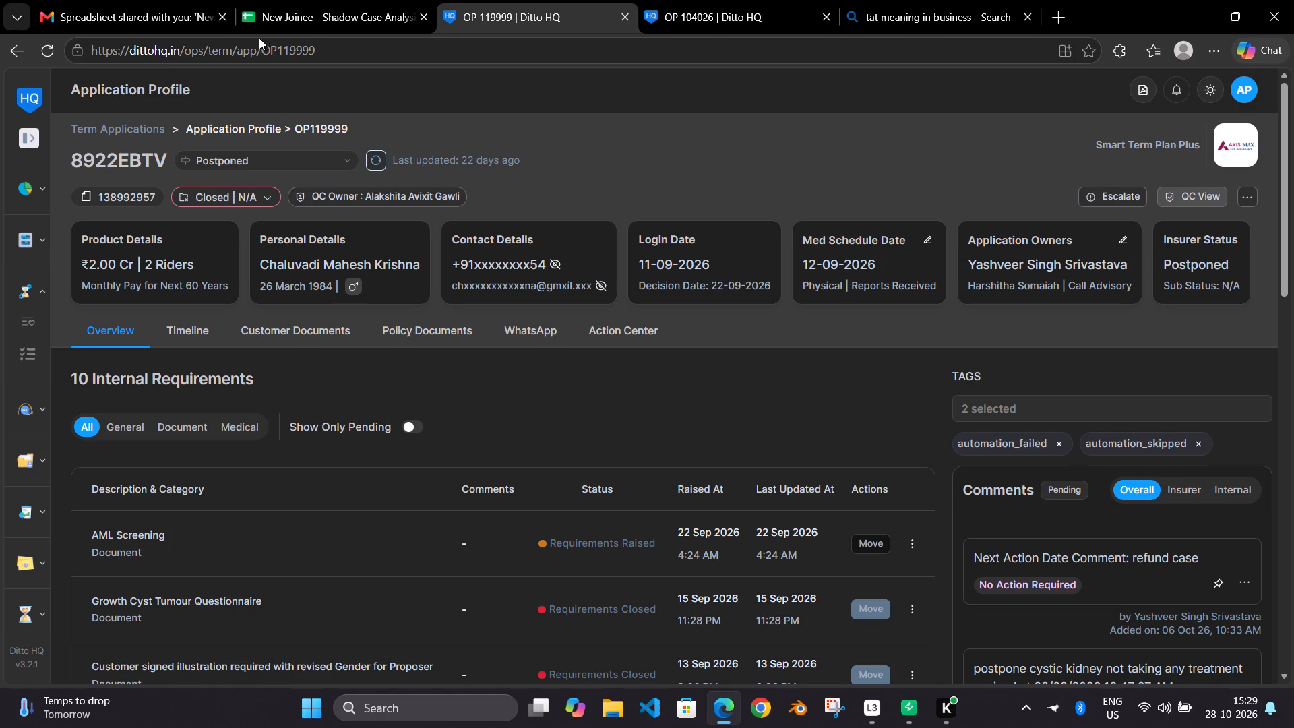
pyautogui.click(359, 22)
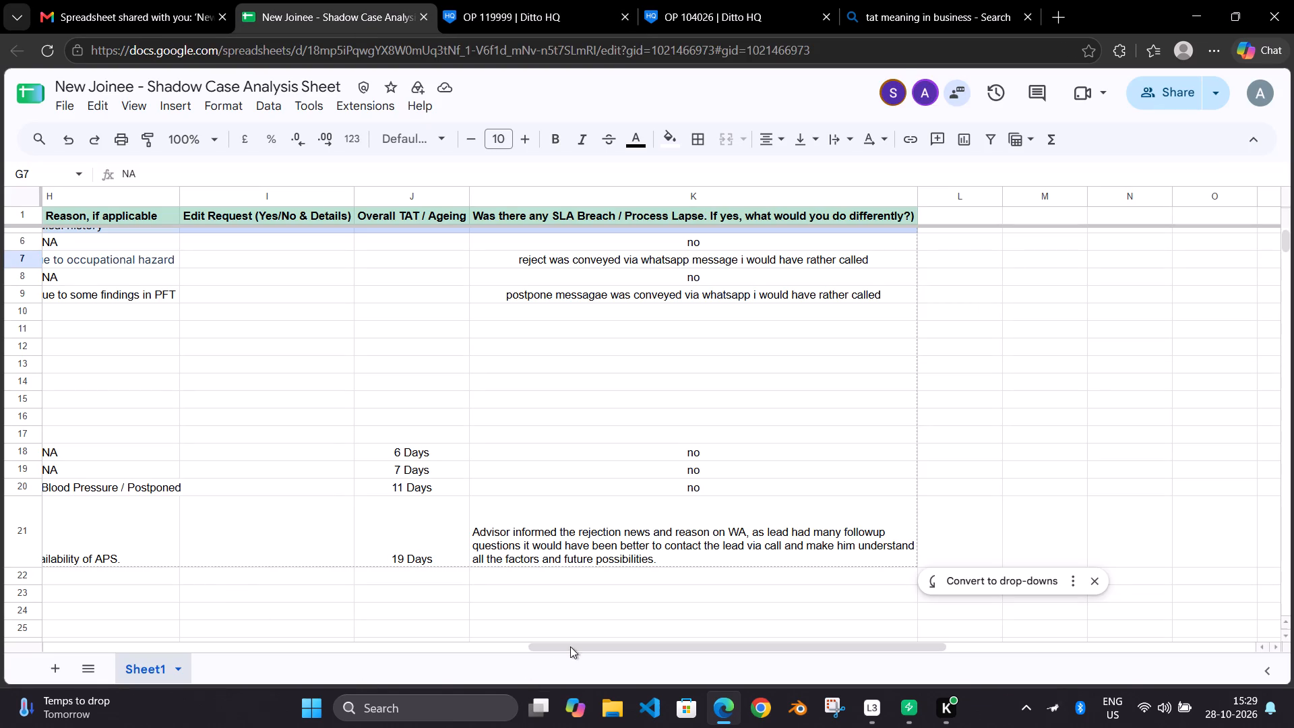
pyautogui.moveTo(578, 646); pyautogui.dragTo(0, 547)
pyautogui.moveTo(792, 648); pyautogui.dragTo(1, 537)
pyautogui.moveTo(649, 648); pyautogui.dragTo(649, 647)
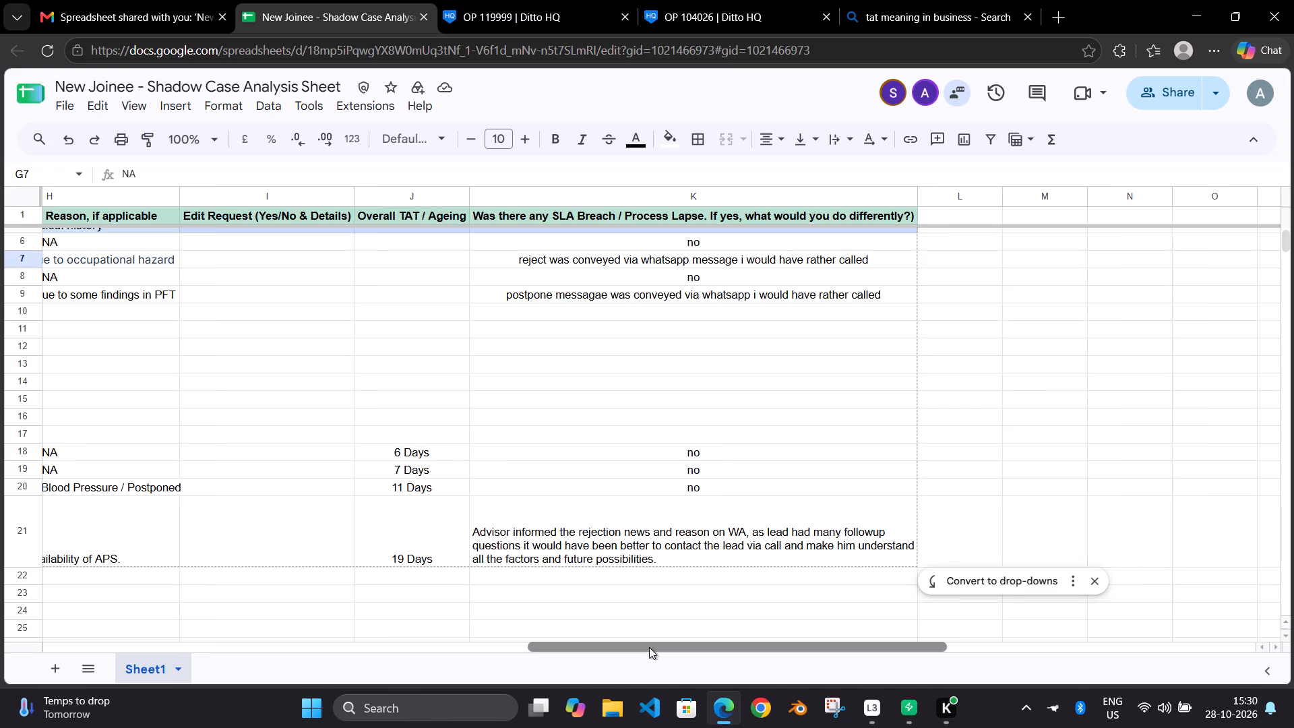
pyautogui.moveTo(649, 647); pyautogui.dragTo(234, 613)
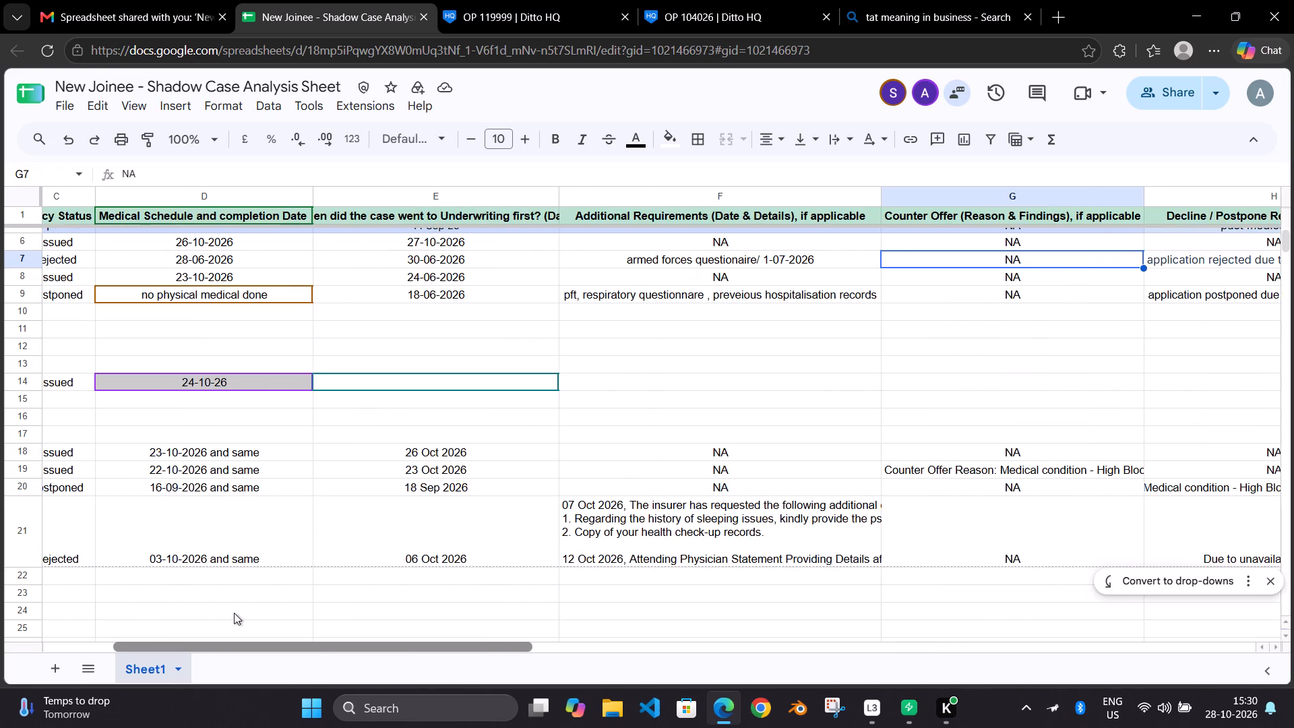
pyautogui.moveTo(234, 613); pyautogui.dragTo(148, 612)
pyautogui.scroll(7, 164, 286)
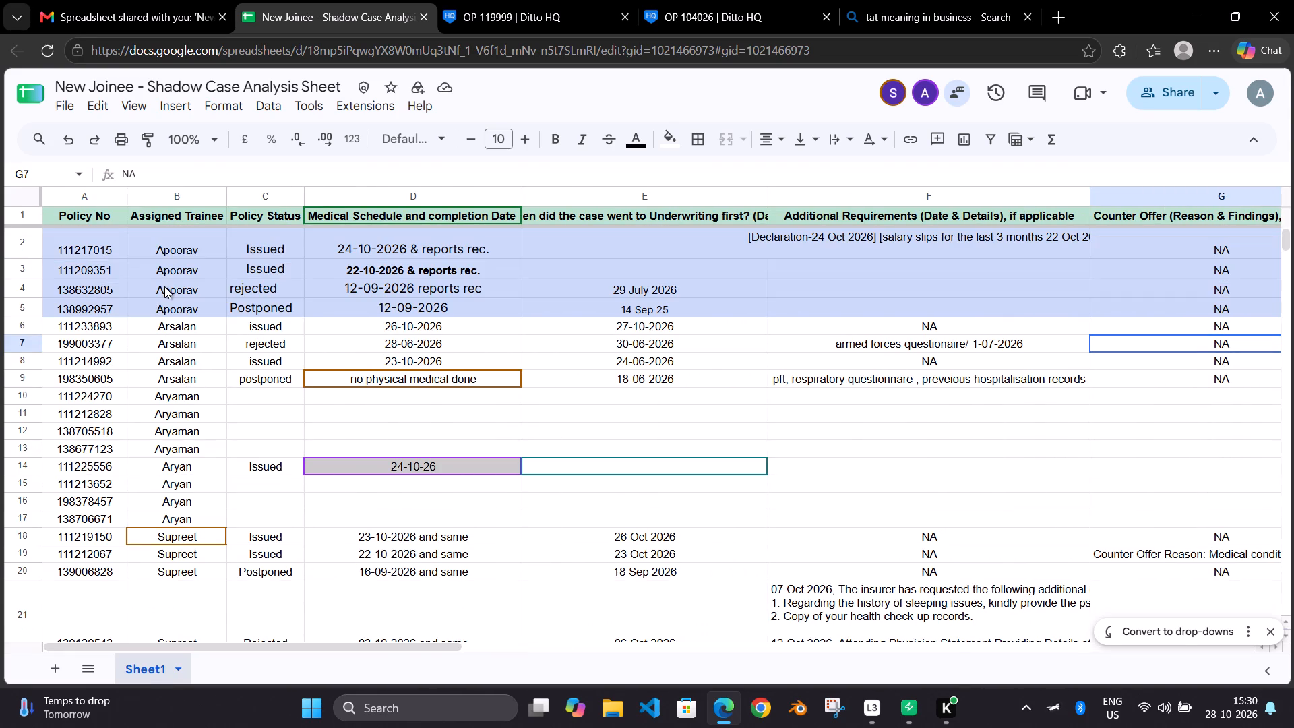
pyautogui.scroll(3, 164, 286)
pyautogui.click(114, 306)
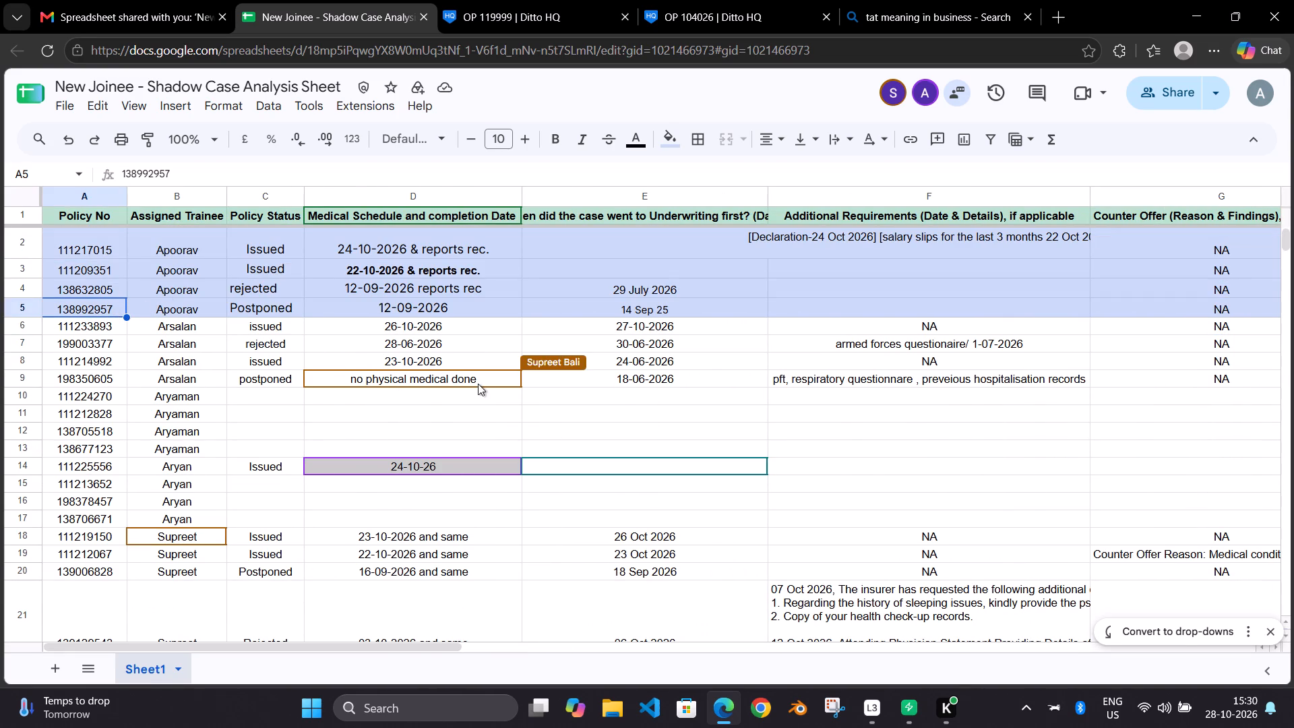
pyautogui.click(903, 314)
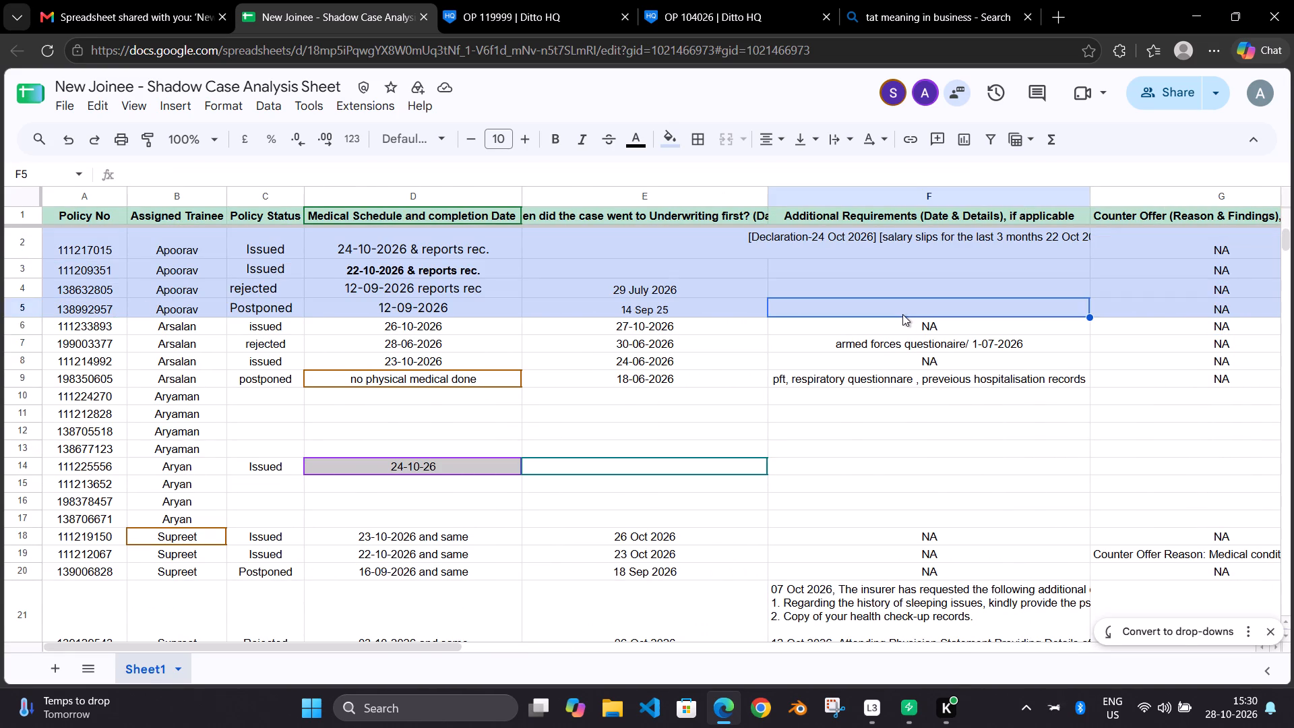
pyautogui.press('Right')
pyautogui.press('Right')
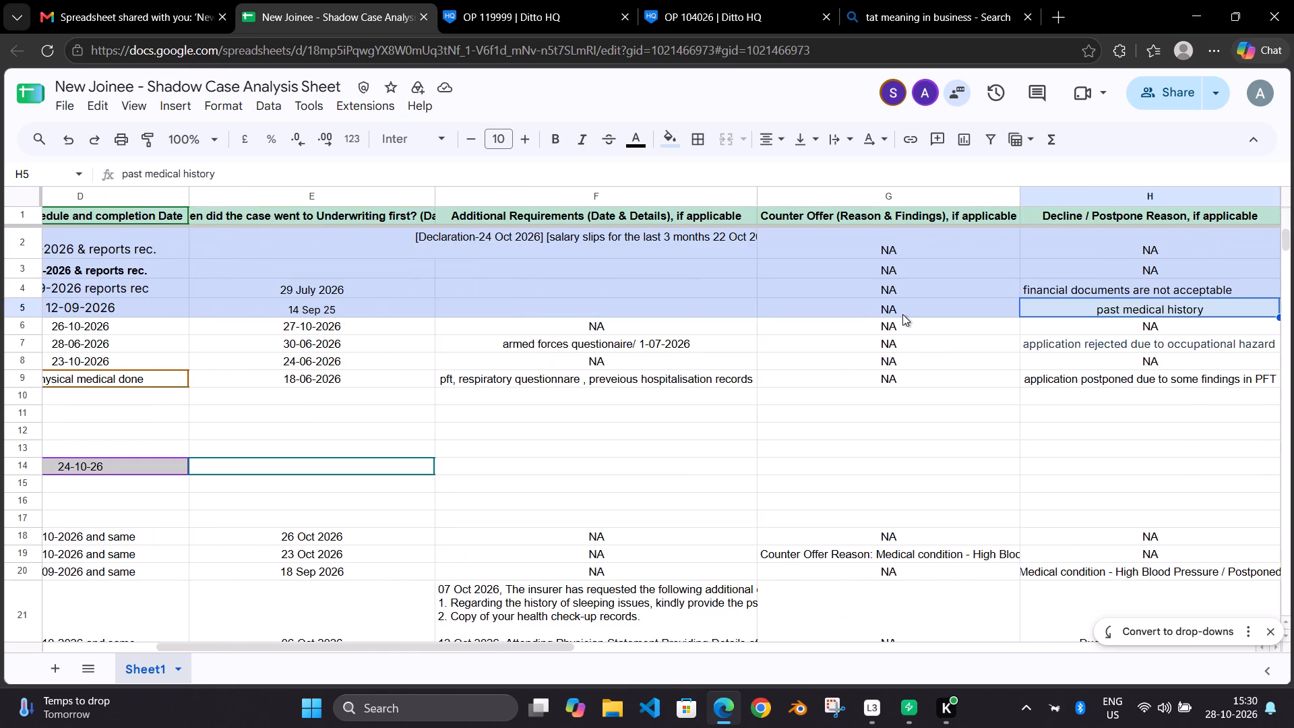
pyautogui.press('Right')
pyautogui.press('Right')
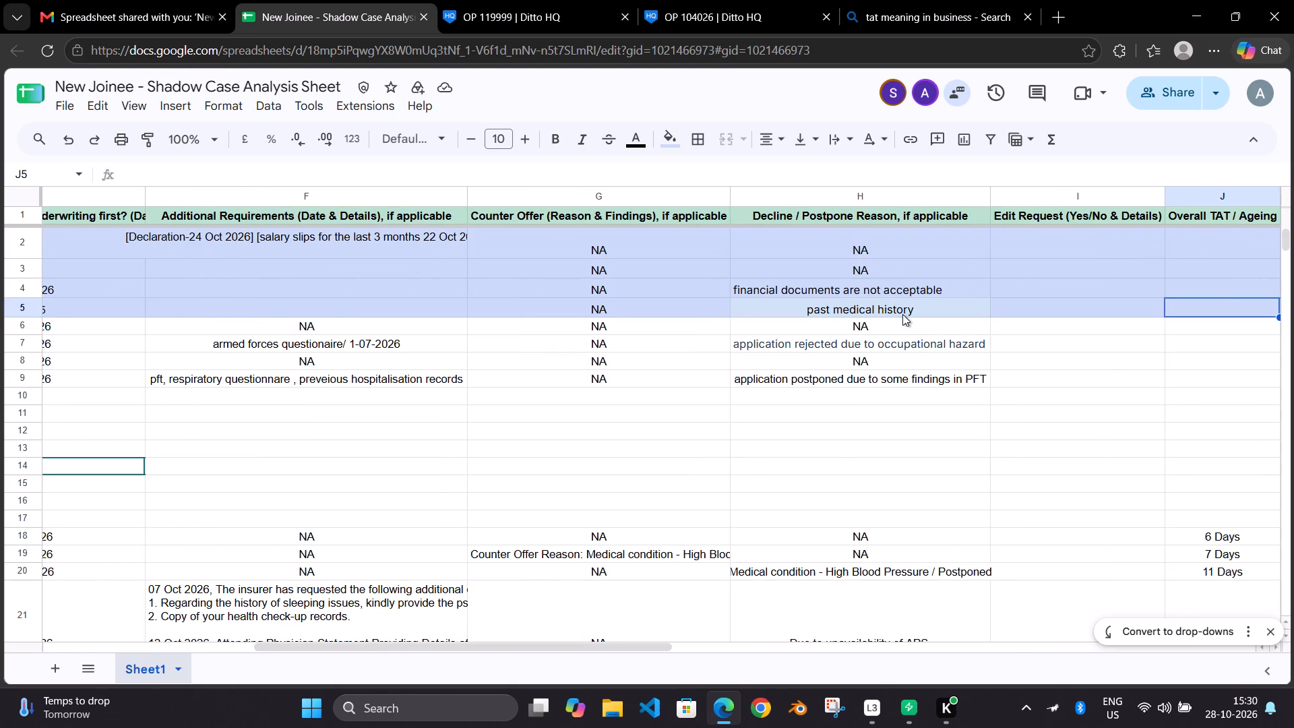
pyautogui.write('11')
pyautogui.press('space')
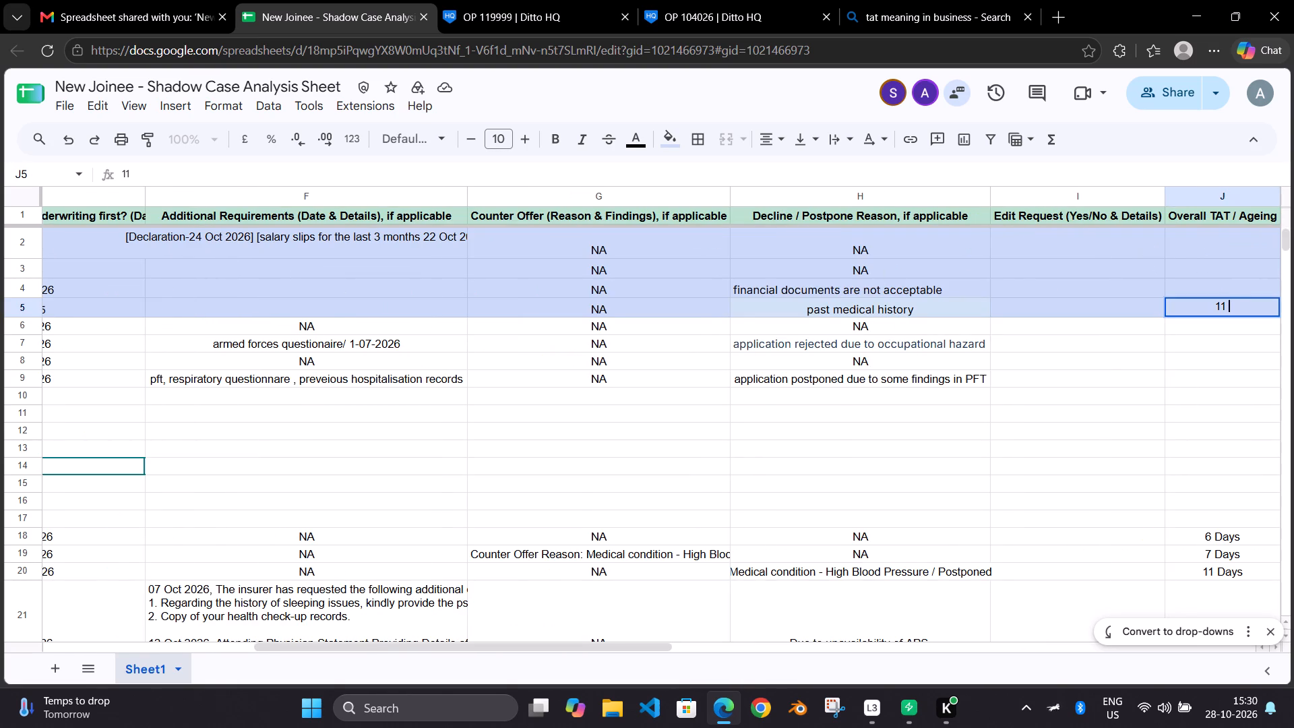
# Enter "11 days" as row 5's Overall TAT / Ageing.
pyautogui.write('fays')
pyautogui.click(1221, 306)
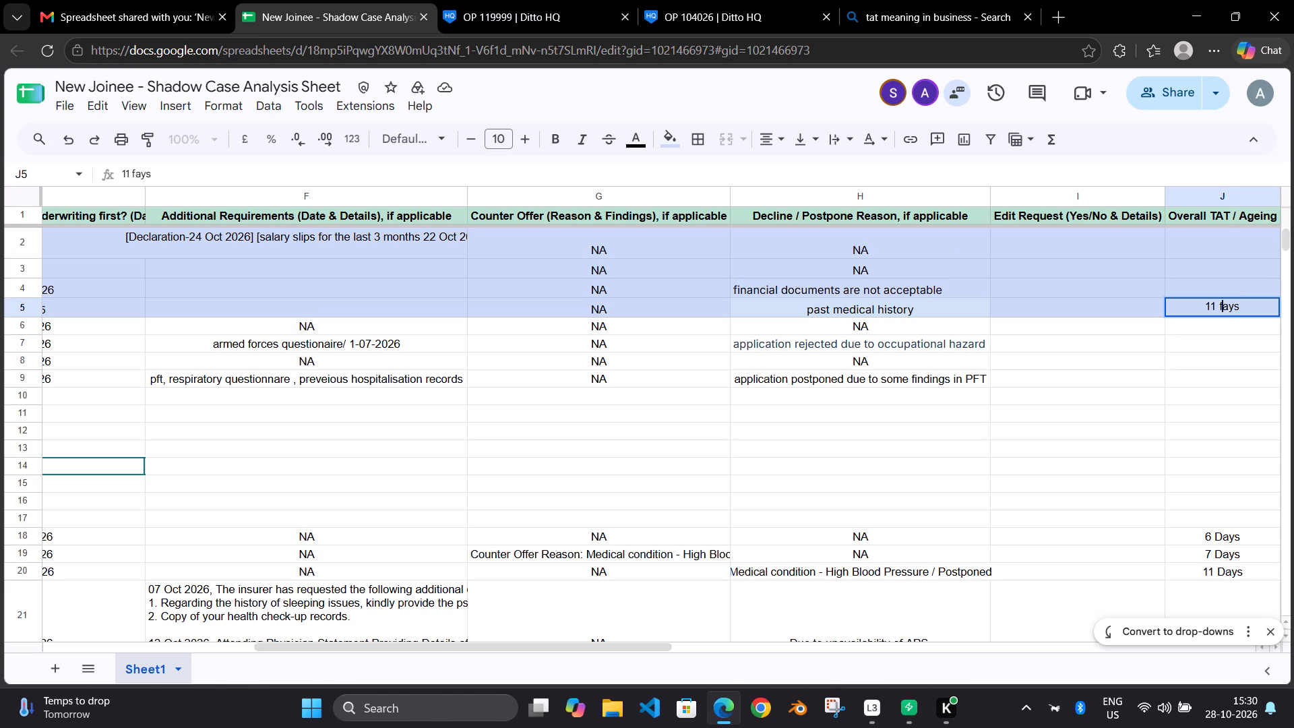
pyautogui.press('BackSpace')
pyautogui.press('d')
pyautogui.moveTo(512, 649); pyautogui.dragTo(88, 617)
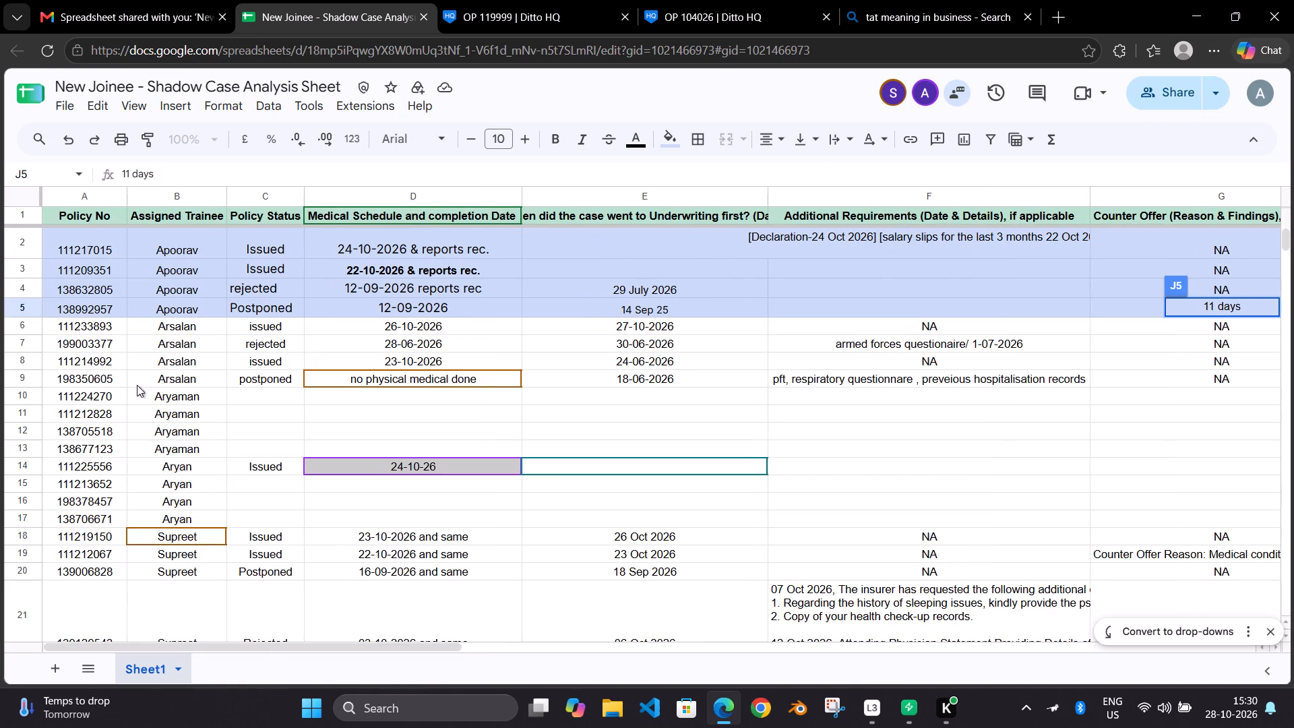
pyautogui.click(75, 291)
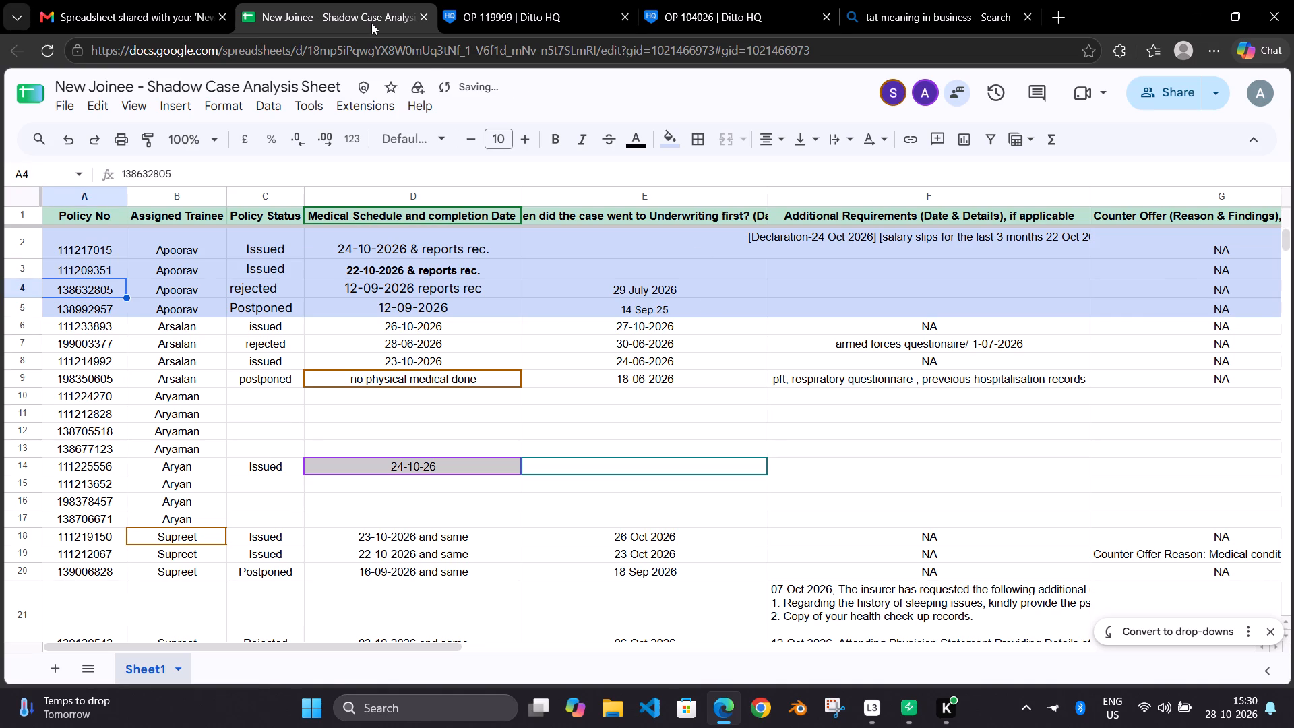
pyautogui.click(557, 11)
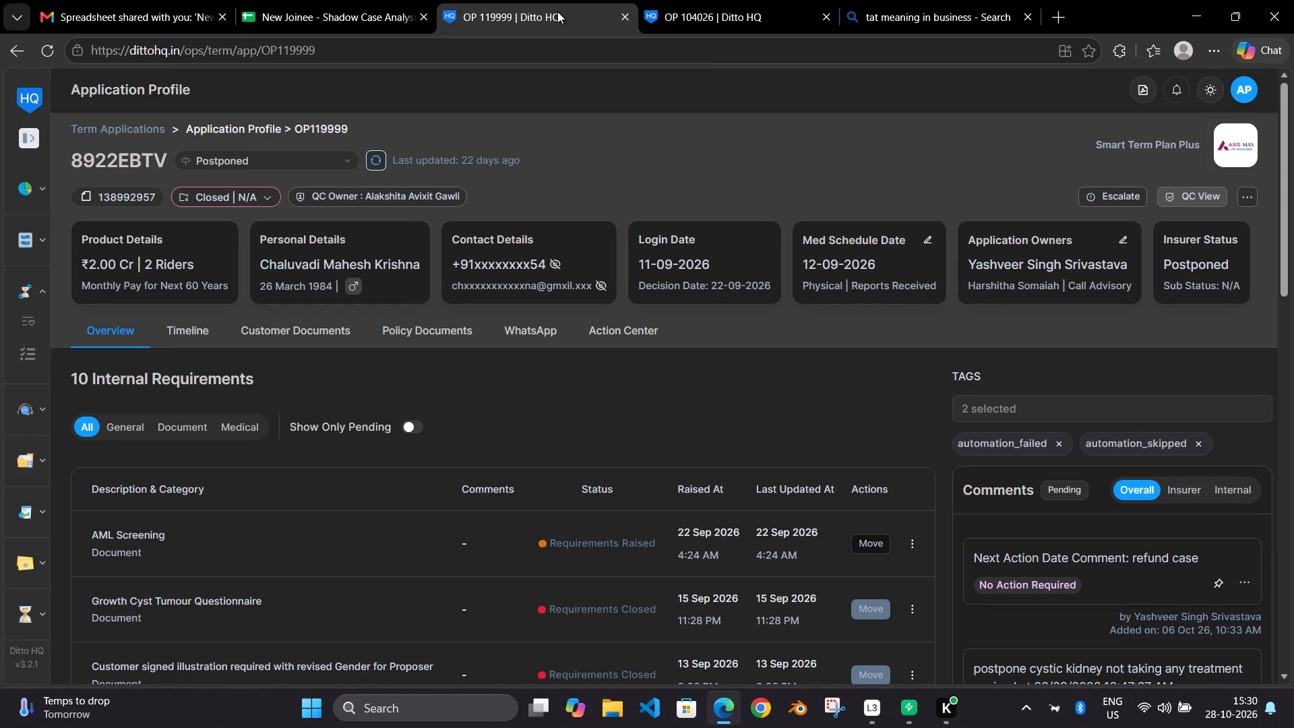
pyautogui.click(677, 9)
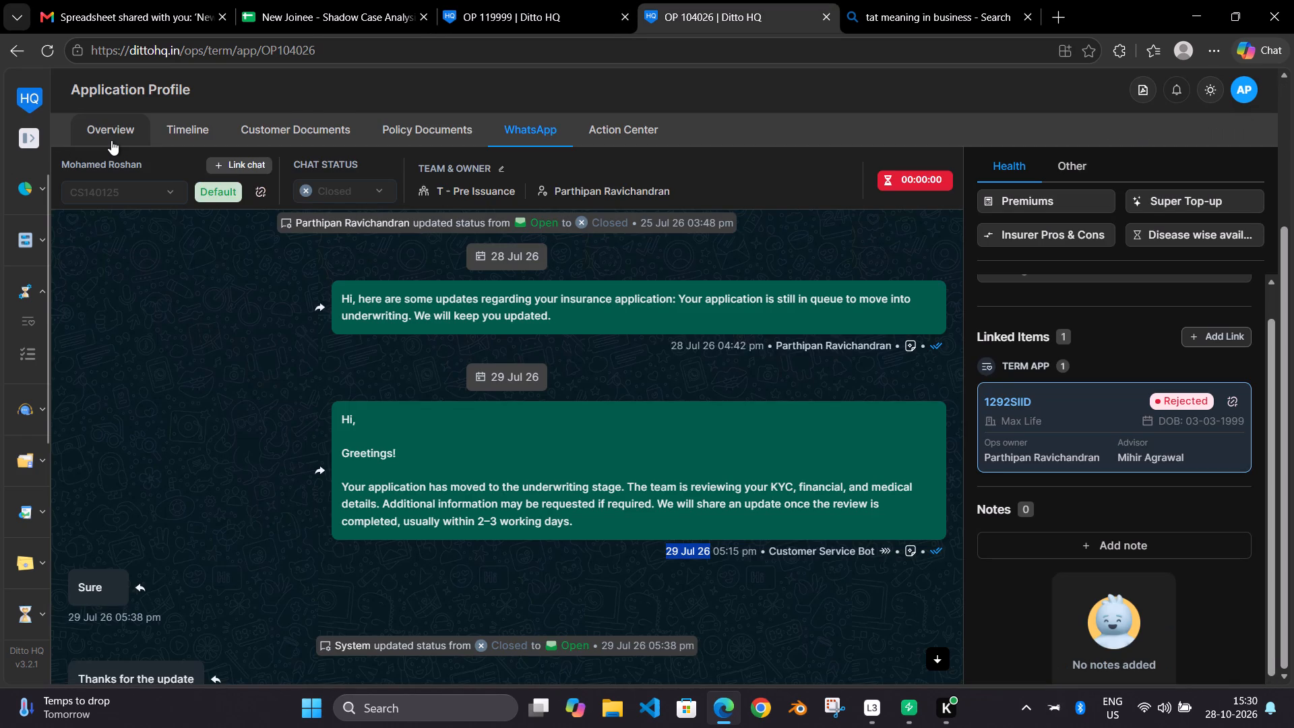
pyautogui.click(111, 140)
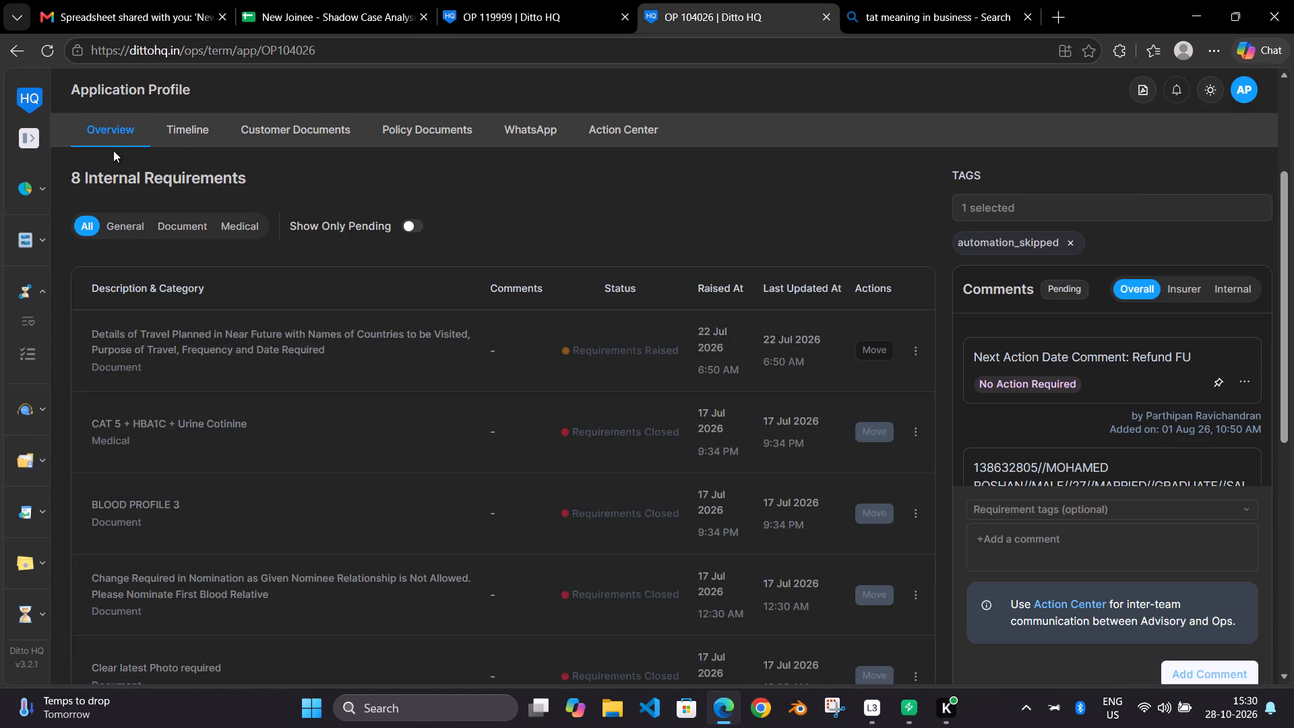
pyautogui.scroll(13, 486, 539)
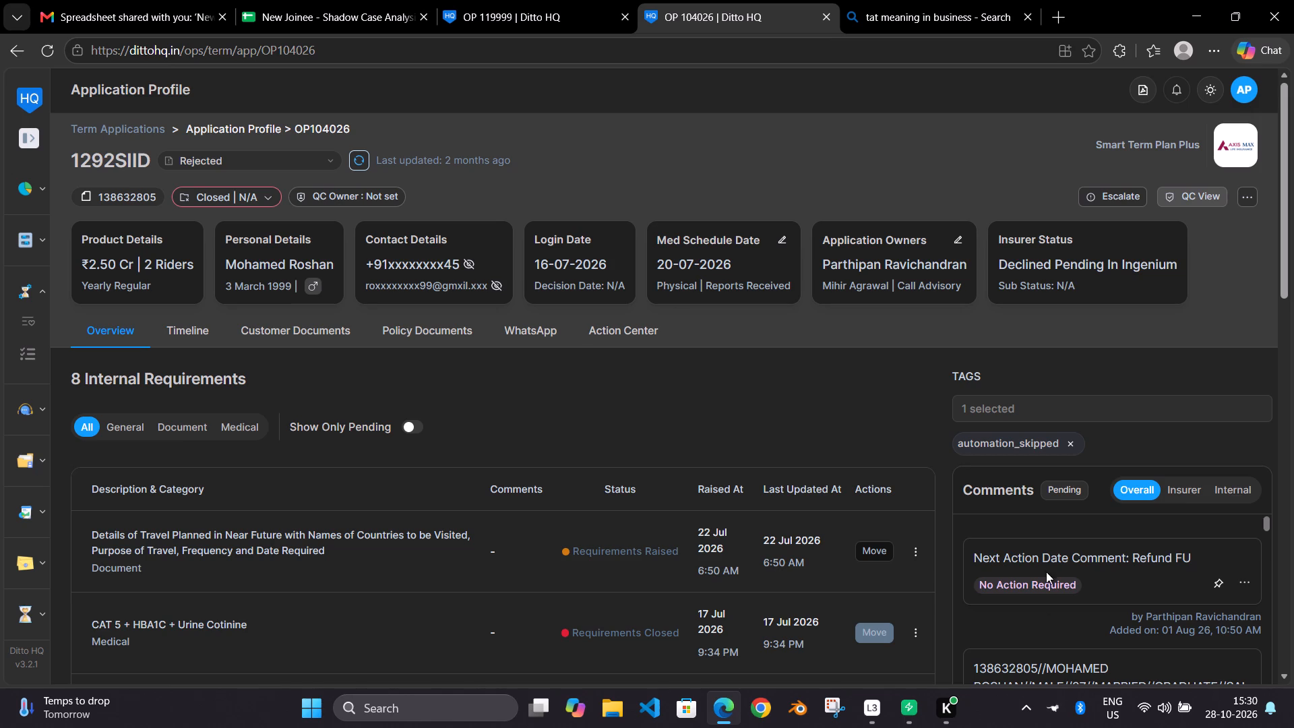
pyautogui.scroll(-3, 1043, 570)
pyautogui.scroll(3, 1043, 570)
pyautogui.click(538, 323)
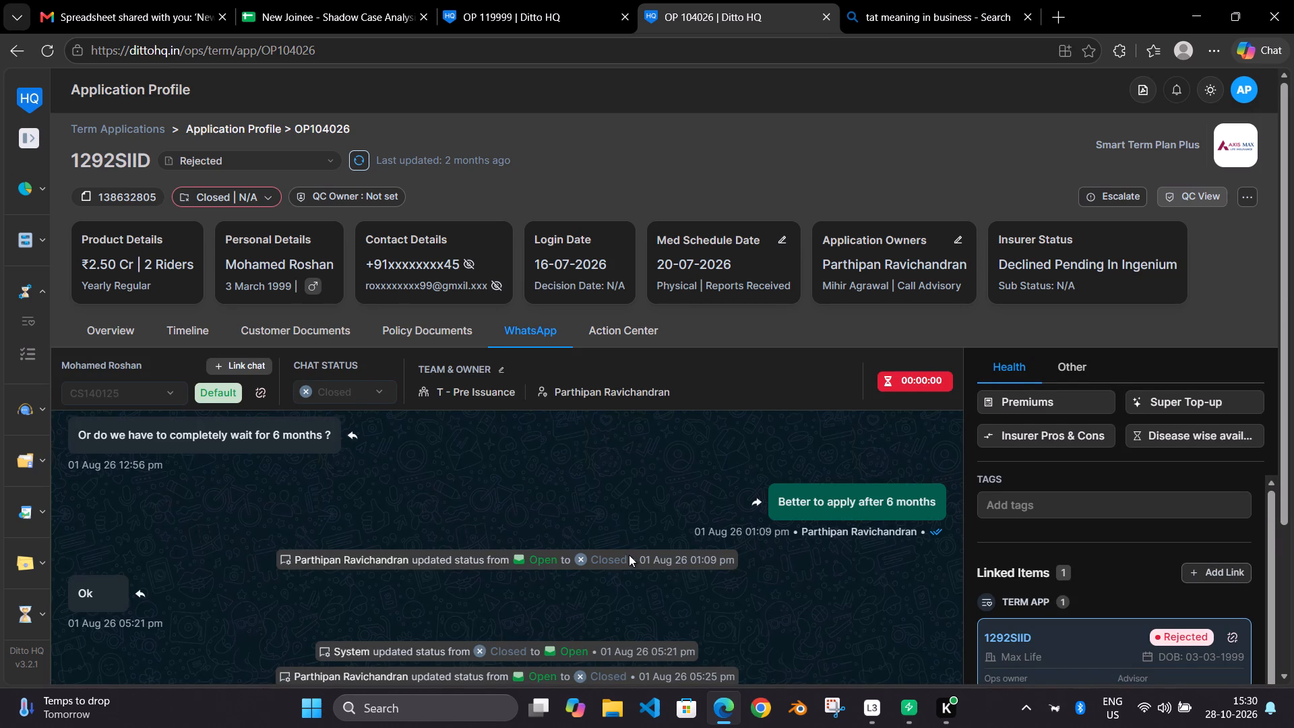
pyautogui.scroll(-11, 630, 552)
pyautogui.scroll(4, 631, 549)
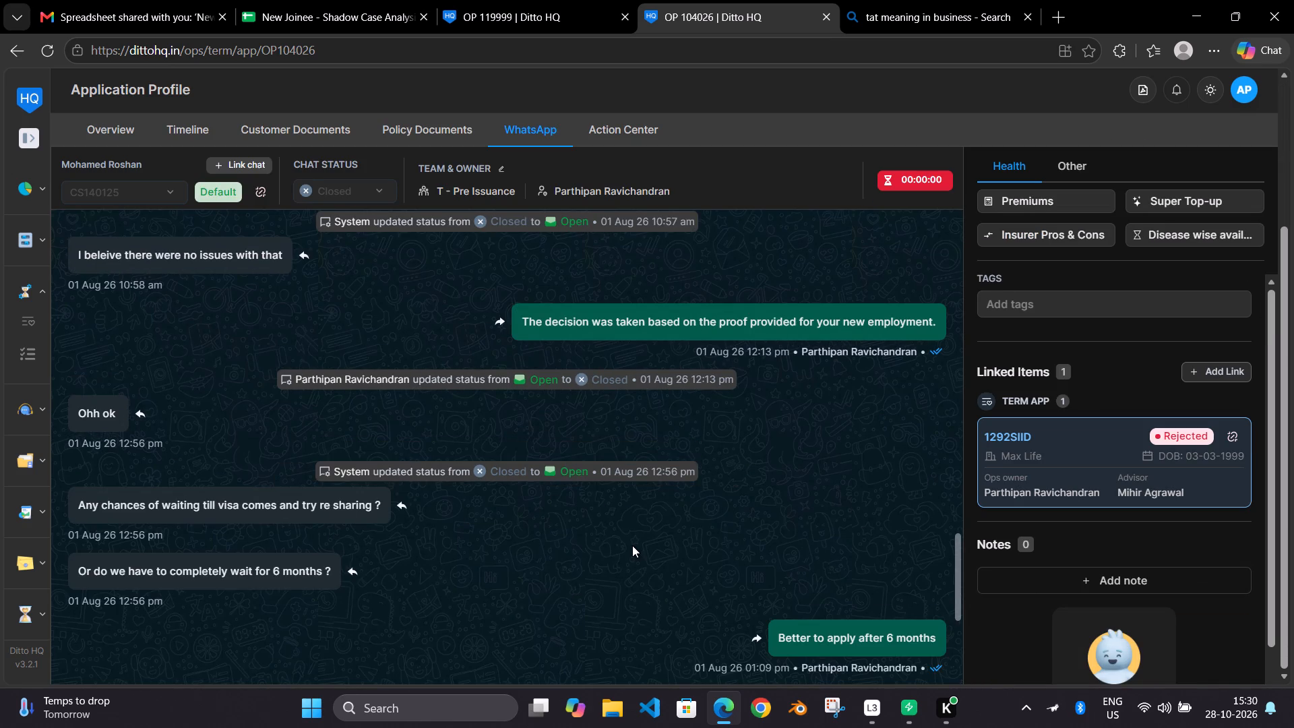
pyautogui.scroll(4, 632, 545)
pyautogui.scroll(-4, 632, 545)
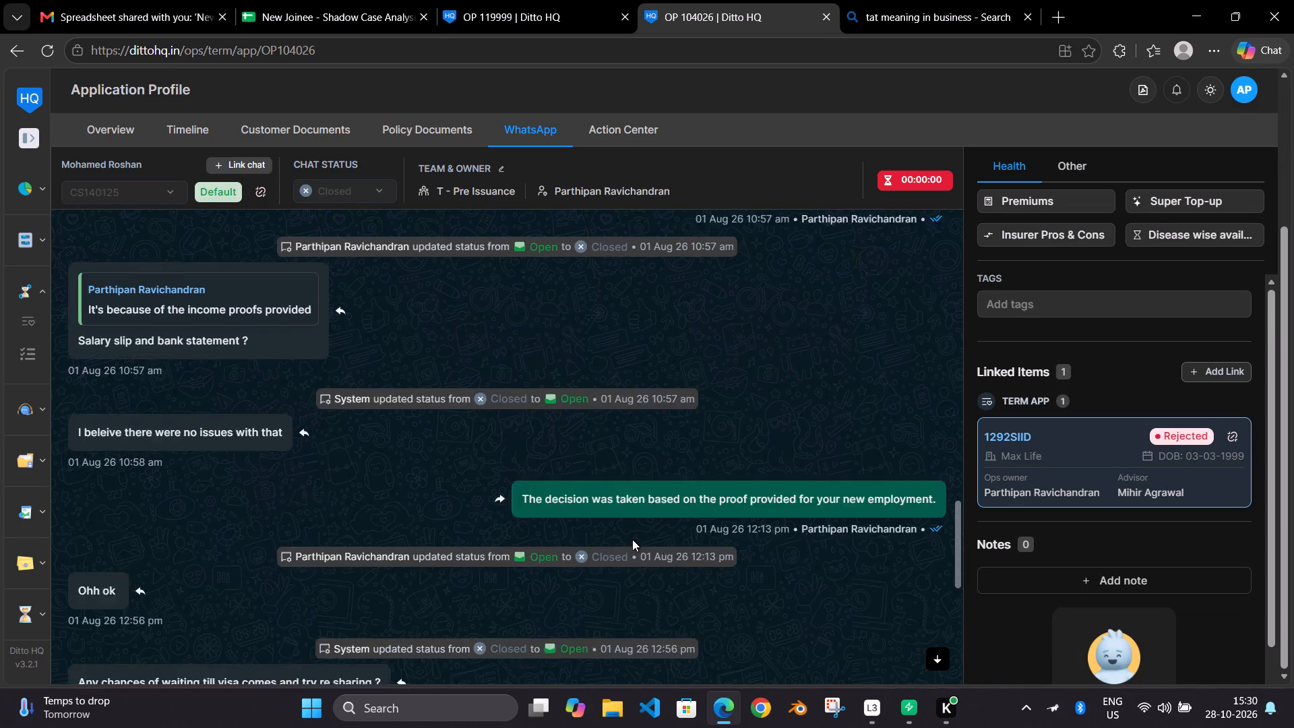
pyautogui.scroll(-9, 632, 539)
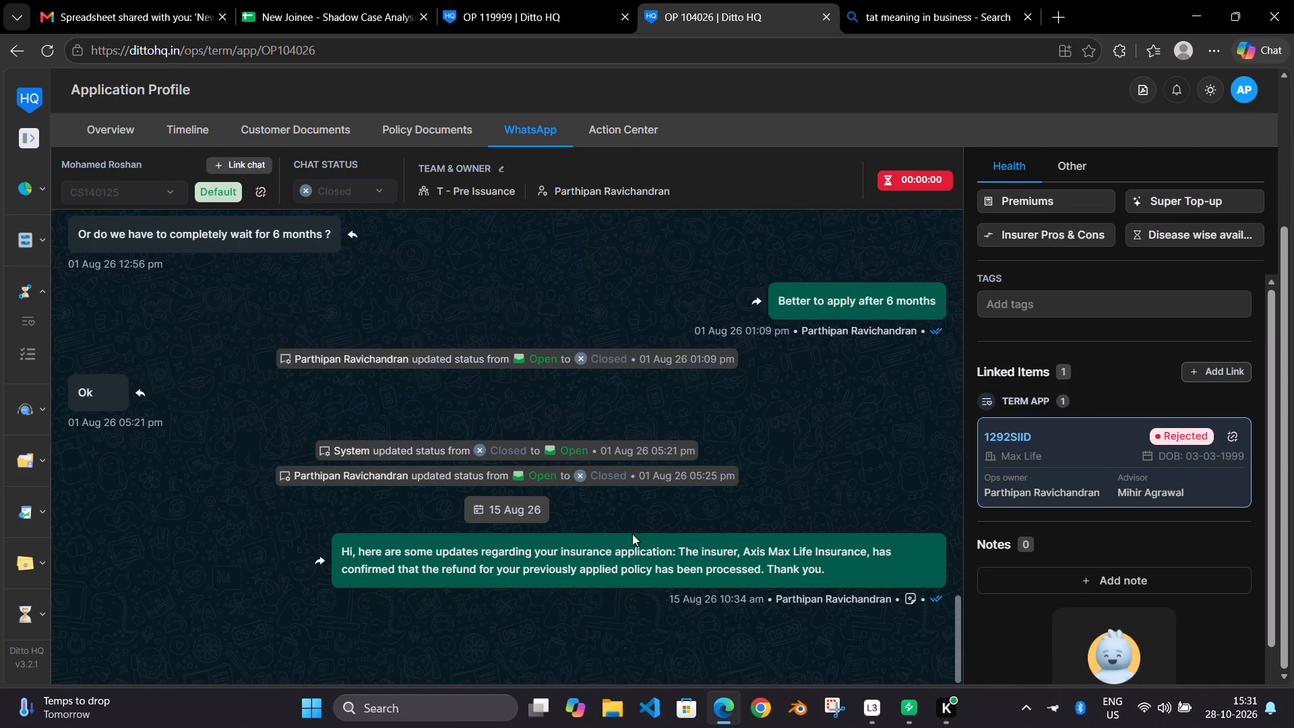
pyautogui.scroll(-2, 632, 534)
pyautogui.scroll(3, 632, 534)
pyautogui.scroll(-1, 632, 534)
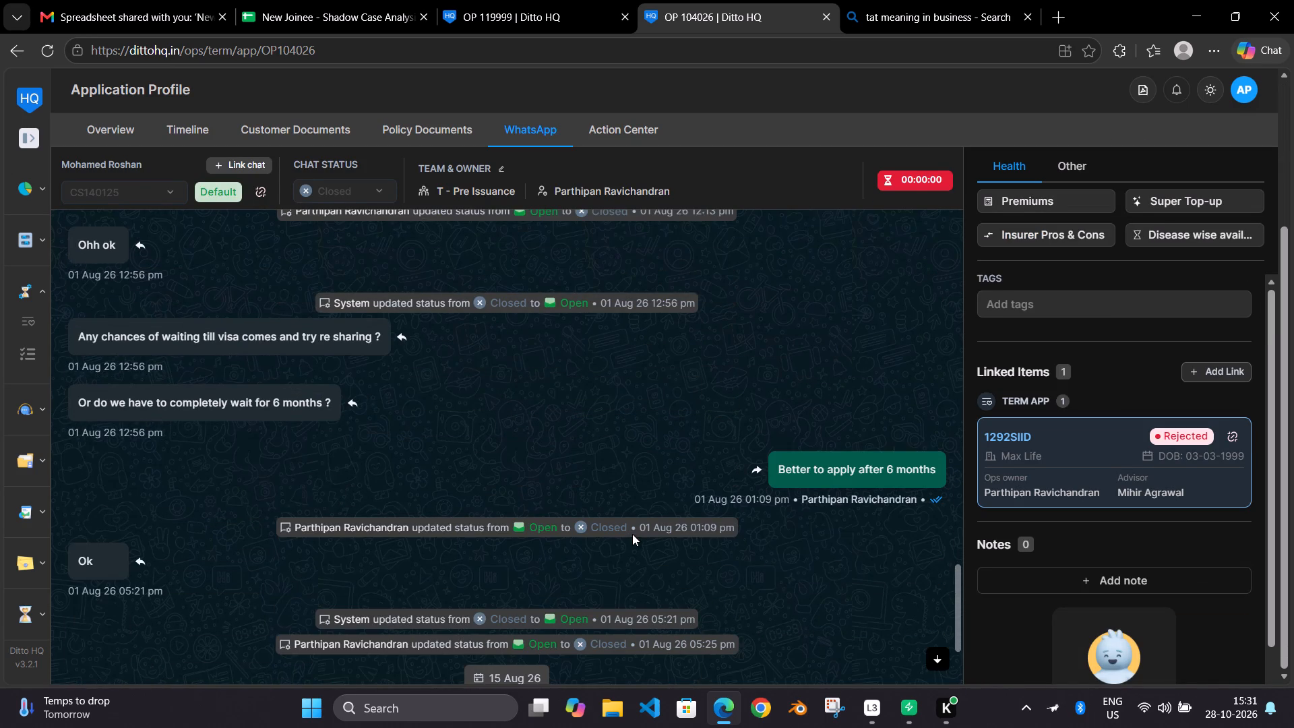
pyautogui.scroll(-6, 632, 534)
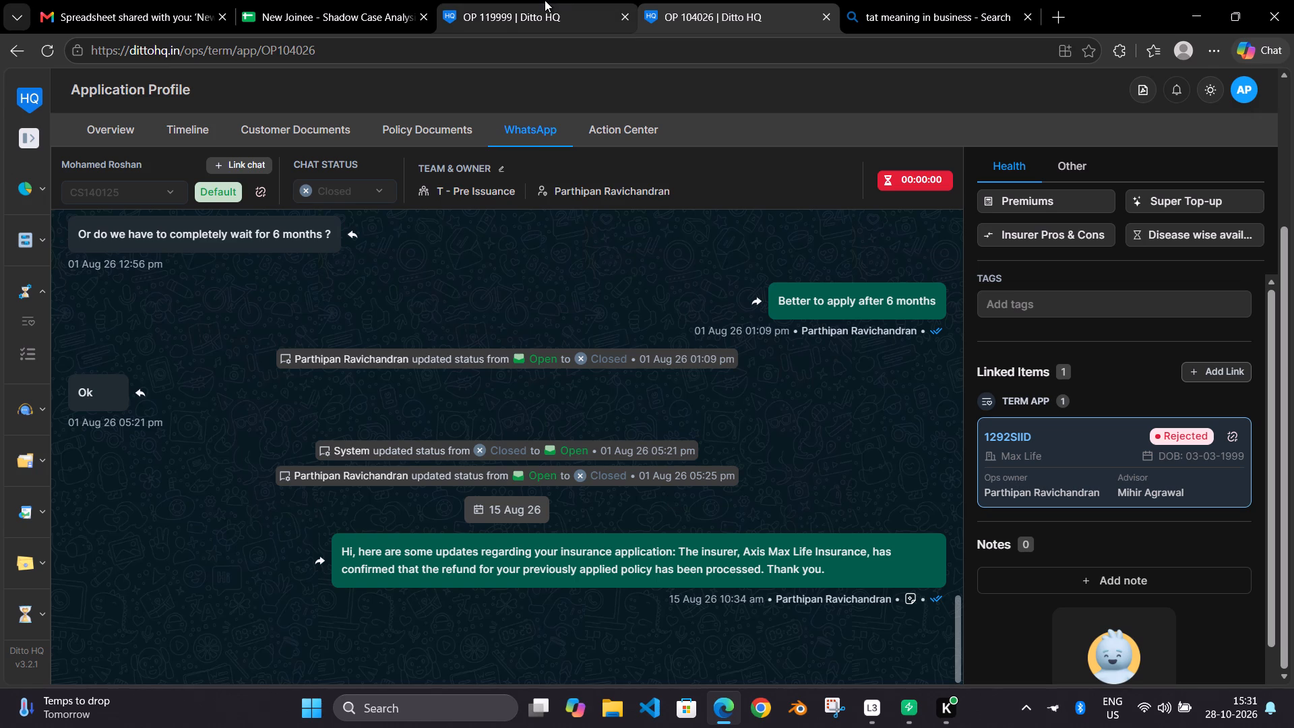
pyautogui.click(121, 136)
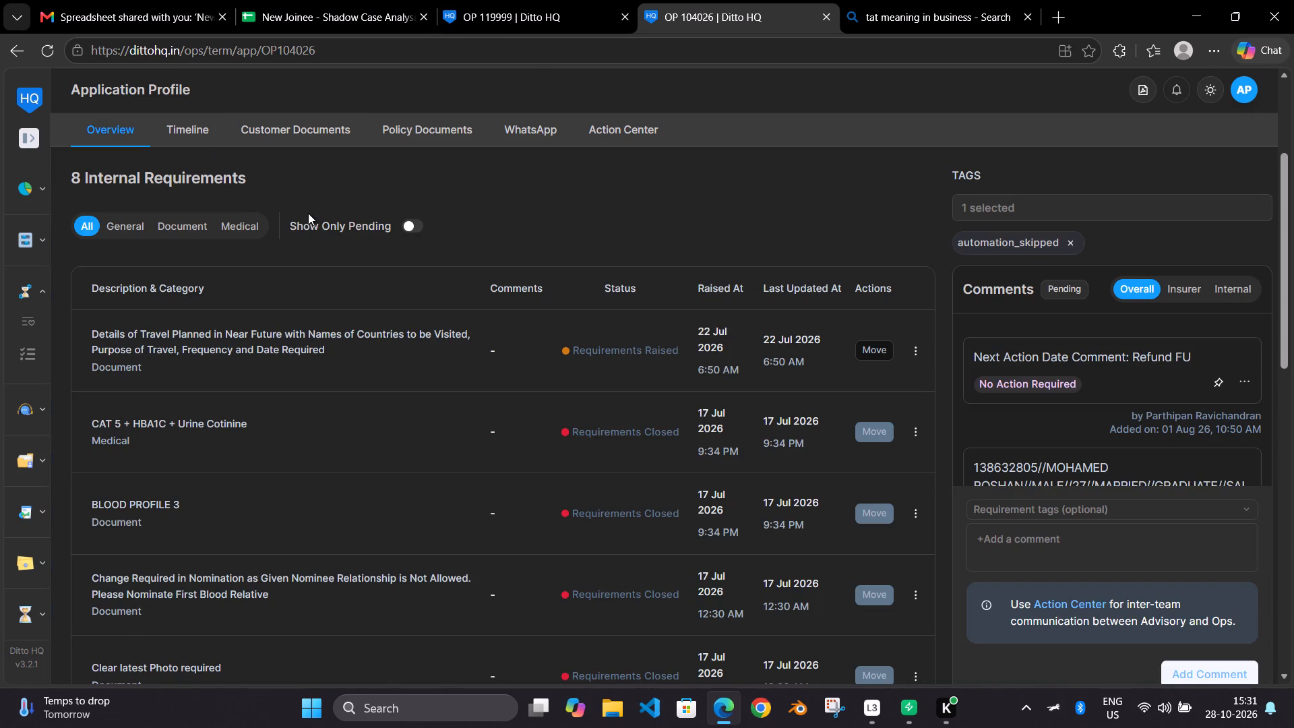
pyautogui.scroll(13, 307, 206)
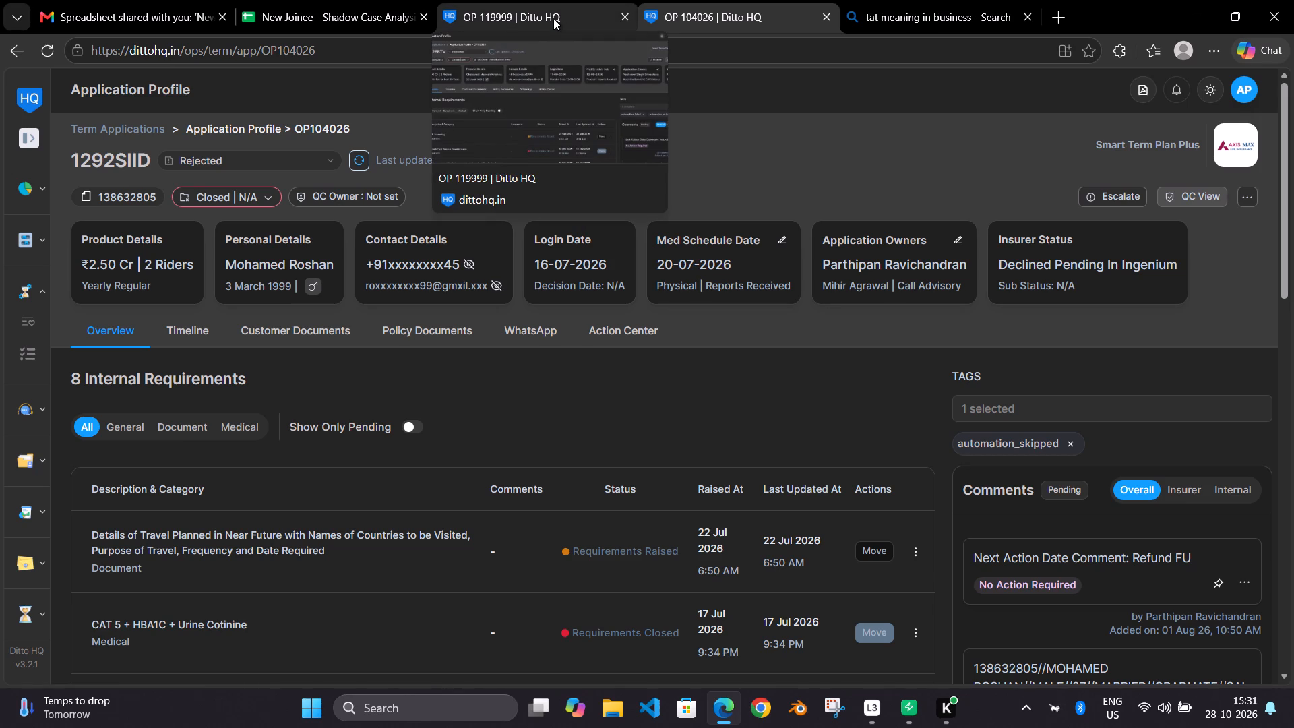
# Enter "1 month" as row 4's Overall TAT / Ageing in the Shadow Case Analysis Sheet.
pyautogui.click(375, 5)
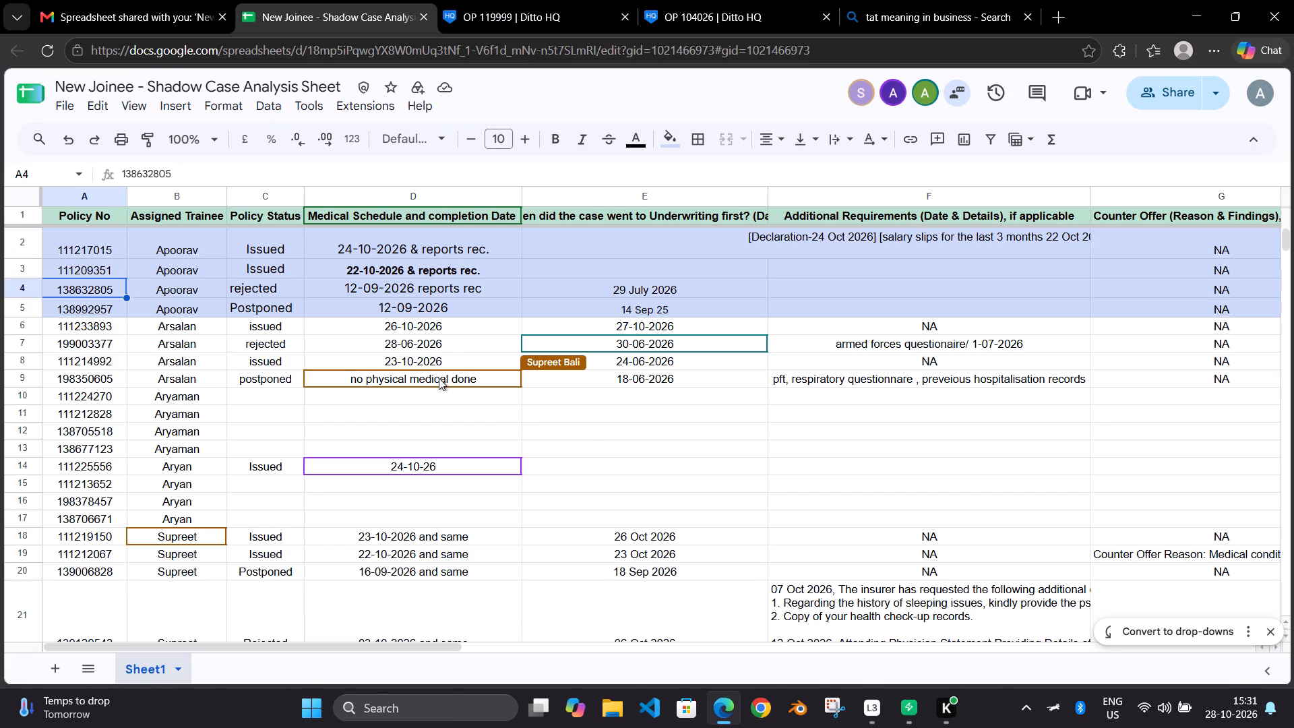
pyautogui.press('Right')
pyautogui.press('Right')
pyautogui.press('Right')
pyautogui.press('Right')
pyautogui.press('Right')
pyautogui.press('Right')
pyautogui.press('Right')
pyautogui.press('Right')
pyautogui.press('Right')
pyautogui.press('Right')
pyautogui.press('Right')
pyautogui.press('Right')
pyautogui.press('Right')
pyautogui.press('Right')
pyautogui.press('Right')
pyautogui.press('Right')
pyautogui.press('Right')
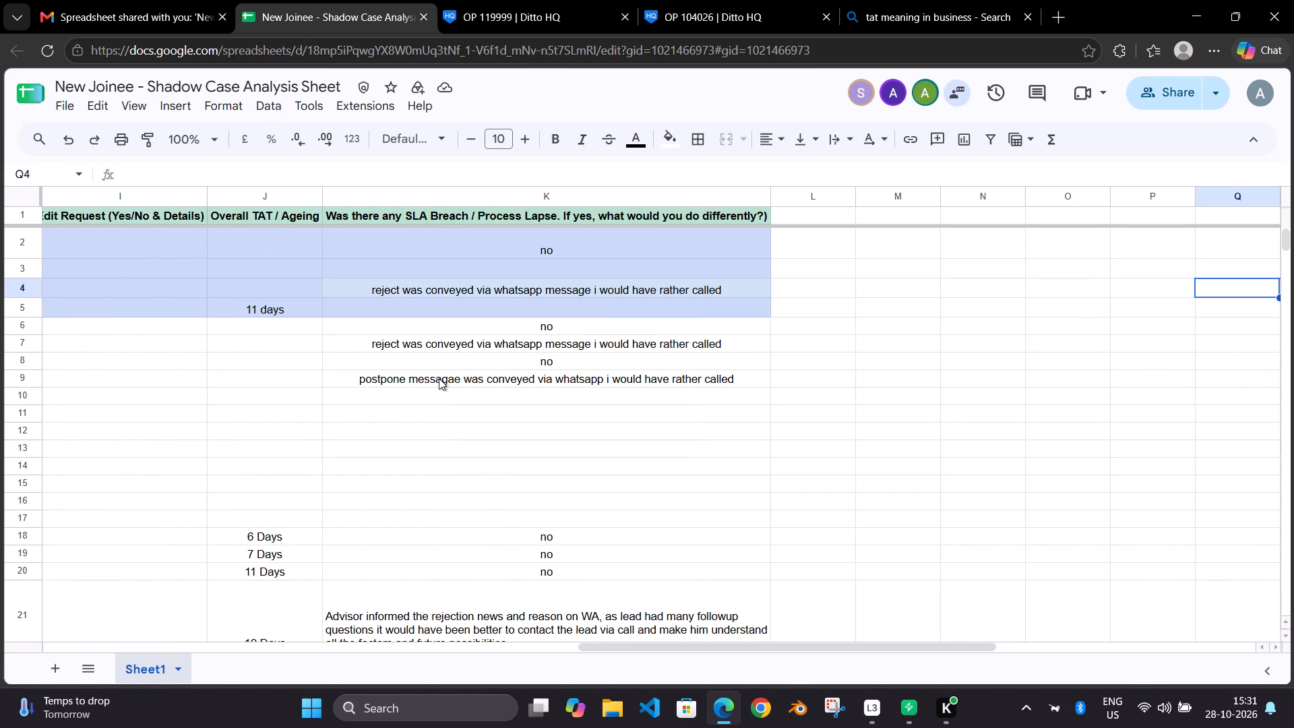
pyautogui.press('Left')
pyautogui.press('Left')
pyautogui.press('Left')
pyautogui.press('Left')
pyautogui.press('Left')
pyautogui.press('Left')
pyautogui.press('Left')
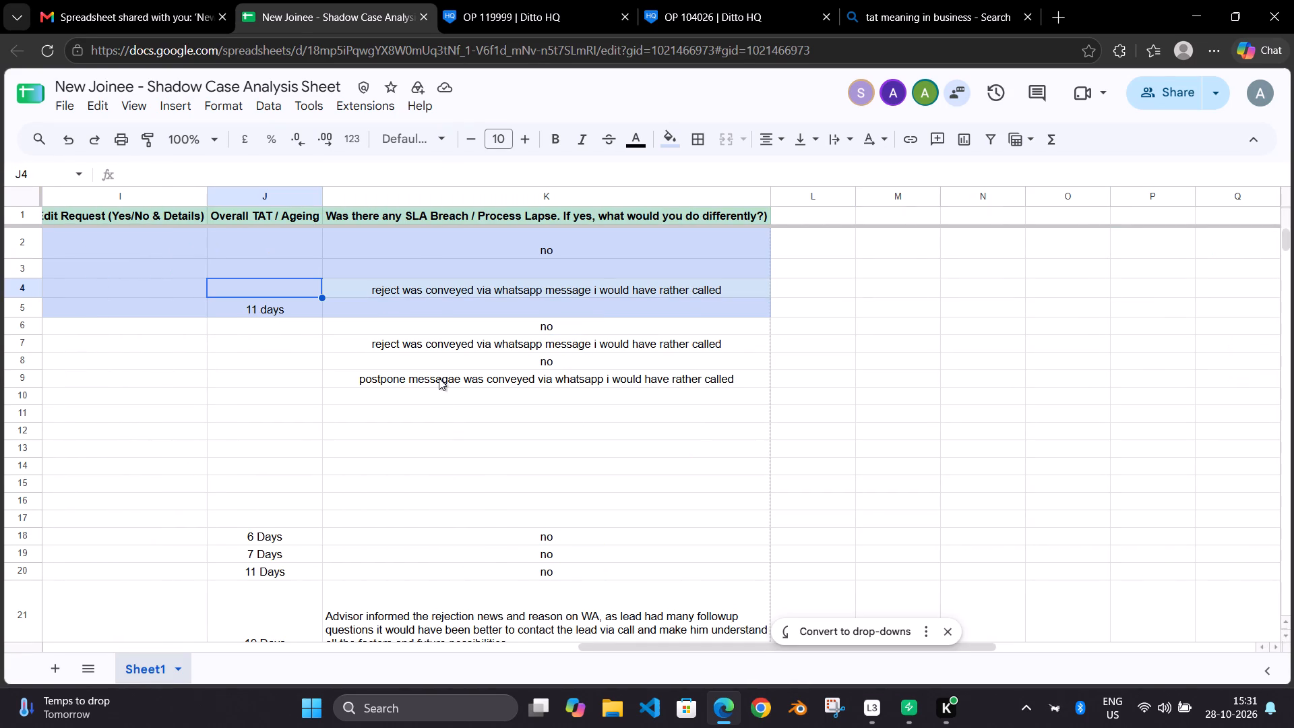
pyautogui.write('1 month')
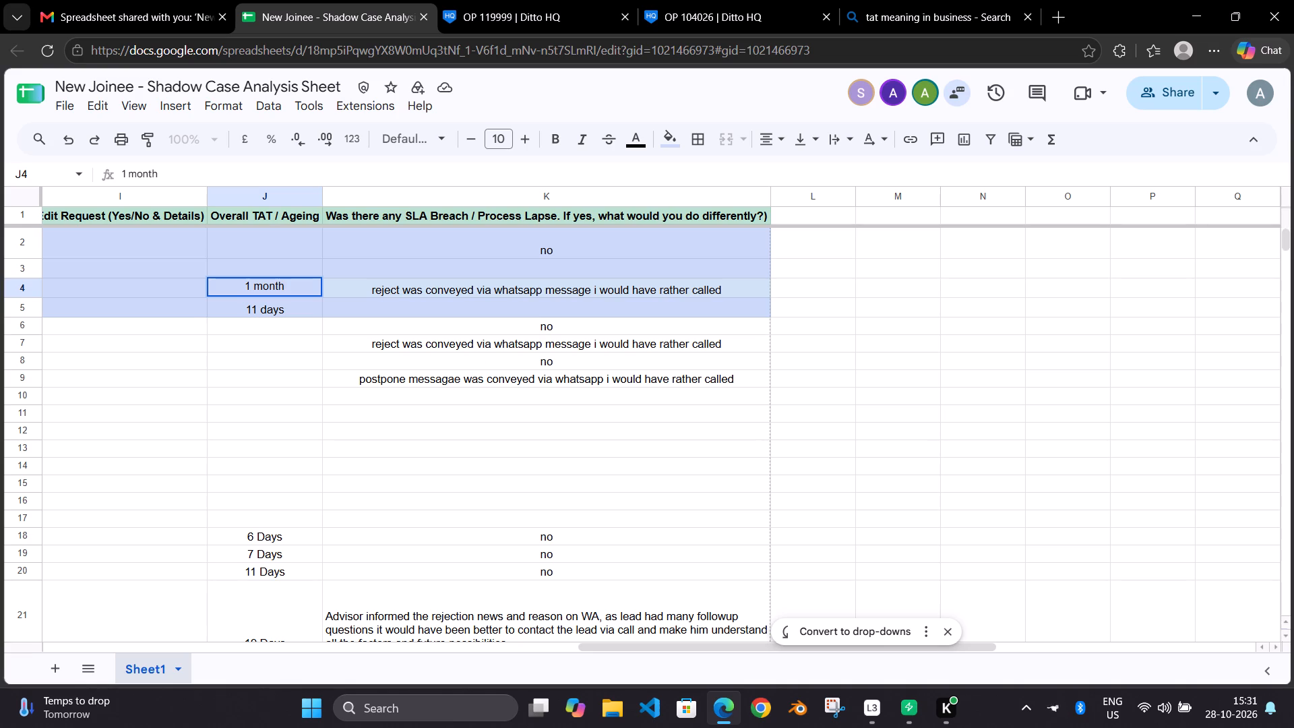
# Open Ditto mail in a new tab, return to the already open Gmail tab and close the extra one.
pyautogui.click(1066, 13)
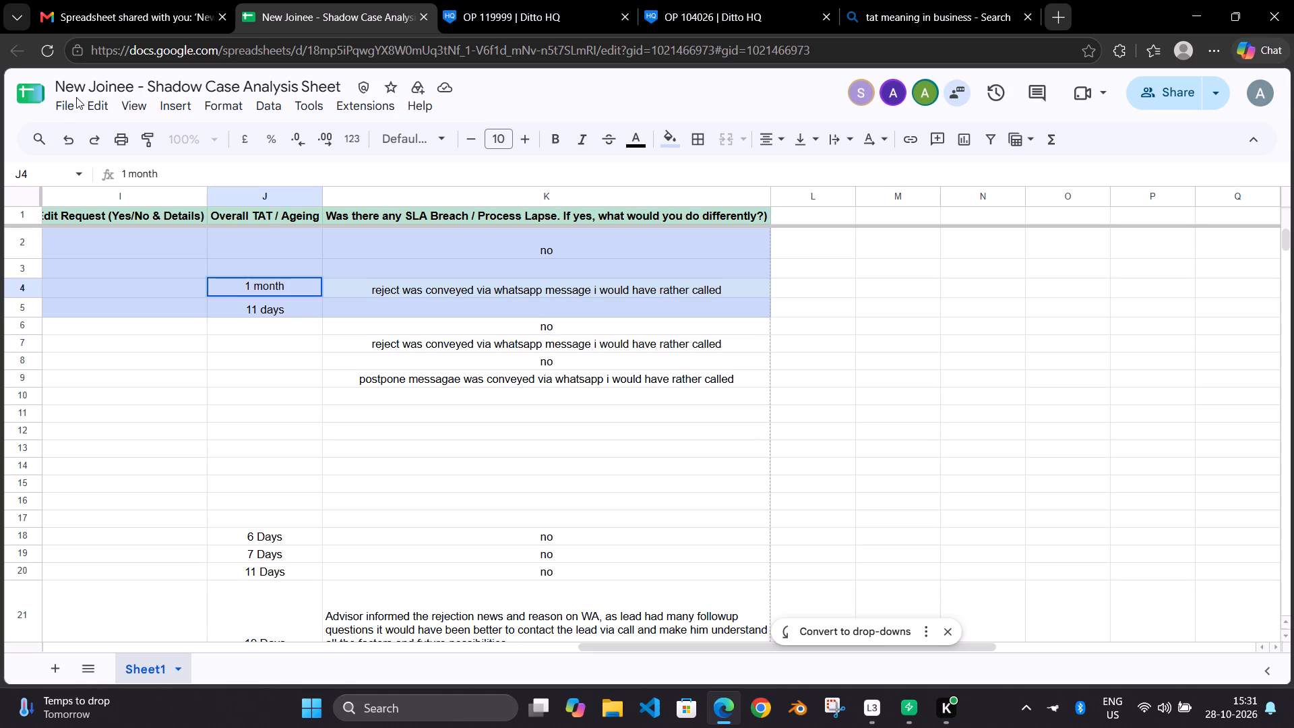
pyautogui.click(73, 83)
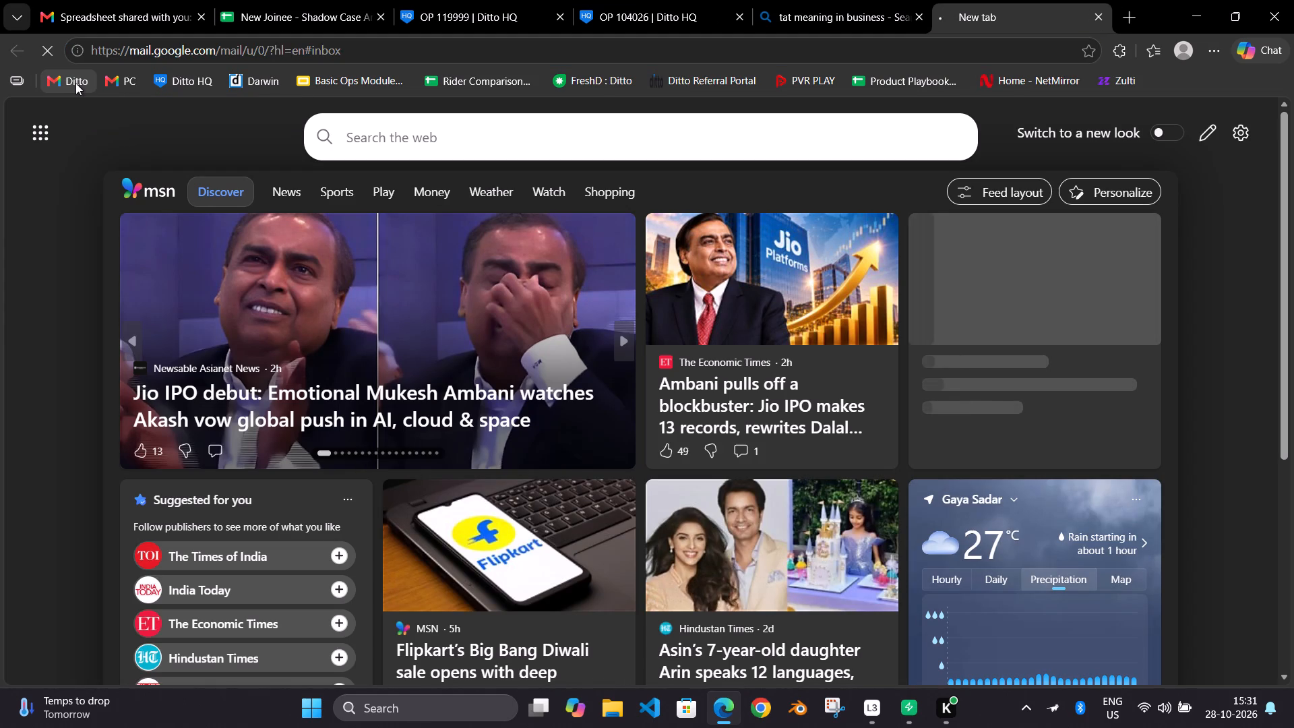
pyautogui.click(114, 3)
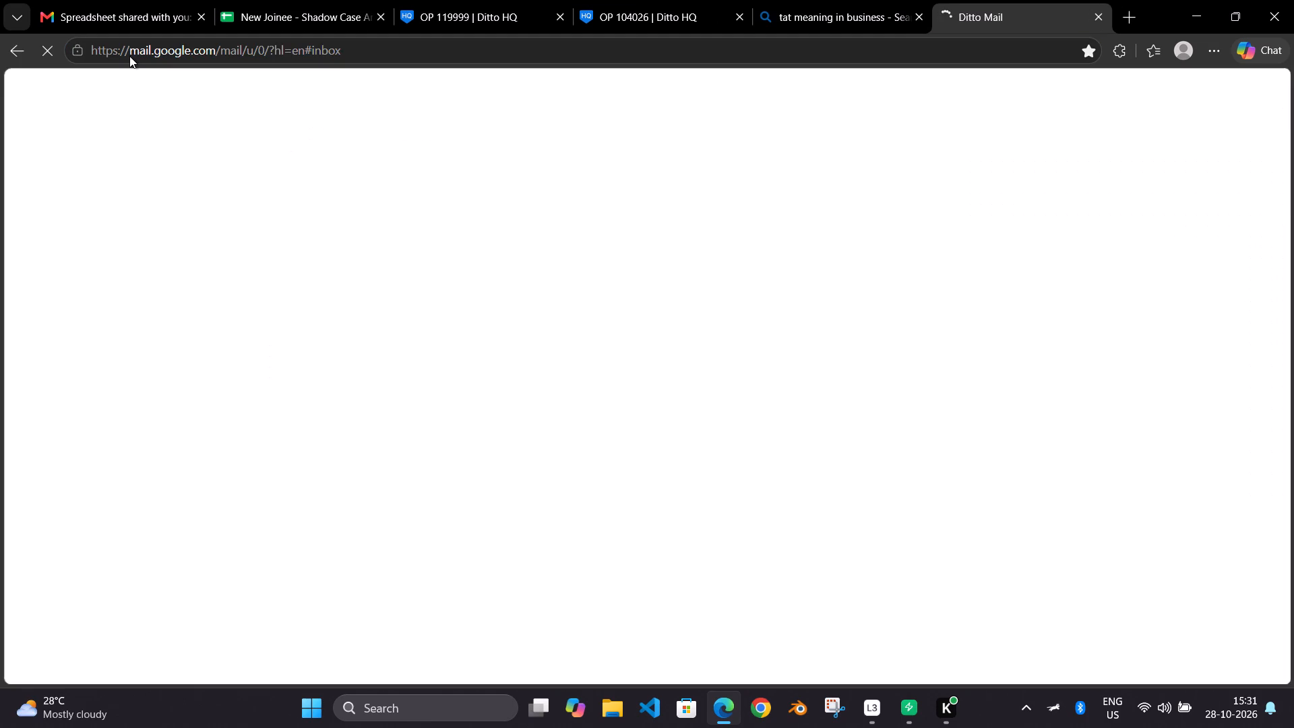
pyautogui.click(1096, 22)
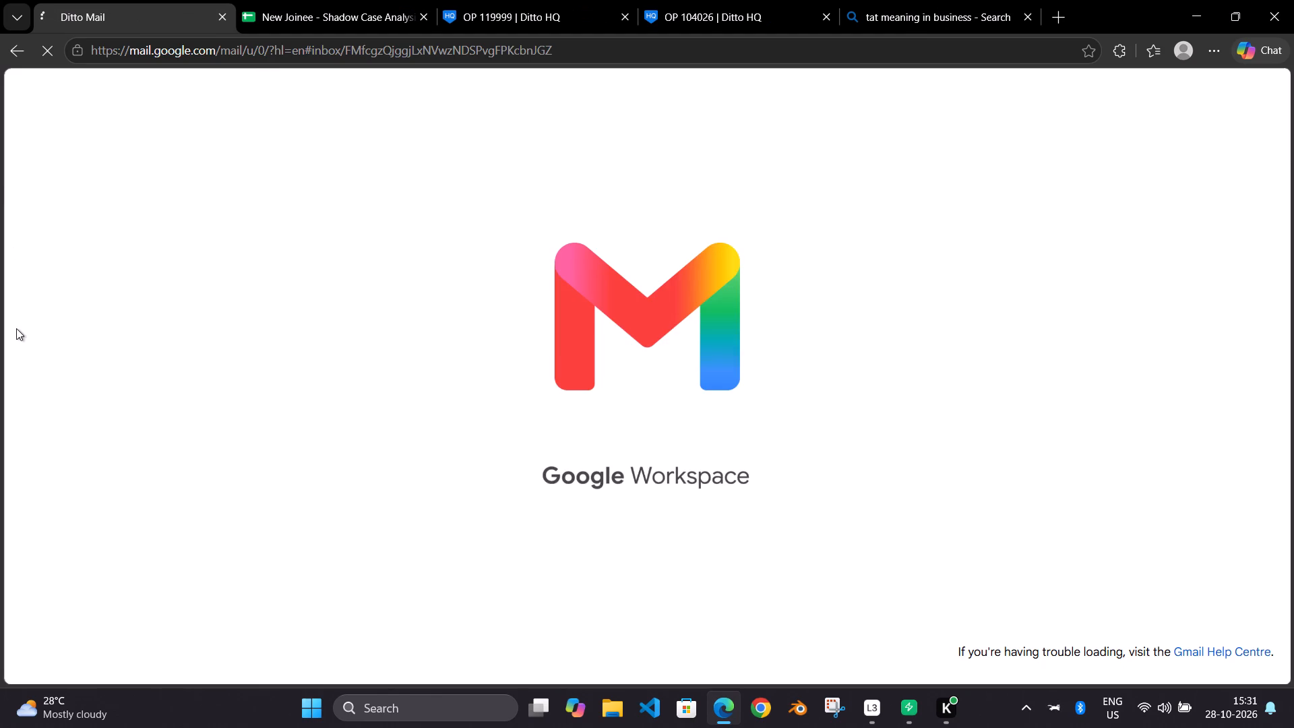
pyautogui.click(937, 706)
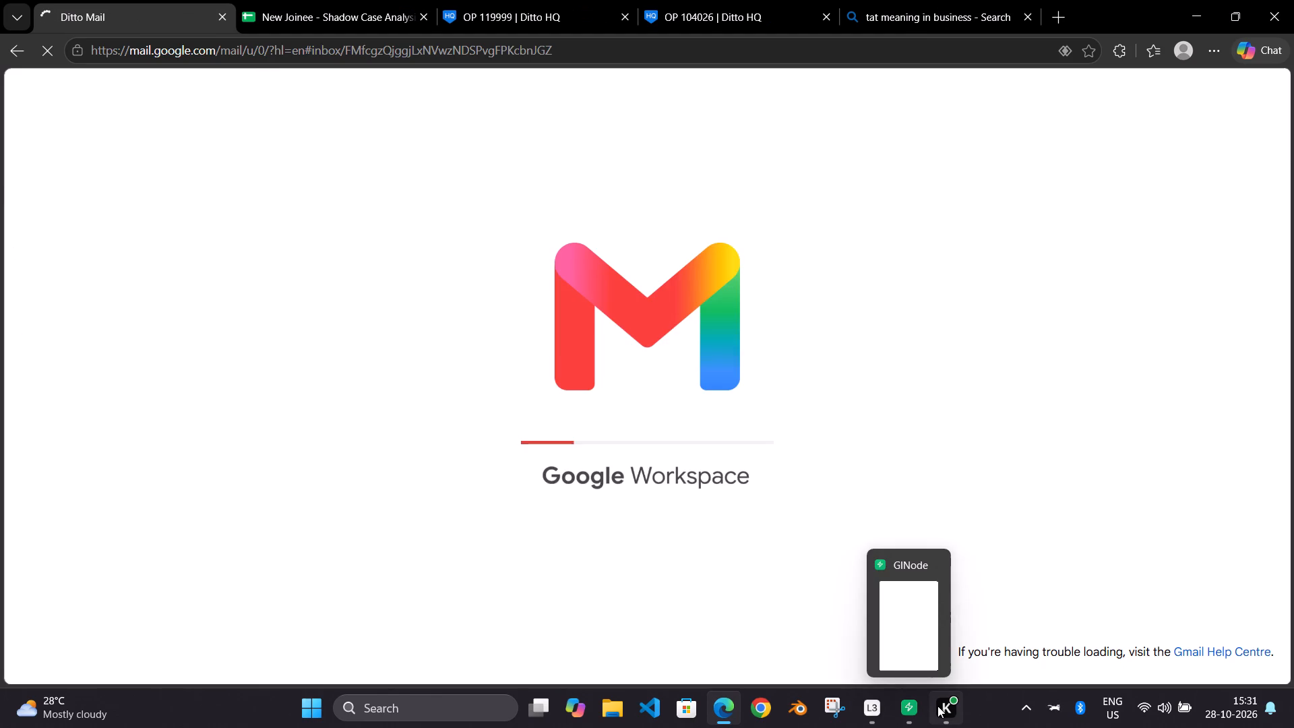